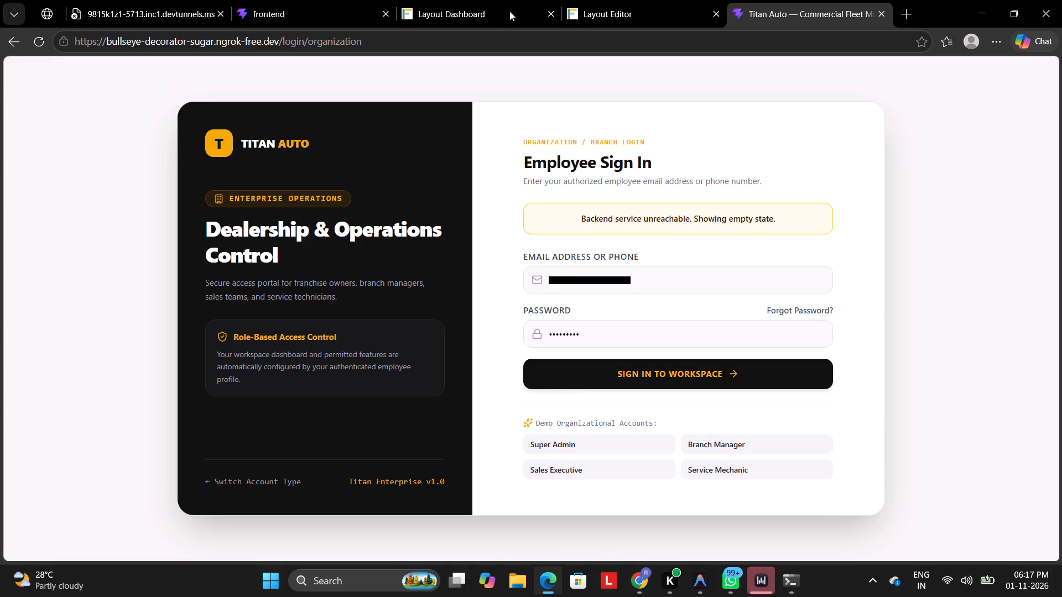
# Switch to the Layout Editor and place the TV against the room's left wall facing inward, lengthened by one increment.
pyautogui.moveTo(501, 4); pyautogui.dragTo(491, 0)
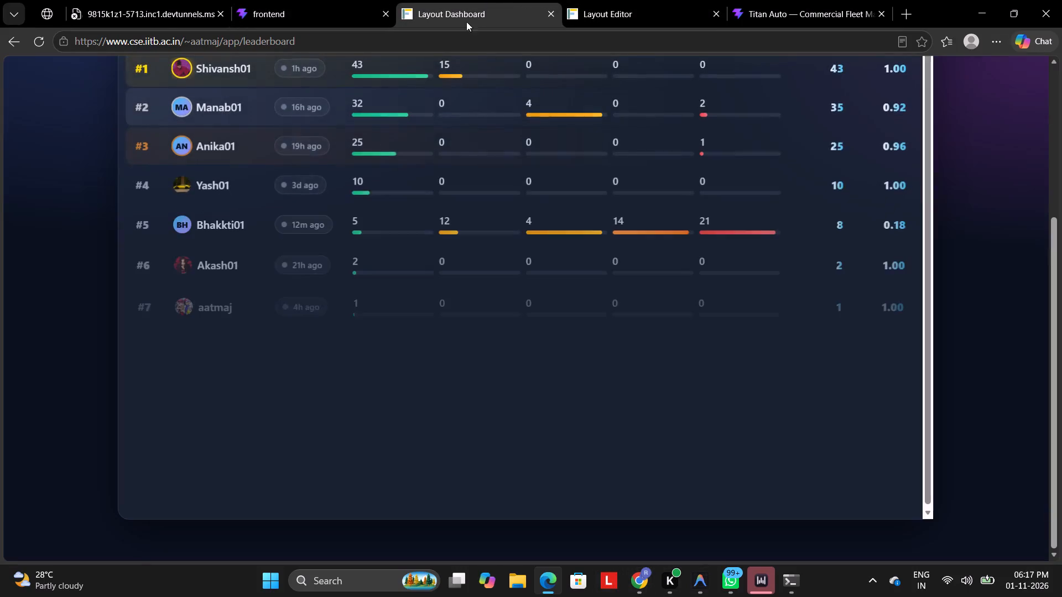
pyautogui.click(607, 0)
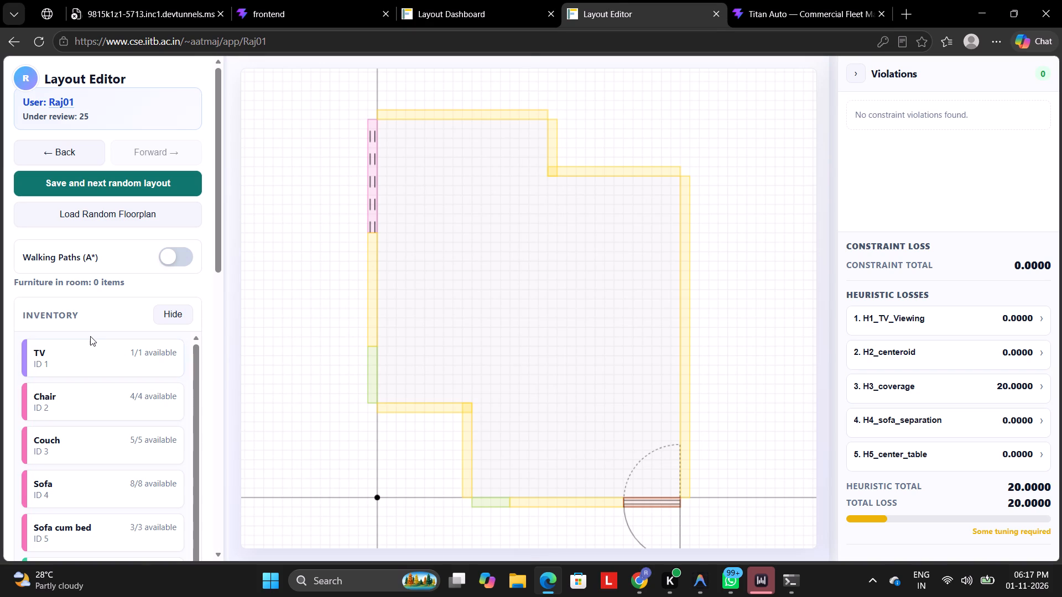
pyautogui.scroll(2, 296, 427)
pyautogui.scroll(-2, 0, 387)
pyautogui.scroll(-2, 322, 344)
pyautogui.scroll(-1, 400, 341)
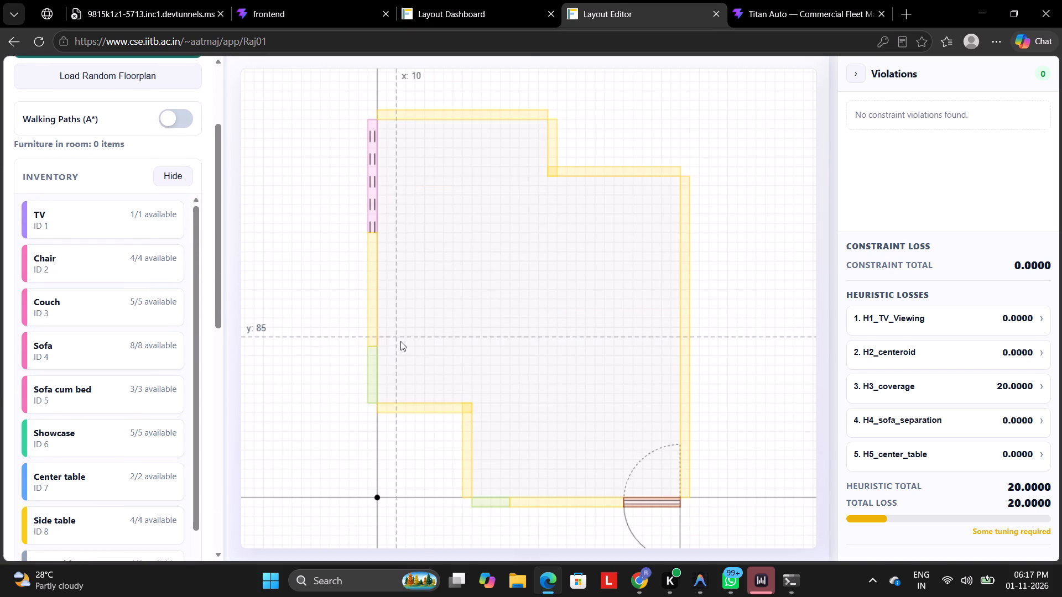
pyautogui.scroll(3, 33, 346)
pyautogui.scroll(1, 306, 321)
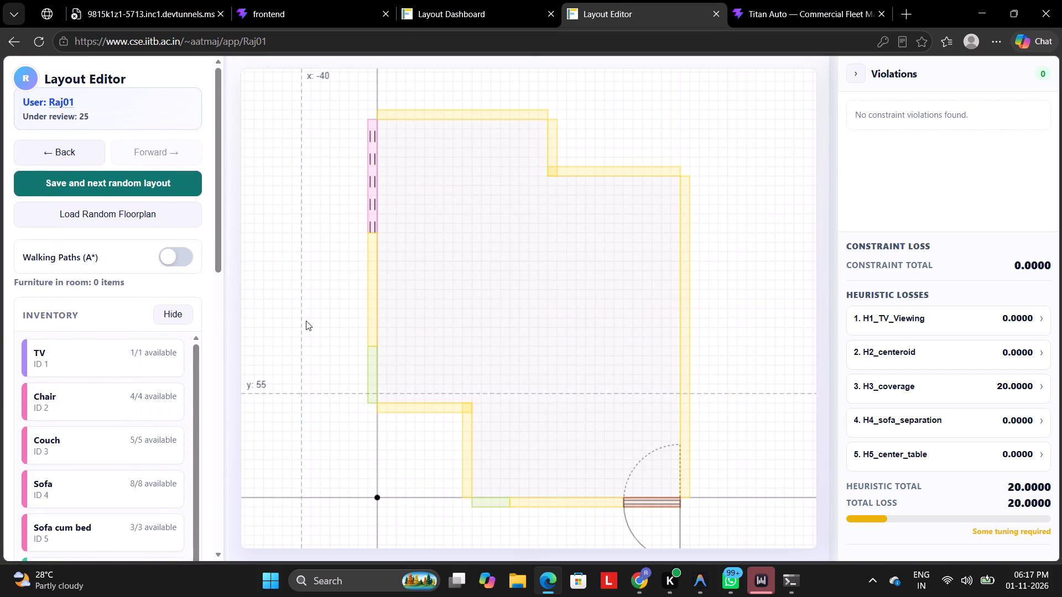
pyautogui.moveTo(60, 362); pyautogui.dragTo(398, 284)
pyautogui.scroll(-2, 60, 327)
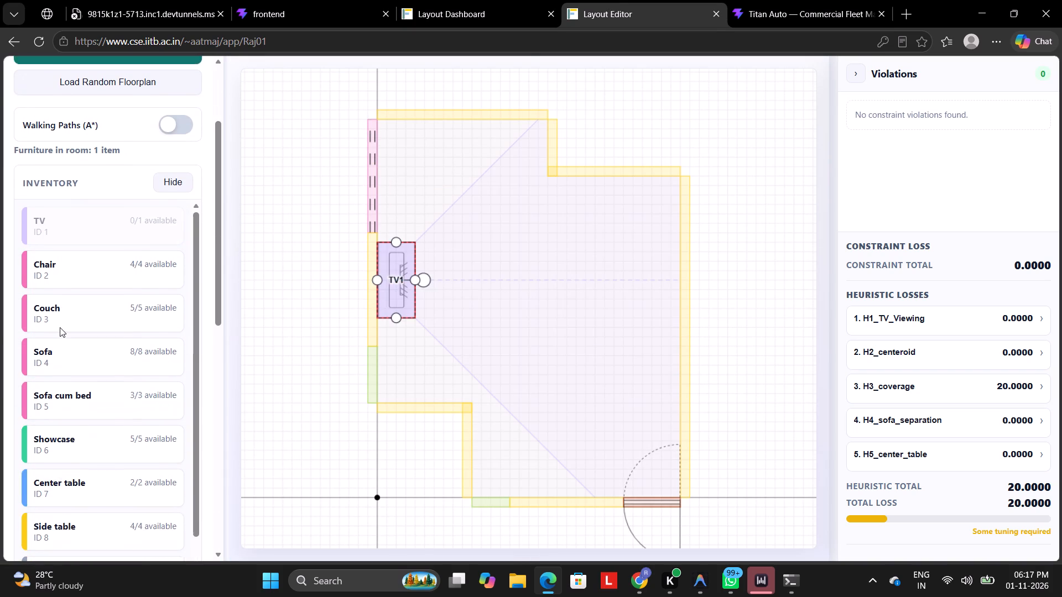
pyautogui.press('e')
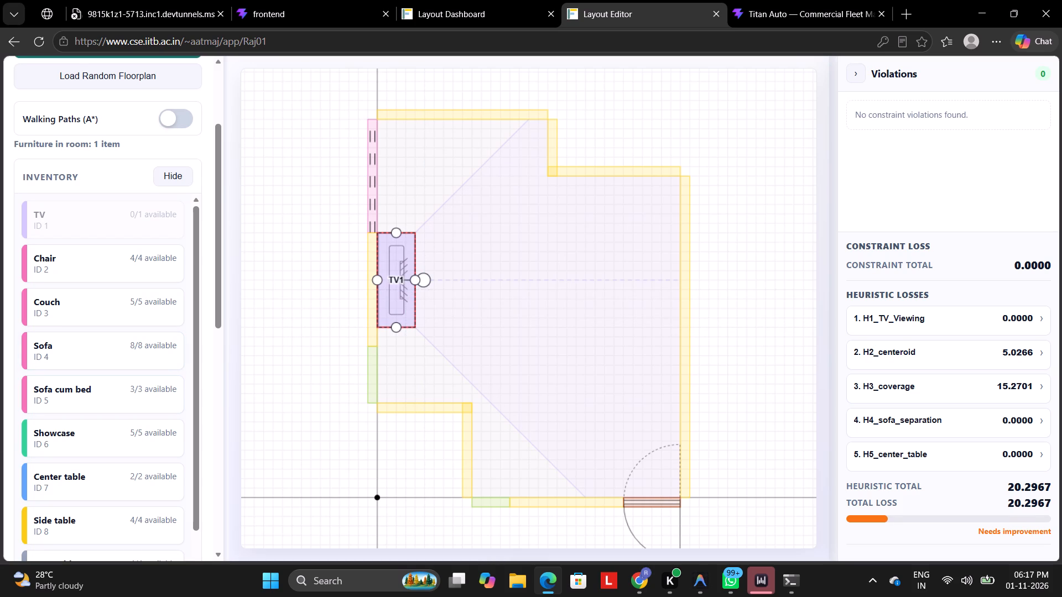
# Place a side table against the left wall, flush with the lower end of the TV.
pyautogui.moveTo(65, 515); pyautogui.dragTo(400, 354)
pyautogui.moveTo(389, 353); pyautogui.dragTo(390, 353)
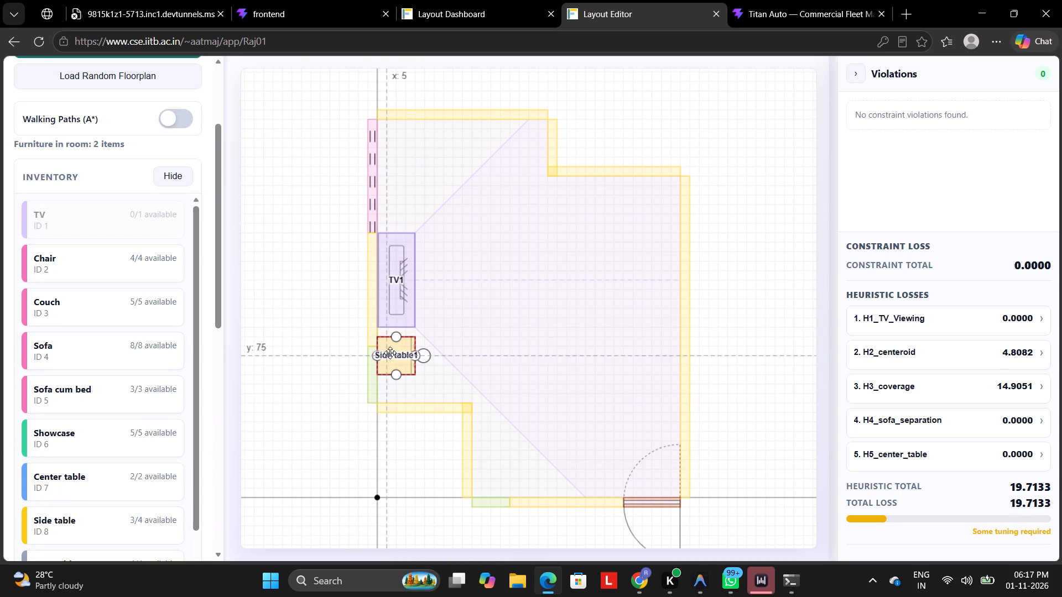
pyautogui.moveTo(390, 353); pyautogui.dragTo(391, 348)
# Place a vase table in the room's upper-right corner.
pyautogui.scroll(-1, 82, 464)
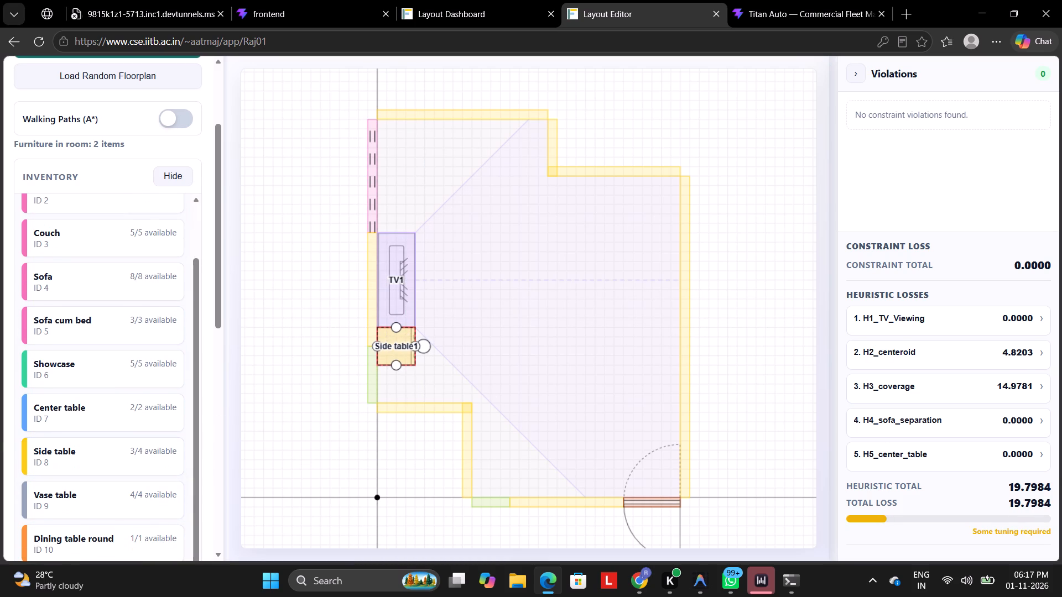
pyautogui.moveTo(64, 504); pyautogui.dragTo(665, 178)
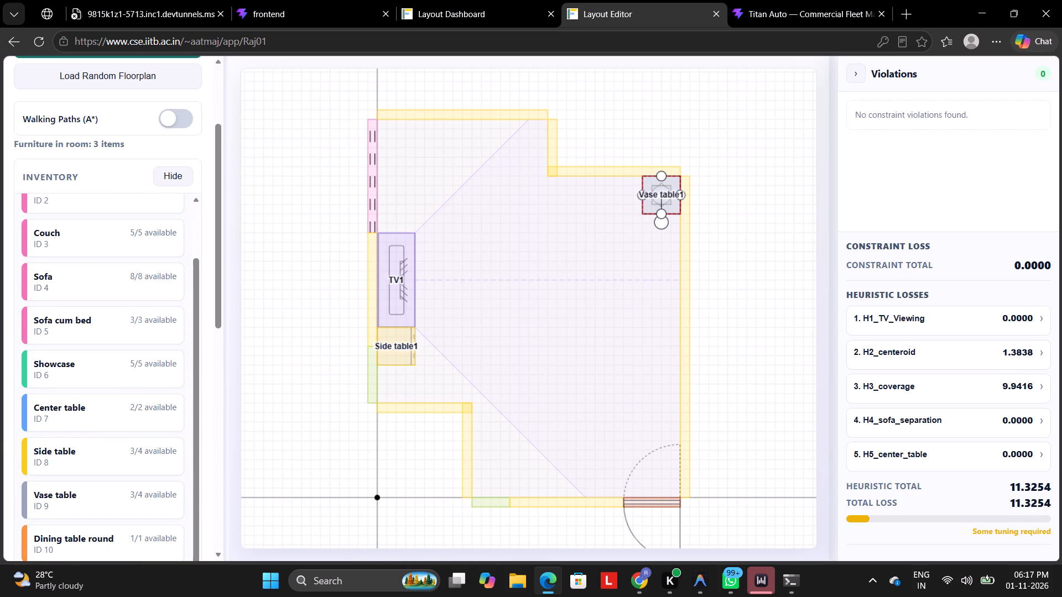
# Place a sofa along the upper wall, flush with the vase table, and shorten it to end at the wall corner.
pyautogui.moveTo(58, 289); pyautogui.dragTo(576, 196)
pyautogui.moveTo(582, 196); pyautogui.dragTo(591, 196)
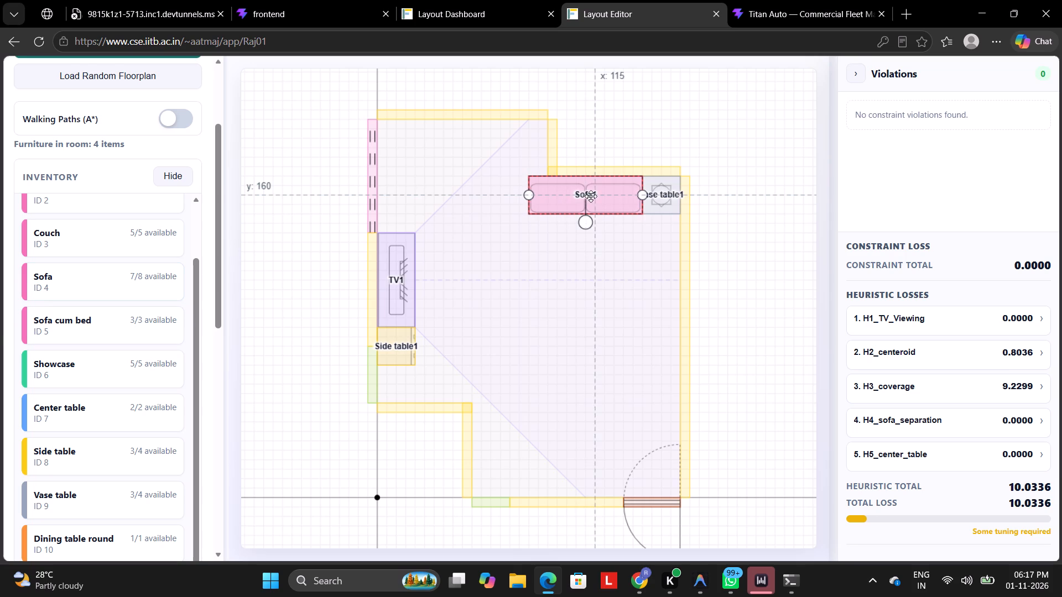
pyautogui.press('w')
# Place a second sofa along the right wall below the vase table and lengthen it into a three-seater.
pyautogui.moveTo(63, 286); pyautogui.dragTo(731, 291)
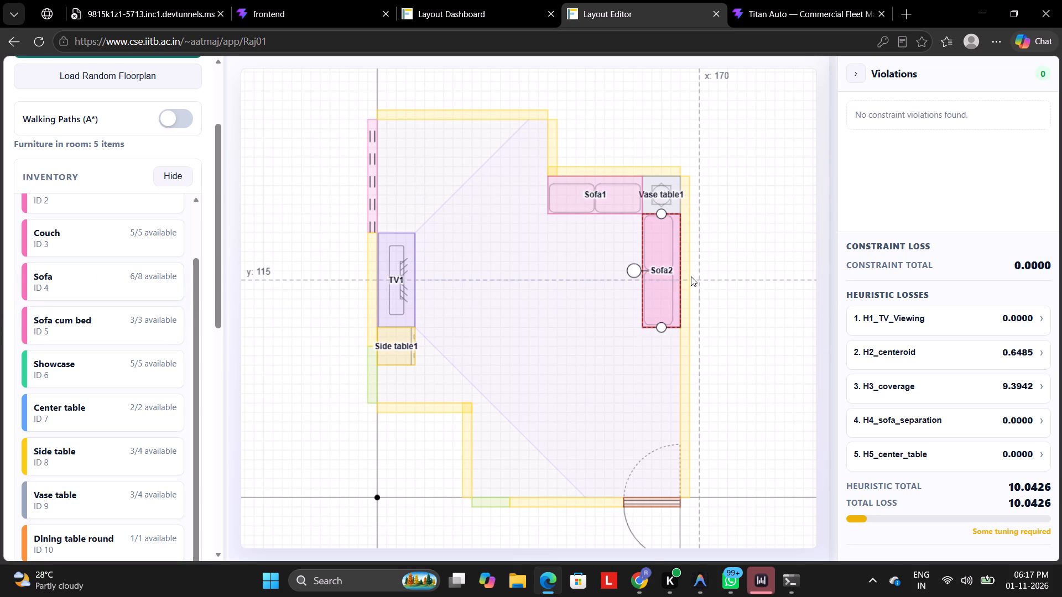
pyautogui.press('e')
pyautogui.press('e')
pyautogui.press('e')
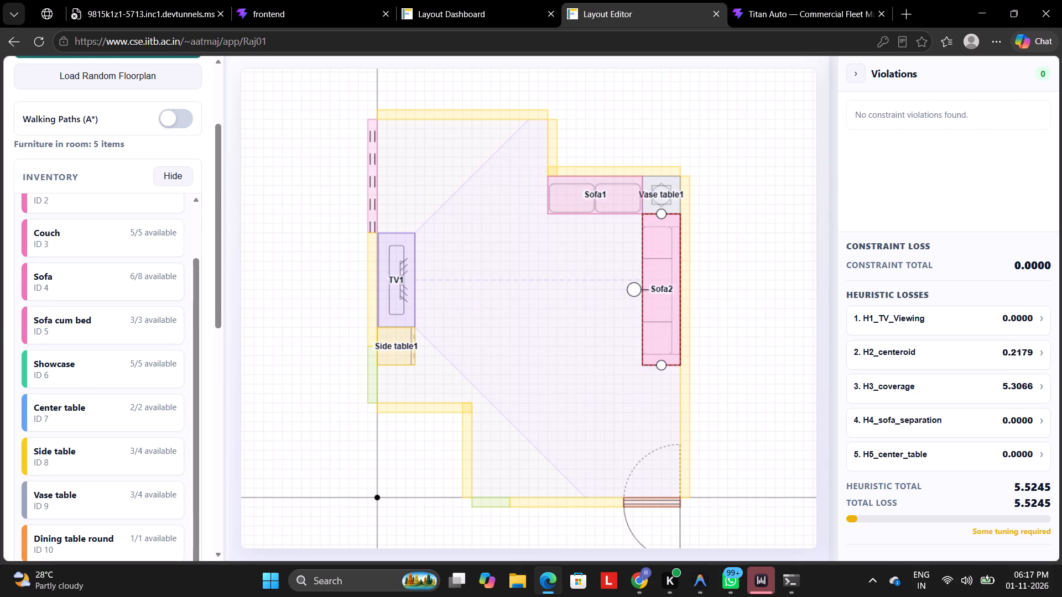
# Place a center table between the TV and the two sofas, enlarge it, and shift it slightly toward the TV.
pyautogui.moveTo(108, 424); pyautogui.dragTo(570, 305)
pyautogui.press('e')
pyautogui.moveTo(575, 292); pyautogui.dragTo(570, 294)
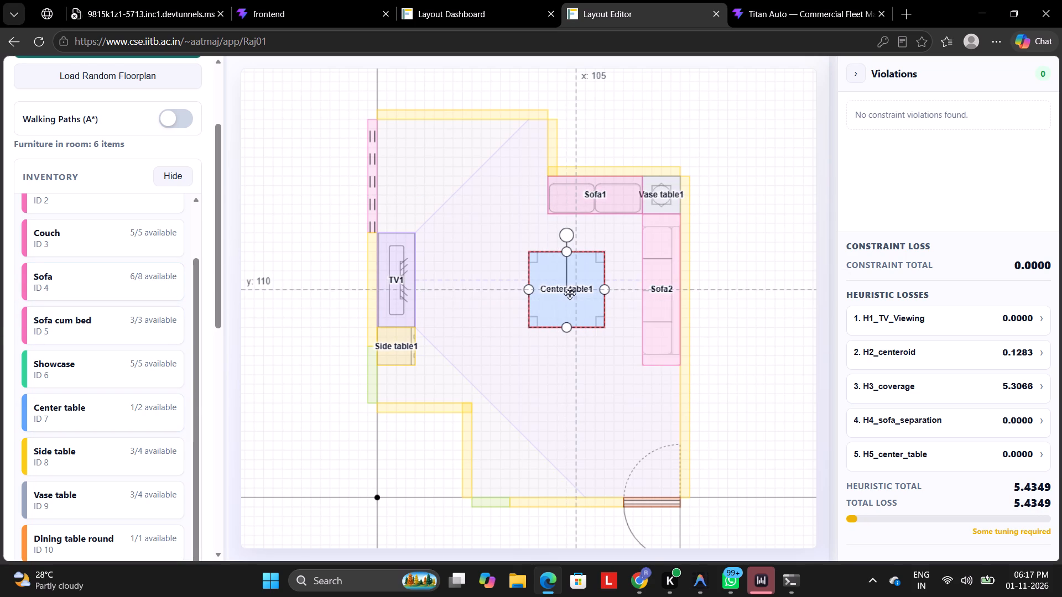
pyautogui.moveTo(570, 294); pyautogui.dragTo(566, 297)
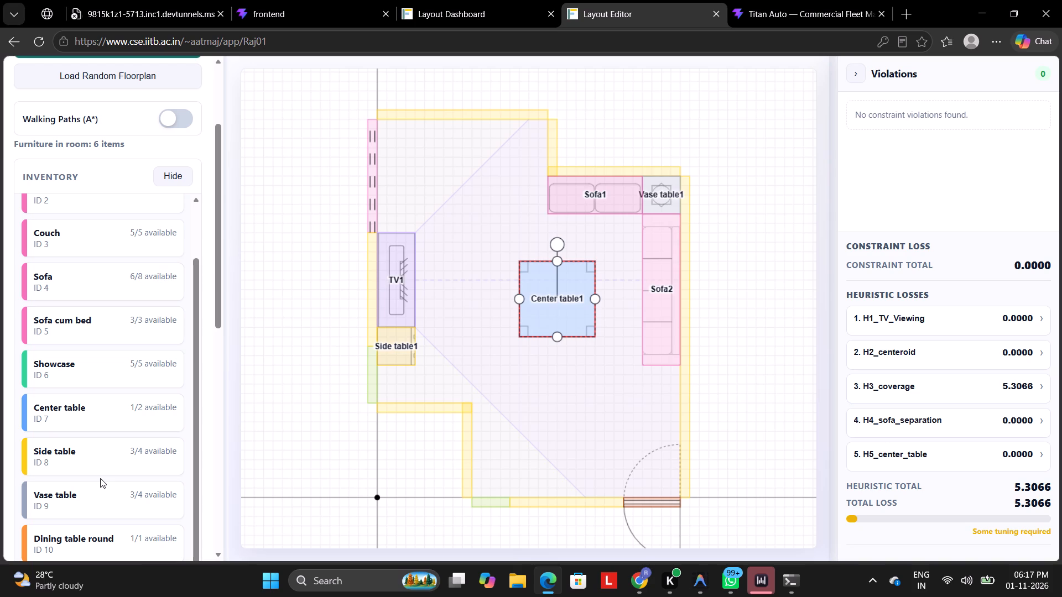
# Place the medium dining table in the lower part of the room, between the lower-left wall and the door swing.
pyautogui.scroll(-2, 80, 385)
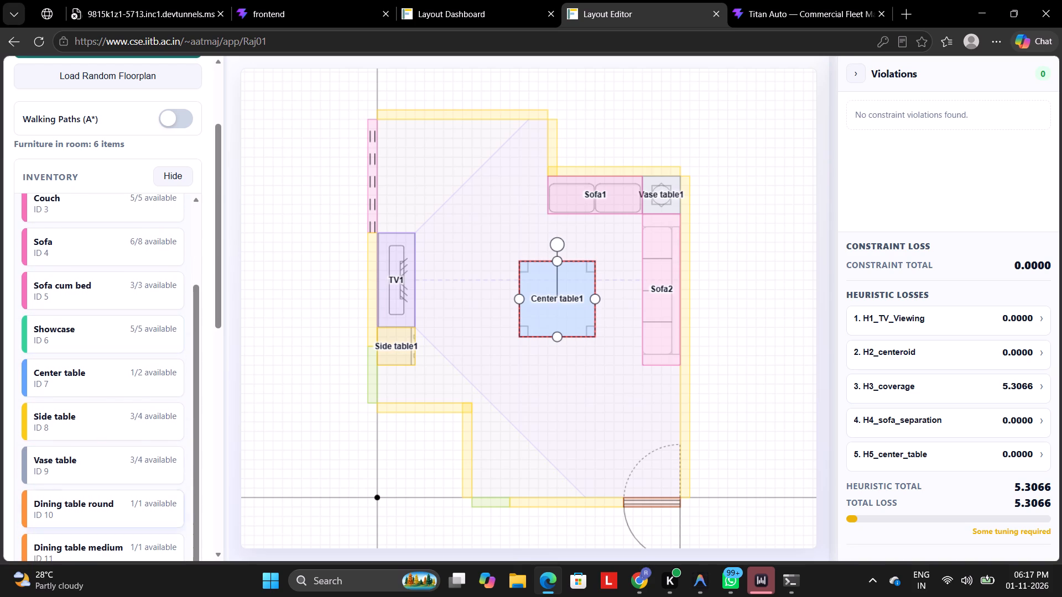
pyautogui.scroll(-2, 116, 411)
pyautogui.moveTo(93, 411); pyautogui.dragTo(616, 443)
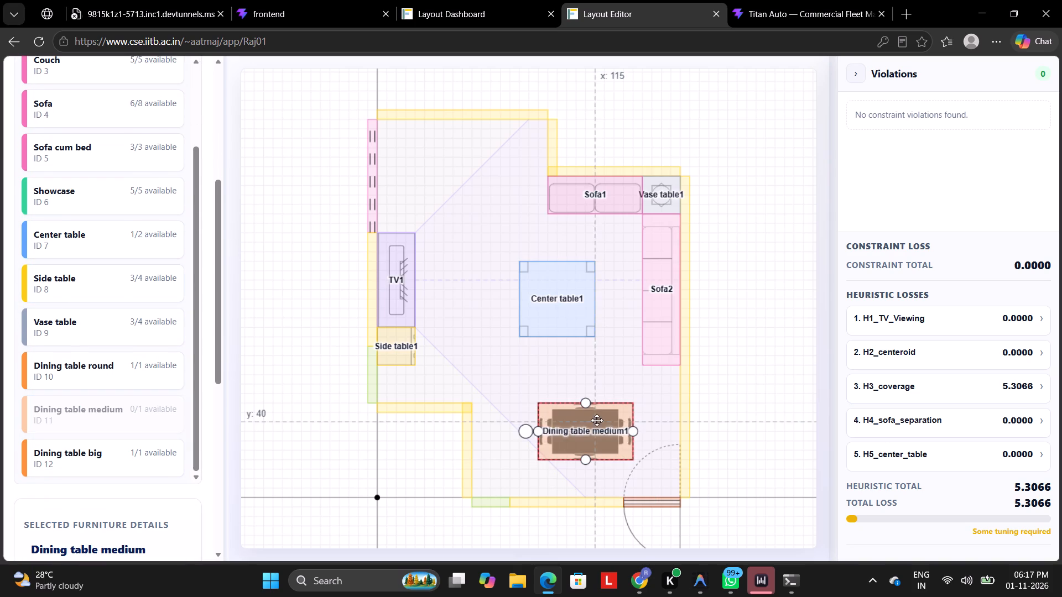
pyautogui.moveTo(593, 421); pyautogui.dragTo(556, 430)
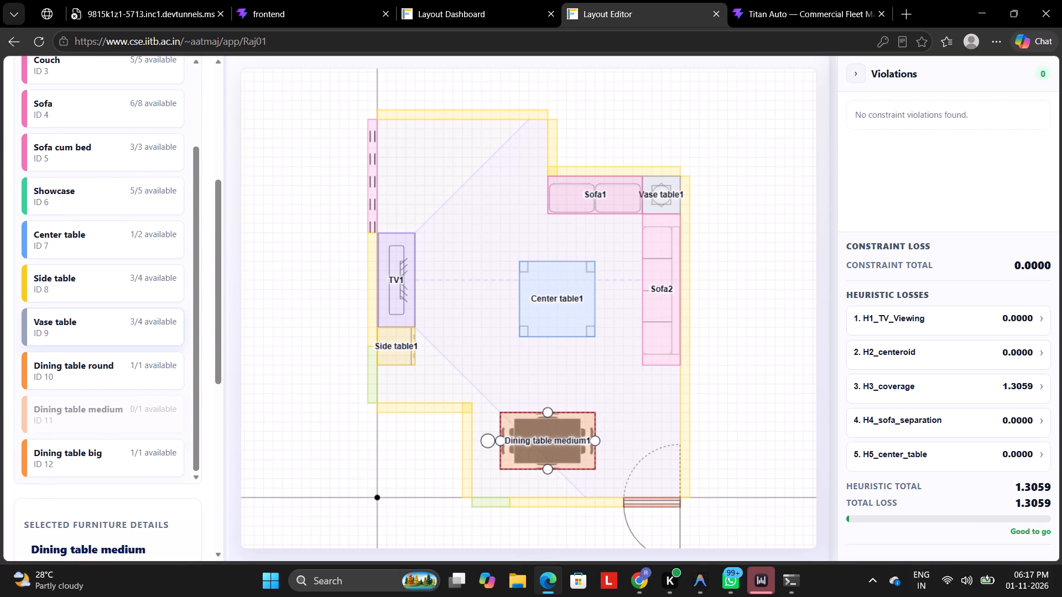
# Place a second side table against the right wall, at the lower end of Sofa2.
pyautogui.moveTo(92, 286); pyautogui.dragTo(664, 378)
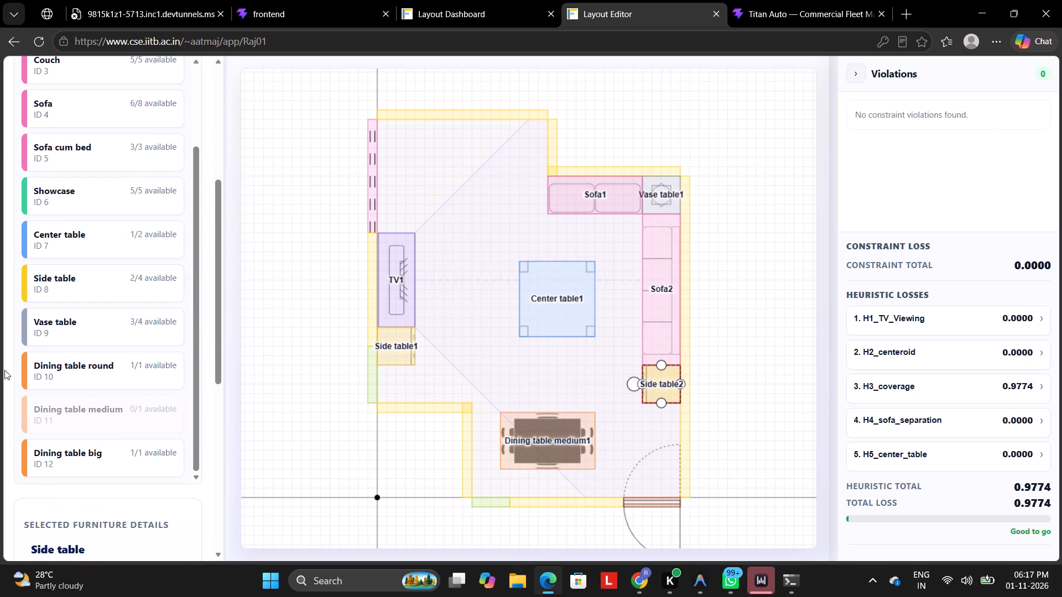
# Place a showcase against the short wall of the upper alcove, facing left, and lengthen it.
pyautogui.moveTo(88, 191); pyautogui.dragTo(511, 109)
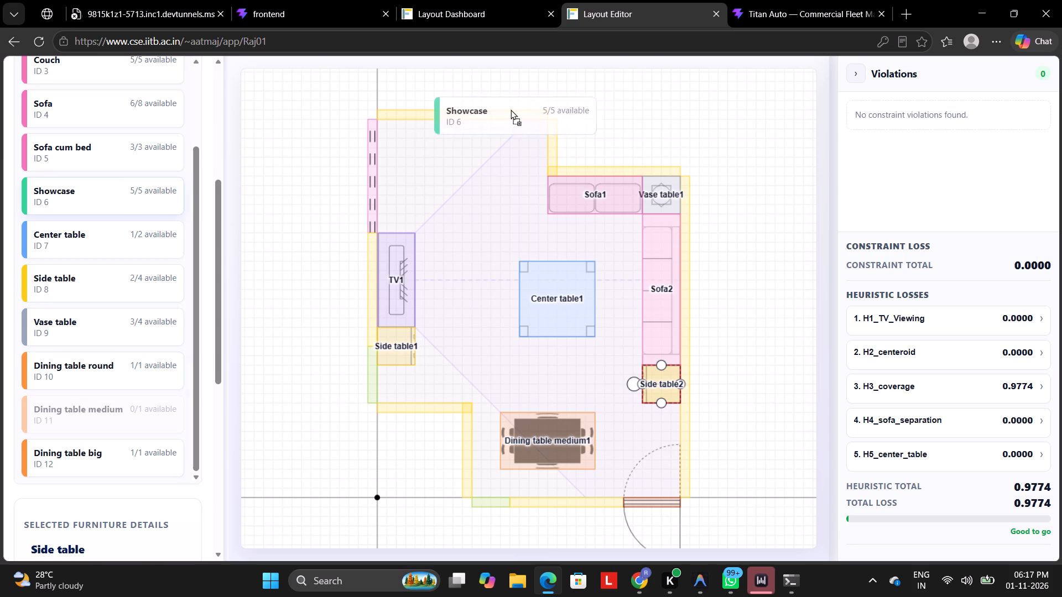
pyautogui.moveTo(511, 109); pyautogui.dragTo(537, 138)
pyautogui.press('e')
pyautogui.press('e')
pyautogui.press('e')
# Move Sofa1 back against the upper wall beside the vase table, keeping its two-seat length.
pyautogui.moveTo(566, 218); pyautogui.dragTo(579, 201)
pyautogui.moveTo(571, 202); pyautogui.dragTo(565, 206)
pyautogui.press('w')
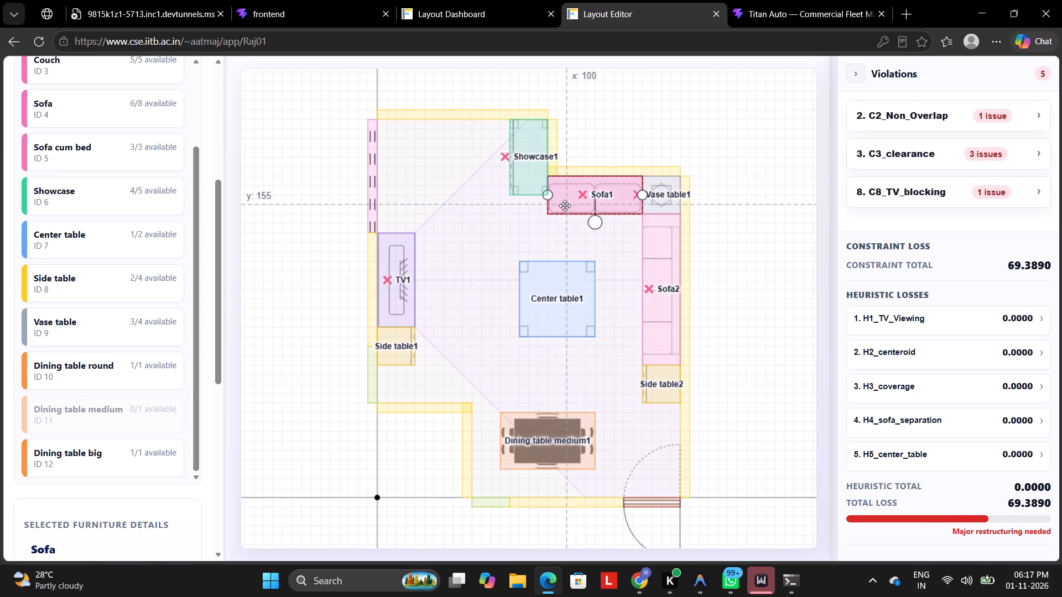
pyautogui.write('ew')
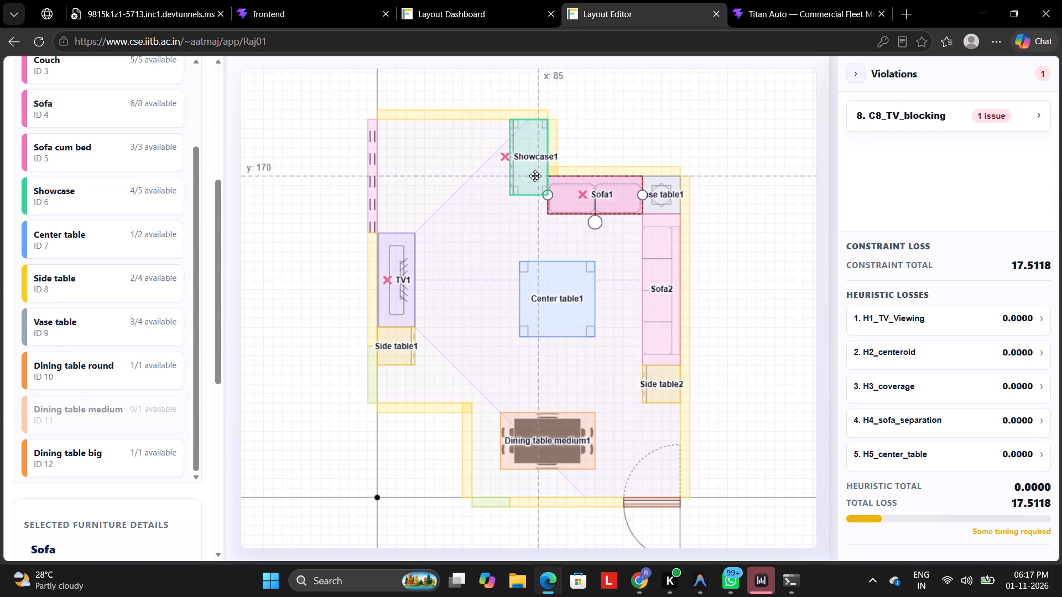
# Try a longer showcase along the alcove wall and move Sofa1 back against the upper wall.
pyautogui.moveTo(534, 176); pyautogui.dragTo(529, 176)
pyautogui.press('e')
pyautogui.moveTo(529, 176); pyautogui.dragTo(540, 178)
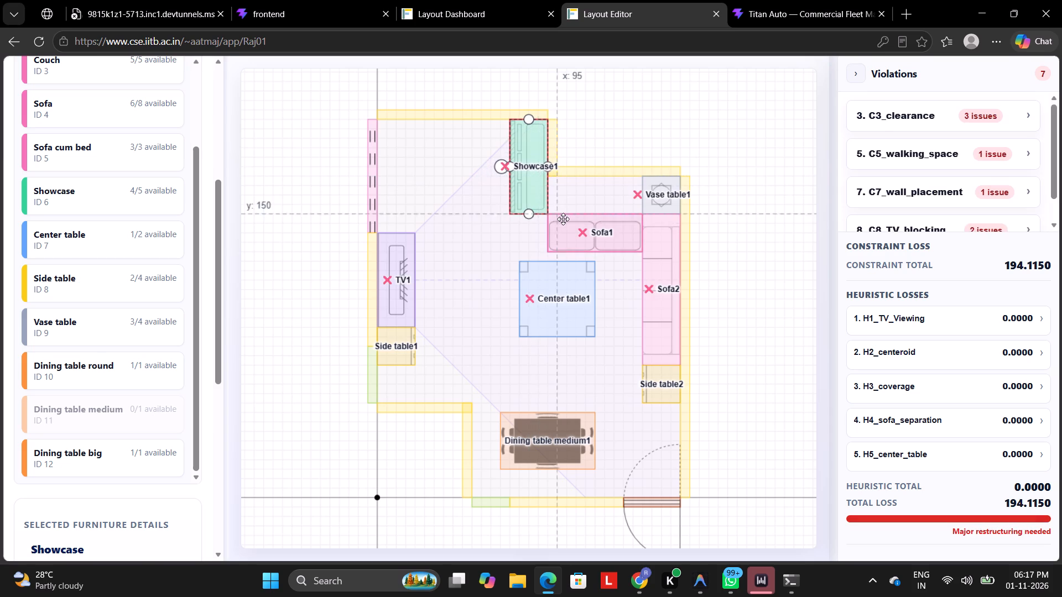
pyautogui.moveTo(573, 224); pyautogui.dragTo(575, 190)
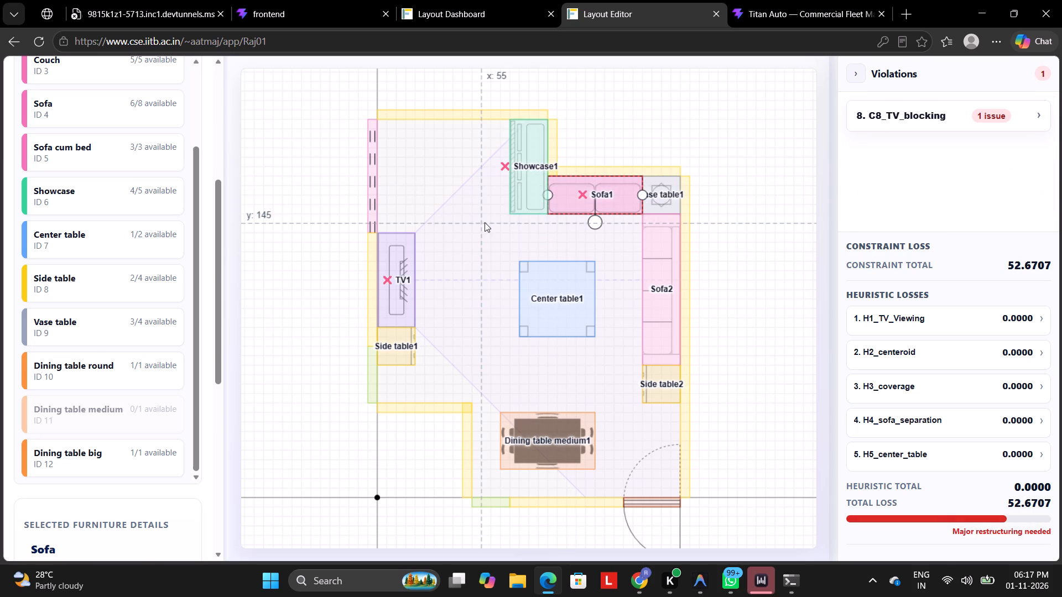
# Shorten the showcase and fit it into the alcove's upper-right corner, ending level with the top of Sofa1.
pyautogui.click(536, 188)
pyautogui.press('w')
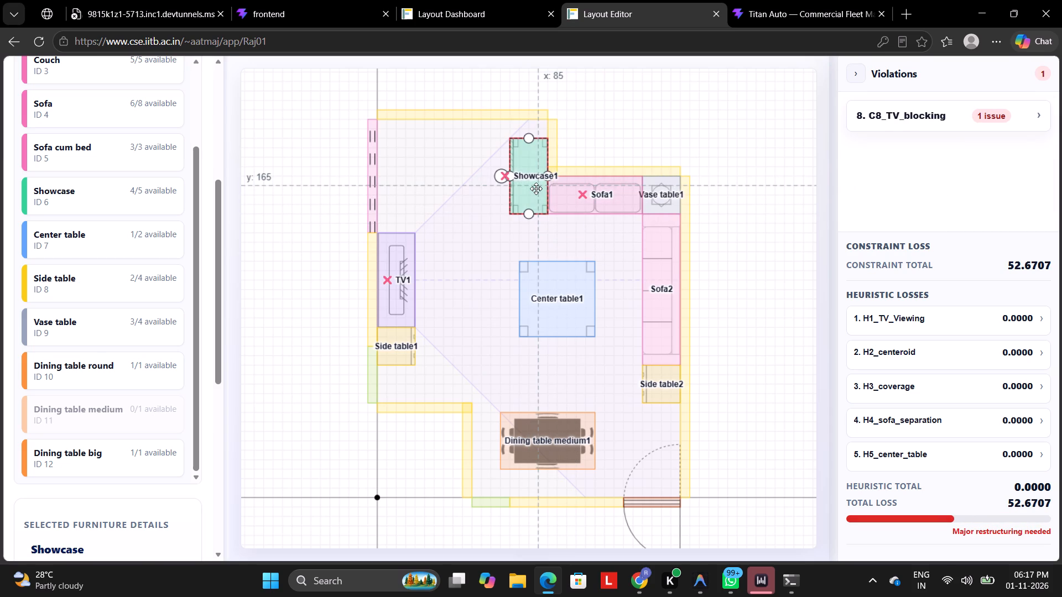
pyautogui.moveTo(536, 188); pyautogui.dragTo(531, 171)
pyautogui.press('w')
pyautogui.moveTo(533, 170); pyautogui.dragTo(546, 155)
# Place a third side table between the showcase and Sofa1, facing down into the room.
pyautogui.moveTo(151, 277); pyautogui.dragTo(343, 238)
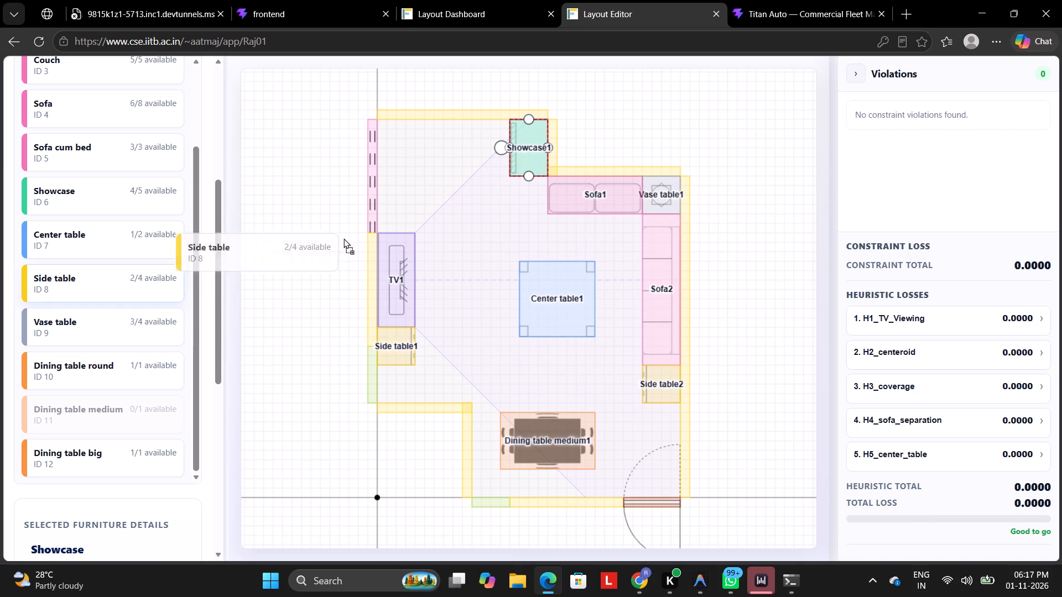
pyautogui.moveTo(343, 238); pyautogui.dragTo(542, 191)
pyautogui.rightClick(543, 185)
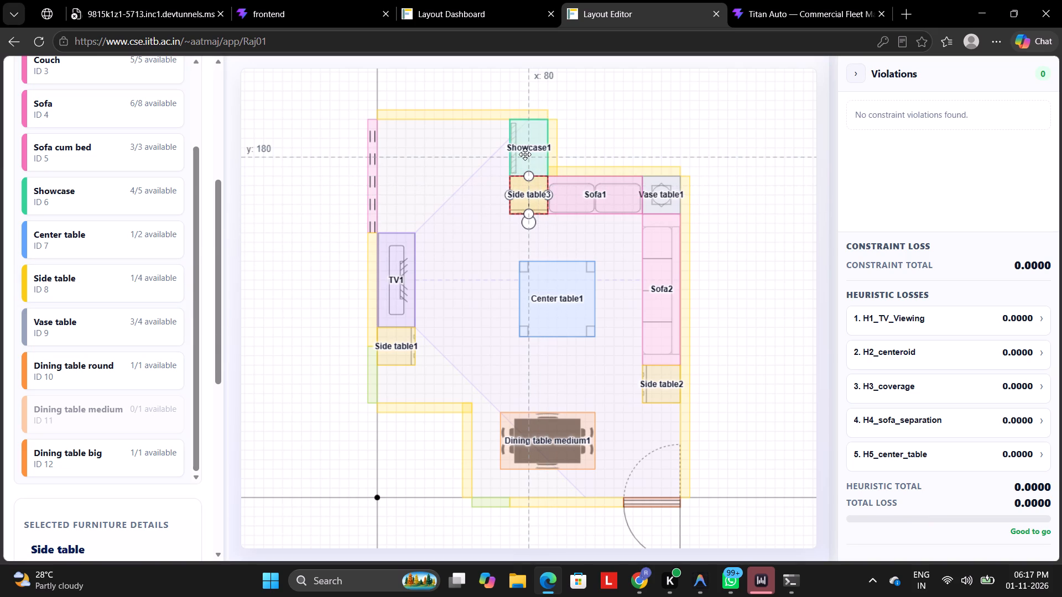
# Save the furnished layout and load the next random layout.
pyautogui.scroll(4, 0, 337)
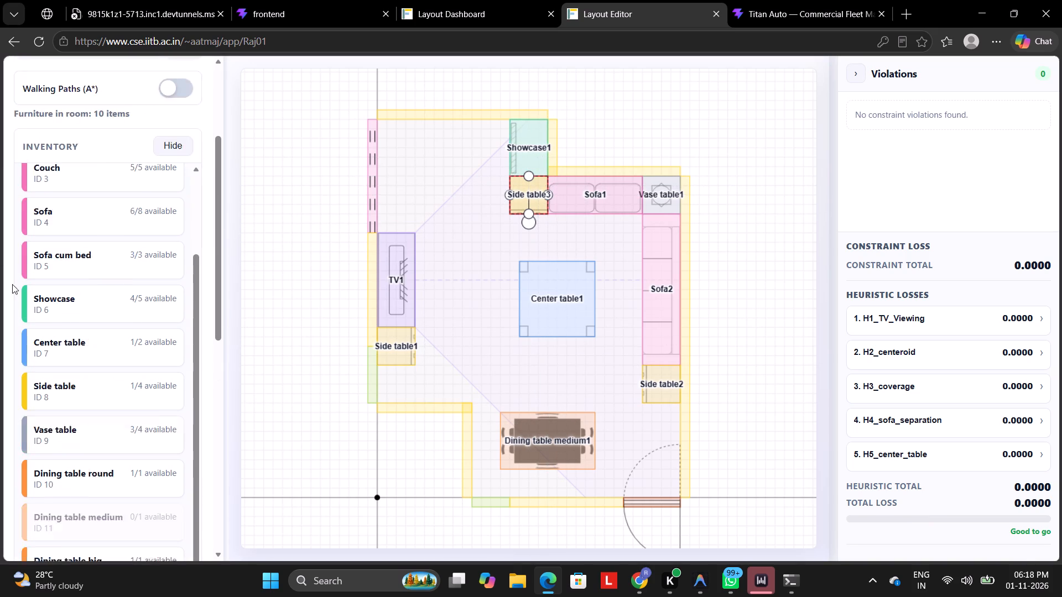
pyautogui.scroll(3, 12, 284)
pyautogui.moveTo(57, 184); pyautogui.dragTo(77, 183)
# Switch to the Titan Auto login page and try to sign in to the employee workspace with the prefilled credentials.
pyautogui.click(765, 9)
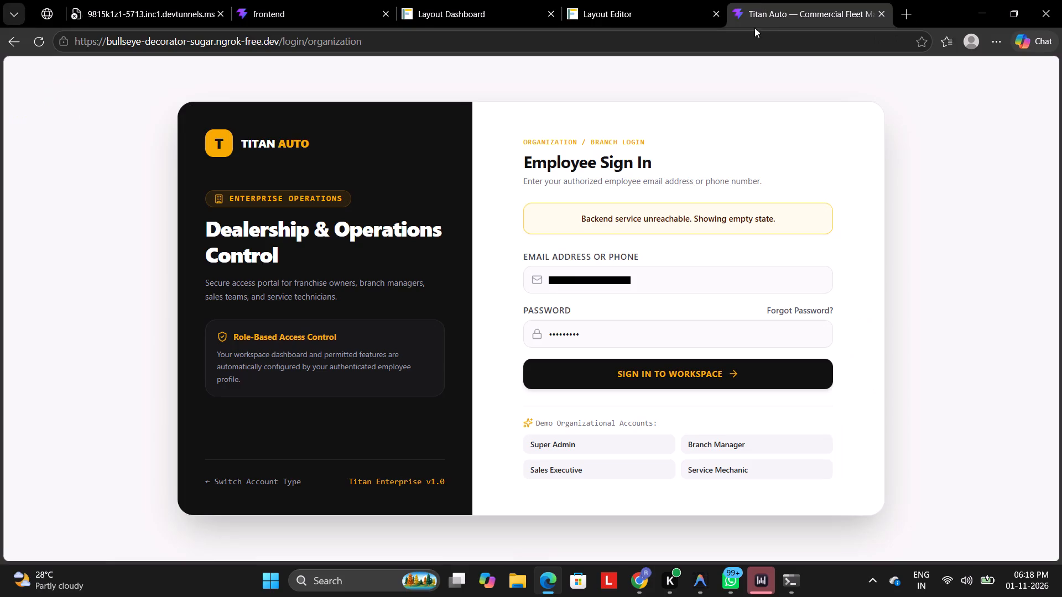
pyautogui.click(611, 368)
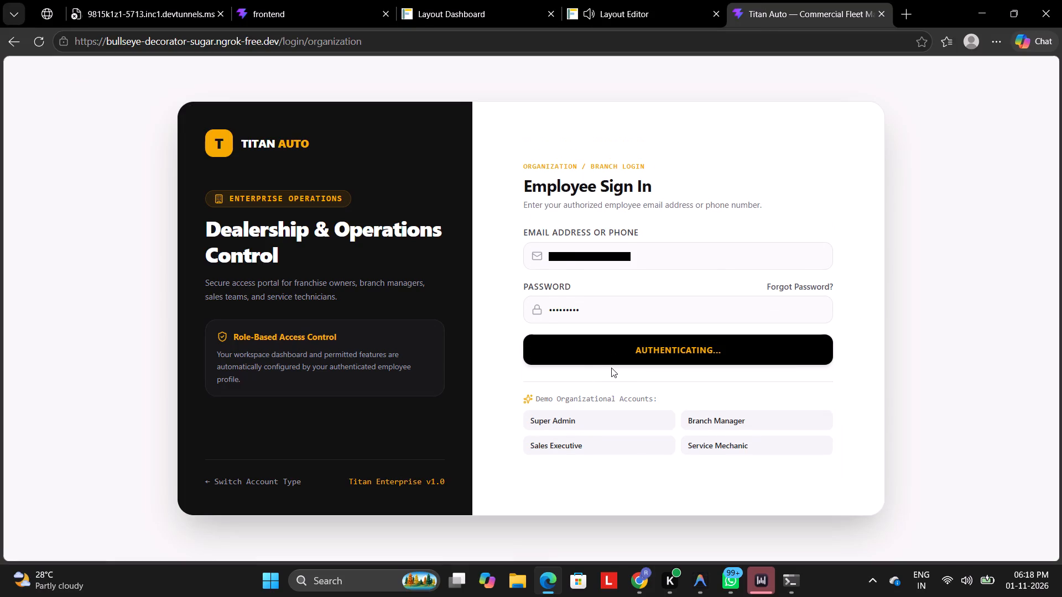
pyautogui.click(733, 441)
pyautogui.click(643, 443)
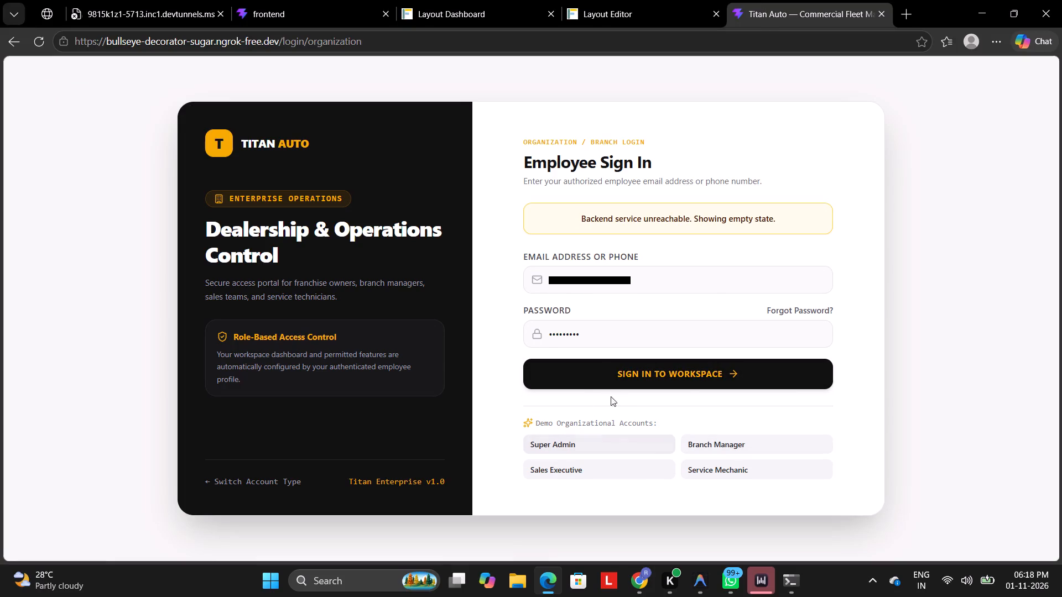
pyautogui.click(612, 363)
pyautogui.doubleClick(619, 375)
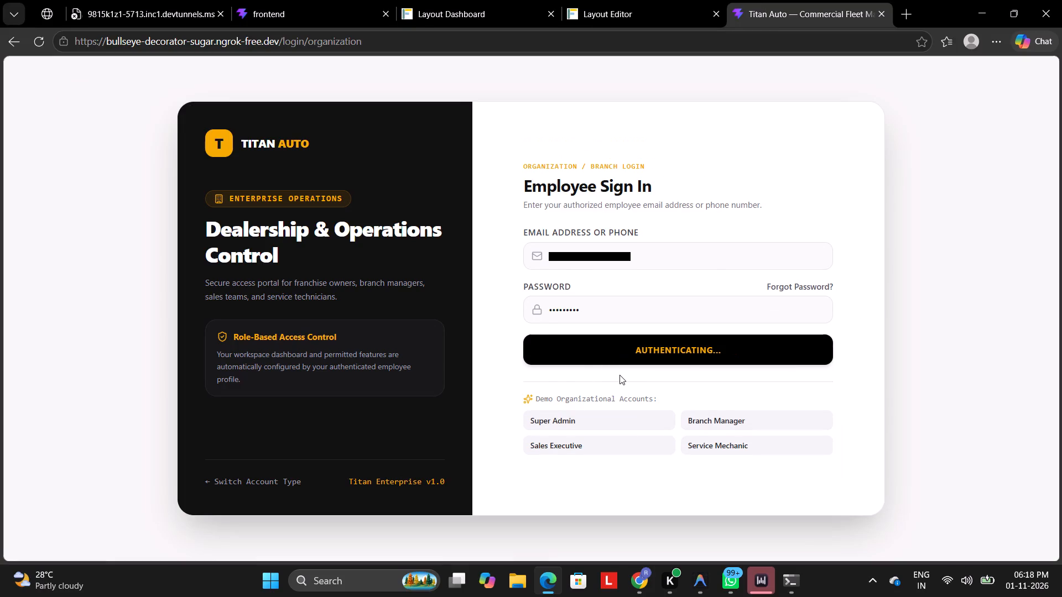
# Return to the Layout Editor and place a sofa along the new room's bottom wall, shortened and roughly centred.
pyautogui.click(493, 0)
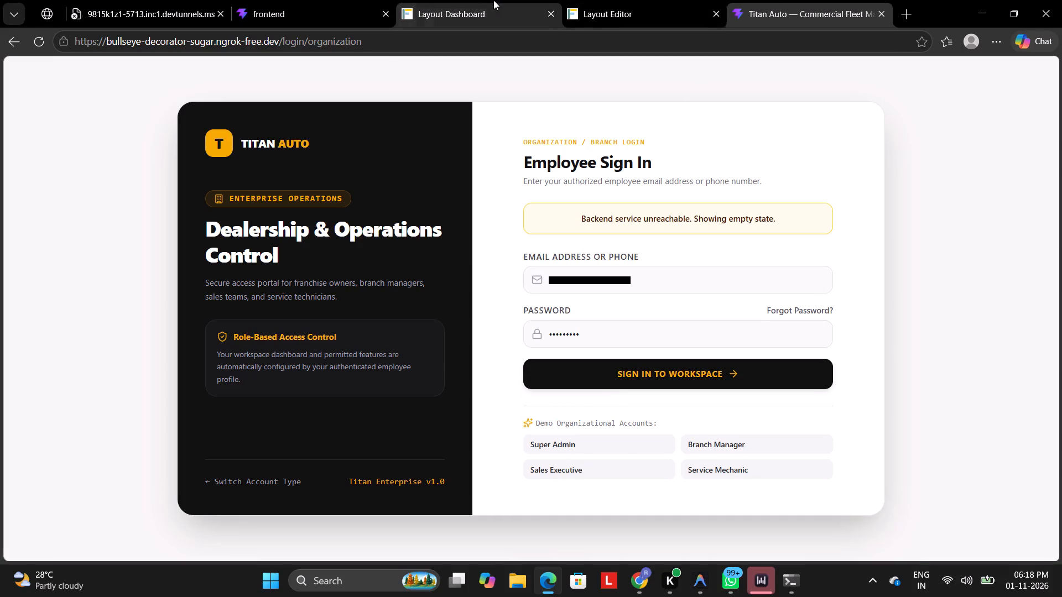
pyautogui.click(665, 5)
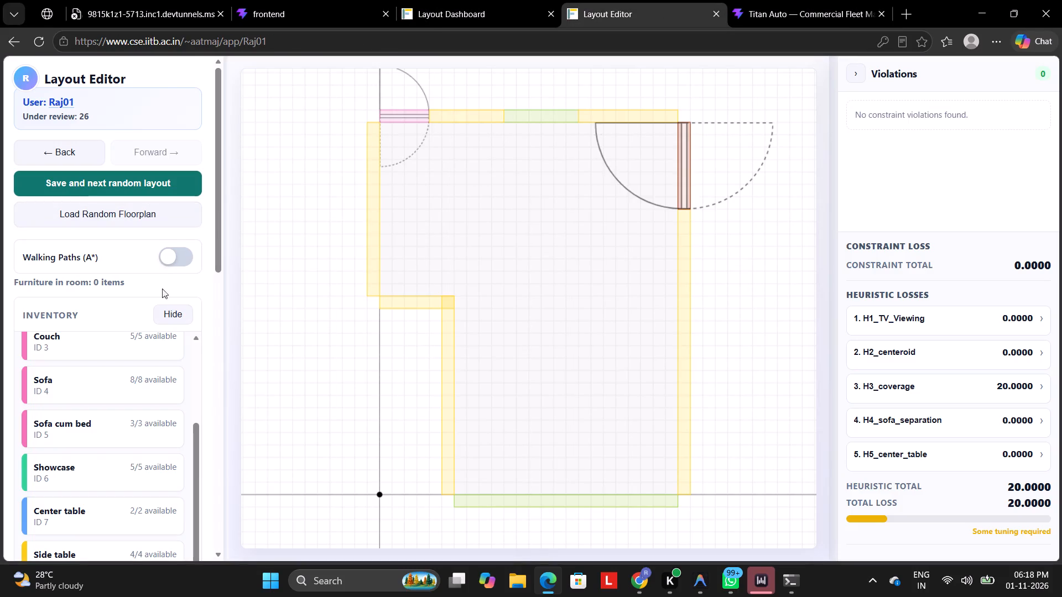
pyautogui.moveTo(57, 381); pyautogui.dragTo(545, 455)
pyautogui.moveTo(549, 460); pyautogui.dragTo(561, 462)
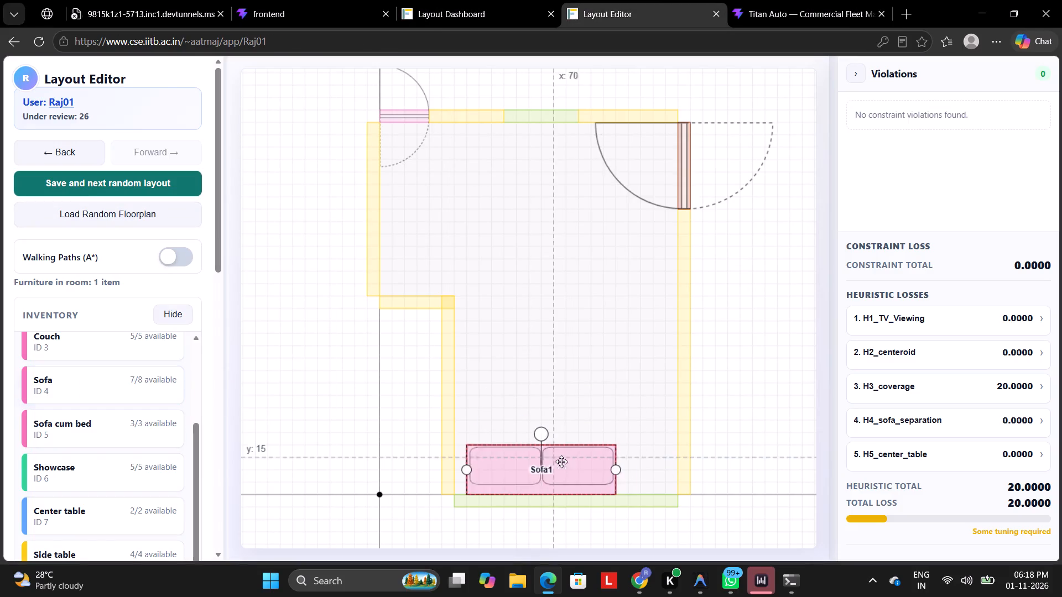
pyautogui.moveTo(561, 462); pyautogui.dragTo(572, 460)
pyautogui.press('w')
pyautogui.scroll(-4, 0, 431)
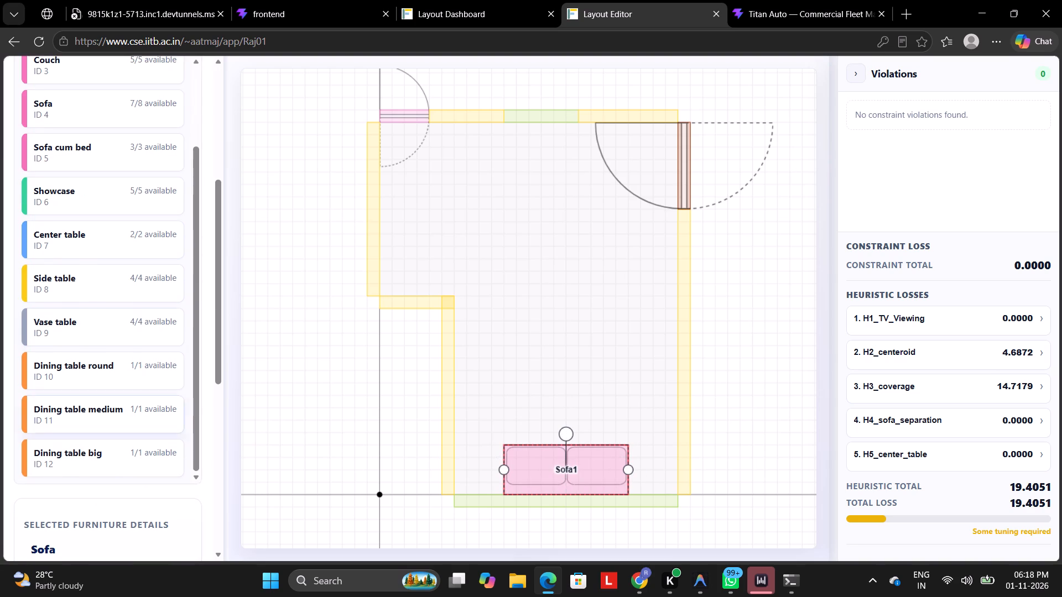
# Place a vase table on each side of Sofa1 along the bottom wall, flush with the side walls.
pyautogui.moveTo(51, 331); pyautogui.dragTo(442, 478)
pyautogui.moveTo(465, 477); pyautogui.dragTo(474, 468)
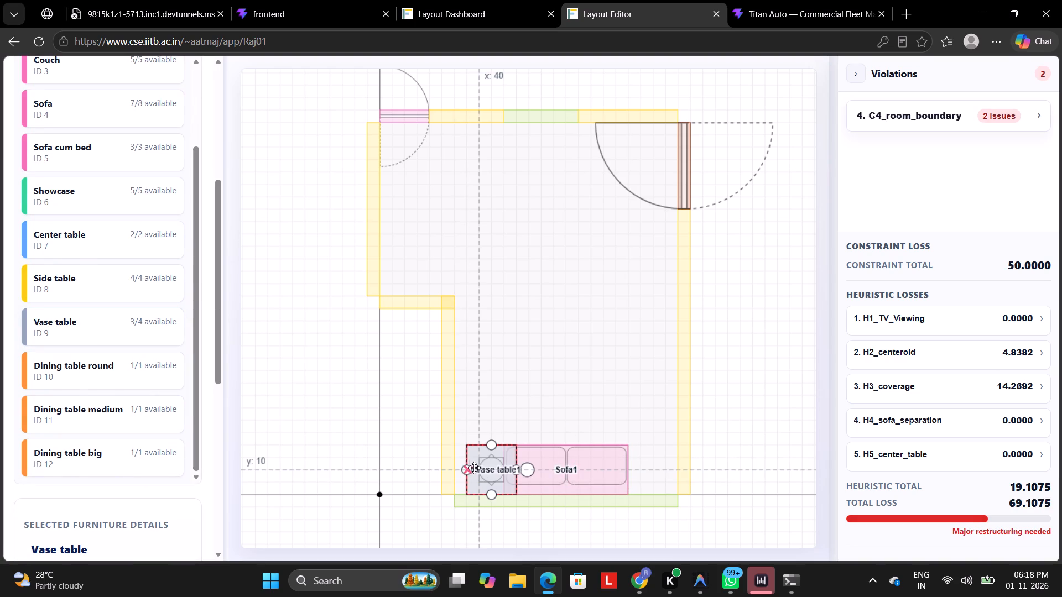
pyautogui.moveTo(474, 468); pyautogui.dragTo(475, 468)
pyautogui.moveTo(487, 466); pyautogui.dragTo(476, 469)
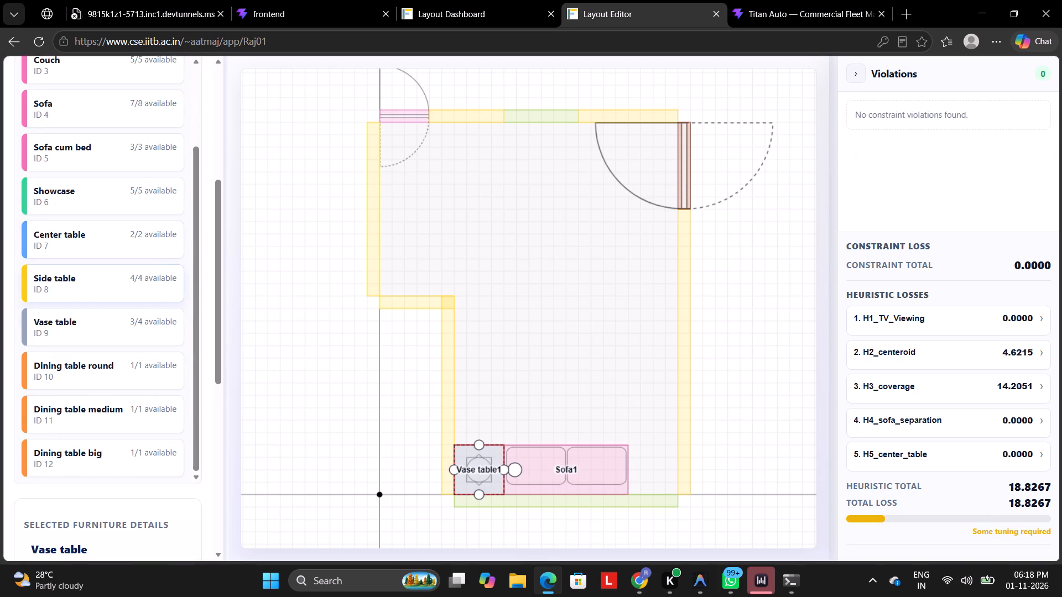
pyautogui.moveTo(65, 331); pyautogui.dragTo(652, 468)
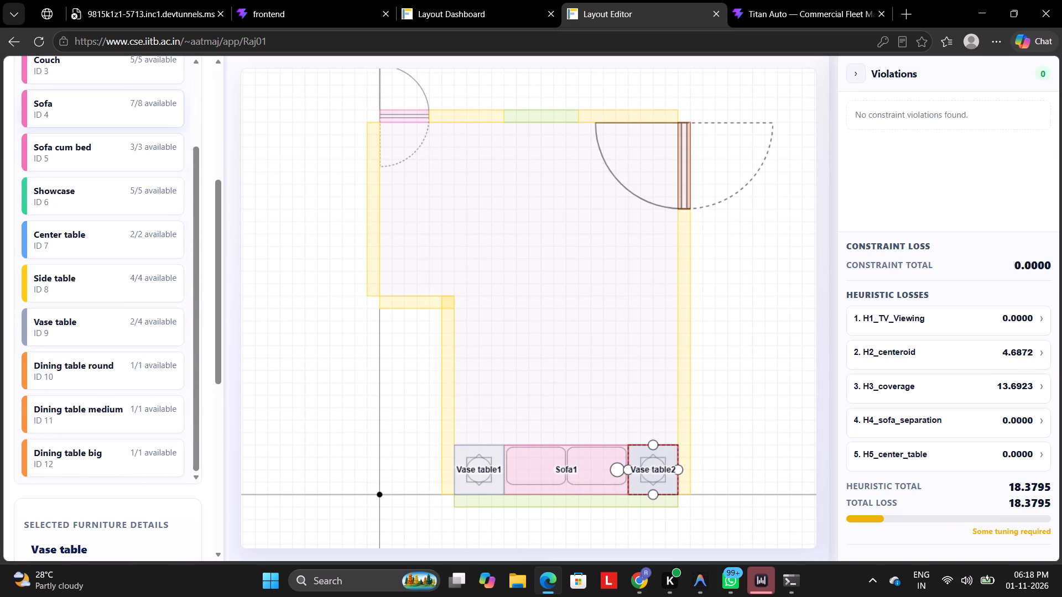
# Place a sofa against each side wall above the vase tables, facing inward, with matching lengths.
pyautogui.moveTo(71, 109); pyautogui.dragTo(516, 344)
pyautogui.moveTo(102, 117); pyautogui.dragTo(745, 368)
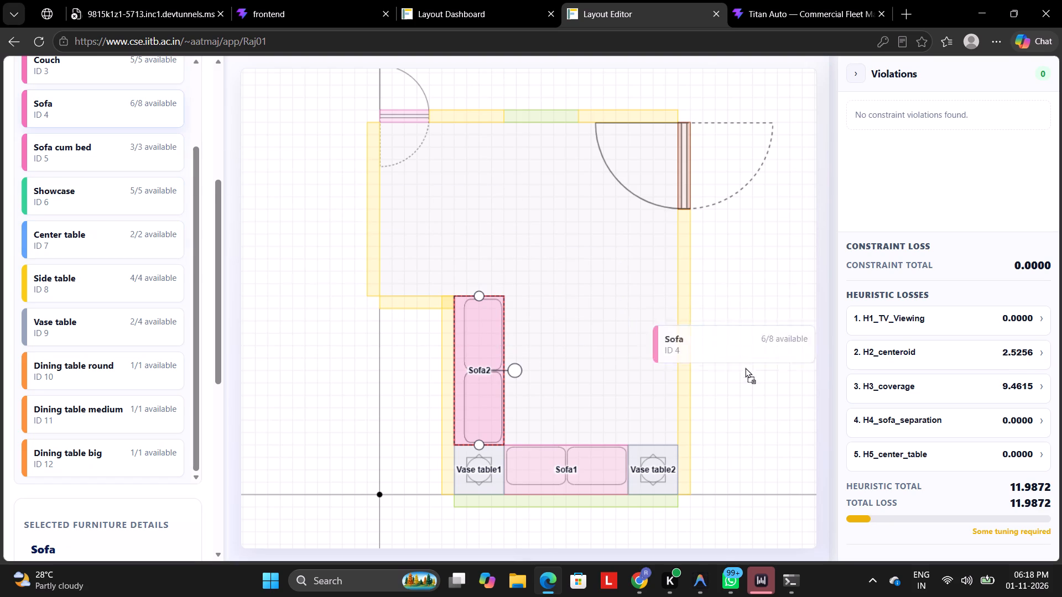
pyautogui.moveTo(745, 368); pyautogui.dragTo(747, 371)
pyautogui.press('e')
pyautogui.press('w')
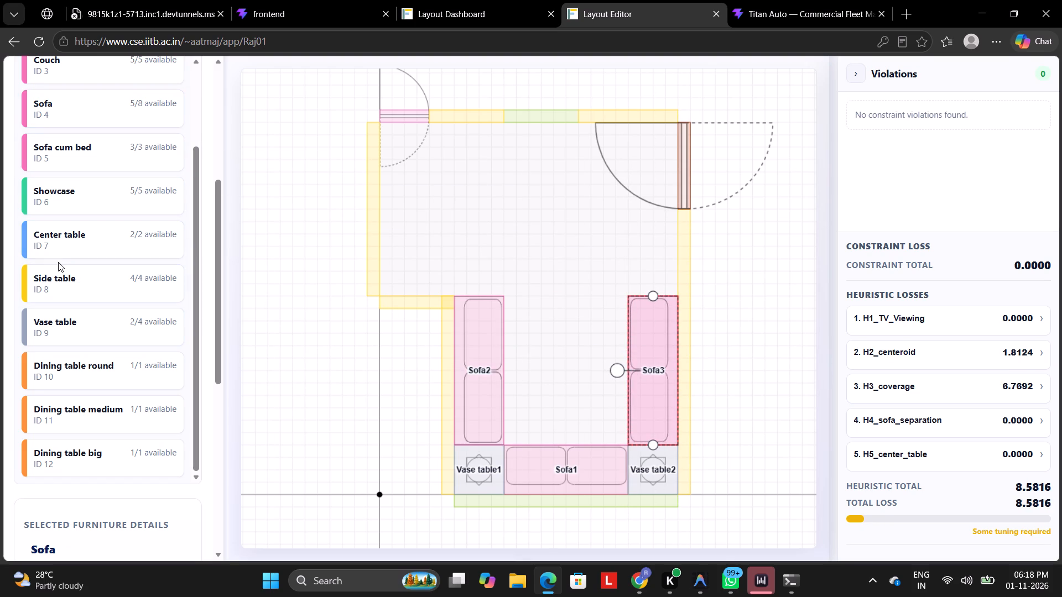
pyautogui.press('e')
pyautogui.press('w')
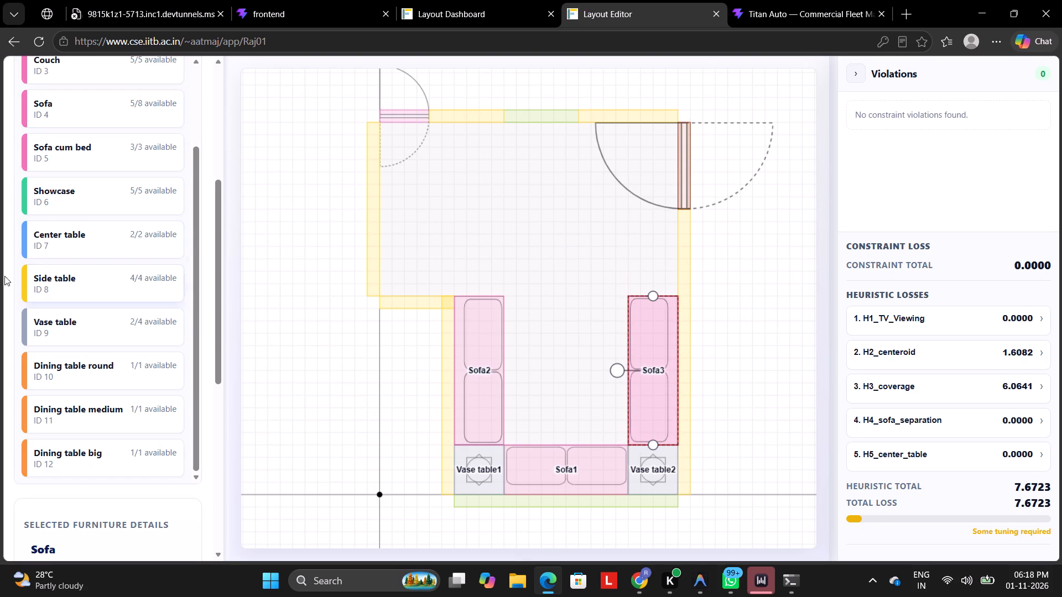
# Place a showcase on the right wall directly above Sofa3, facing the room and sized to stay clear of the door swing.
pyautogui.moveTo(107, 212); pyautogui.dragTo(619, 286)
pyautogui.press('e')
pyautogui.press('e')
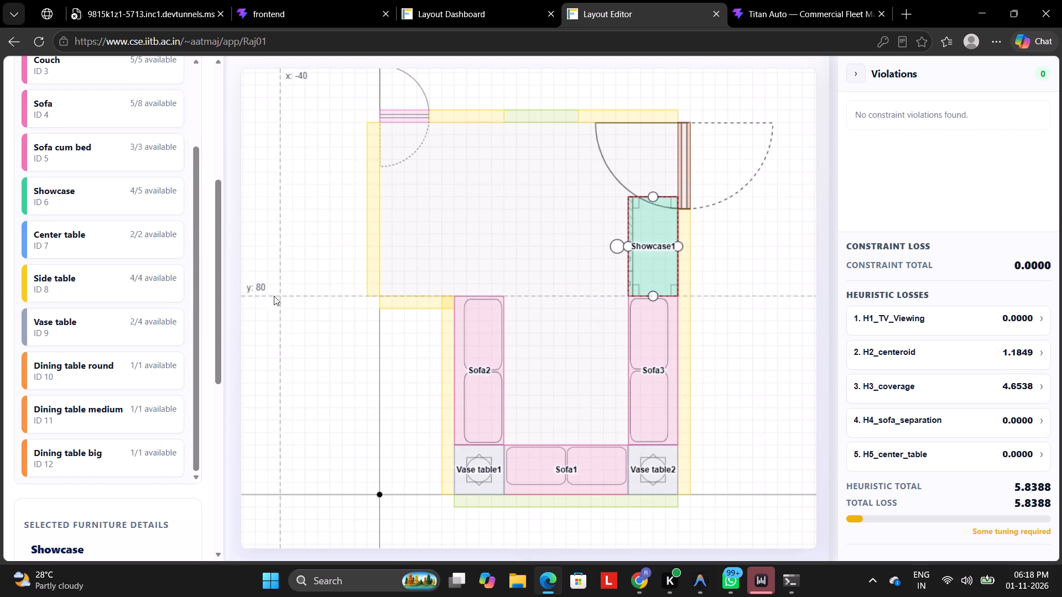
pyautogui.press('w')
# Place the medium dining table horizontally in the room's upper-left area, above Sofa2 and clear of the surrounding furniture.
pyautogui.scroll(-1, 0, 338)
pyautogui.moveTo(95, 349); pyautogui.dragTo(606, 226)
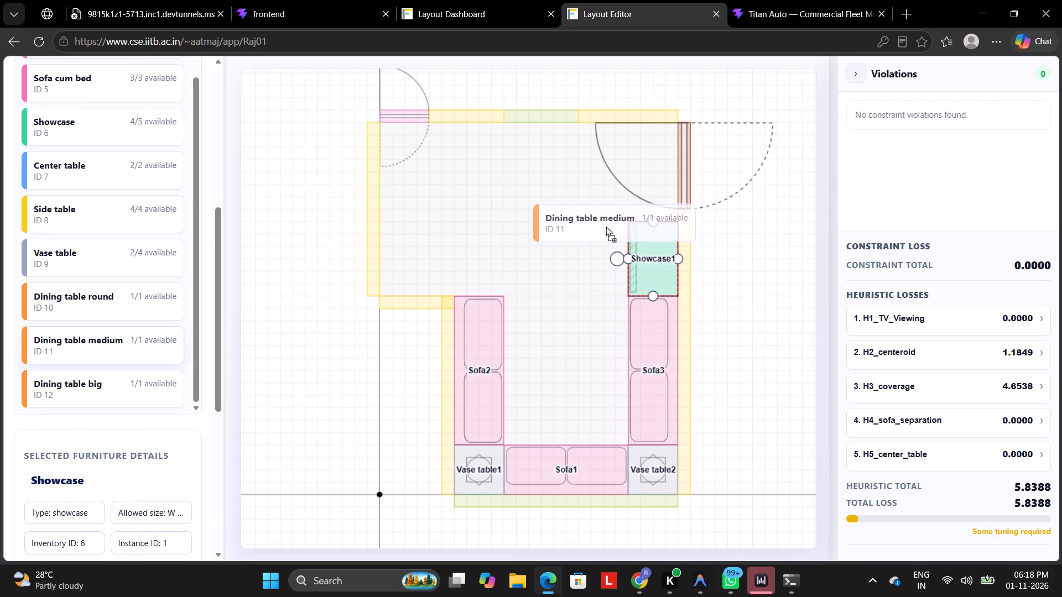
pyautogui.moveTo(606, 226); pyautogui.dragTo(605, 225)
pyautogui.rightClick(585, 269)
pyautogui.click(503, 224)
pyautogui.moveTo(589, 274); pyautogui.dragTo(486, 221)
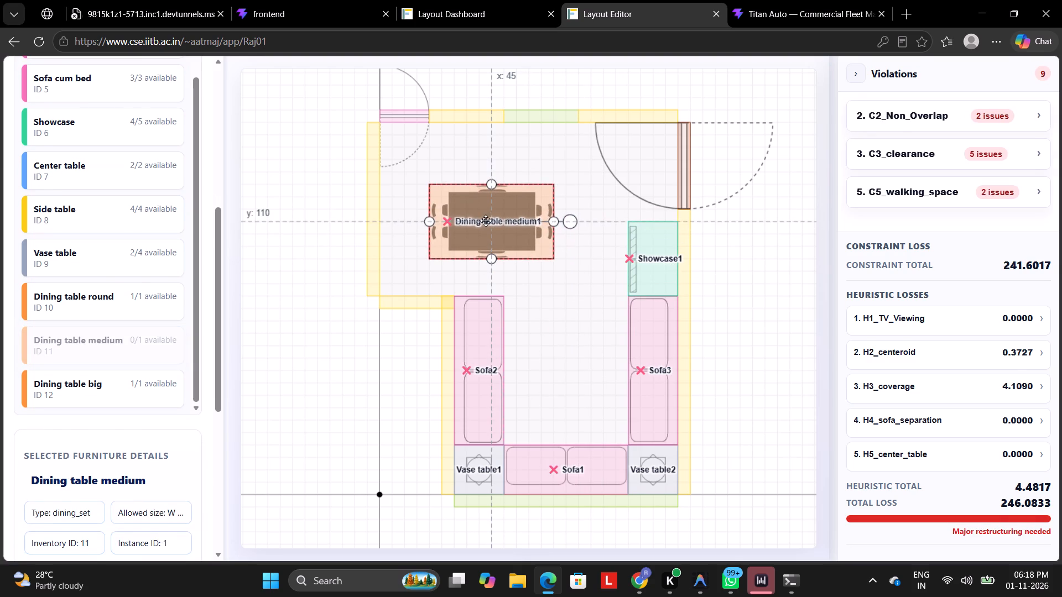
pyautogui.moveTo(486, 221); pyautogui.dragTo(485, 210)
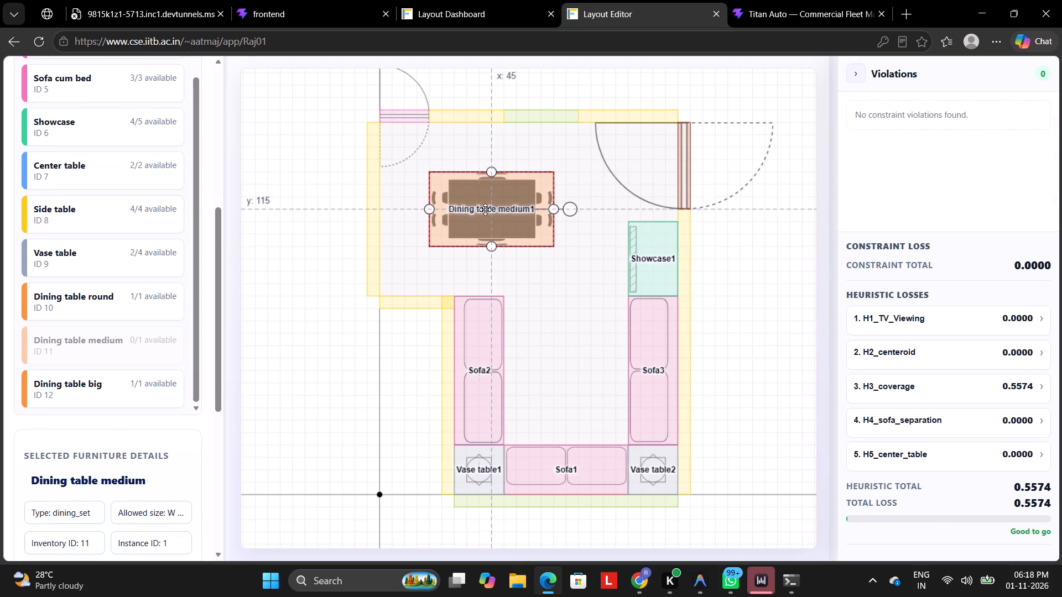
pyautogui.moveTo(485, 210); pyautogui.dragTo(467, 222)
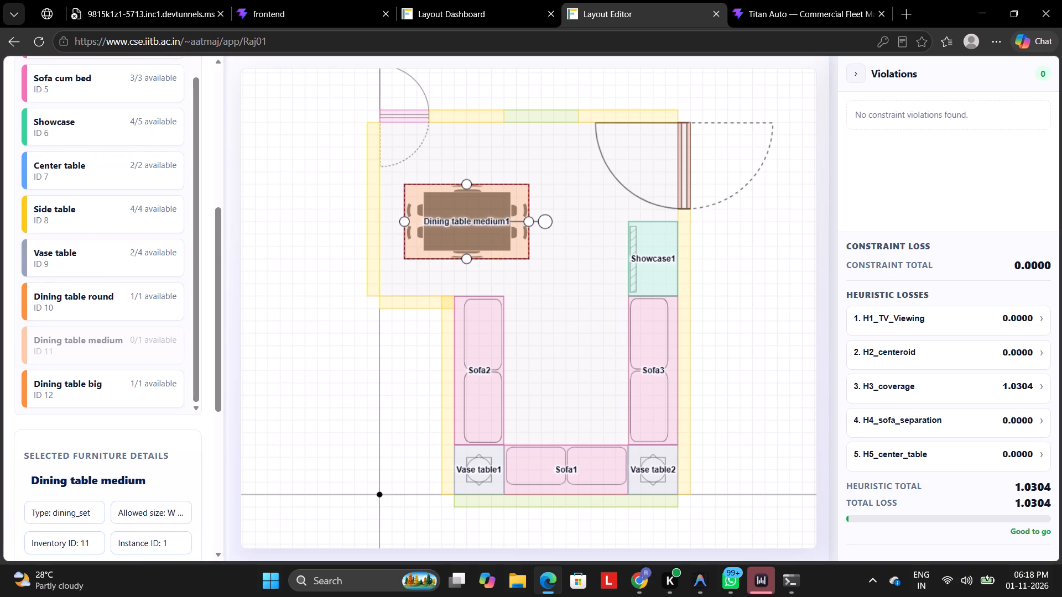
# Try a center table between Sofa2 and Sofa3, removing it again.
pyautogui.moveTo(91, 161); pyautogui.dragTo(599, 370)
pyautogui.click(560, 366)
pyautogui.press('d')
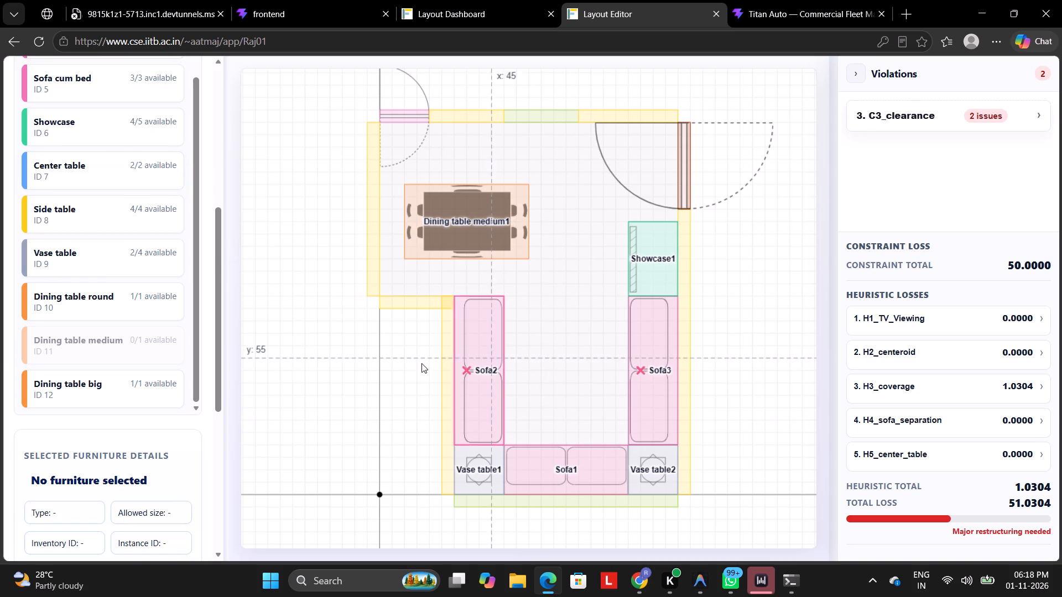
# Save the layout without adding a TV and load the next random layout.
pyautogui.scroll(6, 0, 379)
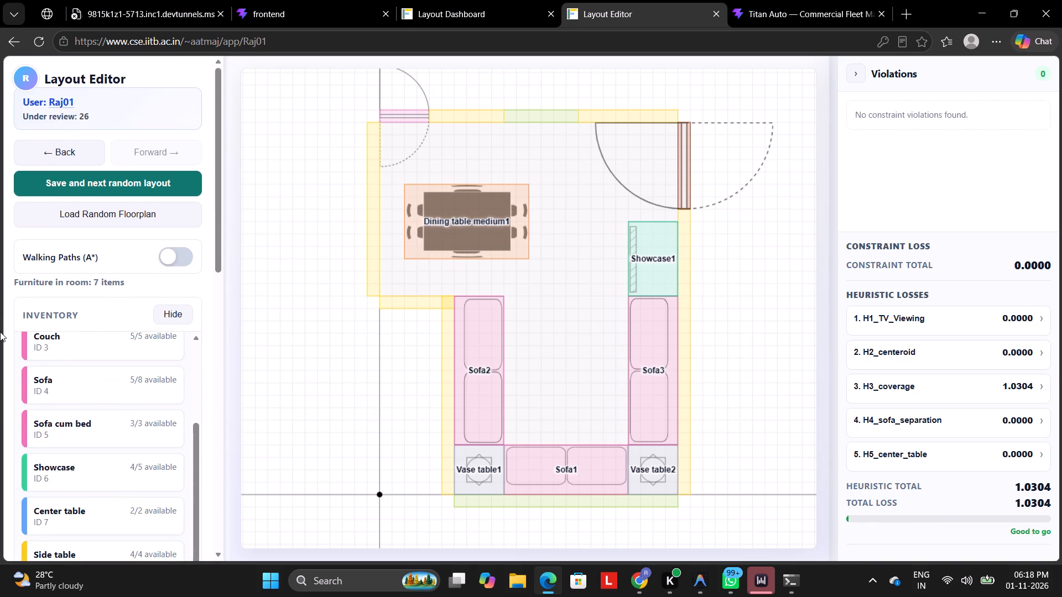
pyautogui.click(81, 181)
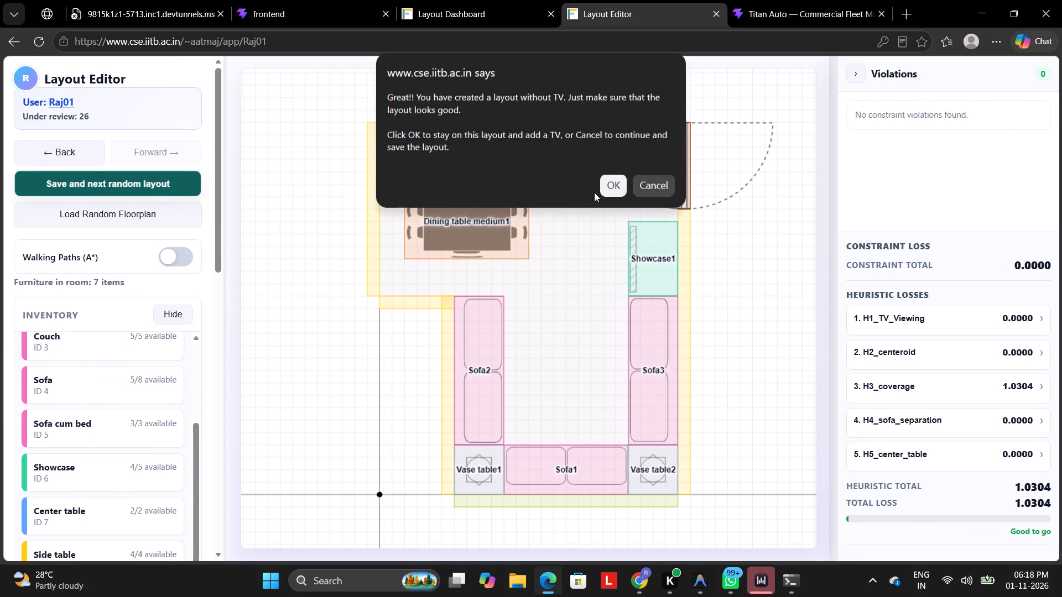
pyautogui.click(645, 182)
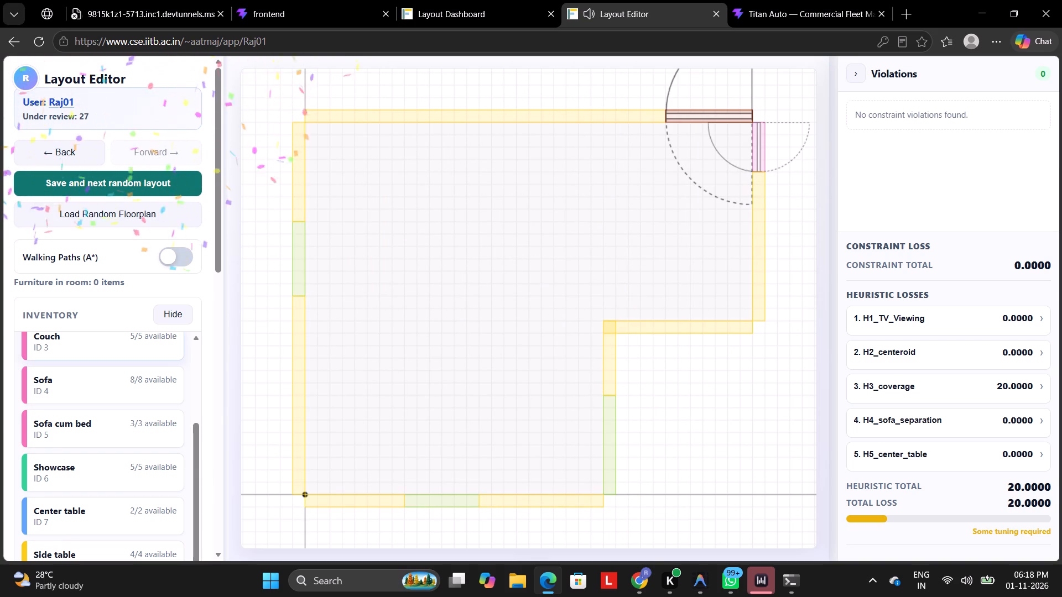
# Place the TV against the new room's top wall, facing down into the room and near the middle of the wall.
pyautogui.scroll(4, 78, 370)
pyautogui.moveTo(56, 362); pyautogui.dragTo(375, 152)
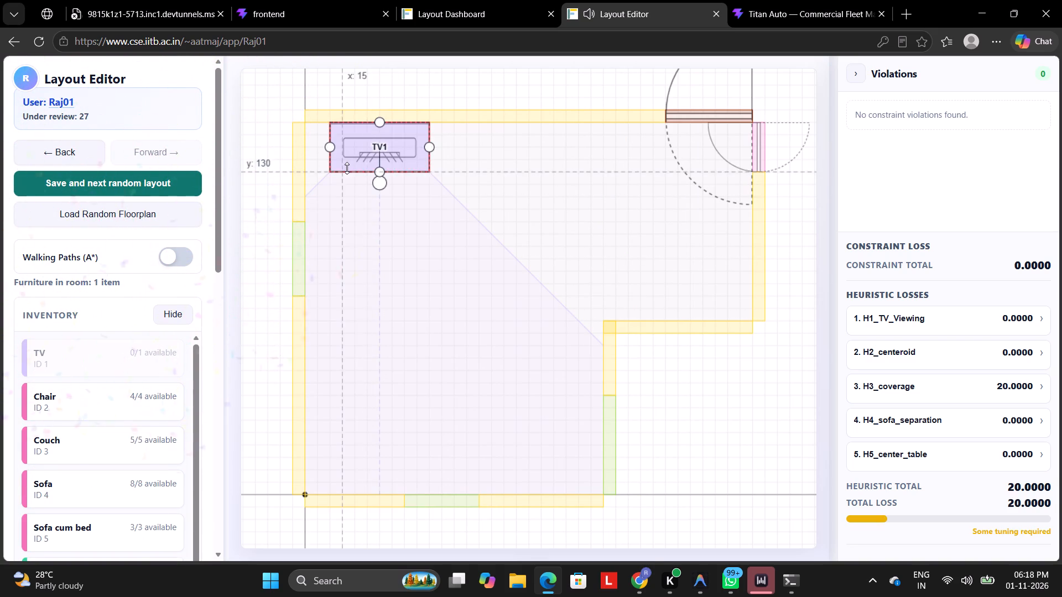
pyautogui.moveTo(377, 151); pyautogui.dragTo(460, 155)
# Place a vase table in each bottom corner of the room, flush with the walls.
pyautogui.scroll(-5, 147, 310)
pyautogui.moveTo(72, 359); pyautogui.dragTo(430, 447)
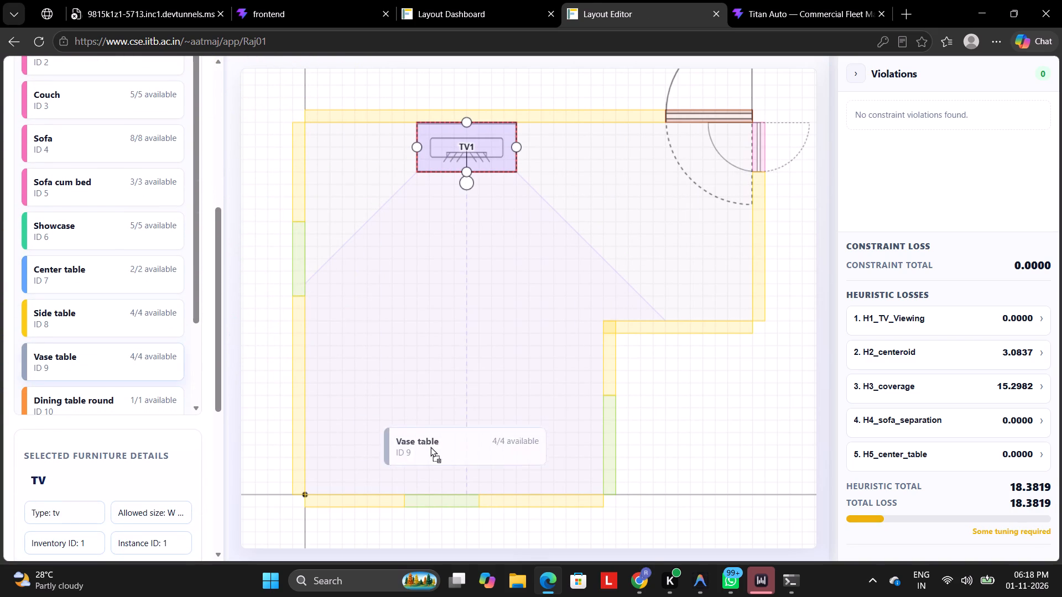
pyautogui.moveTo(430, 447); pyautogui.dragTo(309, 462)
pyautogui.moveTo(314, 457); pyautogui.dragTo(322, 462)
pyautogui.moveTo(345, 455); pyautogui.dragTo(336, 466)
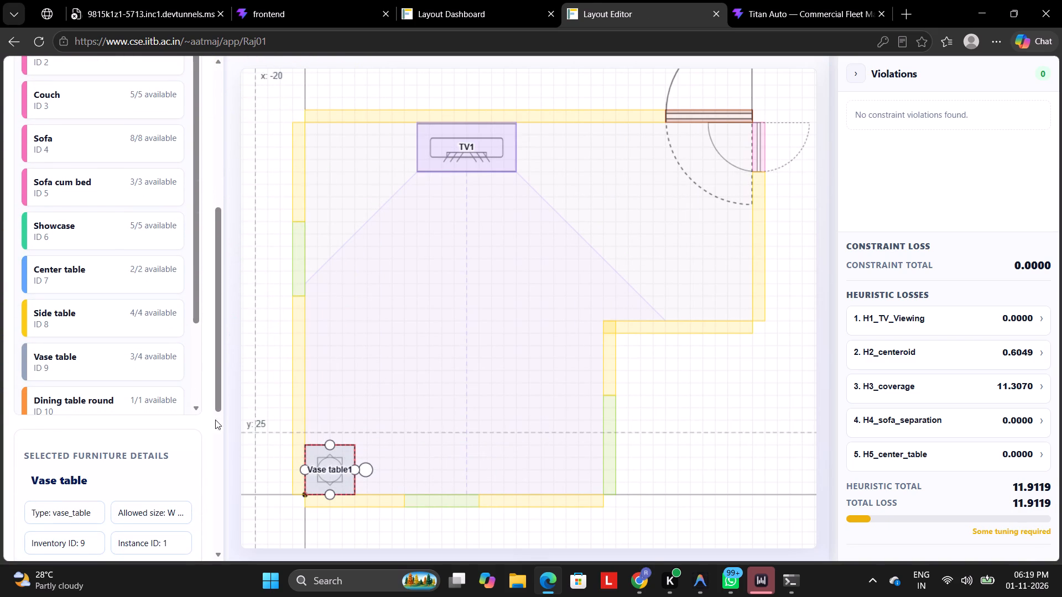
pyautogui.moveTo(77, 365); pyautogui.dragTo(585, 483)
pyautogui.moveTo(608, 467); pyautogui.dragTo(591, 468)
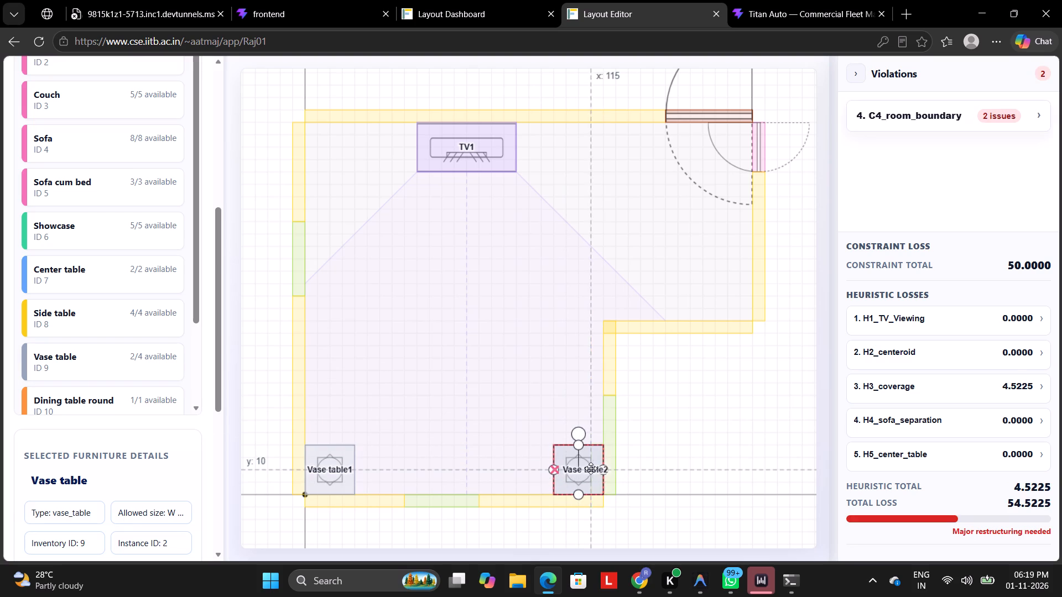
pyautogui.moveTo(591, 468); pyautogui.dragTo(589, 468)
pyautogui.click(566, 464)
pyautogui.moveTo(571, 465); pyautogui.dragTo(578, 467)
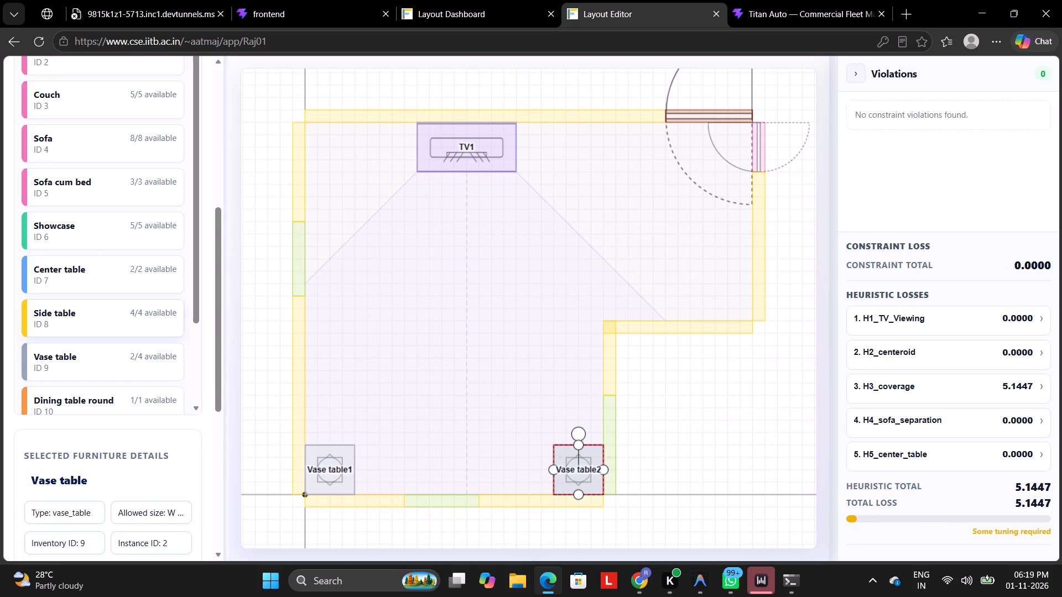
# Place a sofa cum bed along the bottom wall facing the TV, widened to fill the gap between the two vase tables.
pyautogui.moveTo(105, 179); pyautogui.dragTo(468, 451)
pyautogui.press('e')
pyautogui.press('e')
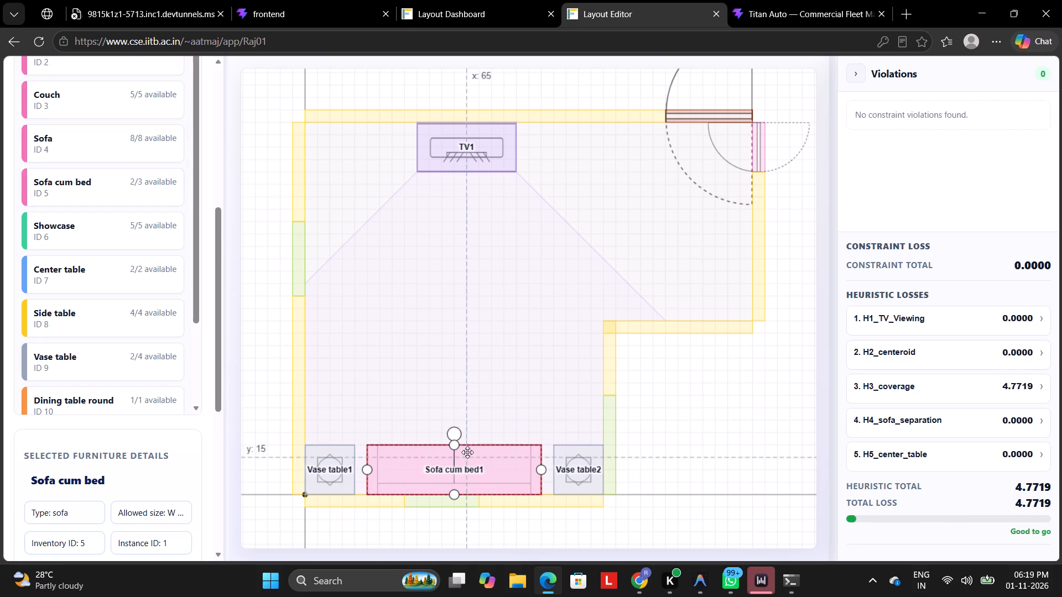
pyautogui.click(471, 460)
pyautogui.moveTo(474, 460); pyautogui.dragTo(481, 459)
pyautogui.press('e')
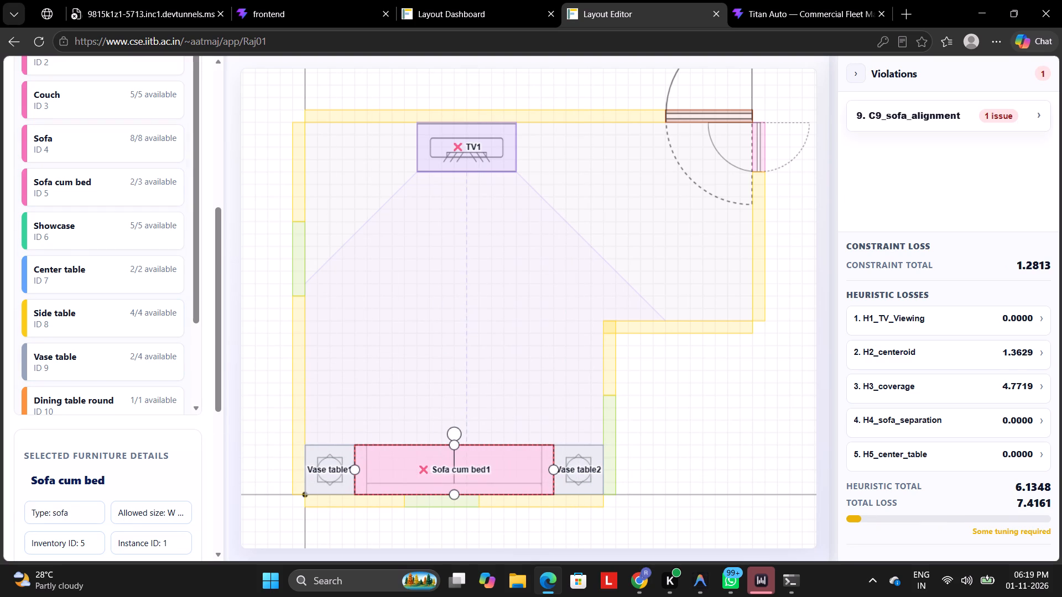
# Place a sofa against each side wall above the vase tables, facing inward, and adjust both to the same length.
pyautogui.moveTo(61, 134); pyautogui.dragTo(296, 358)
pyautogui.press('e')
pyautogui.press('e')
pyautogui.moveTo(78, 149); pyautogui.dragTo(84, 149)
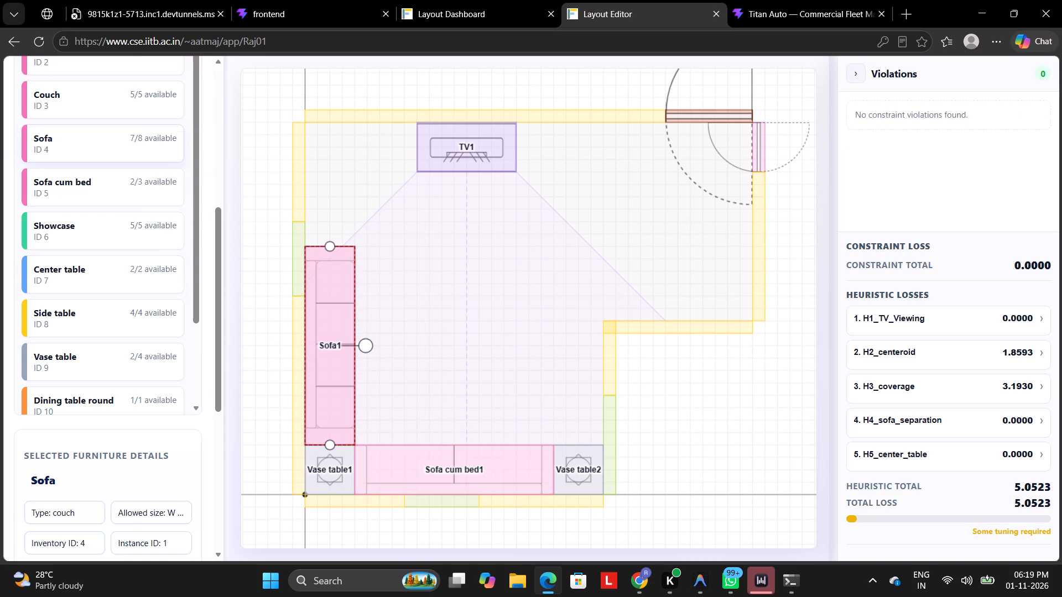
pyautogui.moveTo(84, 149); pyautogui.dragTo(559, 371)
pyautogui.press('w')
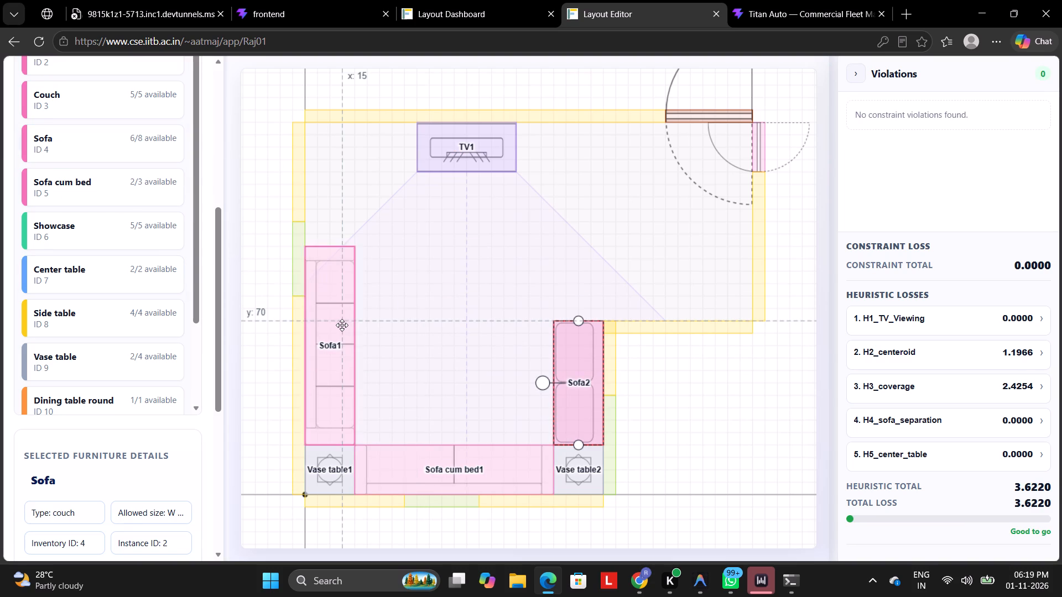
pyautogui.click(342, 325)
pyautogui.press('w')
pyautogui.press('w')
pyautogui.press('w')
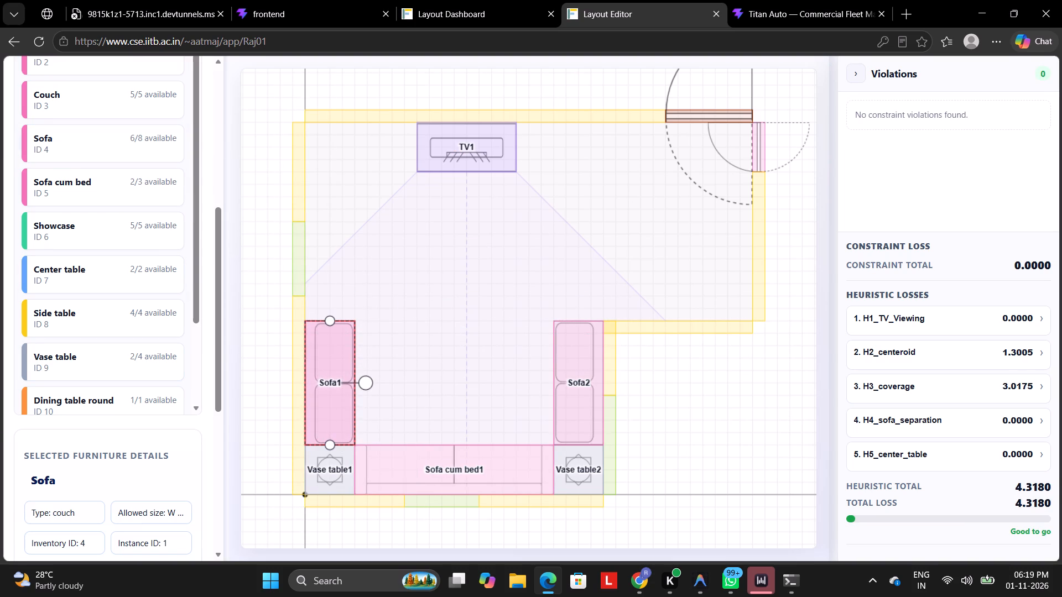
# Place a center table in the open space between Sofa1 and Sofa2, above the sofa cum bed.
pyautogui.moveTo(95, 276); pyautogui.dragTo(566, 394)
# Lengthen Sofa1 by one increment along the left wall.
pyautogui.click(344, 379)
pyautogui.press('e')
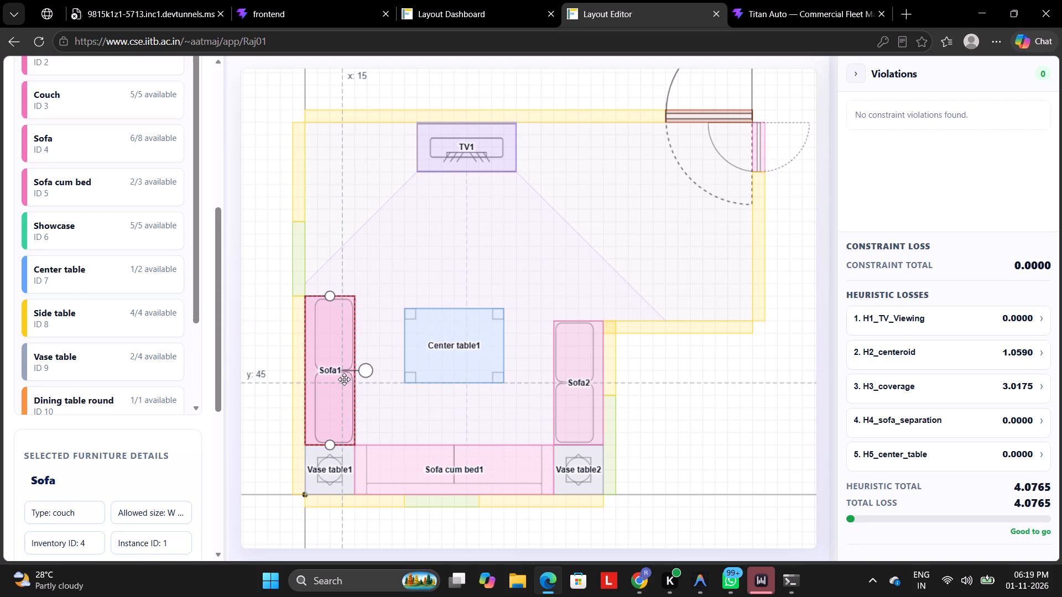
# Shift the TV slightly left along the top wall and widen it by one increment.
pyautogui.moveTo(452, 158); pyautogui.dragTo(433, 158)
pyautogui.press('e')
# Place a widened side table in the top-left corner, facing down, and set the TV flush against it.
pyautogui.moveTo(136, 313); pyautogui.dragTo(407, 193)
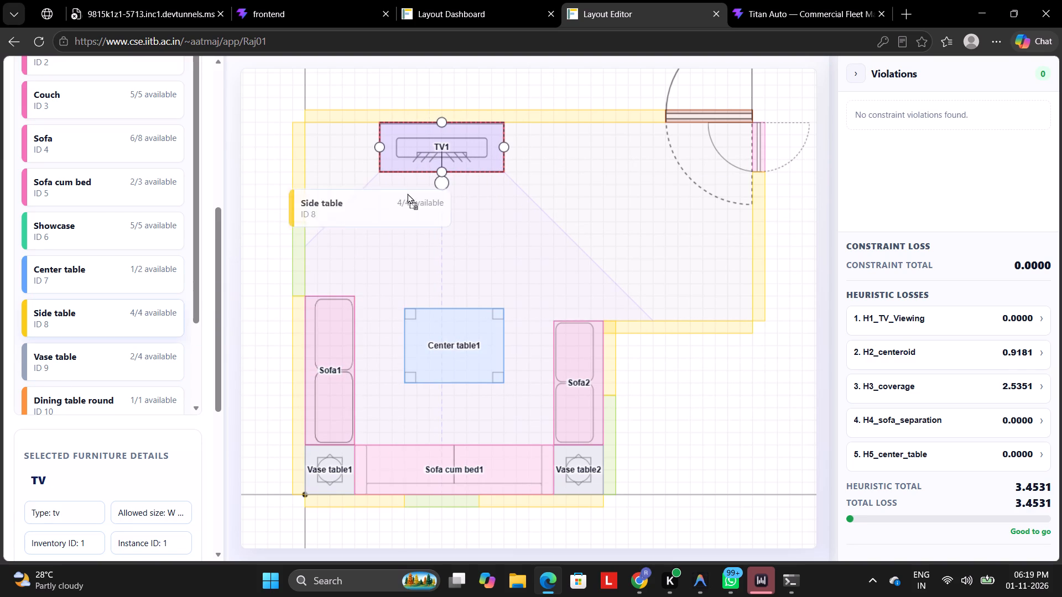
pyautogui.moveTo(407, 193); pyautogui.dragTo(391, 155)
pyautogui.press('e')
pyautogui.moveTo(357, 156); pyautogui.dragTo(344, 159)
pyautogui.press('e')
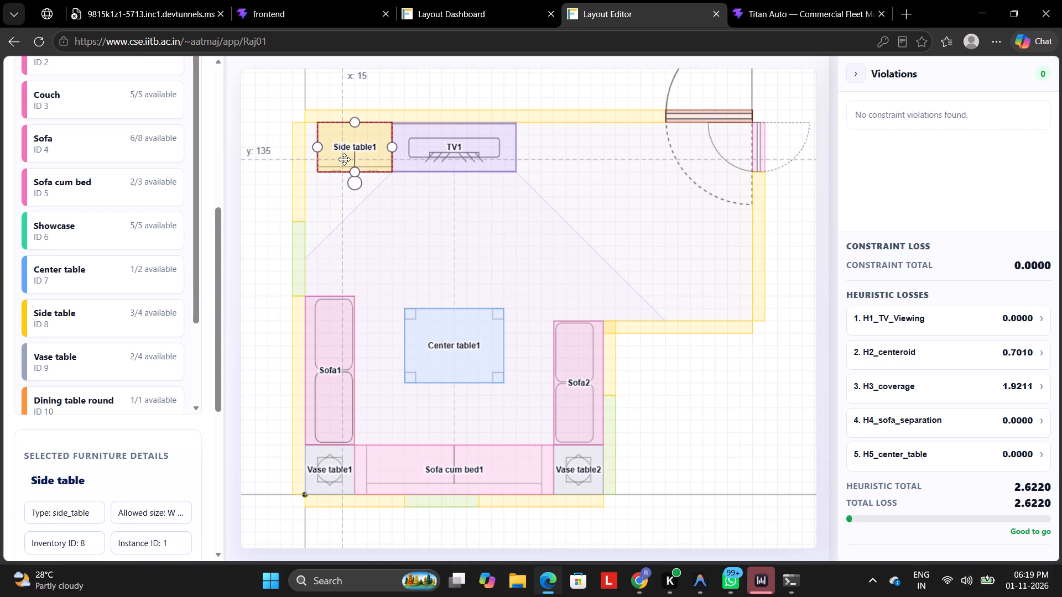
pyautogui.moveTo(344, 159); pyautogui.dragTo(332, 164)
pyautogui.moveTo(417, 162); pyautogui.dragTo(407, 165)
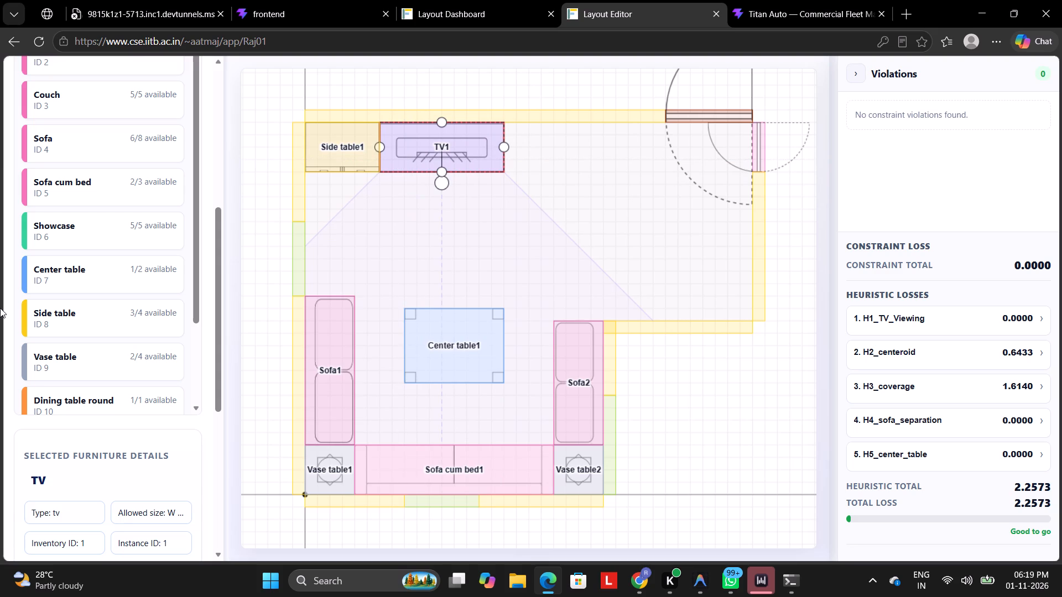
# Place the medium dining table horizontally in the room's right-hand alcove, below the door swing.
pyautogui.moveTo(43, 321); pyautogui.dragTo(0, 370)
pyautogui.scroll(-3, 29, 373)
pyautogui.moveTo(55, 354); pyautogui.dragTo(626, 260)
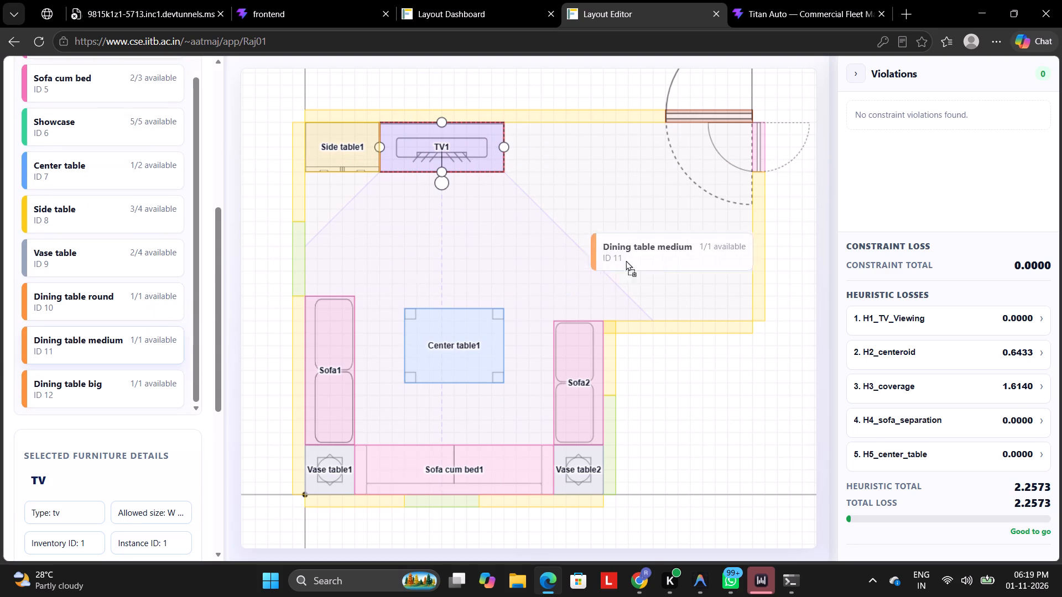
pyautogui.moveTo(626, 260); pyautogui.dragTo(636, 258)
pyautogui.moveTo(613, 238); pyautogui.dragTo(667, 259)
# Place a second side table against the top wall, flush with the TV's right side and facing down.
pyautogui.moveTo(48, 222); pyautogui.dragTo(537, 151)
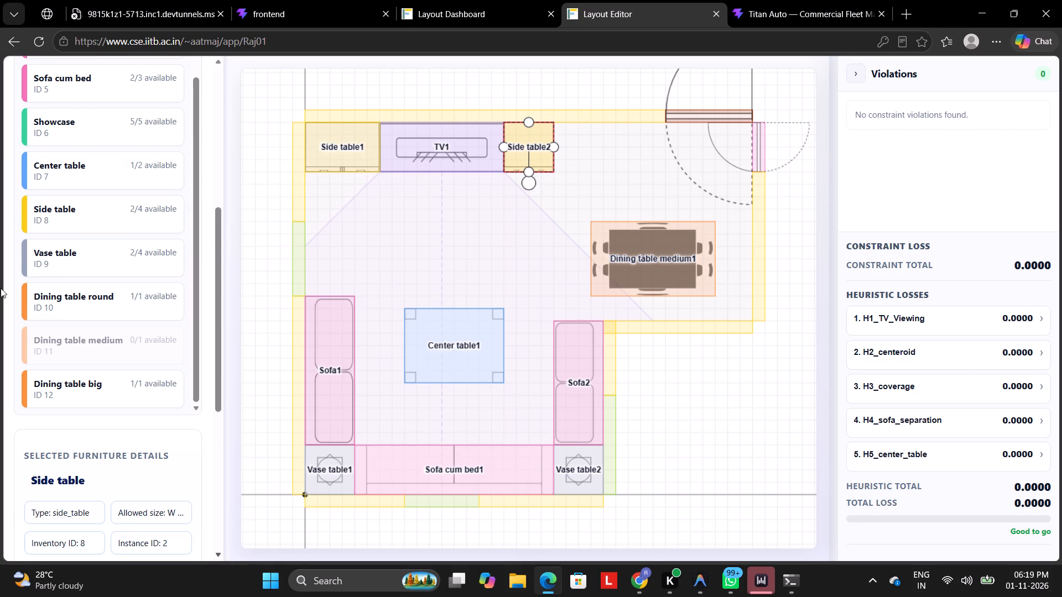
# Save the furnished layout and load the next random layout.
pyautogui.scroll(6, 1, 288)
pyautogui.click(103, 181)
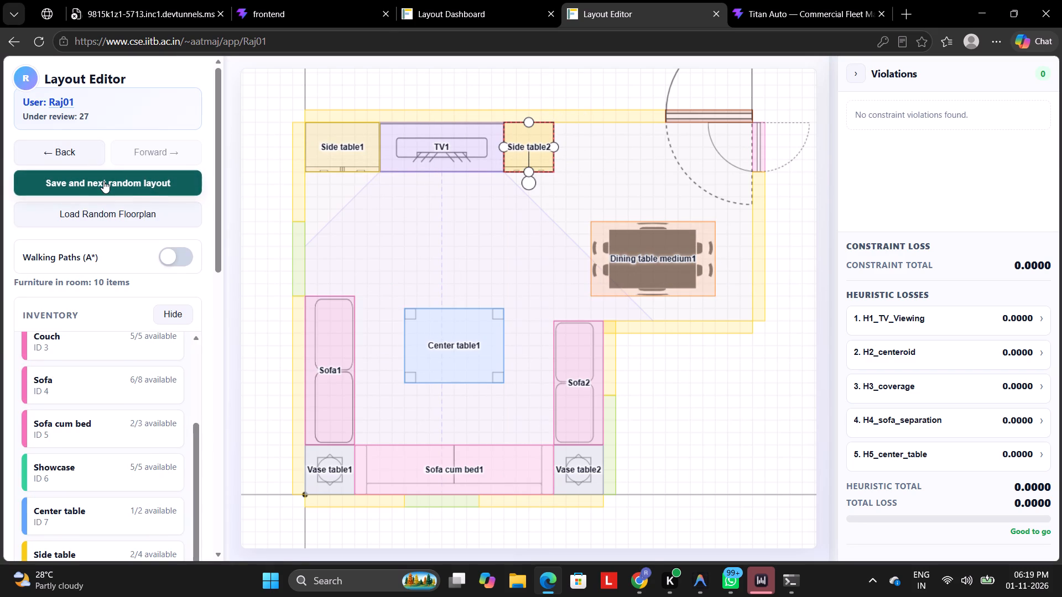
# Check the leaderboard in the Layout Dashboard and return to the Layout Editor's furniture inventory.
pyautogui.click(506, 0)
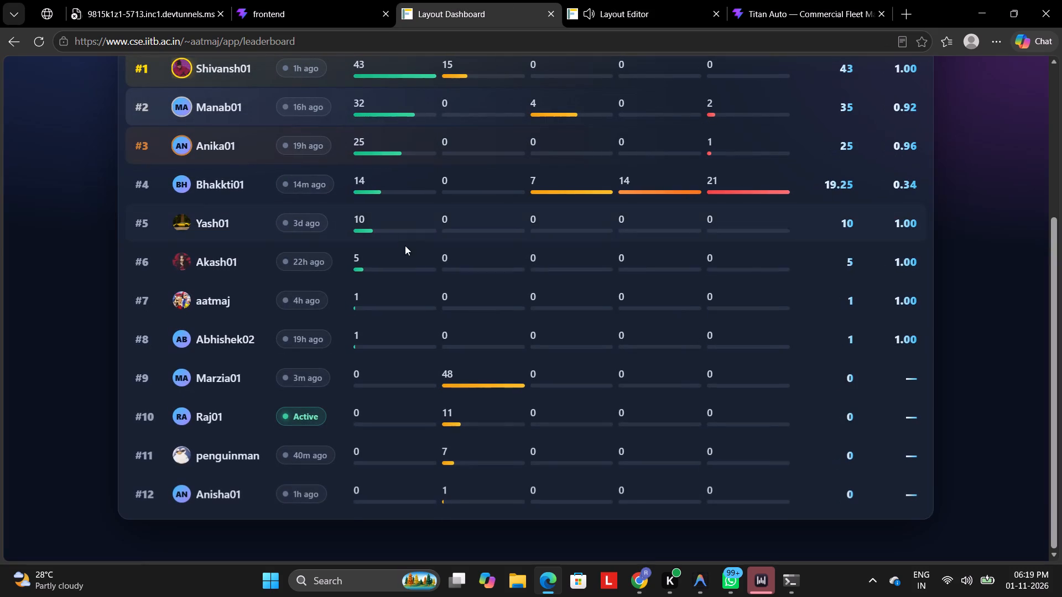
pyautogui.click(610, 0)
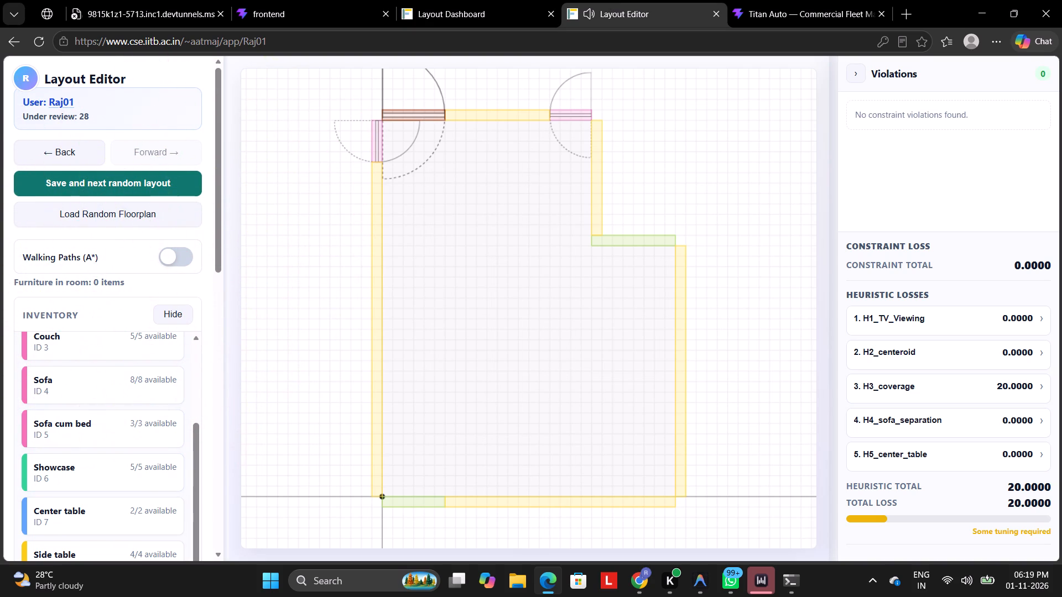
pyautogui.scroll(3, 75, 380)
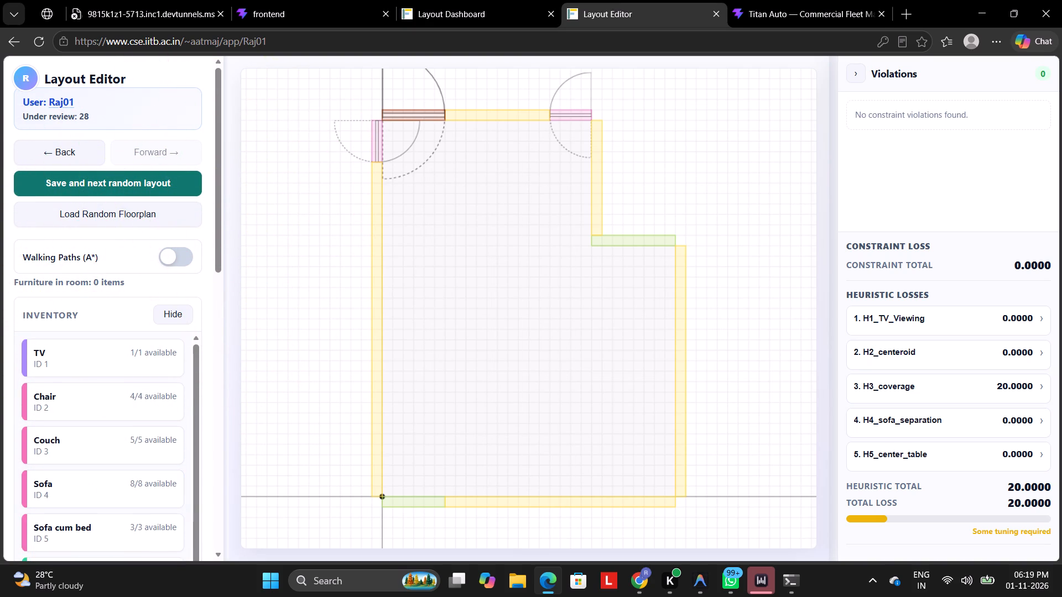
# Place the TV against the right wall in the lower part of the room, facing into the room.
pyautogui.moveTo(75, 355); pyautogui.dragTo(570, 396)
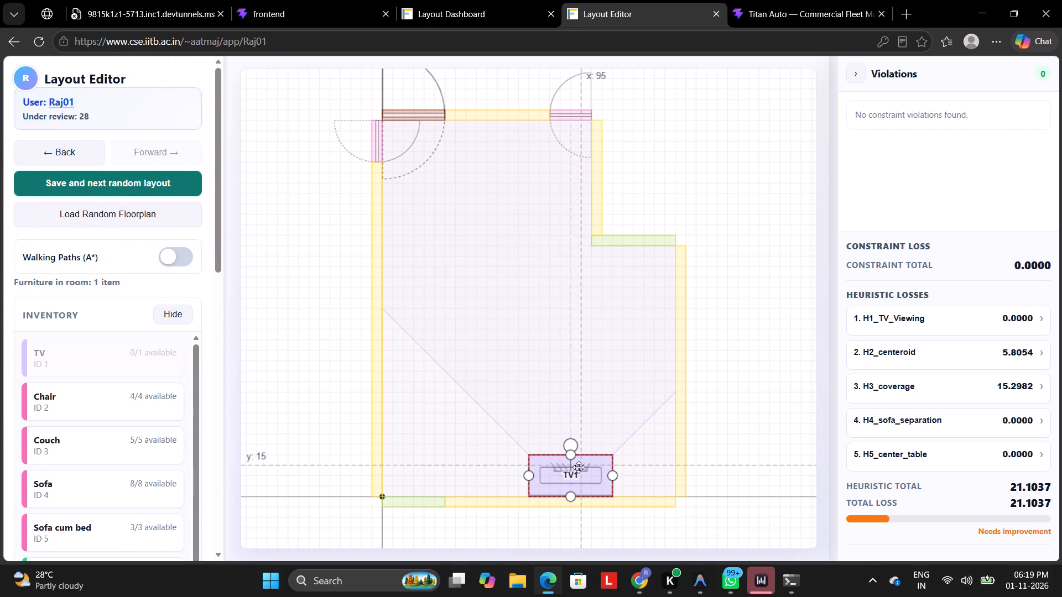
pyautogui.rightClick(584, 476)
pyautogui.moveTo(584, 476); pyautogui.dragTo(664, 407)
# Place a vase table in the room's bottom-left corner, flush with both walls.
pyautogui.scroll(-5, 0, 389)
pyautogui.moveTo(94, 366); pyautogui.dragTo(425, 465)
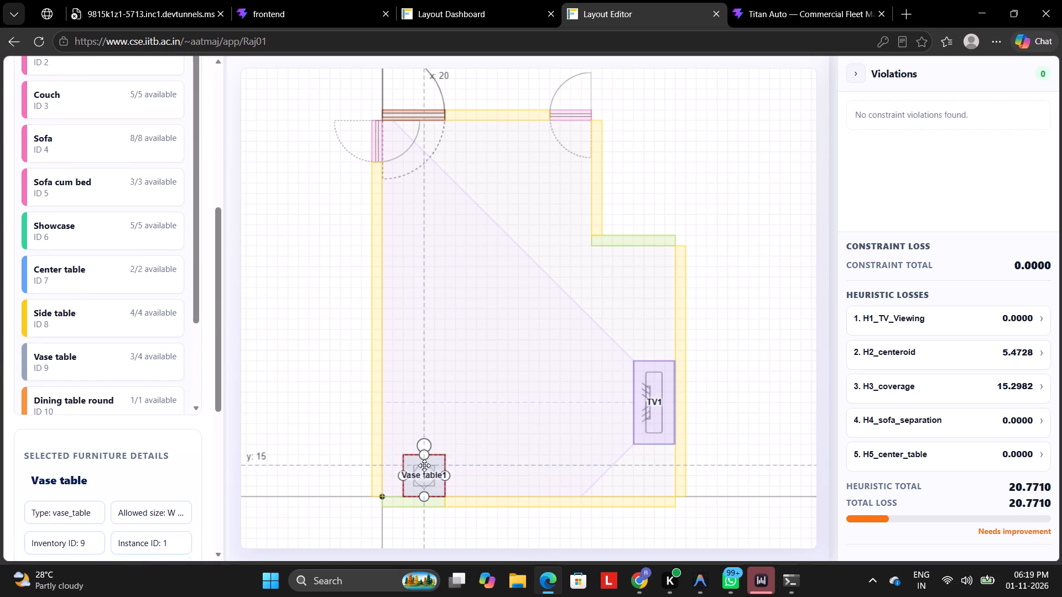
pyautogui.moveTo(424, 465); pyautogui.dragTo(408, 470)
# Place a sofa against the left wall directly above the vase table and enlarge it to the three-seat size.
pyautogui.moveTo(53, 132); pyautogui.dragTo(351, 416)
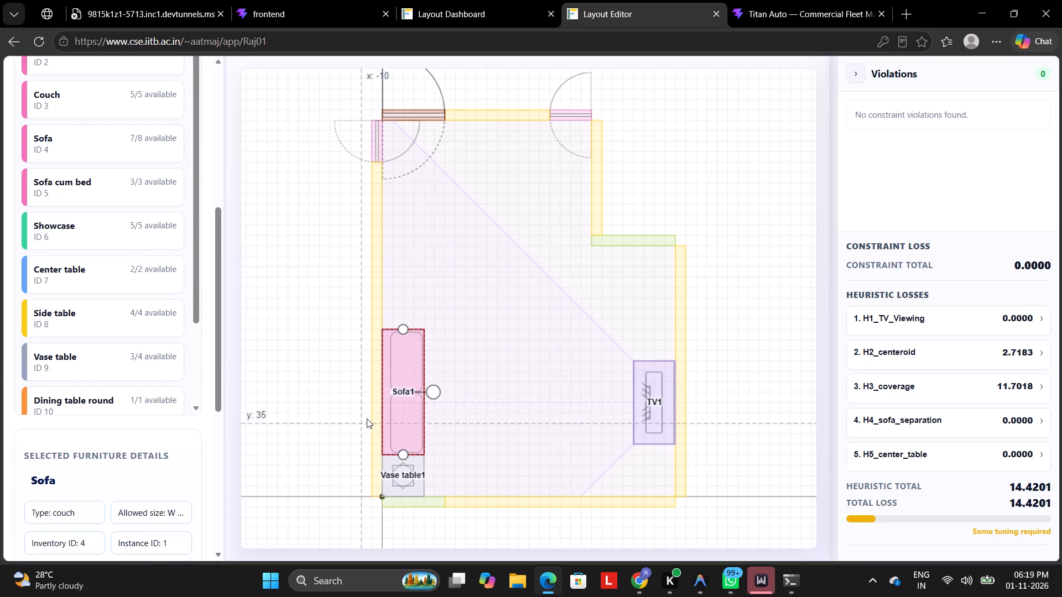
pyautogui.press('e')
# Enlarge the TV on the right wall by one size.
pyautogui.click(643, 392)
pyautogui.press('e')
pyautogui.click(644, 394)
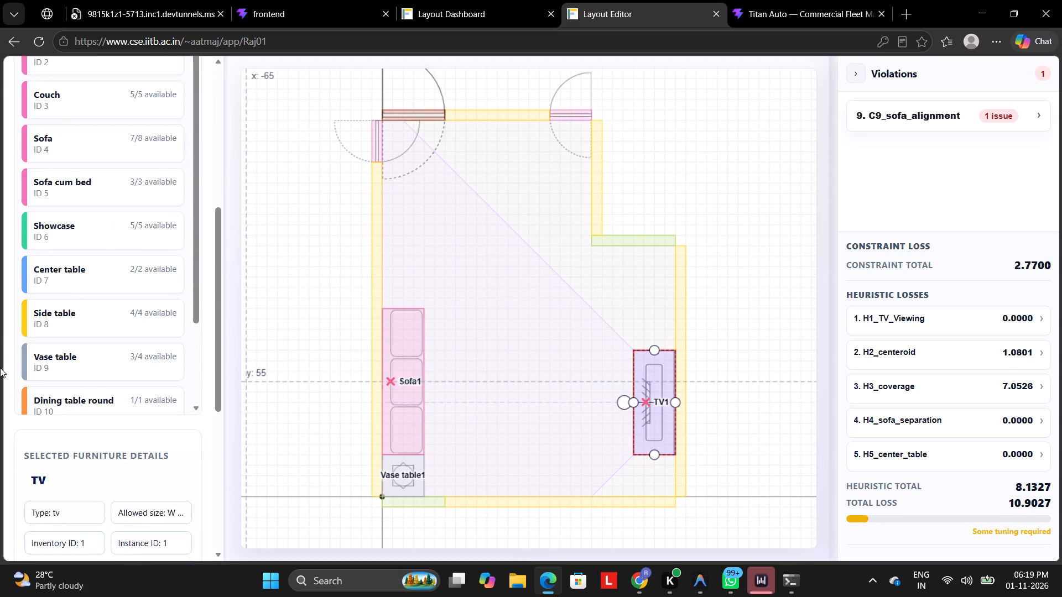
# Place a side table in the bottom-right corner directly below the TV, flush against the right wall.
pyautogui.moveTo(45, 317); pyautogui.dragTo(628, 470)
pyautogui.moveTo(630, 468); pyautogui.dragTo(665, 468)
pyautogui.press('e')
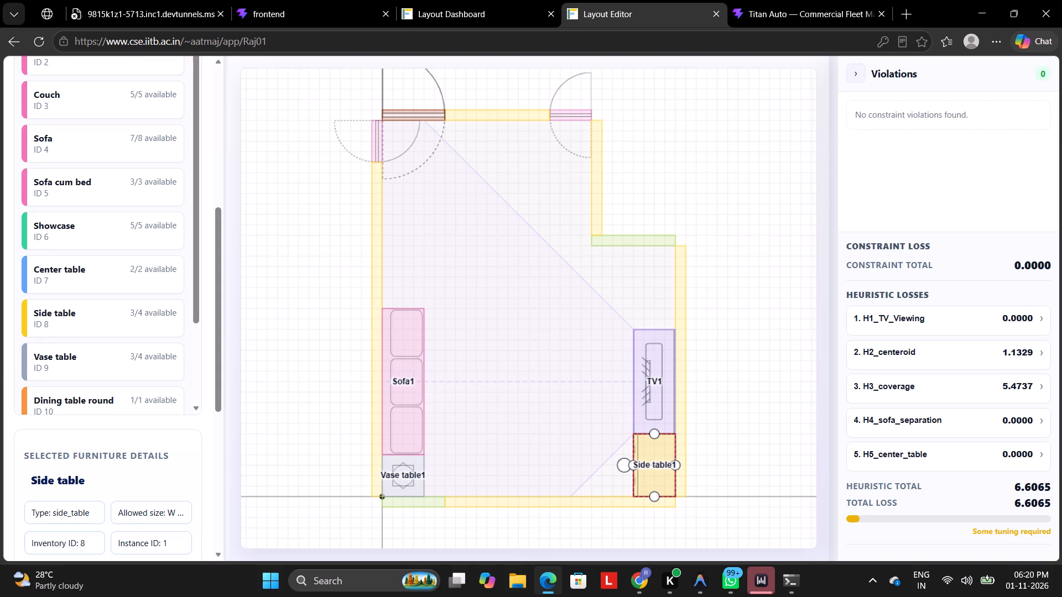
# Place a second sofa against the bottom wall beside the vase table and size it as a three-seater.
pyautogui.moveTo(107, 158); pyautogui.dragTo(498, 483)
pyautogui.write('ee')
pyautogui.press('w')
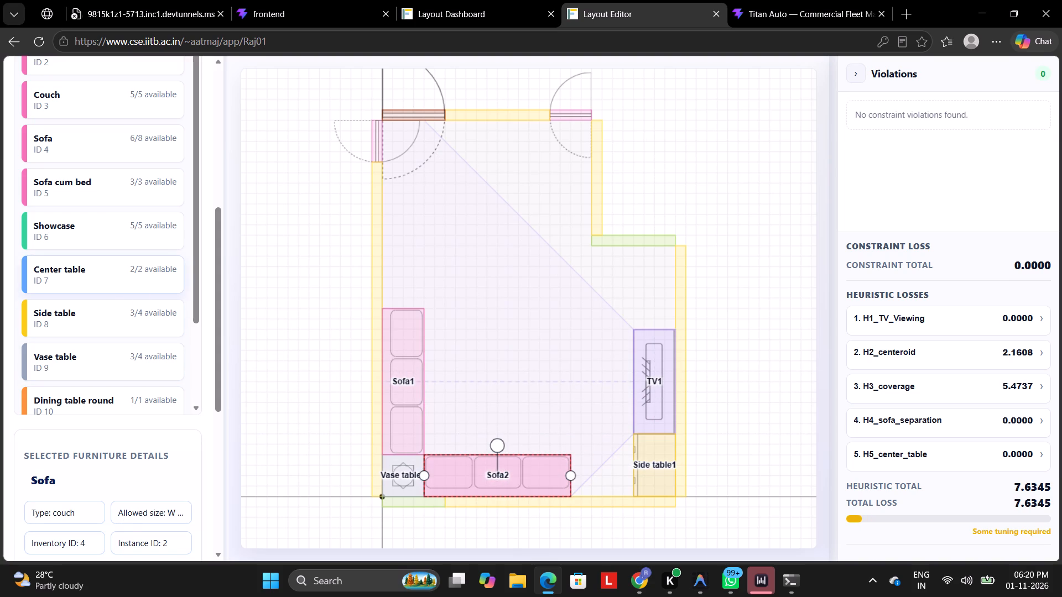
# Place a center table between the left-wall sofa and the TV, above the bottom-wall sofa.
pyautogui.moveTo(76, 284); pyautogui.dragTo(456, 368)
pyautogui.press('w')
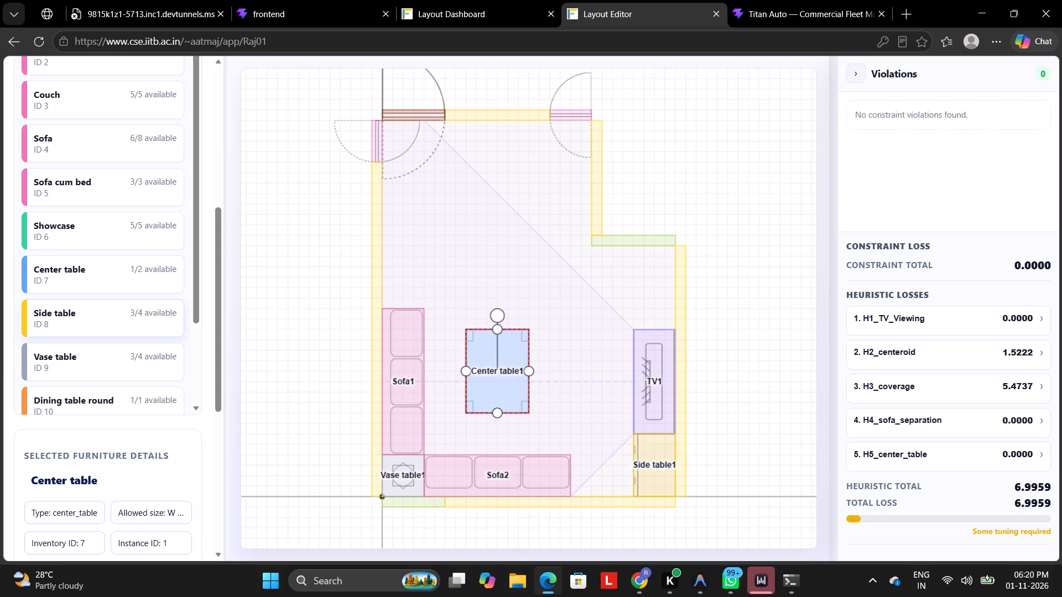
# Place a second side table against the right wall directly above the TV and adjust its size.
pyautogui.moveTo(105, 321); pyautogui.dragTo(701, 317)
pyautogui.press('e')
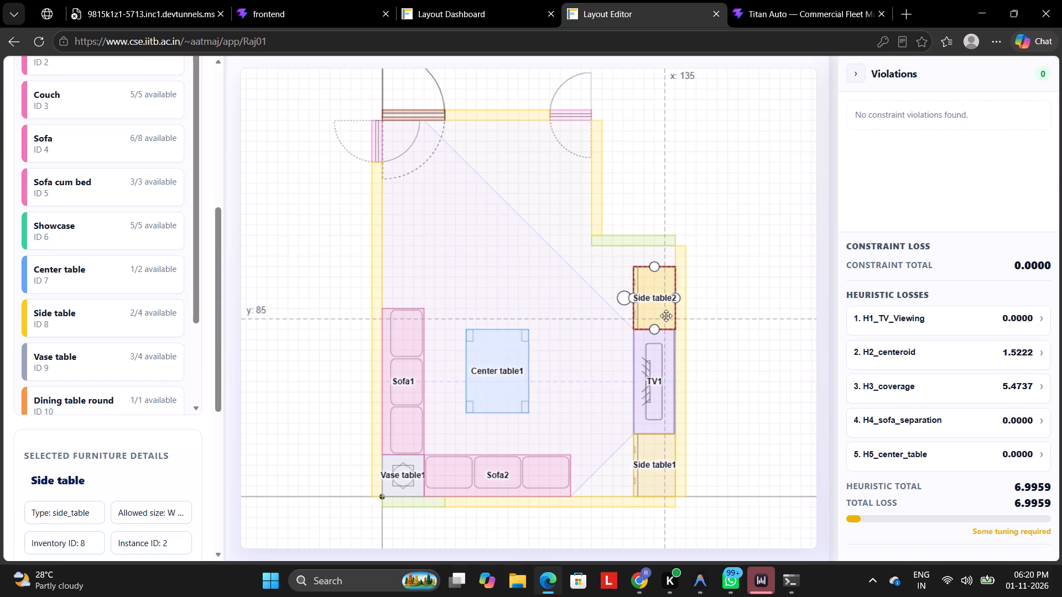
pyautogui.press('w')
# Enlarge the center table and the bottom-wall sofa by one size each.
pyautogui.click(516, 388)
pyautogui.press('e')
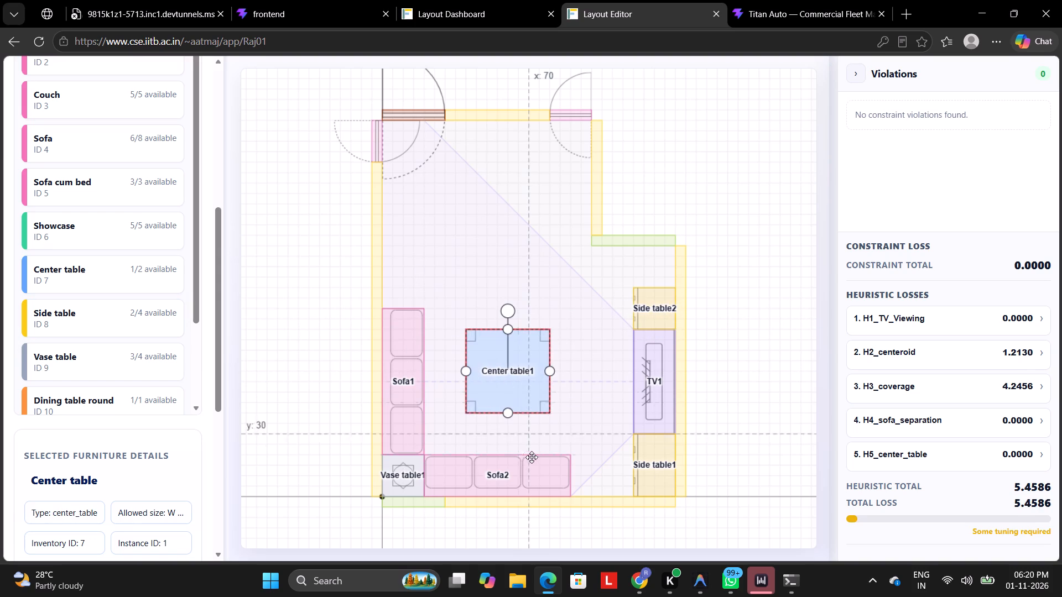
pyautogui.click(529, 479)
pyautogui.press('e')
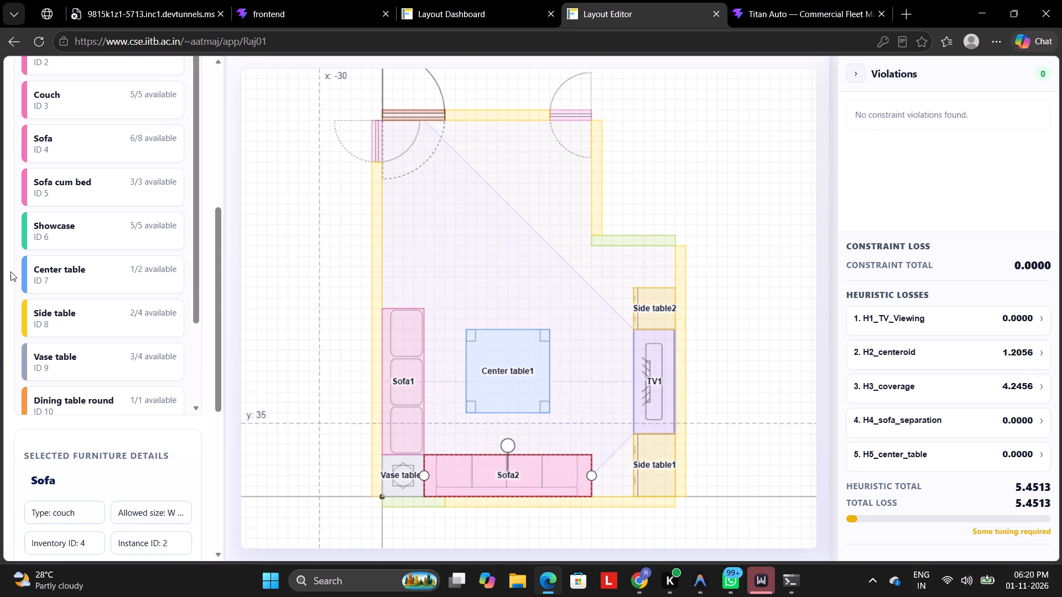
# Place the medium dining table vertically in the upper part of the room, between the door swings and above the center table.
pyautogui.scroll(-1, 63, 294)
pyautogui.moveTo(91, 379); pyautogui.dragTo(426, 259)
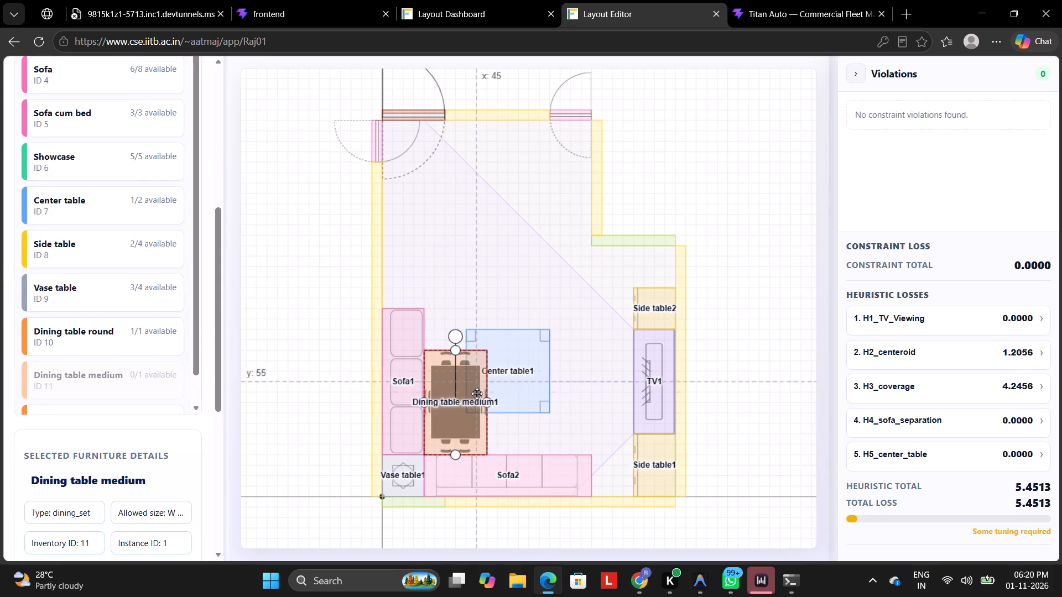
pyautogui.moveTo(475, 417); pyautogui.dragTo(534, 222)
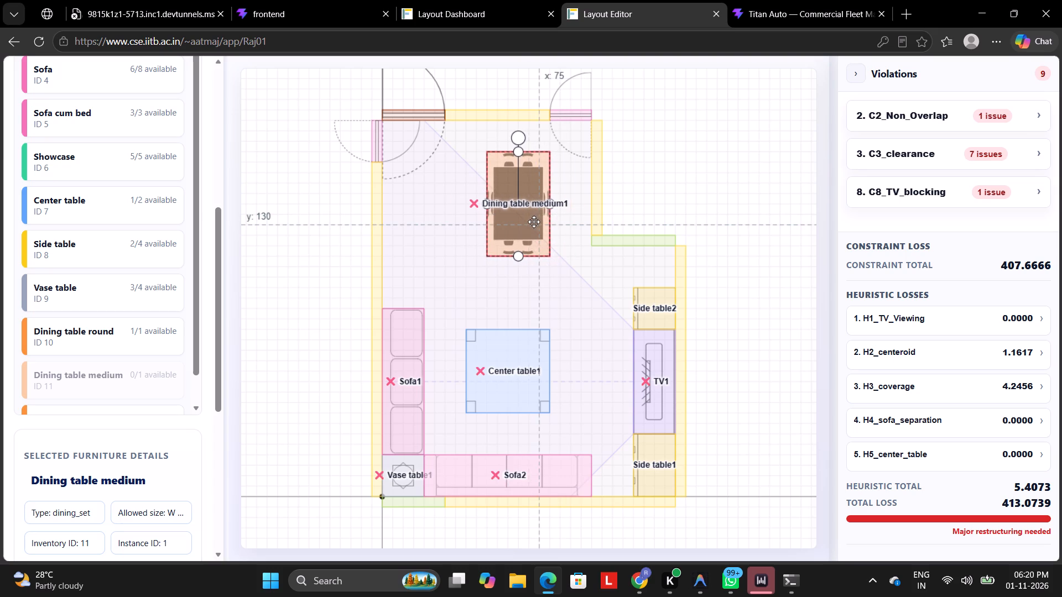
pyautogui.moveTo(534, 222); pyautogui.dragTo(529, 223)
# Place a third side table against the left wall directly above the sofa and enlarge it.
pyautogui.moveTo(83, 244); pyautogui.dragTo(215, 276)
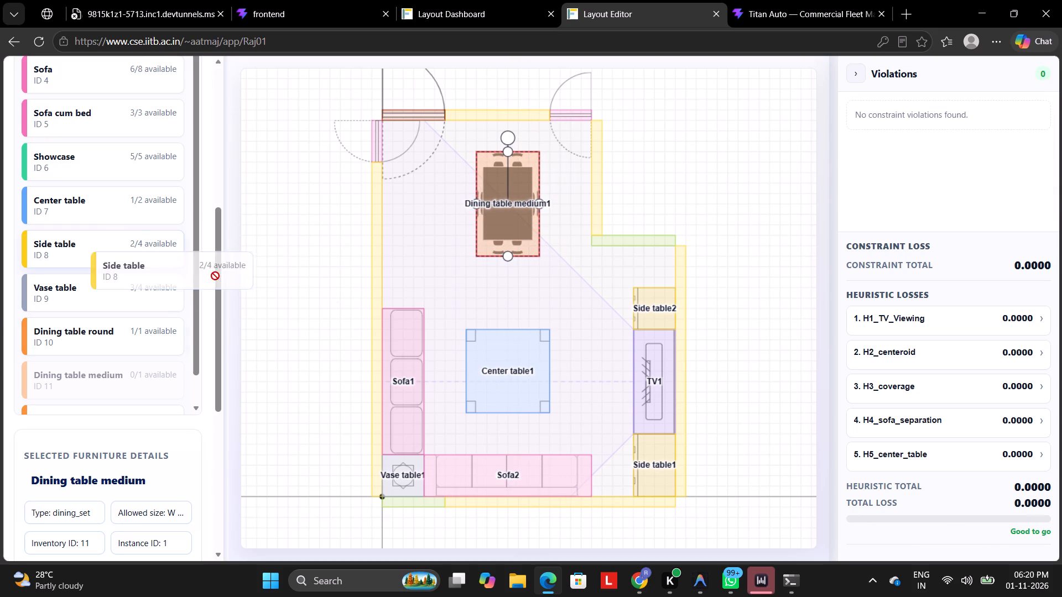
pyautogui.moveTo(215, 276); pyautogui.dragTo(423, 279)
pyautogui.press('e')
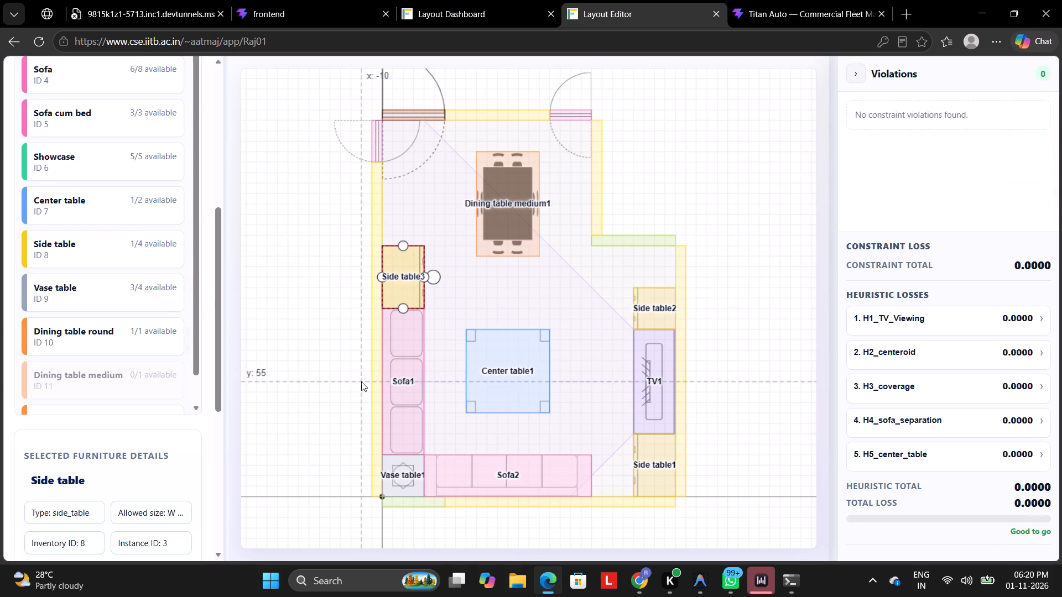
# Save the furnished layout and load the next random layout.
pyautogui.scroll(7, 72, 343)
pyautogui.scroll(5, 111, 230)
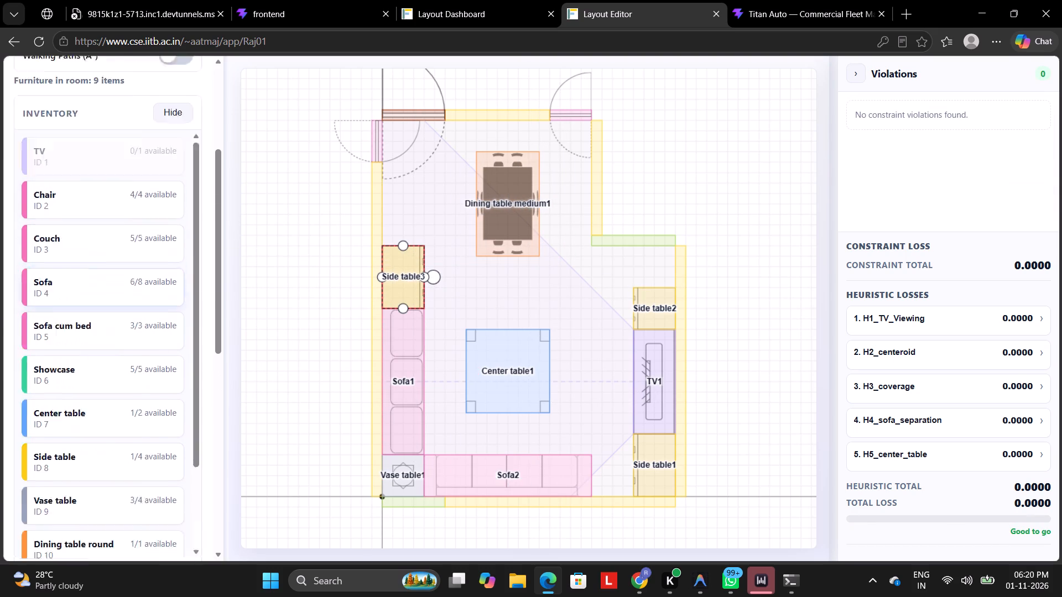
pyautogui.click(100, 182)
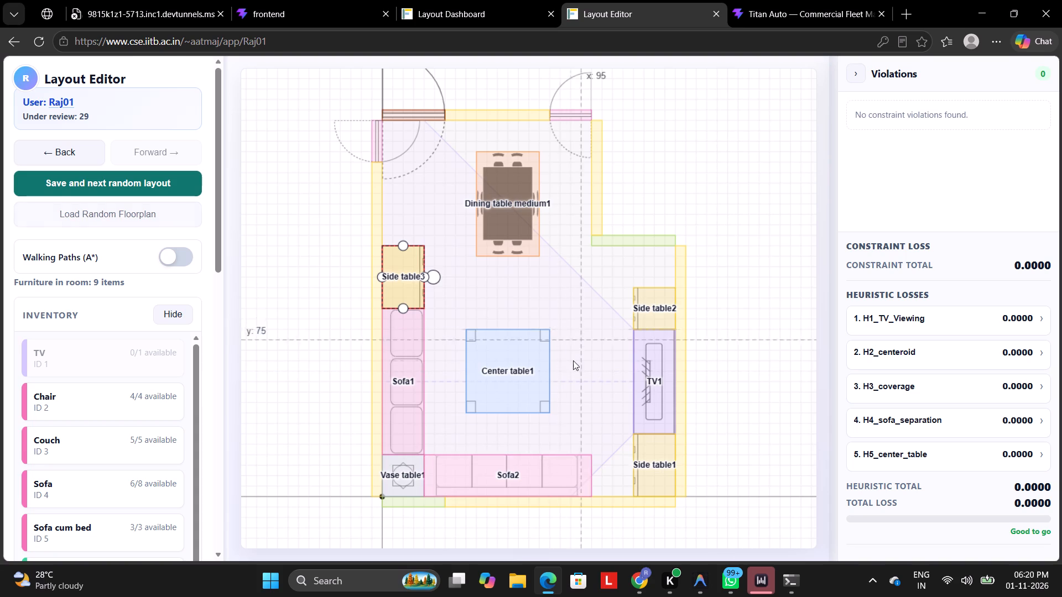
# Switch to the Brave browser and open YouTube.
pyautogui.click(825, 577)
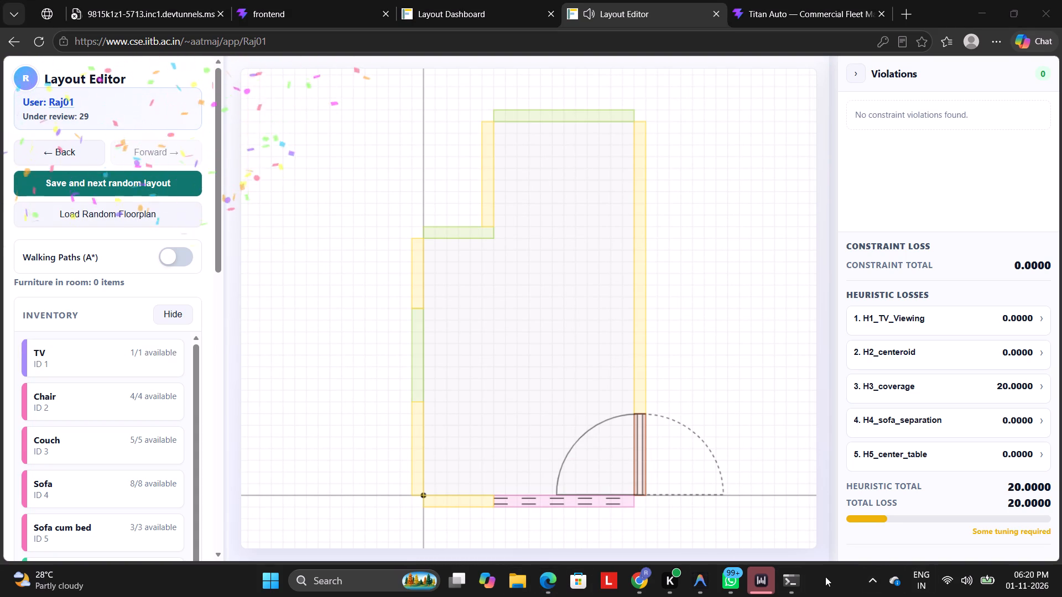
pyautogui.click(272, 575)
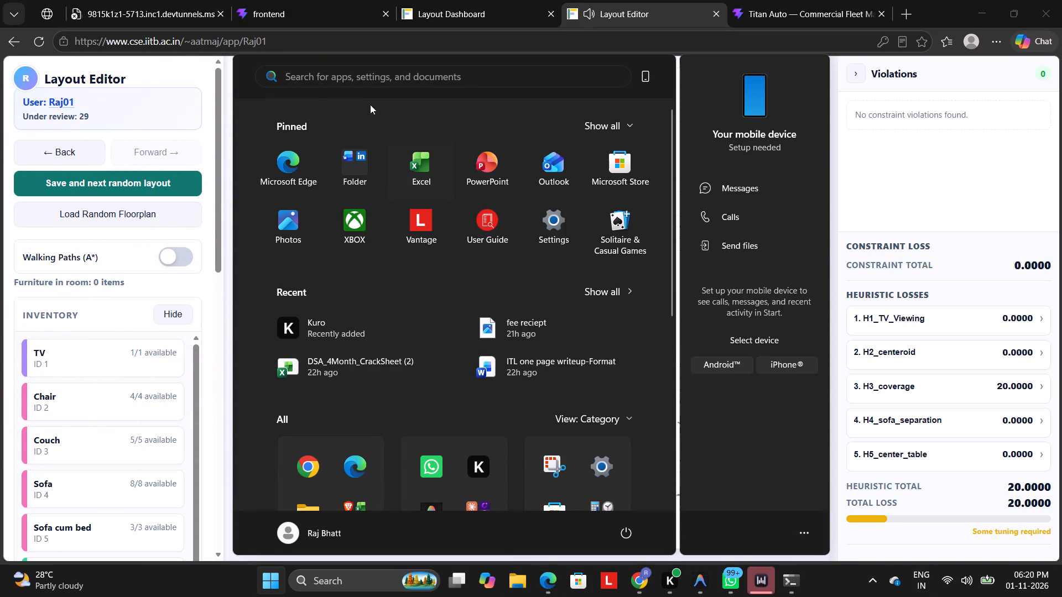
pyautogui.click(362, 67)
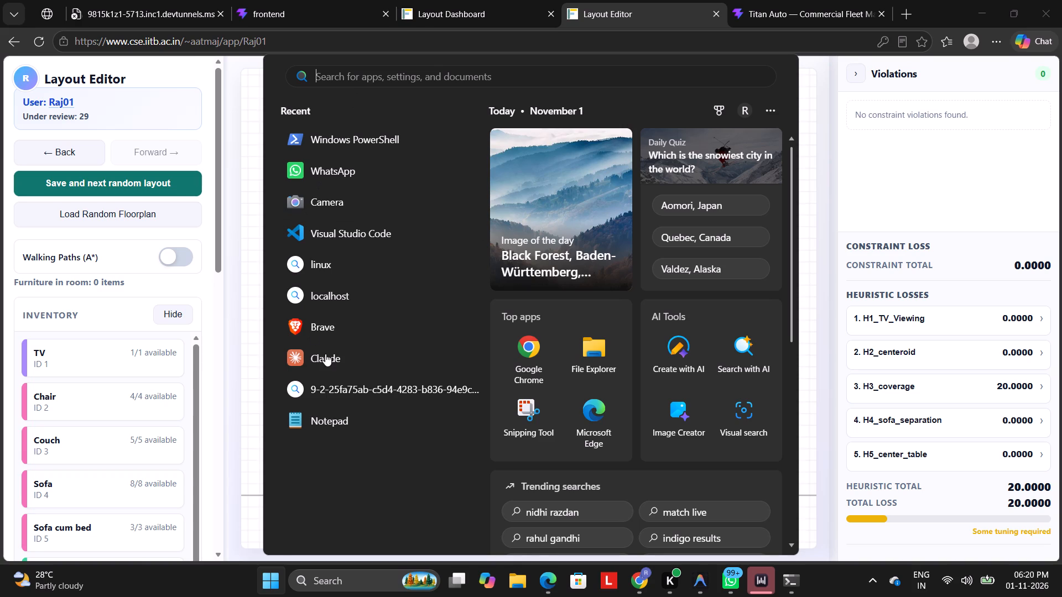
pyautogui.click(330, 334)
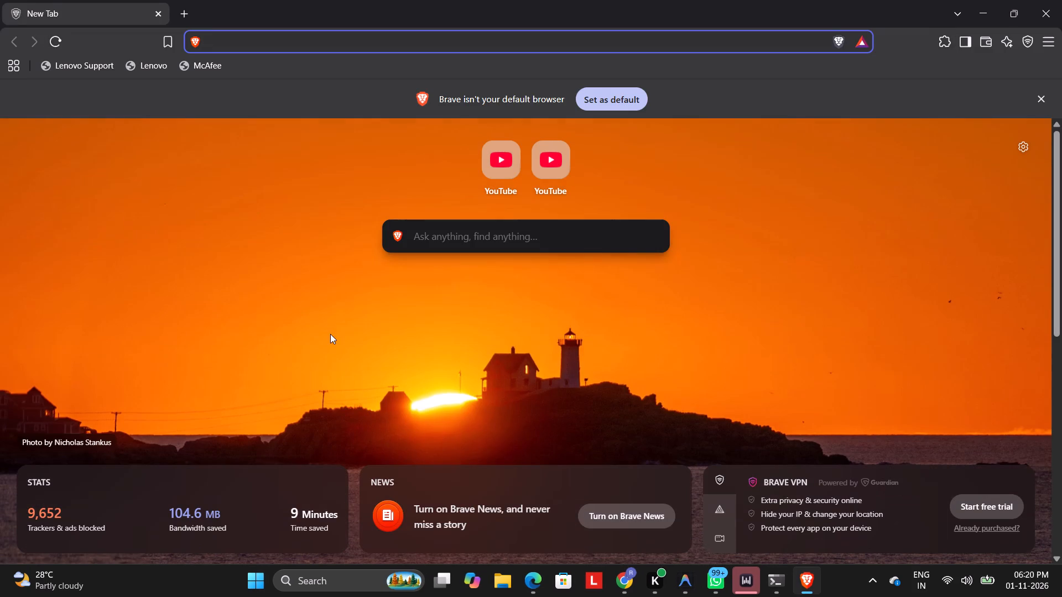
pyautogui.click(499, 172)
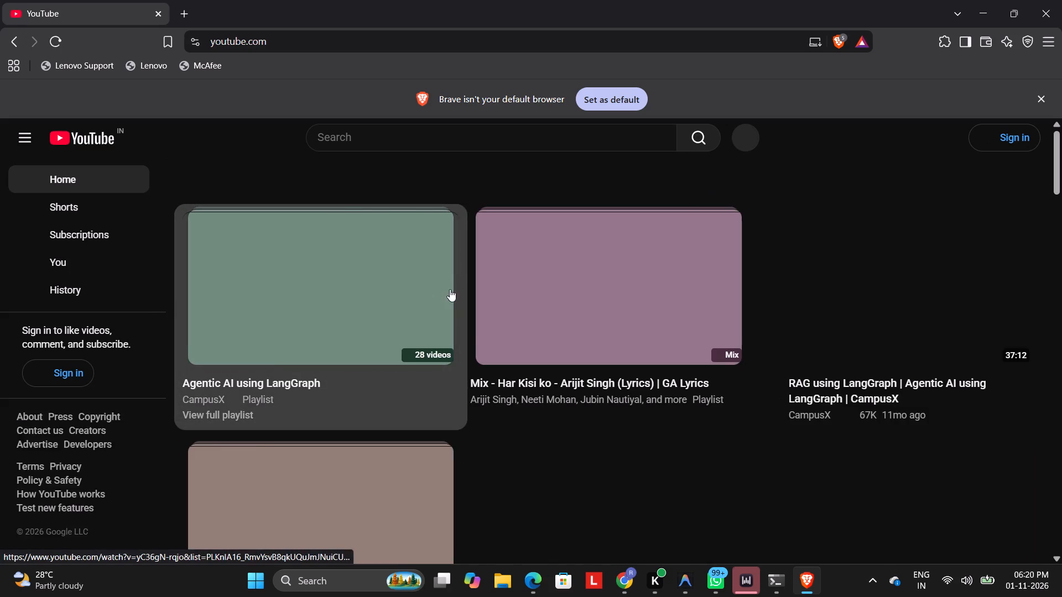
# Browse the recommended videos and Shorts in the YouTube home feed.
pyautogui.scroll(-1, 529, 445)
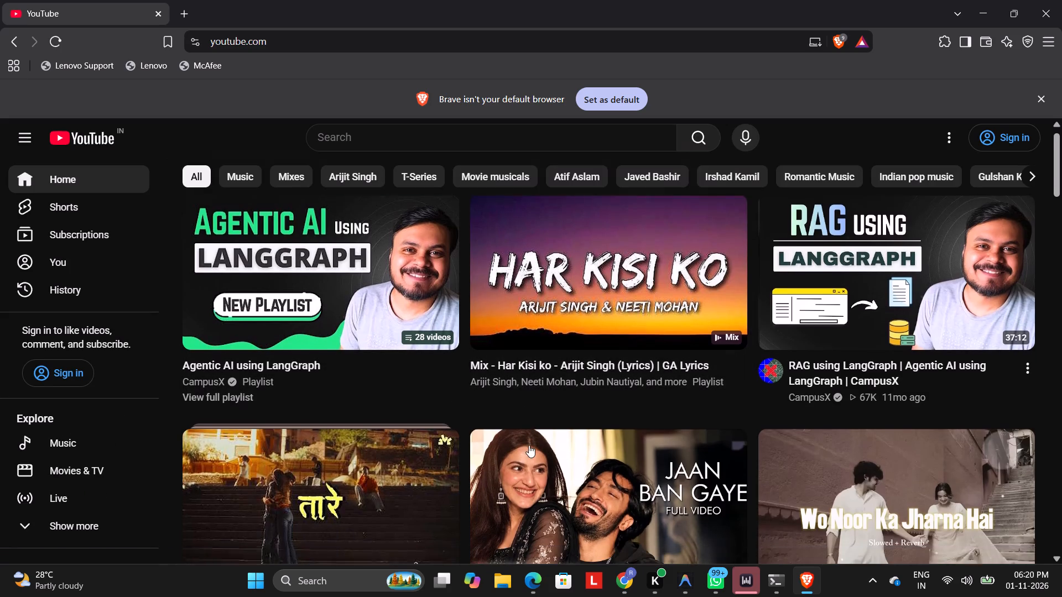
pyautogui.scroll(-1, 529, 445)
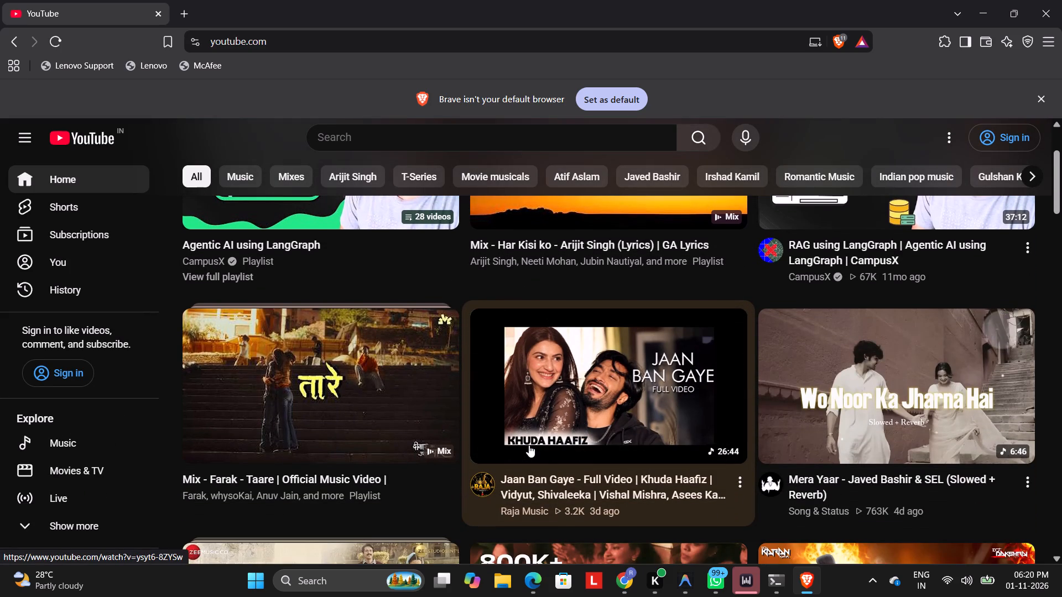
pyautogui.scroll(-3, 529, 445)
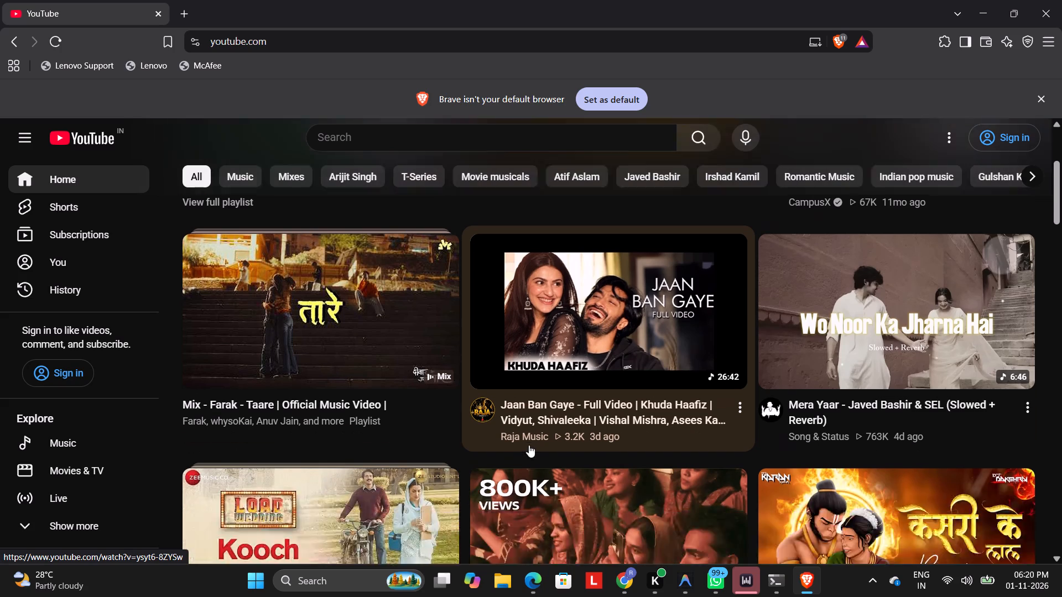
pyautogui.scroll(3, 529, 445)
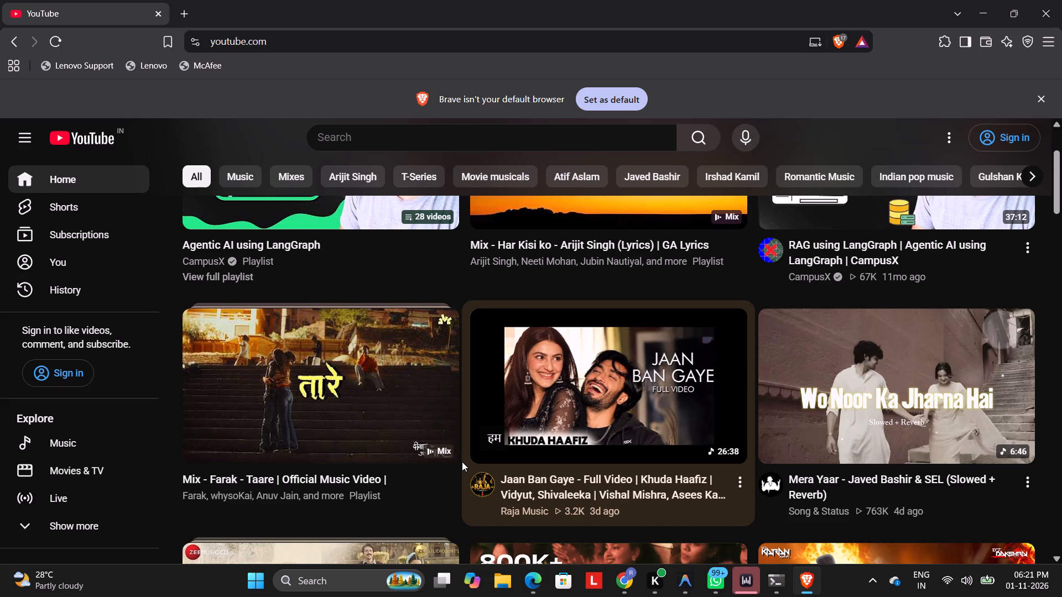
pyautogui.scroll(-7, 480, 445)
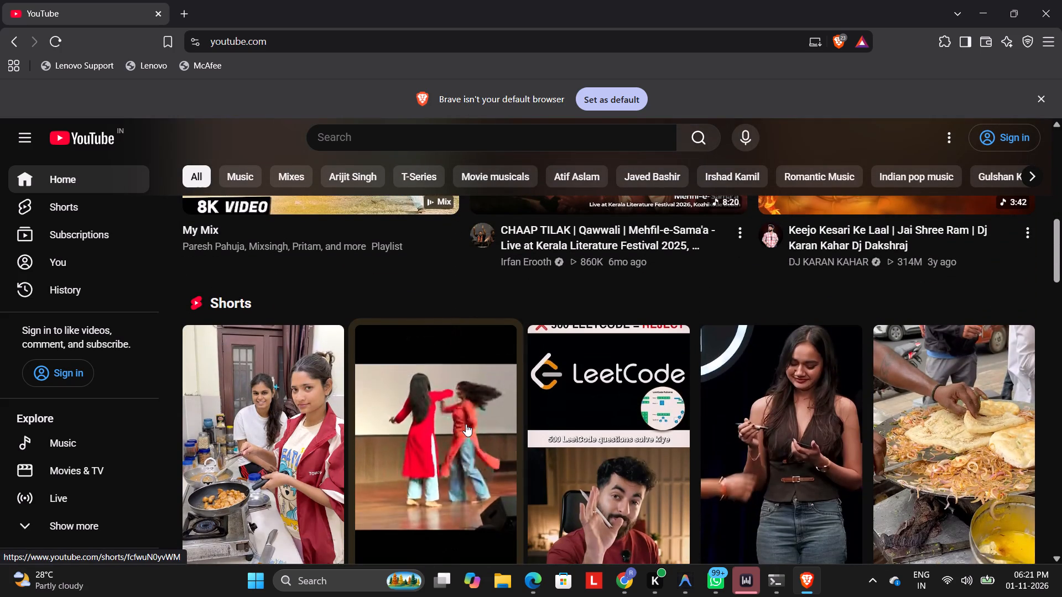
pyautogui.scroll(-7, 466, 424)
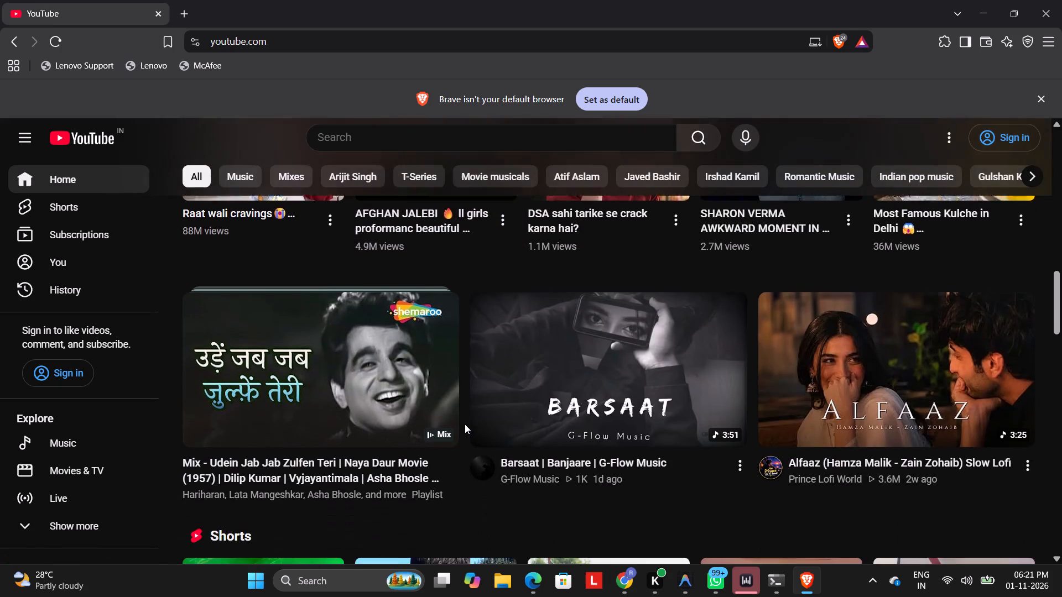
pyautogui.scroll(-2, 465, 424)
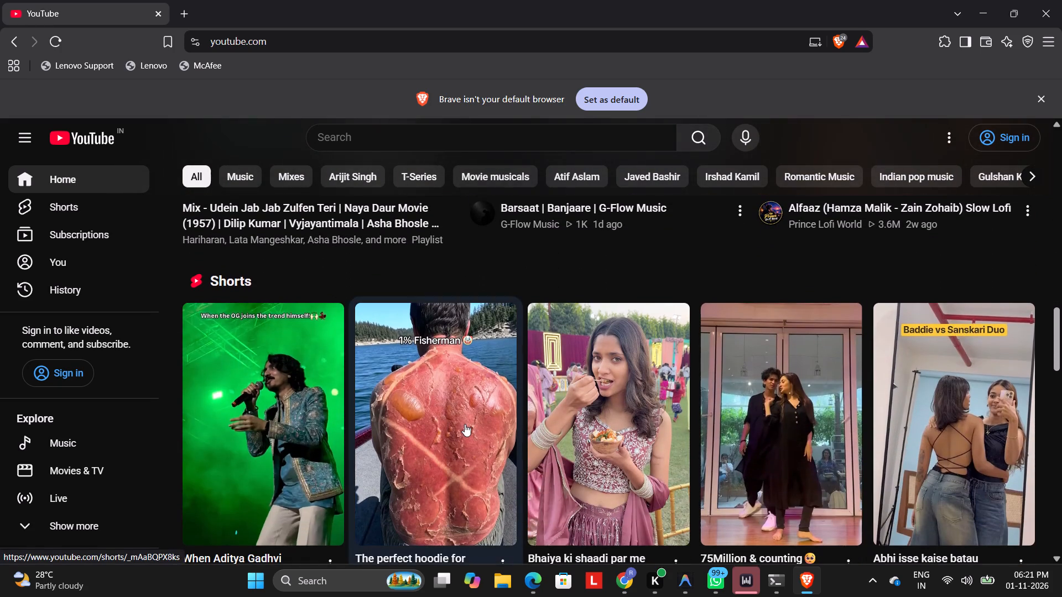
pyautogui.scroll(-2, 465, 424)
pyautogui.scroll(2, 465, 424)
pyautogui.scroll(-1, 464, 424)
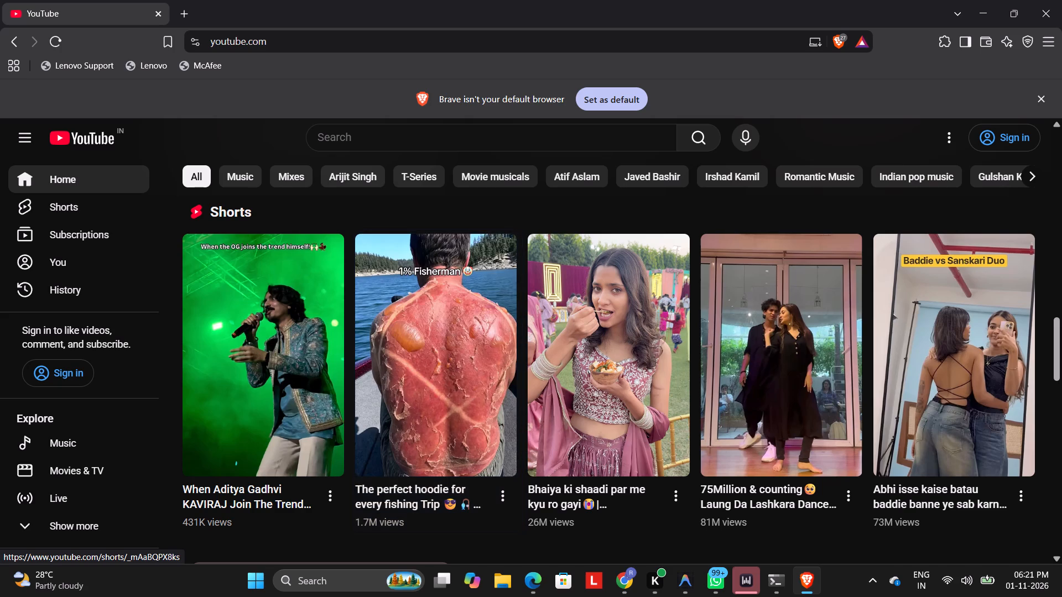
pyautogui.scroll(-2, 464, 424)
pyautogui.scroll(2, 464, 424)
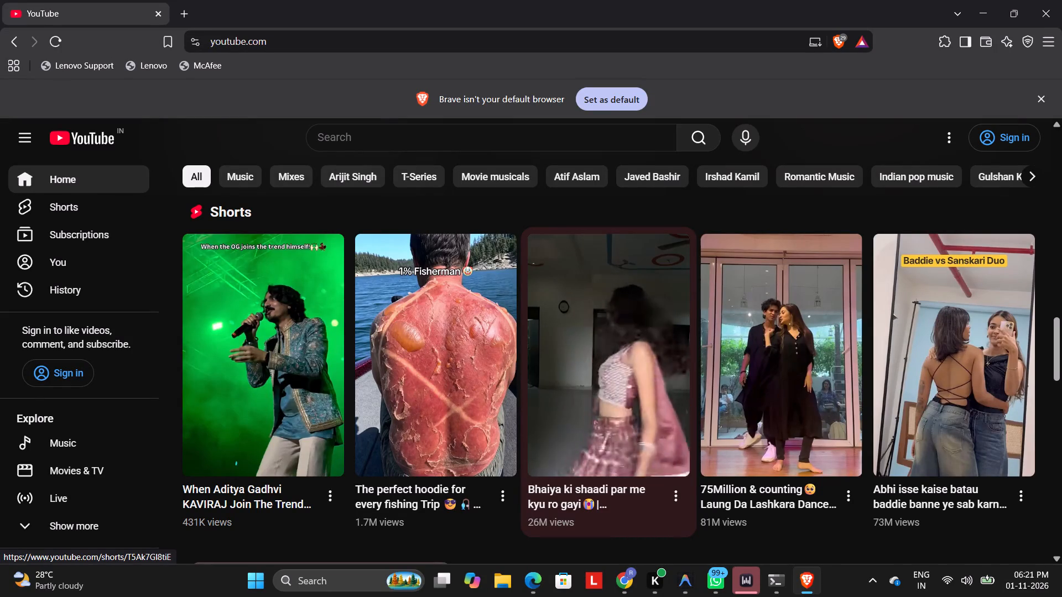
pyautogui.scroll(-5, 632, 397)
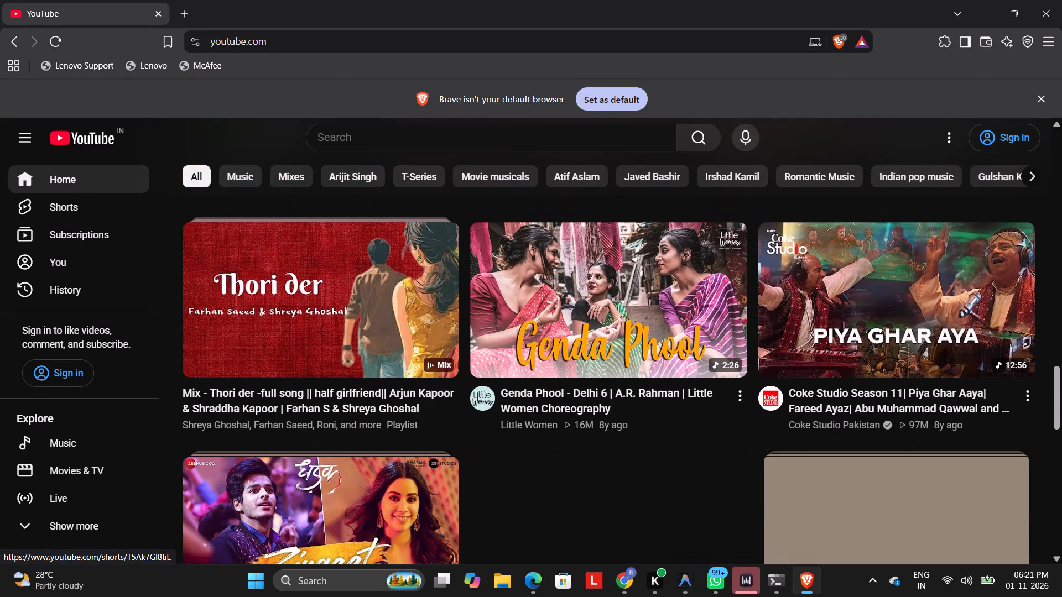
pyautogui.scroll(6, 632, 397)
pyautogui.scroll(-8, 632, 397)
pyautogui.scroll(2, 632, 397)
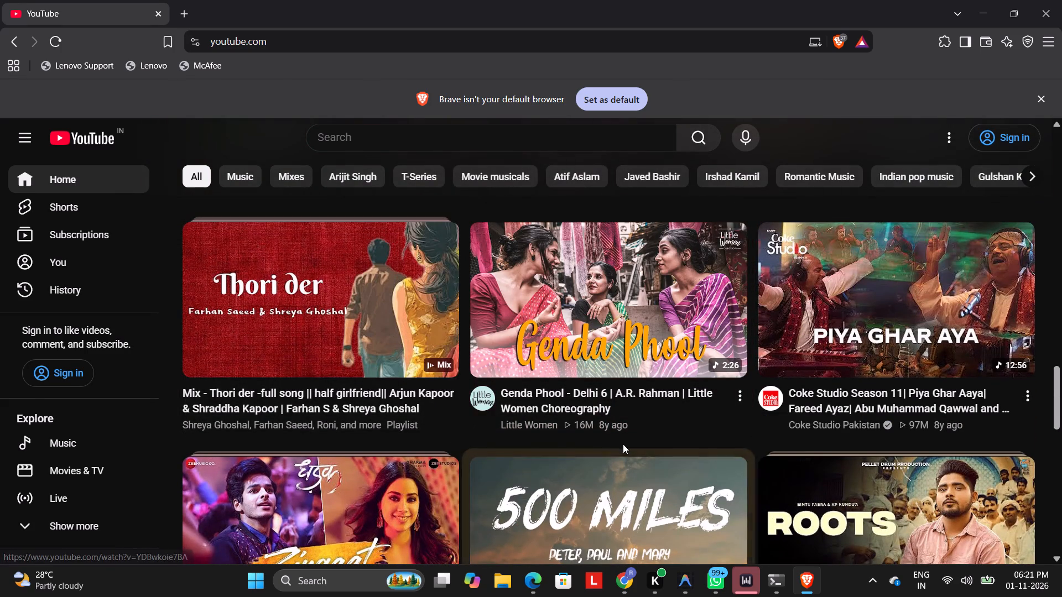
pyautogui.scroll(-9, 623, 442)
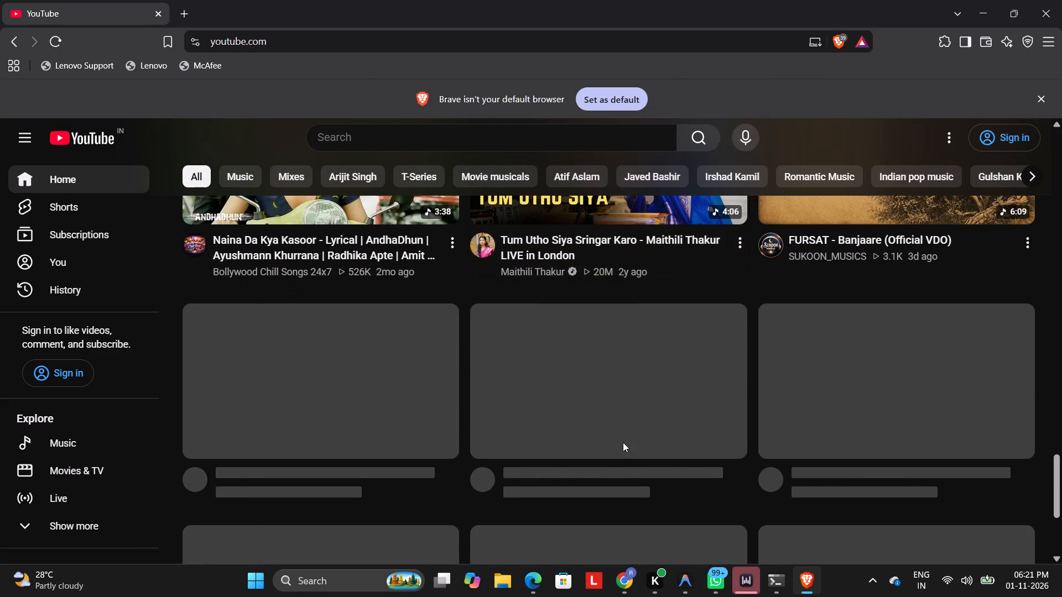
pyautogui.scroll(1, 623, 442)
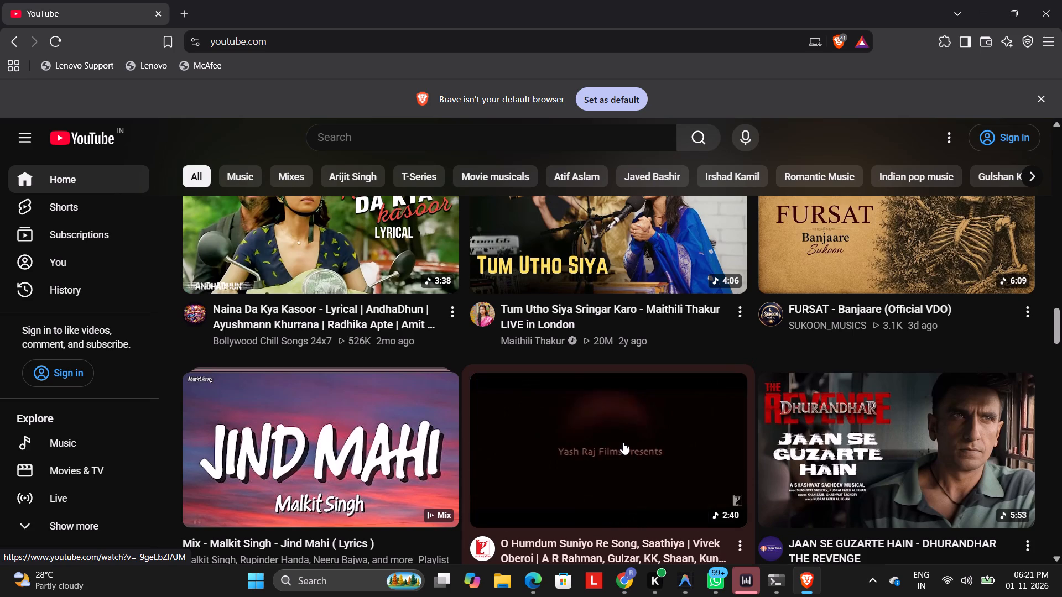
pyautogui.scroll(-1, 615, 446)
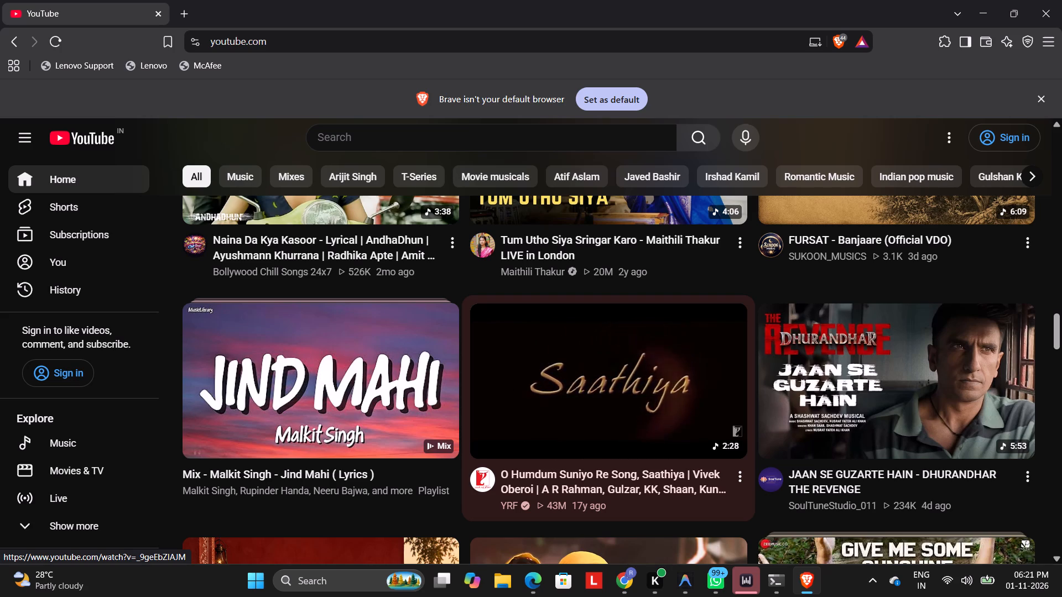
# Find the "Tere Bina Na Guzara (HD Video)" song in the YouTube home feed and open it.
pyautogui.scroll(-3, 615, 447)
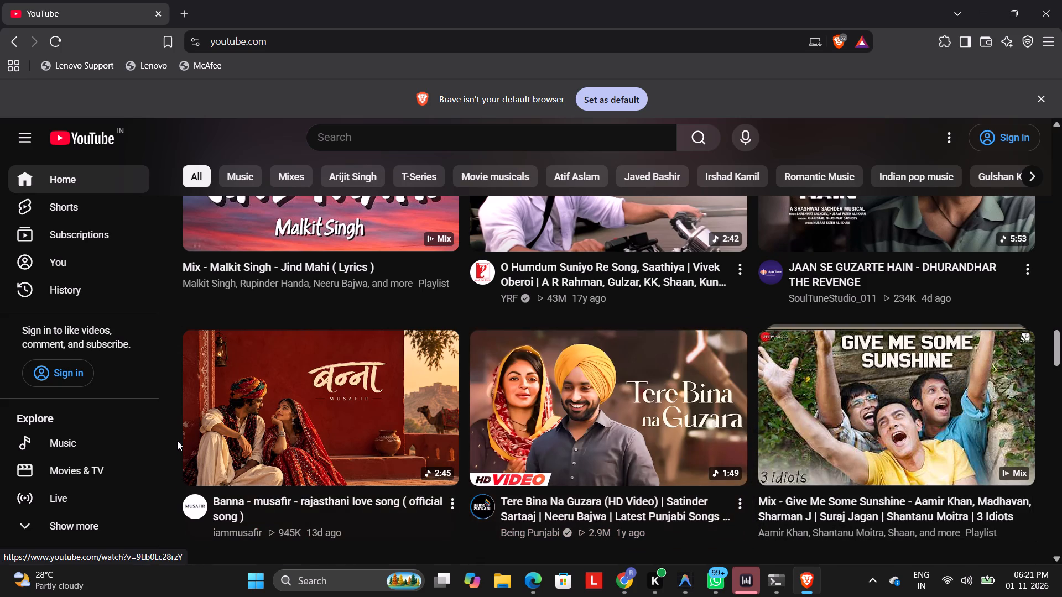
pyautogui.scroll(-3, 558, 406)
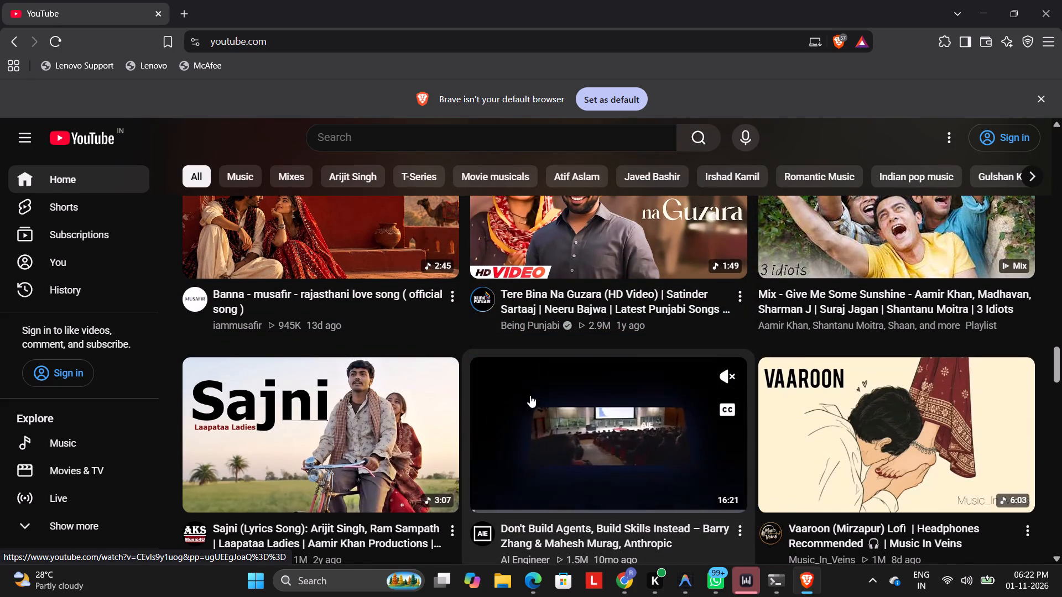
pyautogui.scroll(1, 620, 334)
pyautogui.click(611, 271)
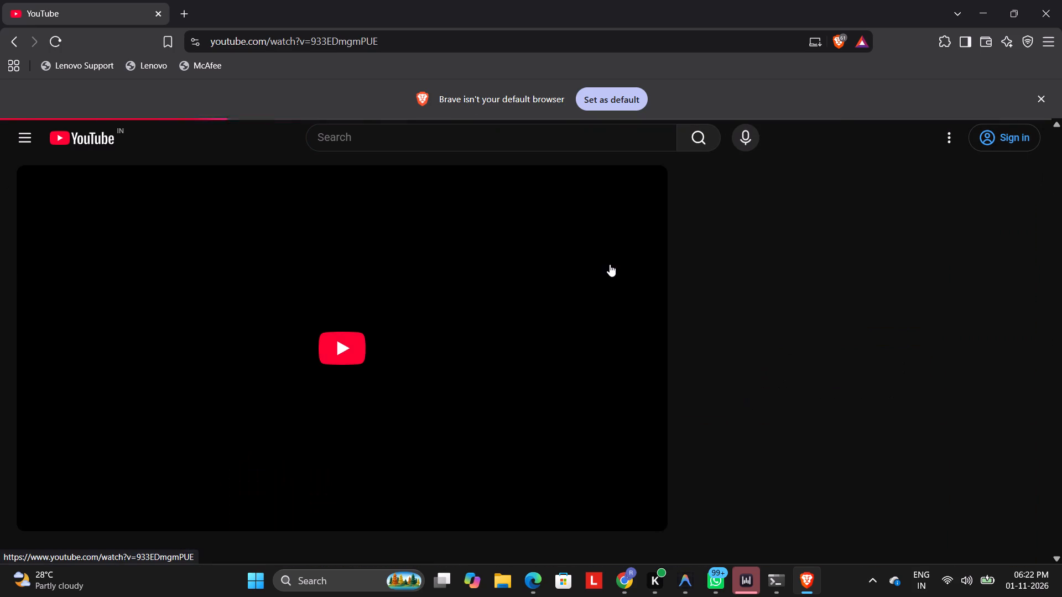
# Switch back to the Layout Editor in Edge and load a different random floorplan.
pyautogui.hotkey('alt', 'Tab')
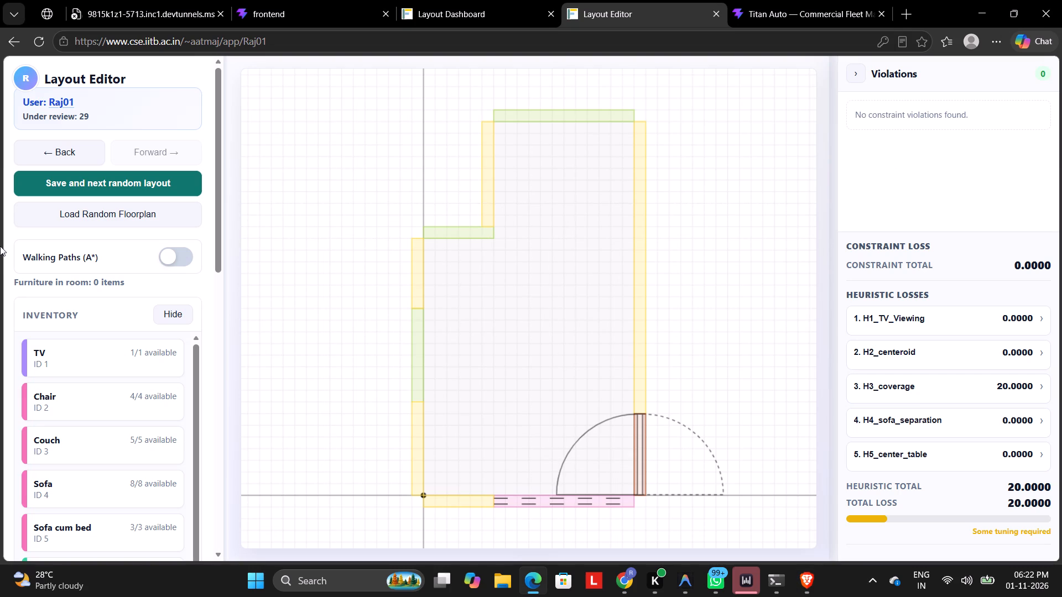
pyautogui.click(72, 216)
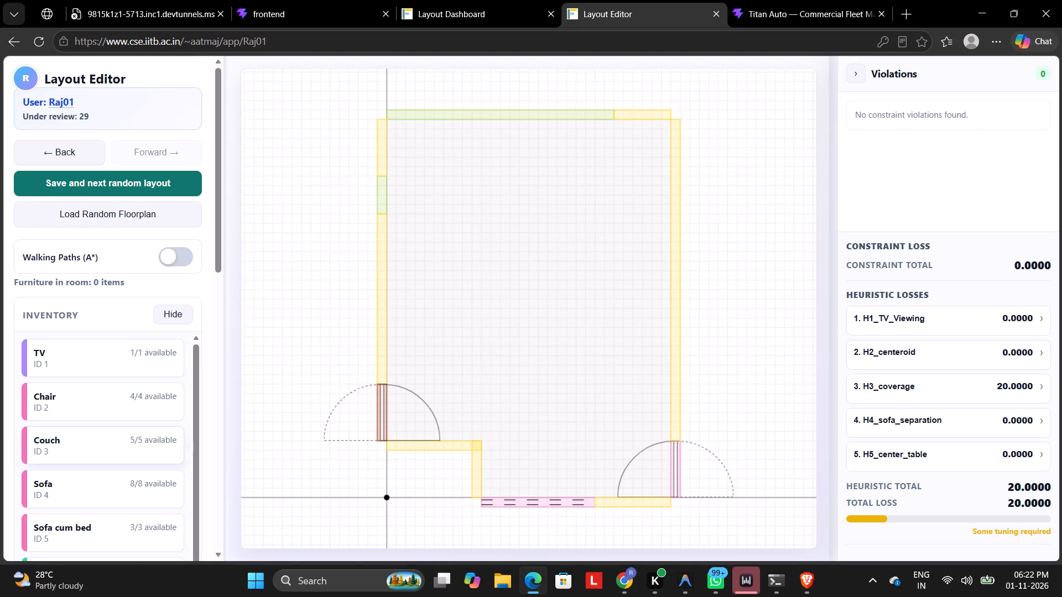
# Place the TV against the upper part of the room's right wall and enlarge it.
pyautogui.moveTo(65, 368); pyautogui.dragTo(596, 265)
pyautogui.moveTo(649, 256); pyautogui.dragTo(649, 229)
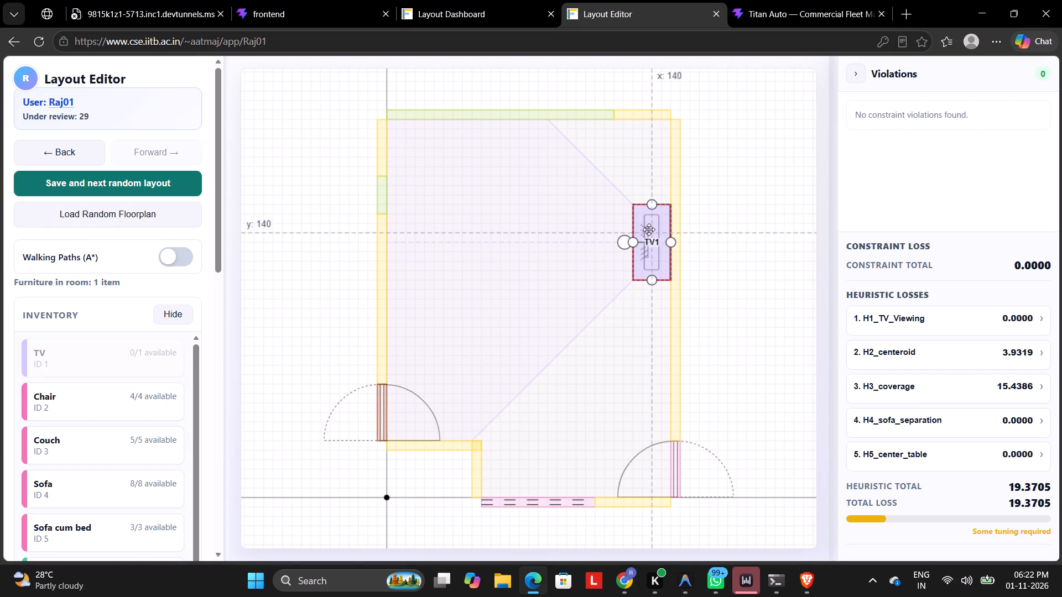
pyautogui.moveTo(649, 229); pyautogui.dragTo(649, 229)
pyautogui.moveTo(649, 229); pyautogui.dragTo(649, 211)
pyautogui.press('e')
# Add an enlarged side table in the room's upper-right corner and move the TV up against it.
pyautogui.scroll(-3, 149, 369)
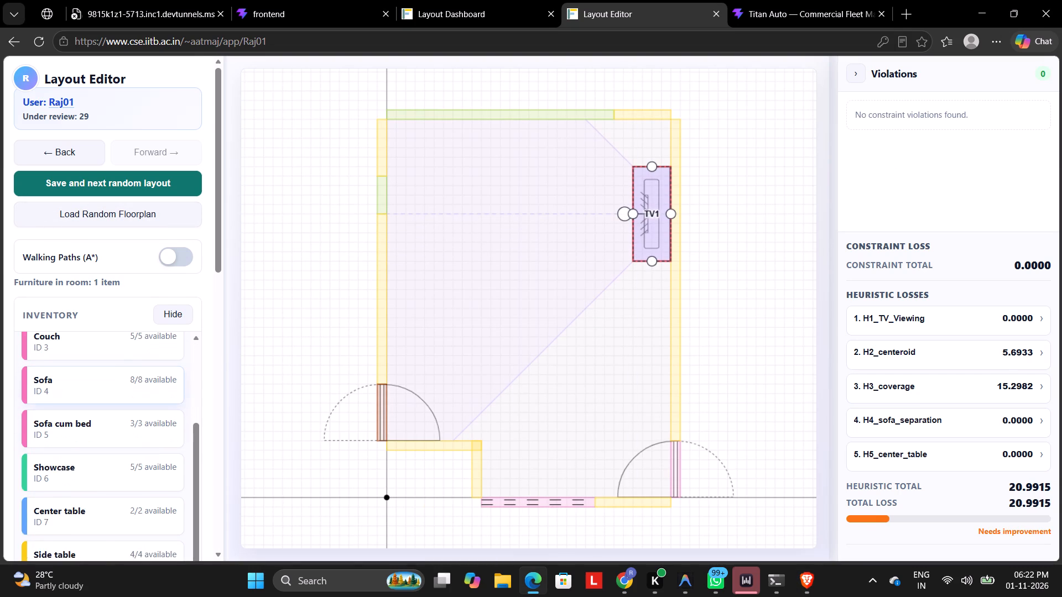
pyautogui.scroll(-2, 72, 432)
pyautogui.moveTo(64, 426); pyautogui.dragTo(664, 134)
pyautogui.press('e')
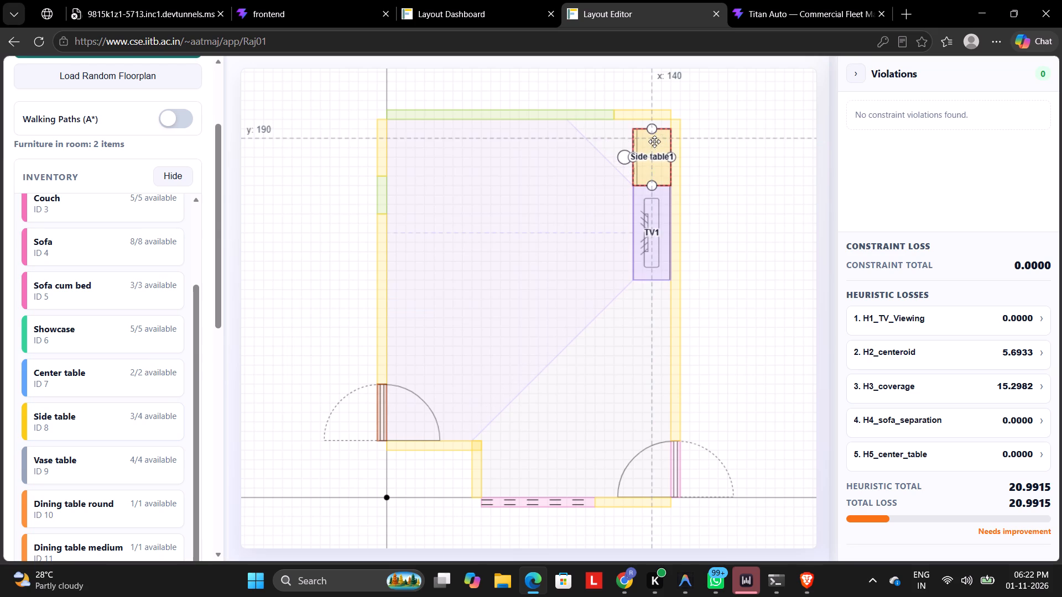
pyautogui.moveTo(650, 144); pyautogui.dragTo(649, 138)
pyautogui.moveTo(637, 203); pyautogui.dragTo(637, 192)
# Place a second side table against the right wall directly below the TV and enlarge it.
pyautogui.moveTo(44, 426); pyautogui.dragTo(560, 329)
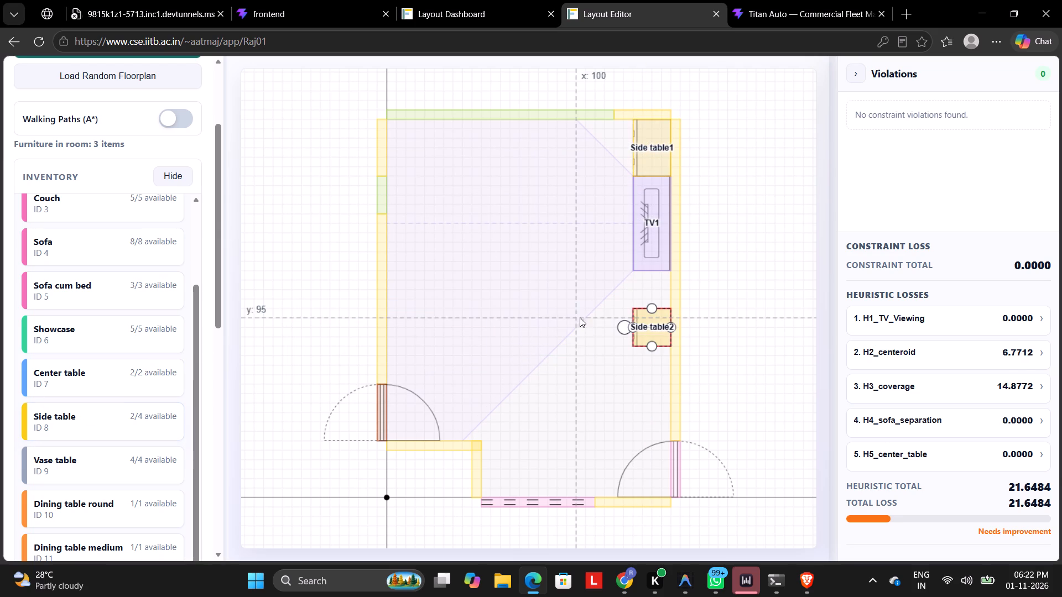
pyautogui.moveTo(648, 333); pyautogui.dragTo(643, 292)
pyautogui.press('e')
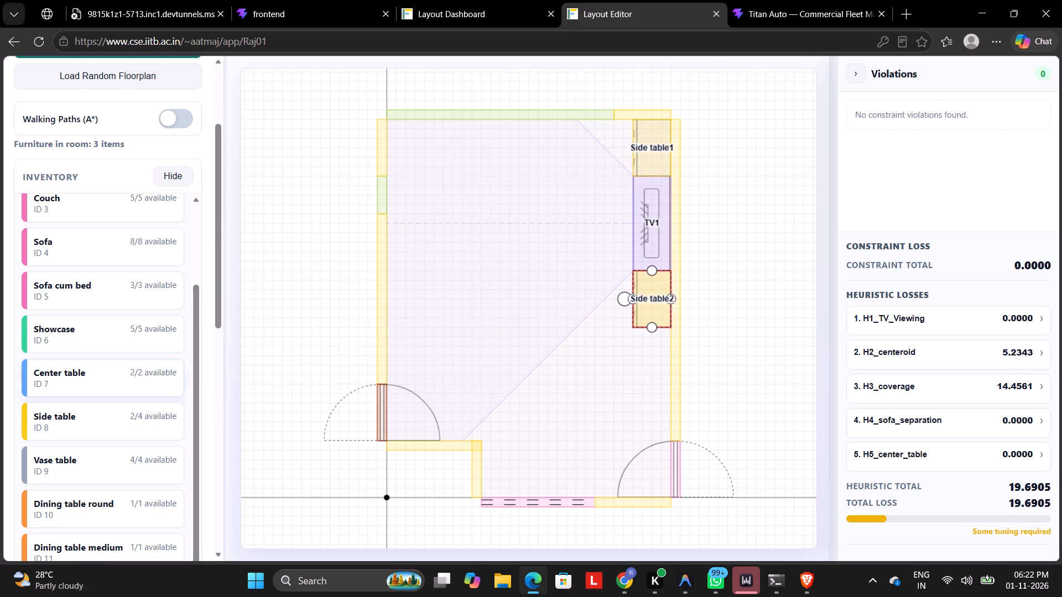
# Place a vase table in the room's upper-left corner.
pyautogui.moveTo(64, 475); pyautogui.dragTo(378, 142)
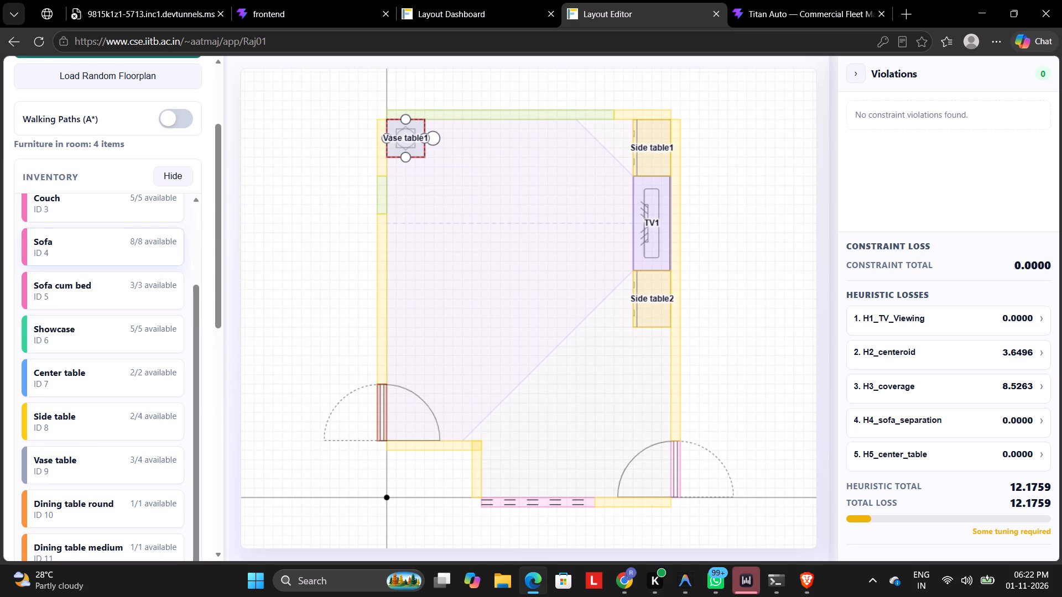
# Place a sofa along the top wall beside the vase table and enlarge it.
pyautogui.moveTo(50, 248); pyautogui.dragTo(487, 152)
pyautogui.press('e')
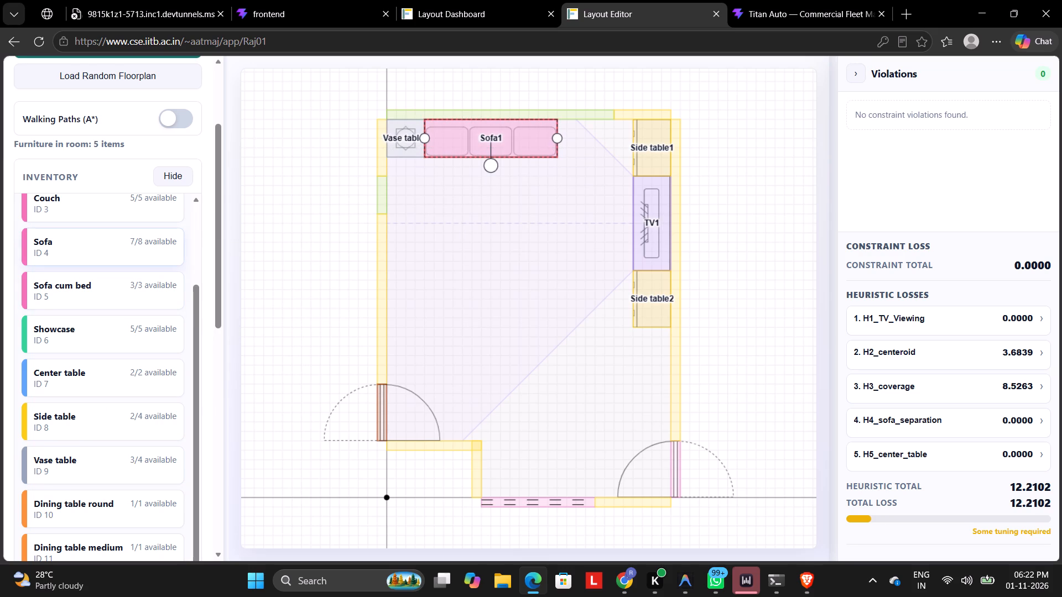
# Place a second sofa along the left wall directly below the vase table and enlarge it.
pyautogui.moveTo(67, 258); pyautogui.dragTo(433, 263)
pyautogui.press('e')
pyautogui.press('e')
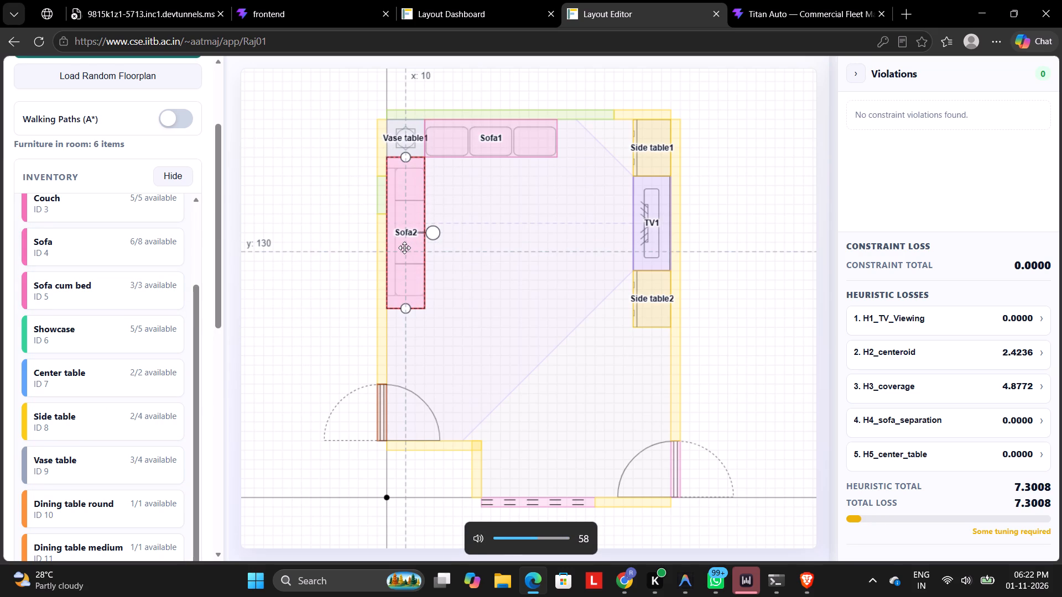
# Enlarge the sofa along the top wall further.
pyautogui.click(494, 146)
pyautogui.press('e')
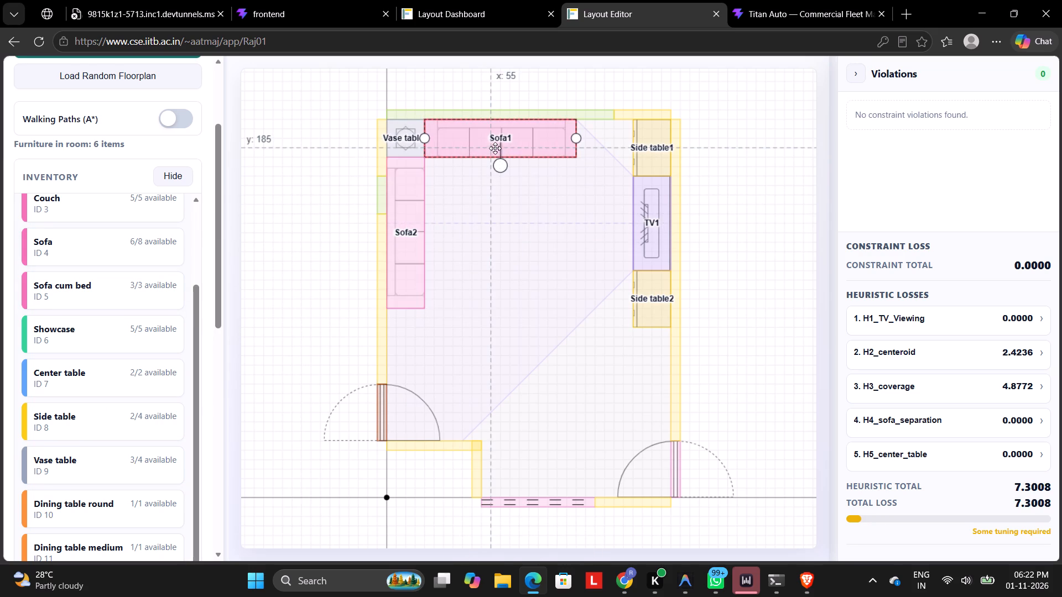
pyautogui.press('e')
# Place a center table in the open area in front of the two sofas.
pyautogui.moveTo(116, 384); pyautogui.dragTo(510, 244)
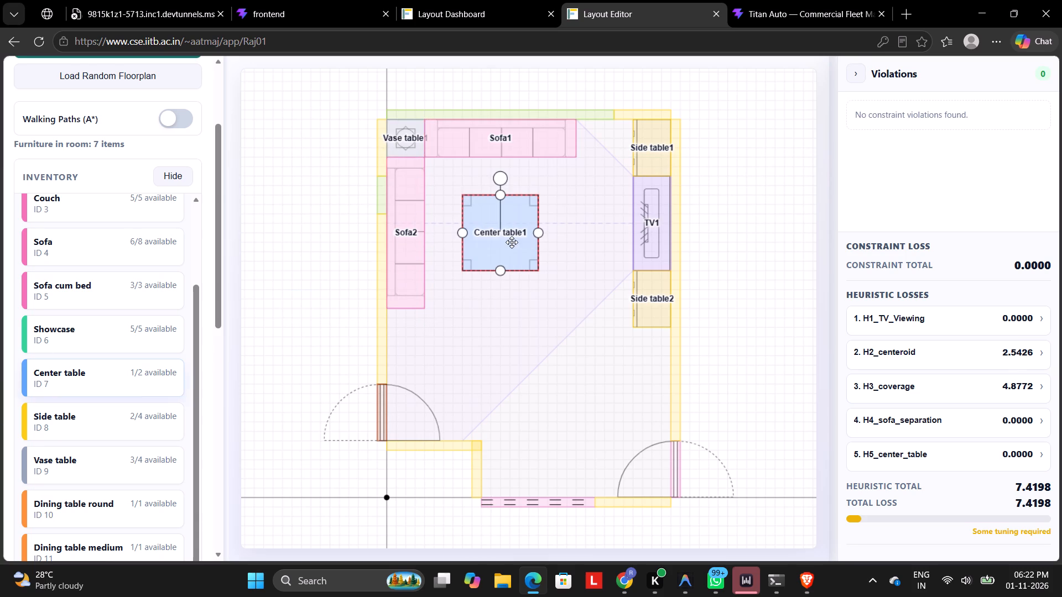
# Place a third side table against the left wall directly below the sofa and enlarge it.
pyautogui.moveTo(60, 410); pyautogui.dragTo(315, 366)
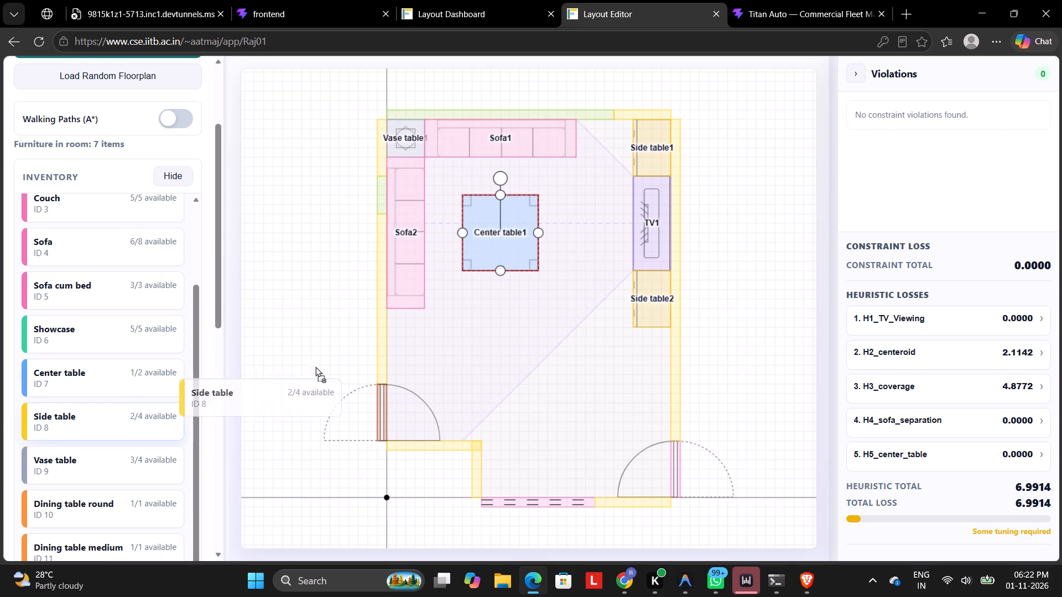
pyautogui.moveTo(315, 366); pyautogui.dragTo(380, 344)
pyautogui.press('e')
# Place an enlarged medium dining table in the lower-right part of the room, positioned clear of the door swing.
pyautogui.scroll(-2, 2, 408)
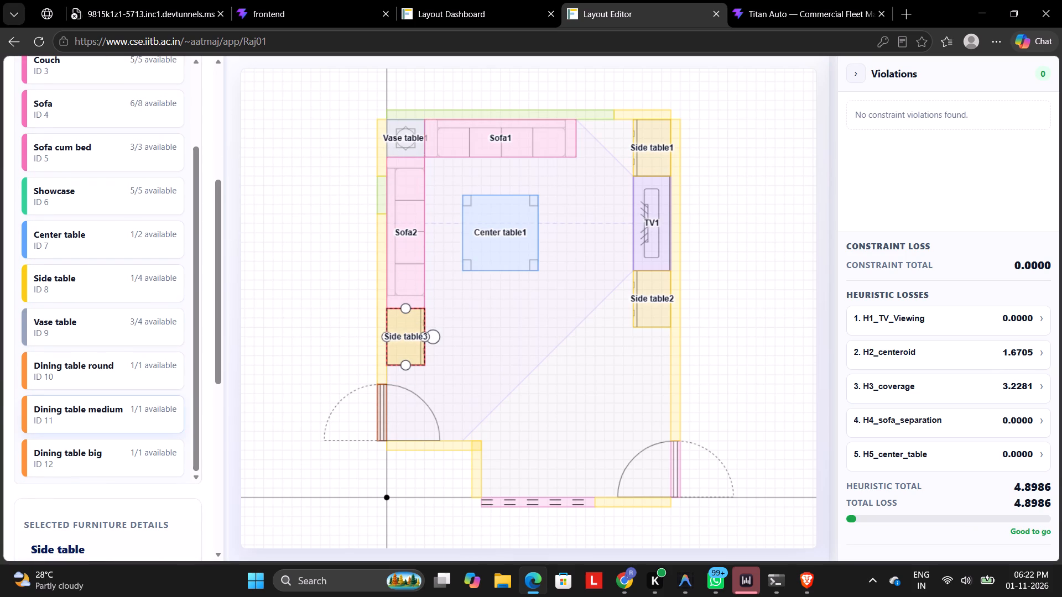
pyautogui.moveTo(49, 423); pyautogui.dragTo(625, 403)
pyautogui.moveTo(611, 214); pyautogui.dragTo(584, 409)
pyautogui.rightClick(570, 403)
pyautogui.moveTo(569, 403); pyautogui.dragTo(587, 399)
pyautogui.press('e')
pyautogui.moveTo(588, 397); pyautogui.dragTo(581, 379)
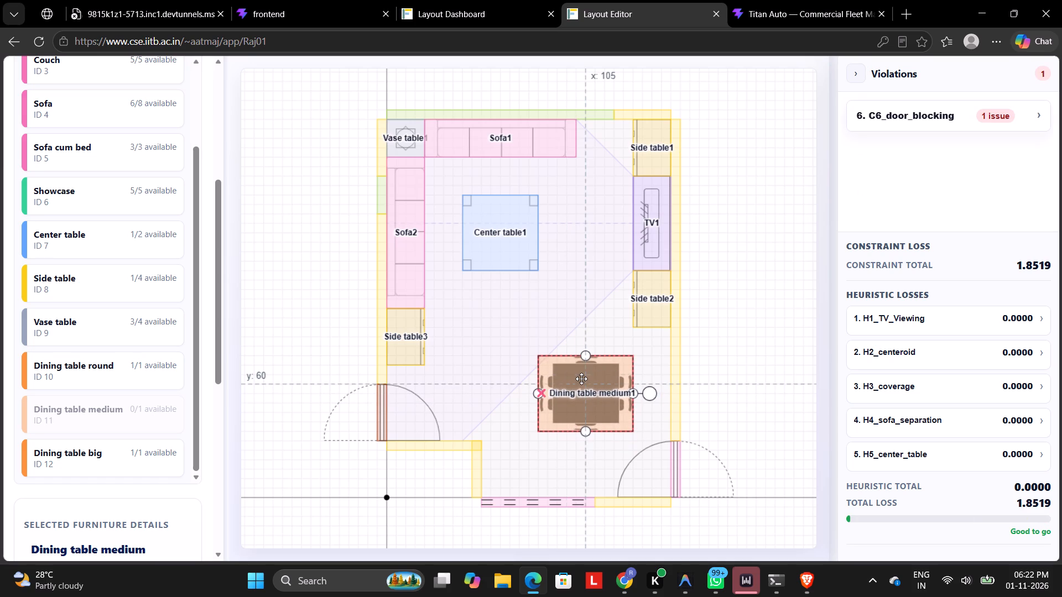
pyautogui.moveTo(581, 379); pyautogui.dragTo(576, 380)
pyautogui.click(576, 380)
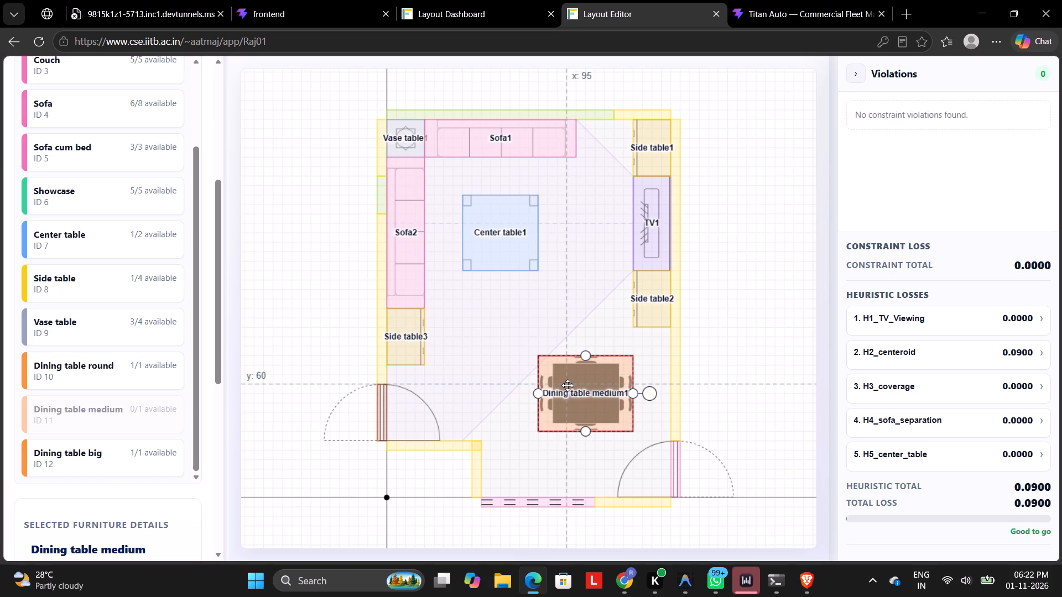
# Save the furnished layout and load the next random layout.
pyautogui.scroll(8, 0, 428)
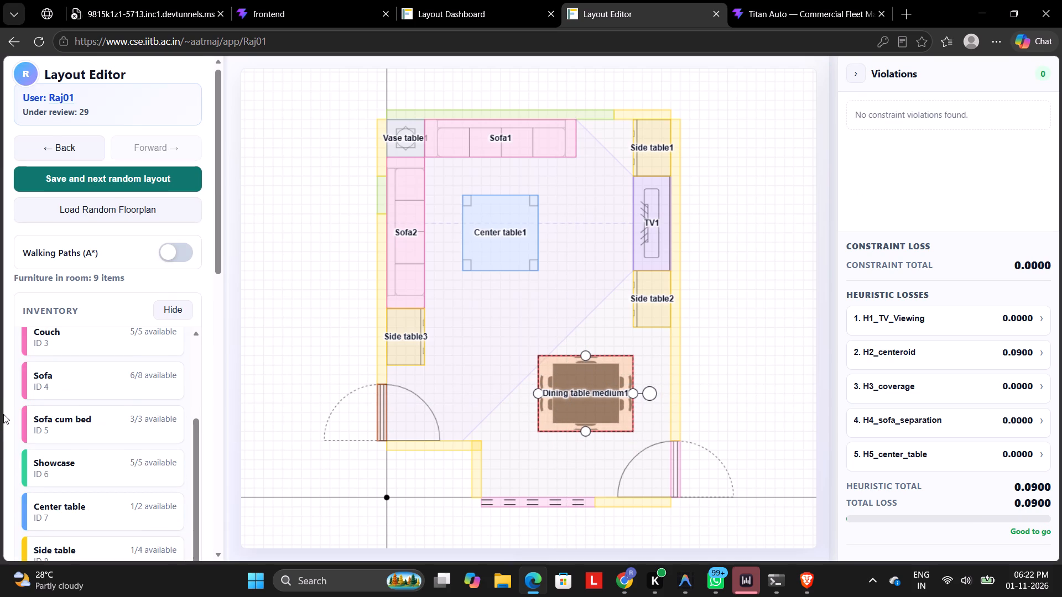
pyautogui.scroll(1, 0, 411)
pyautogui.click(117, 174)
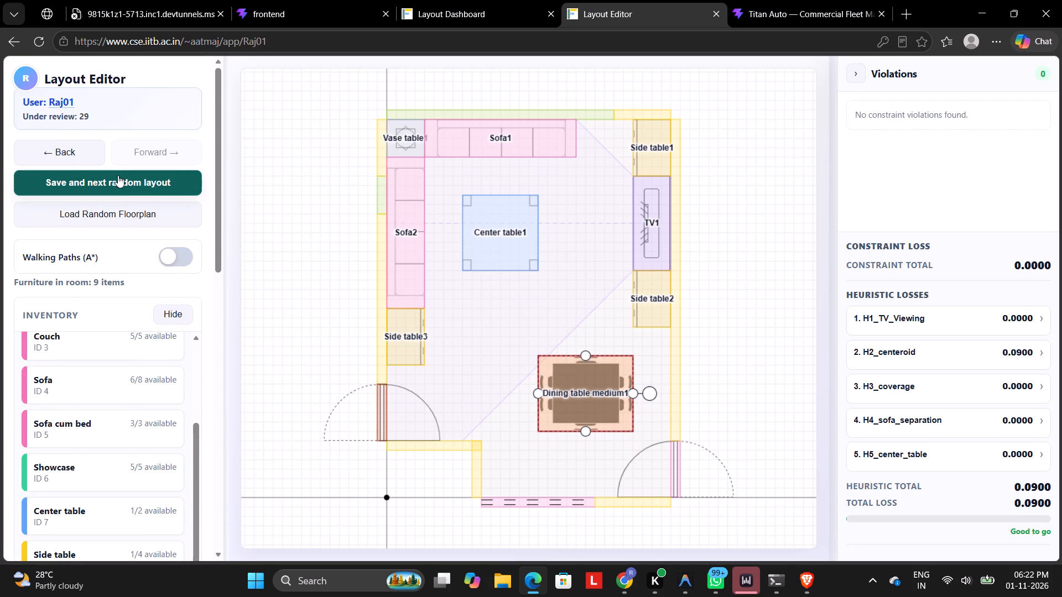
# Switch to the Brave browser and pause the playing YouTube video.
pyautogui.click(806, 577)
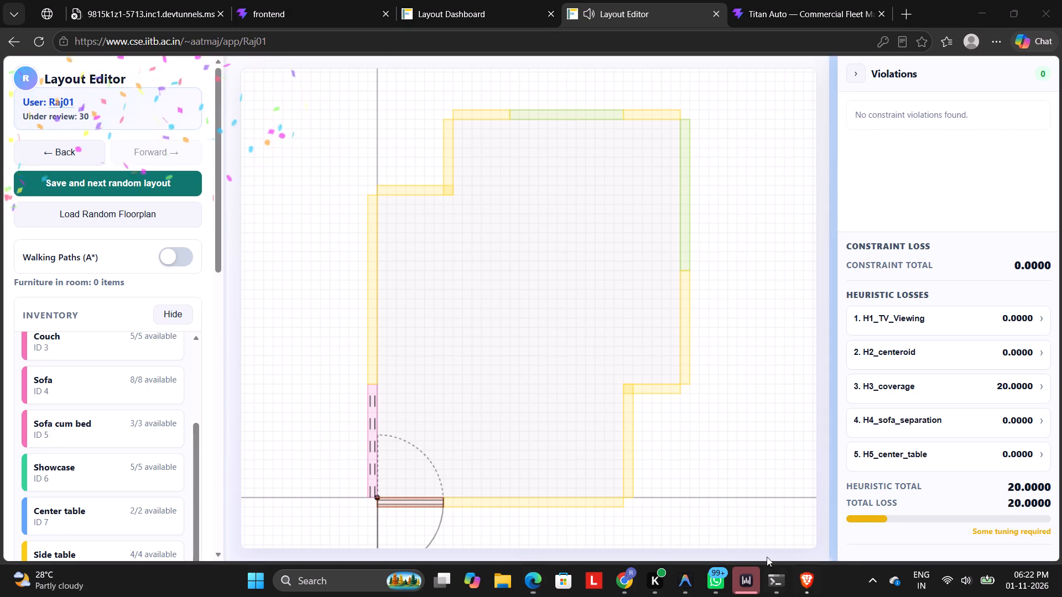
pyautogui.click(808, 586)
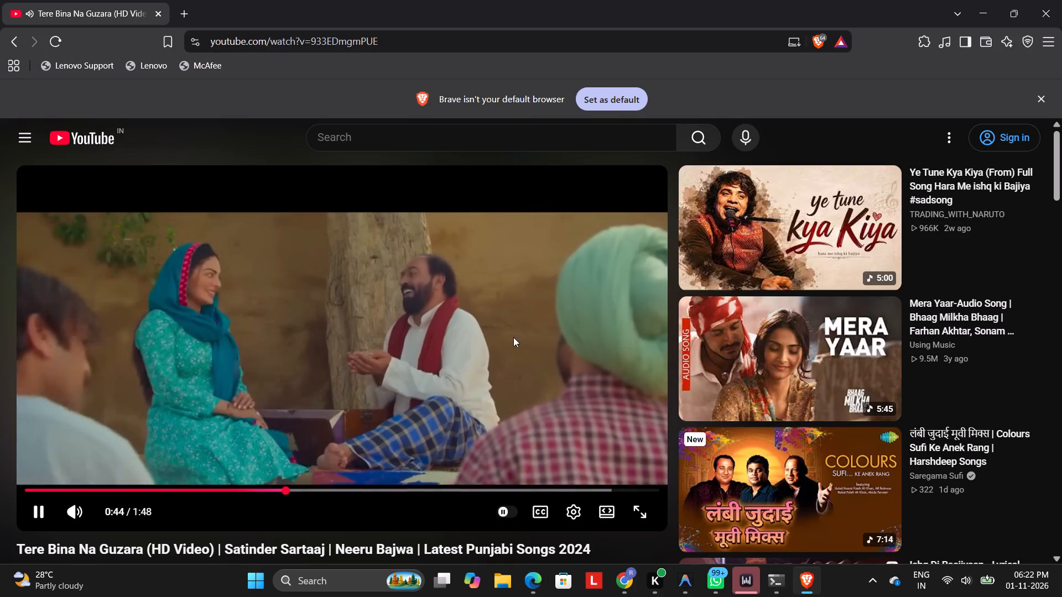
pyautogui.click(513, 337)
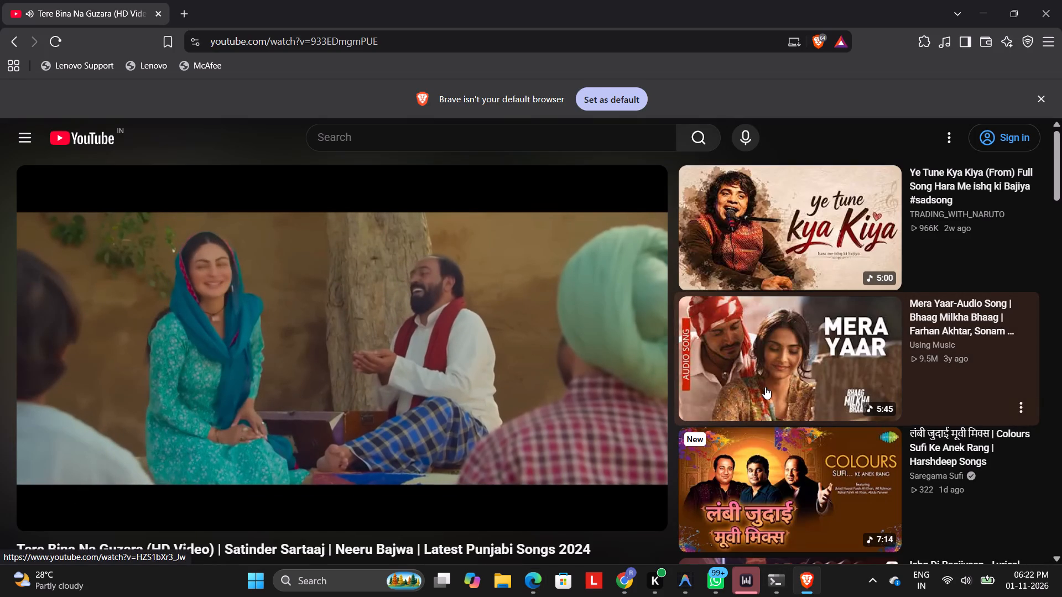
# Browse the recommended videos listed beside the "Tere Bina Na Guzara" video.
pyautogui.scroll(-6, 765, 387)
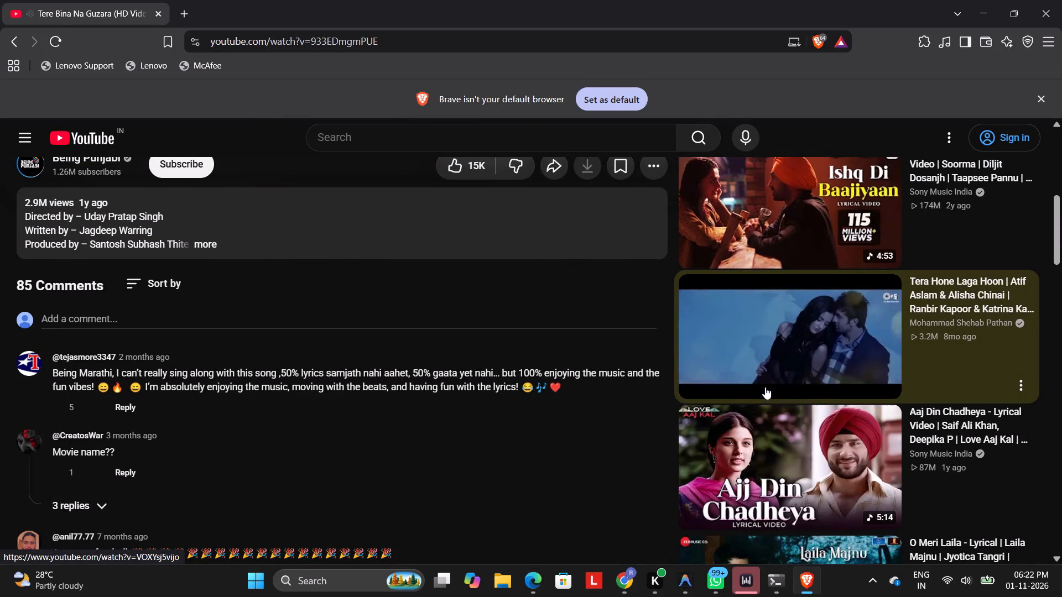
pyautogui.scroll(-2, 765, 387)
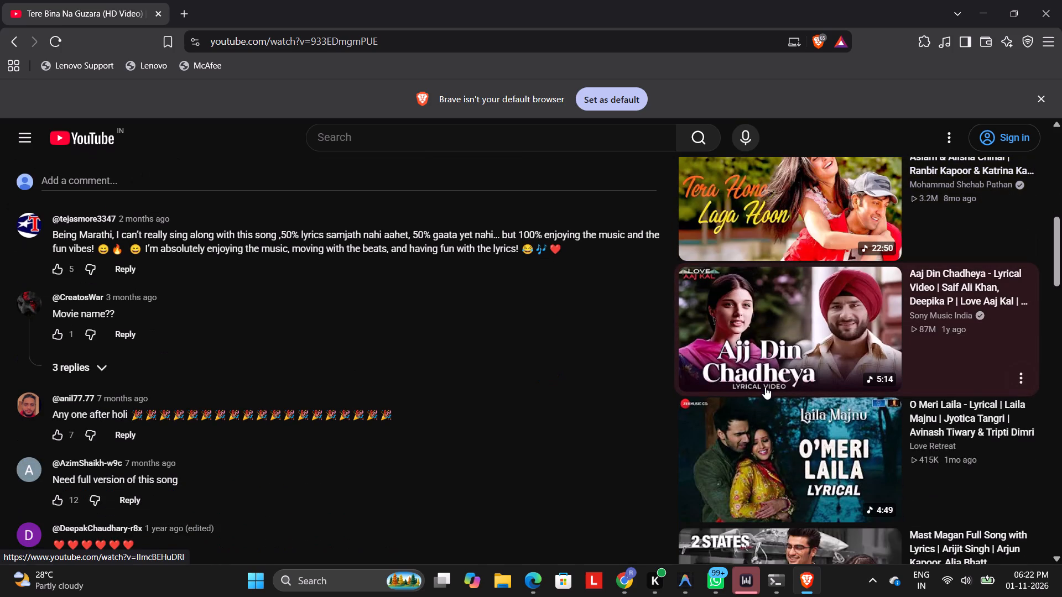
pyautogui.scroll(-2, 765, 387)
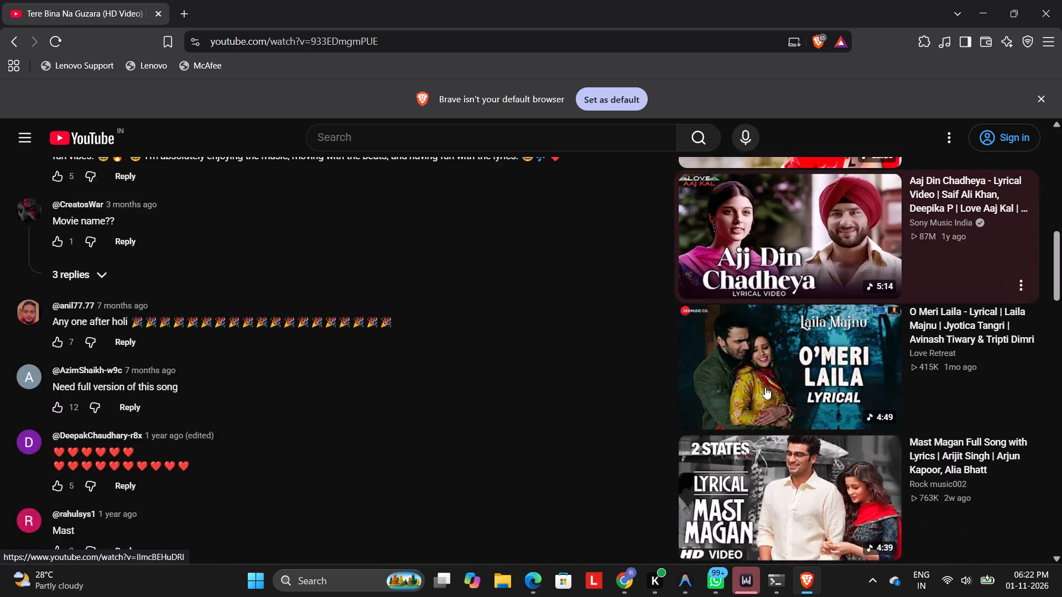
pyautogui.scroll(-7, 765, 387)
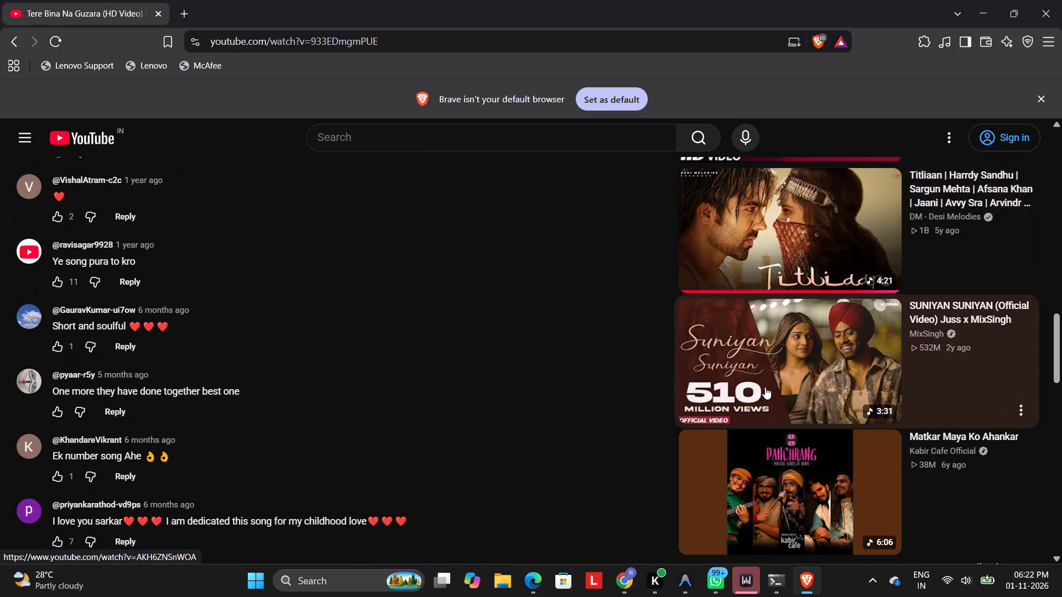
pyautogui.scroll(-7, 765, 387)
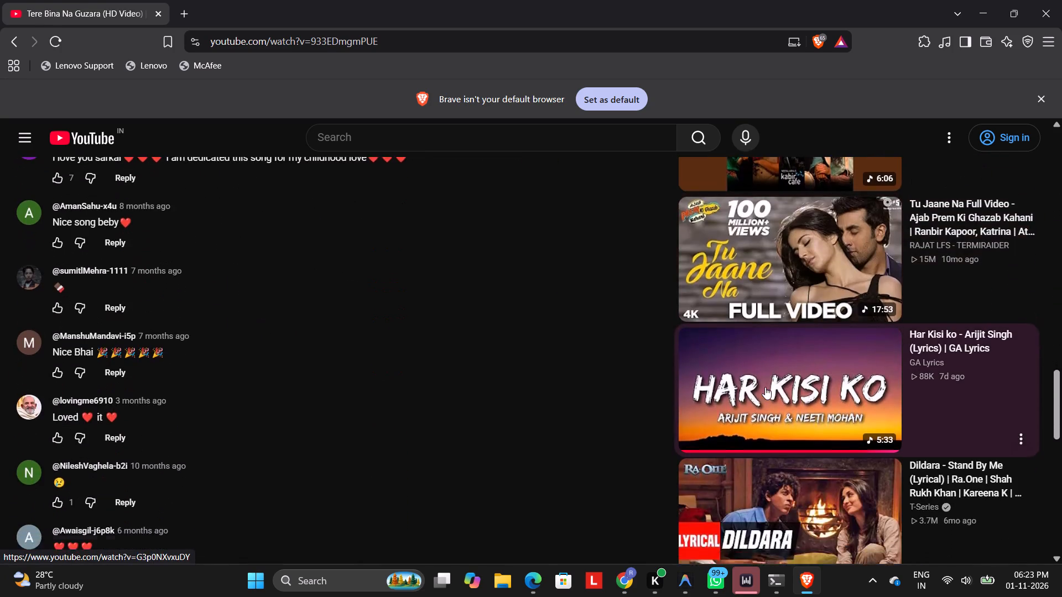
pyautogui.scroll(-2, 765, 387)
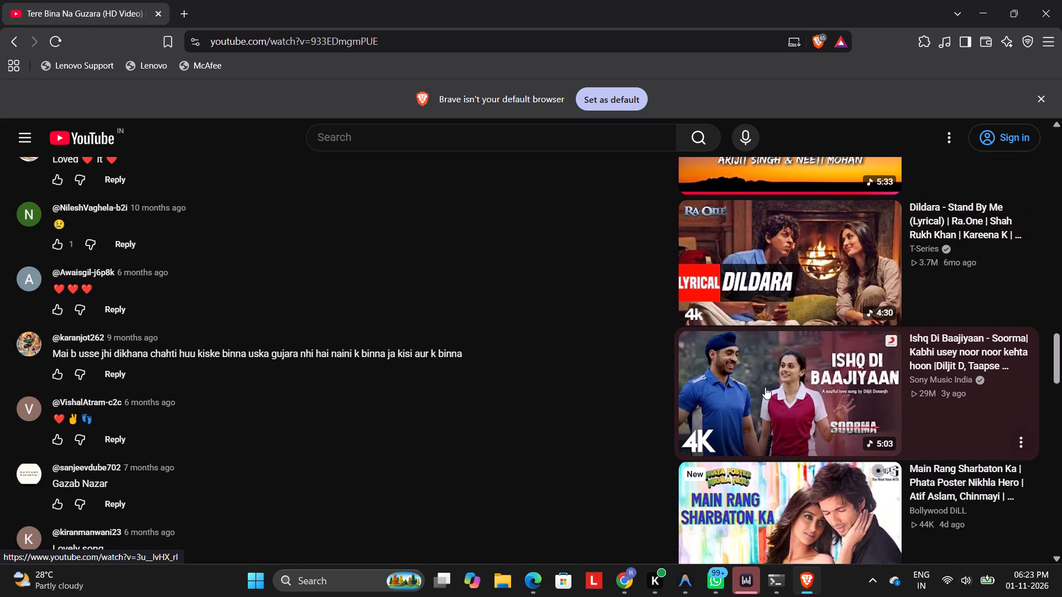
pyautogui.scroll(-9, 765, 387)
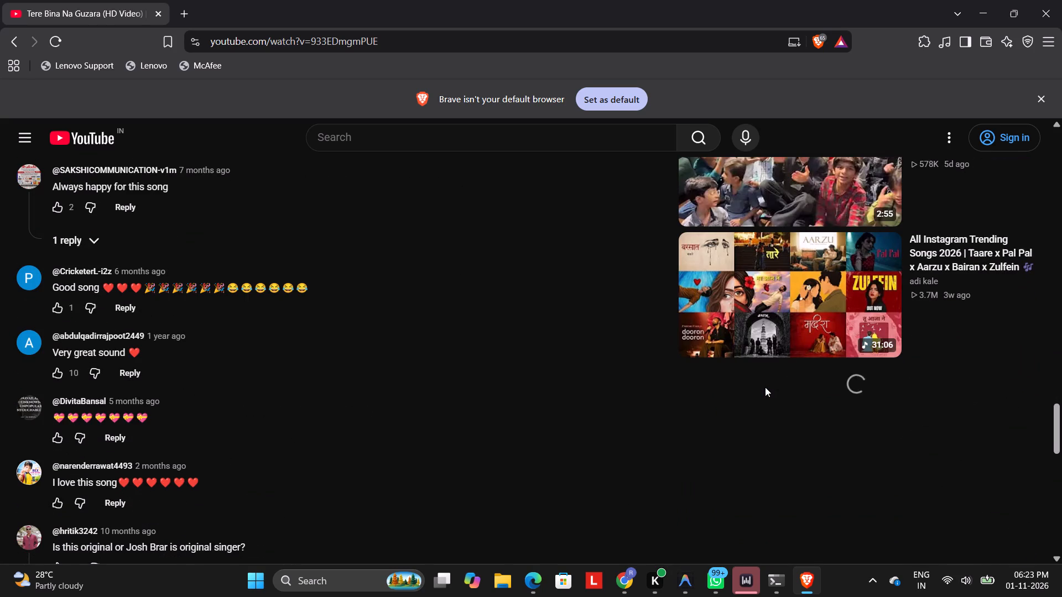
pyautogui.scroll(2, 765, 387)
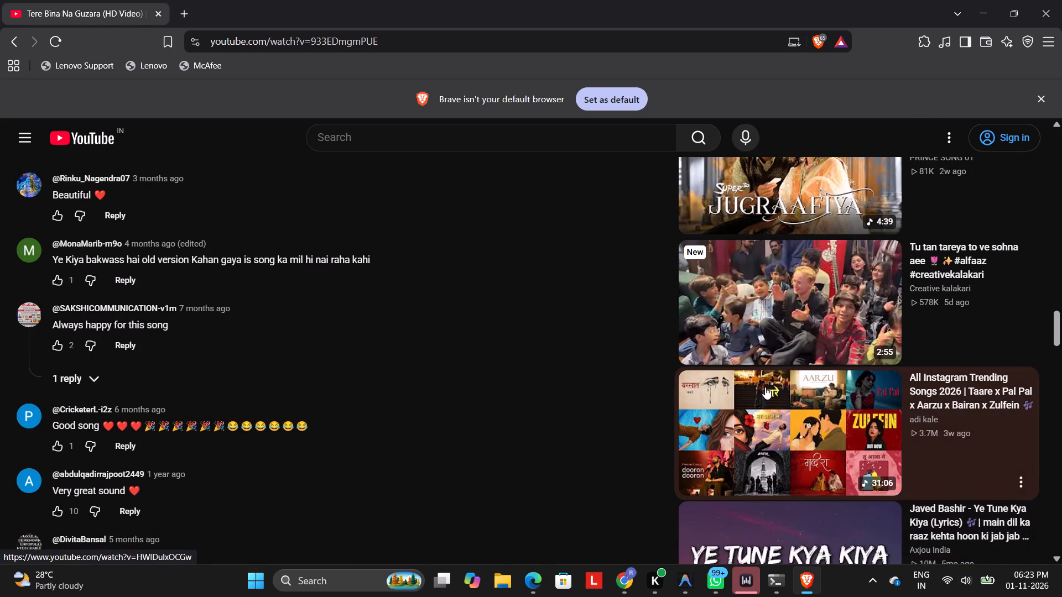
pyautogui.scroll(-2, 765, 387)
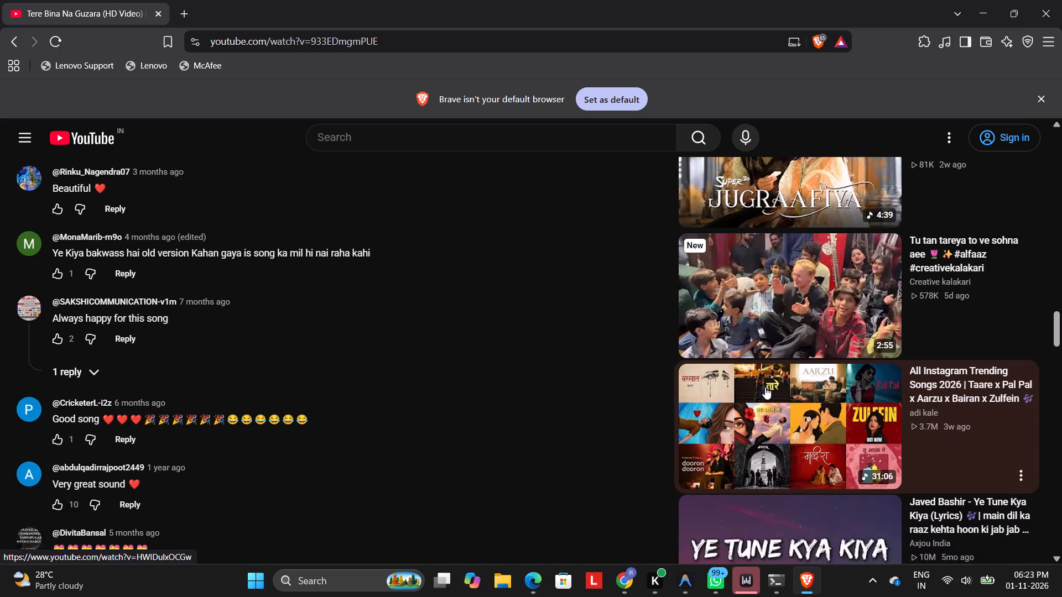
pyautogui.scroll(-2, 765, 387)
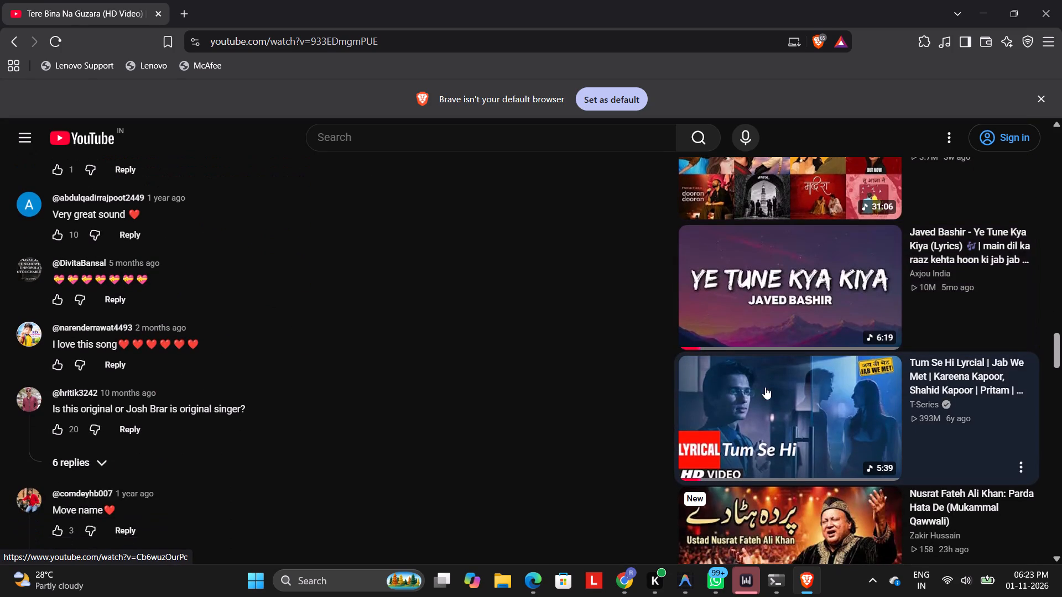
pyautogui.scroll(-2, 765, 387)
pyautogui.scroll(-3, 736, 345)
pyautogui.scroll(-4, 791, 364)
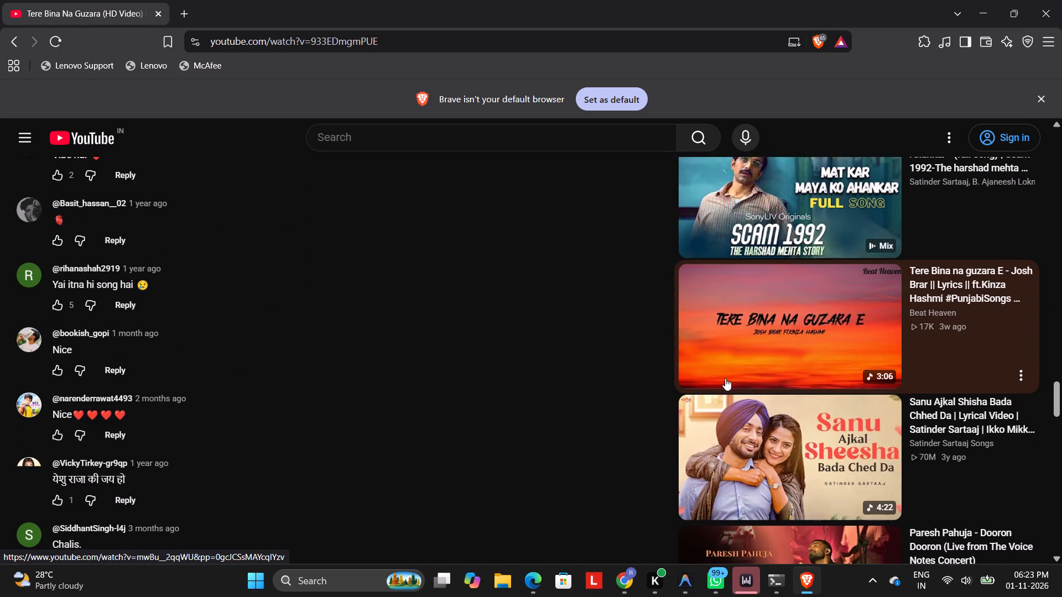
# Browse further through the songs recommended beside the "Tere Bina Na Guzara" video to find one to play.
pyautogui.scroll(-3, 725, 378)
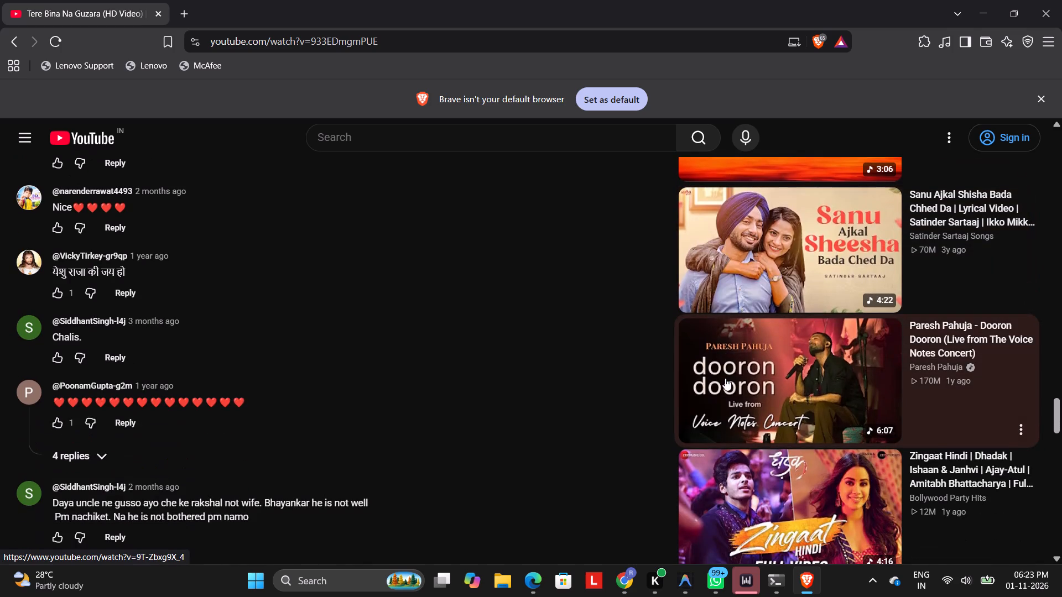
pyautogui.scroll(-6, 729, 386)
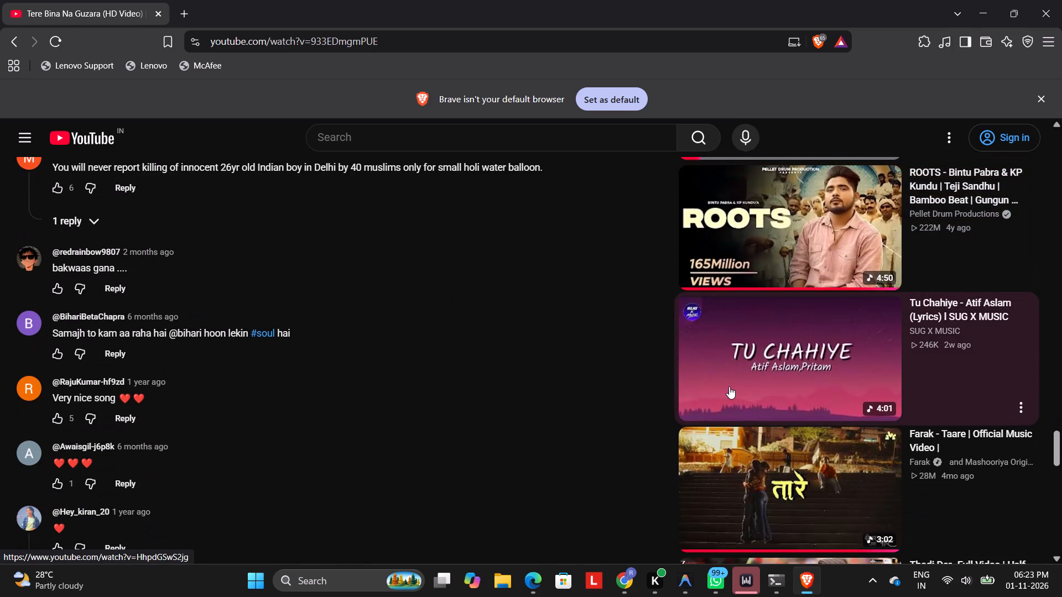
pyautogui.scroll(-2, 790, 380)
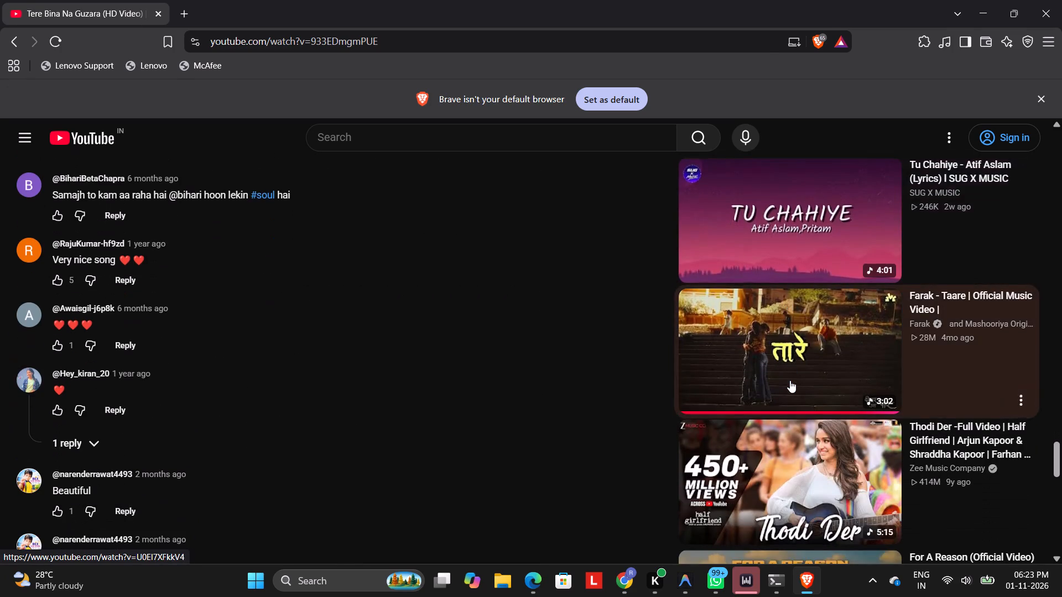
pyautogui.scroll(-3, 790, 380)
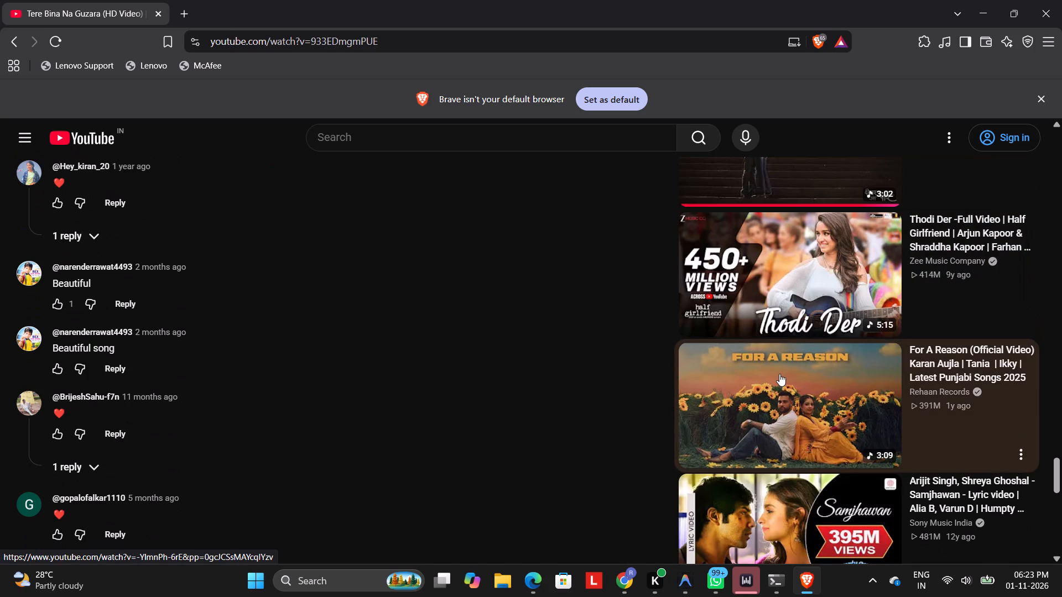
pyautogui.scroll(-3, 785, 355)
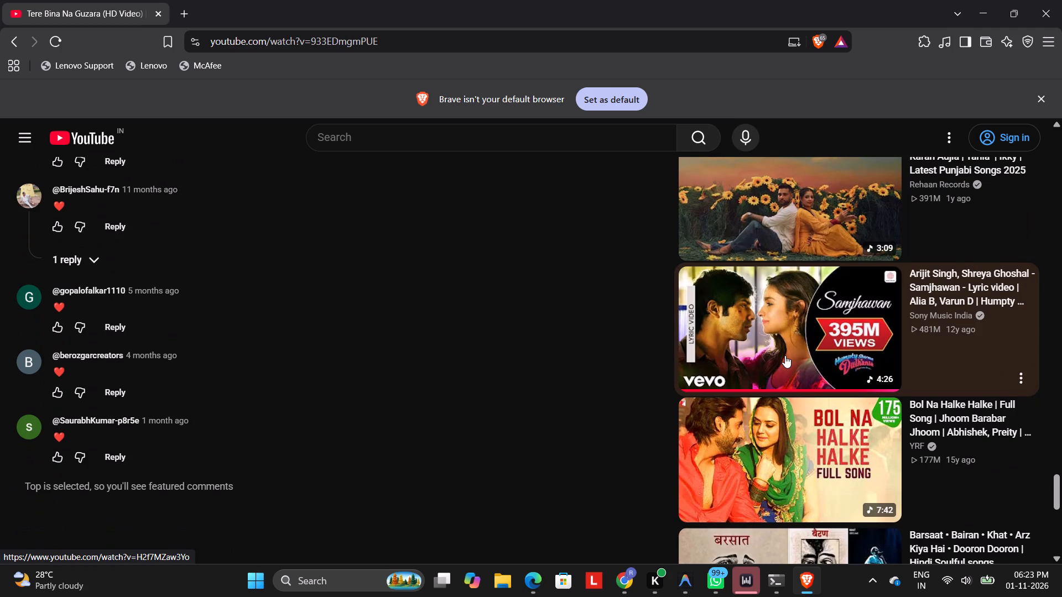
pyautogui.scroll(-5, 785, 355)
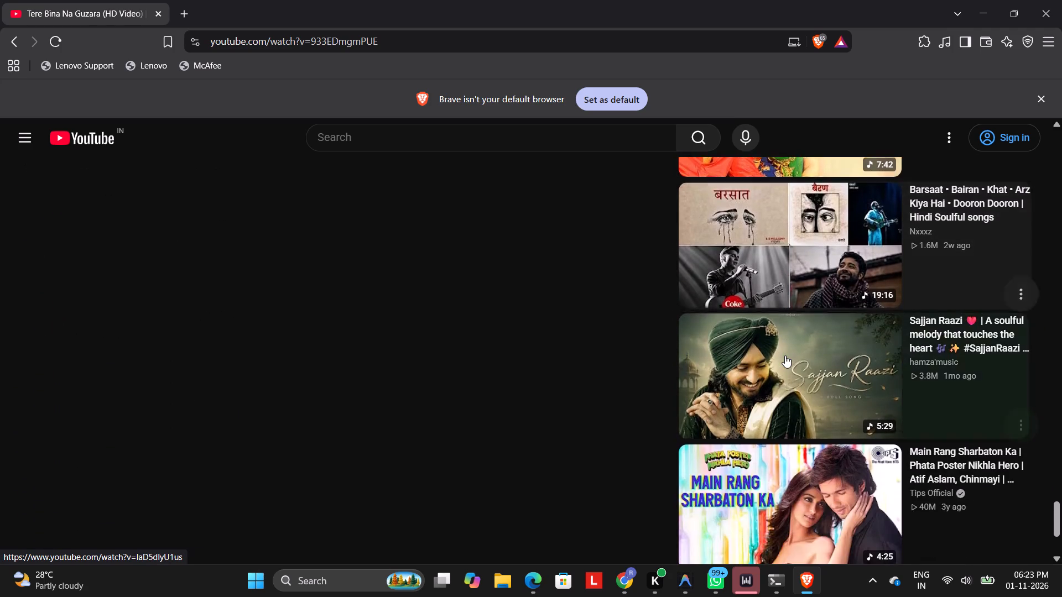
pyautogui.scroll(10, 785, 355)
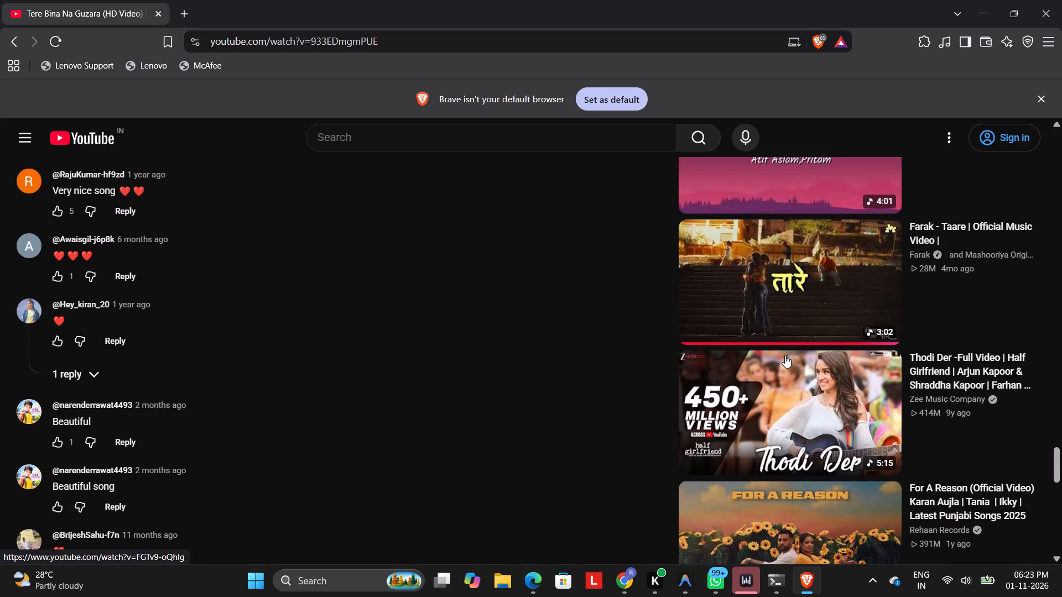
pyautogui.scroll(3, 785, 355)
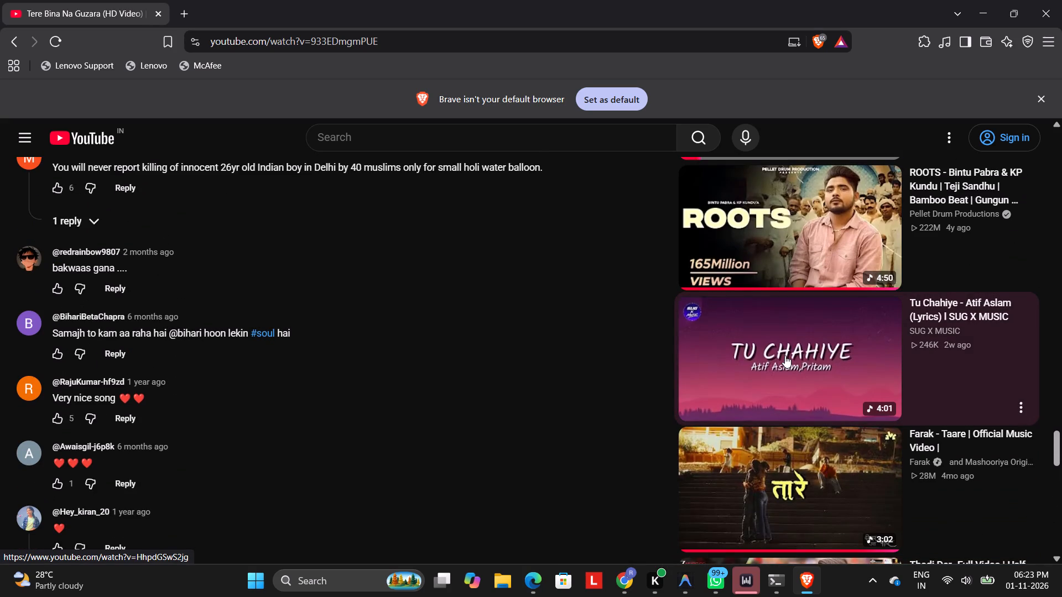
pyautogui.scroll(-12, 785, 355)
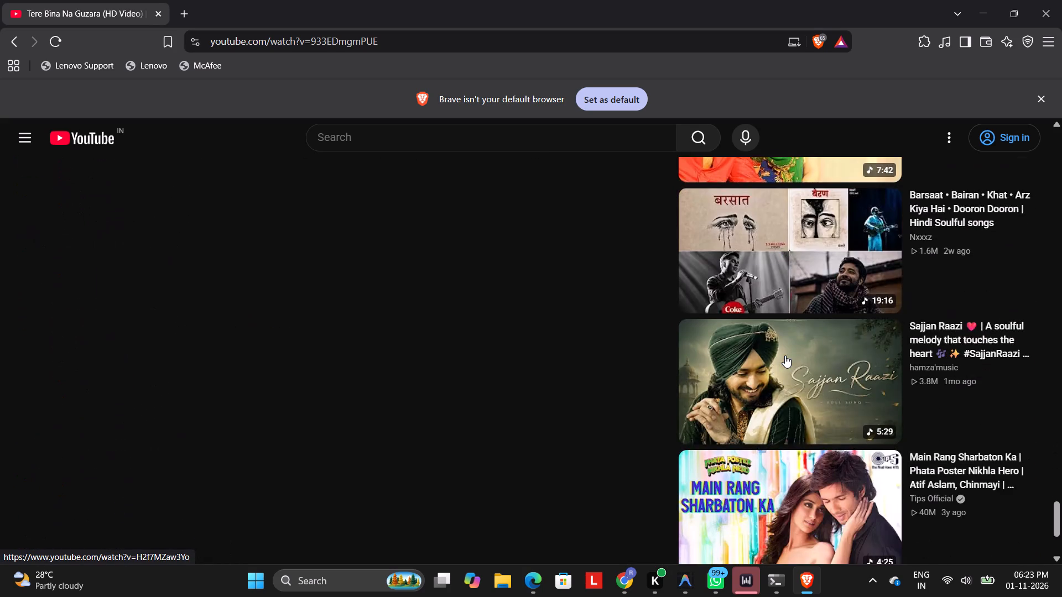
pyautogui.scroll(-16, 785, 355)
pyautogui.scroll(1, 785, 355)
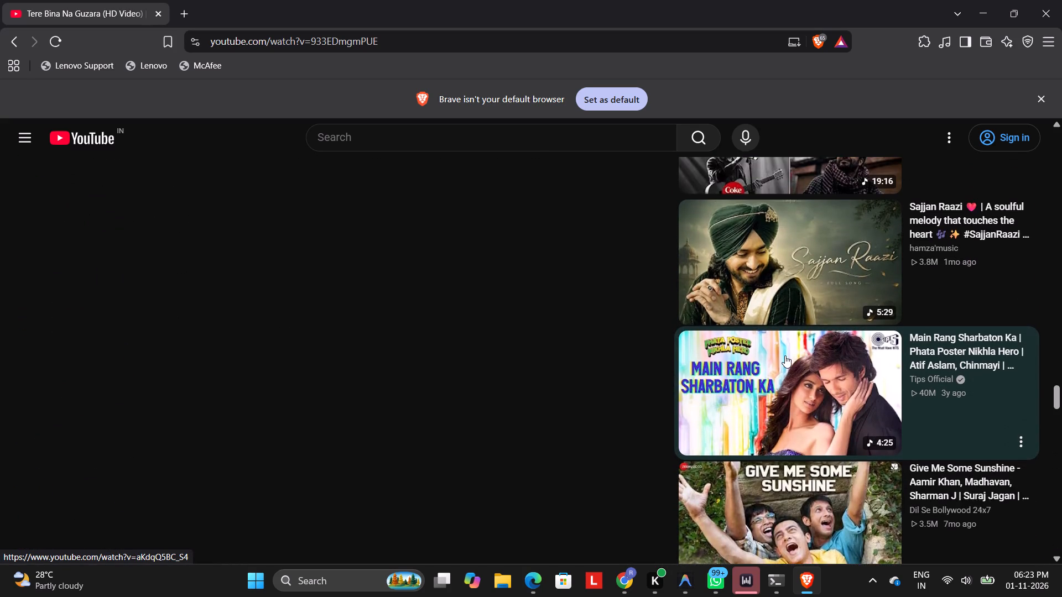
pyautogui.scroll(-9, 785, 355)
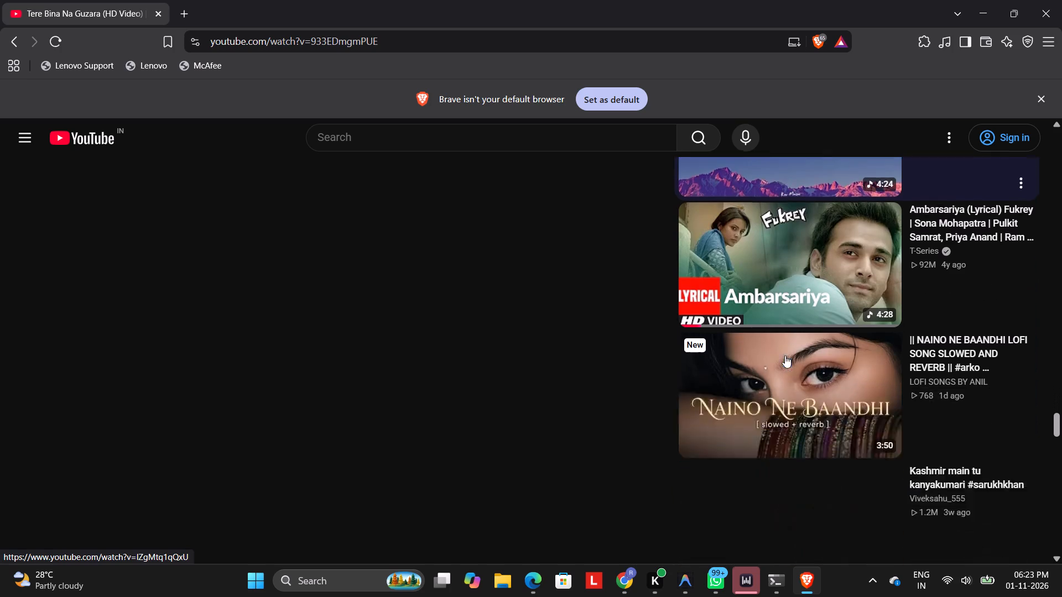
pyautogui.scroll(-4, 785, 355)
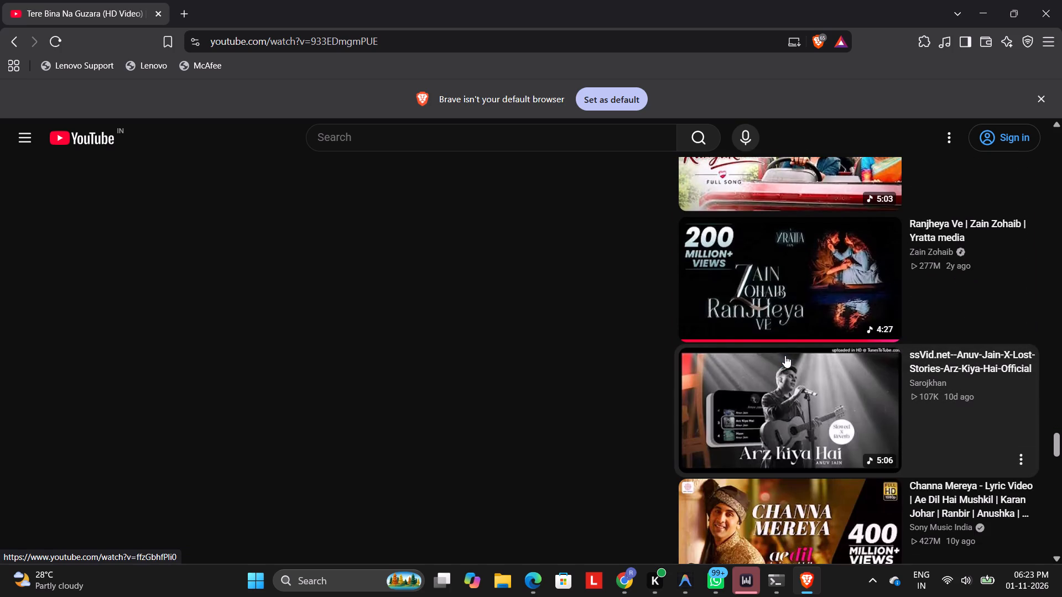
pyautogui.scroll(-3, 785, 355)
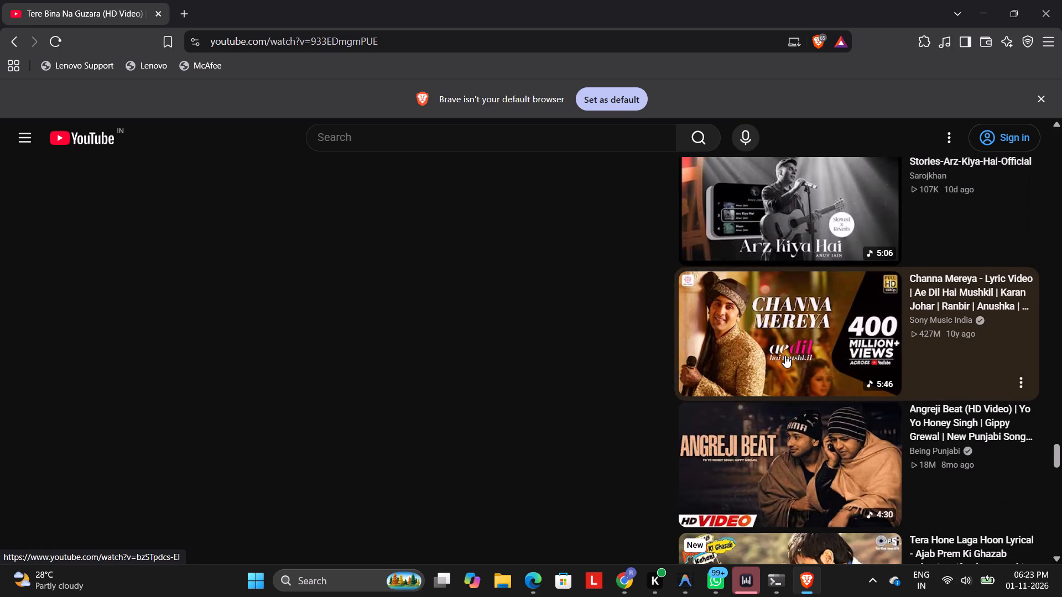
pyautogui.scroll(-2, 785, 355)
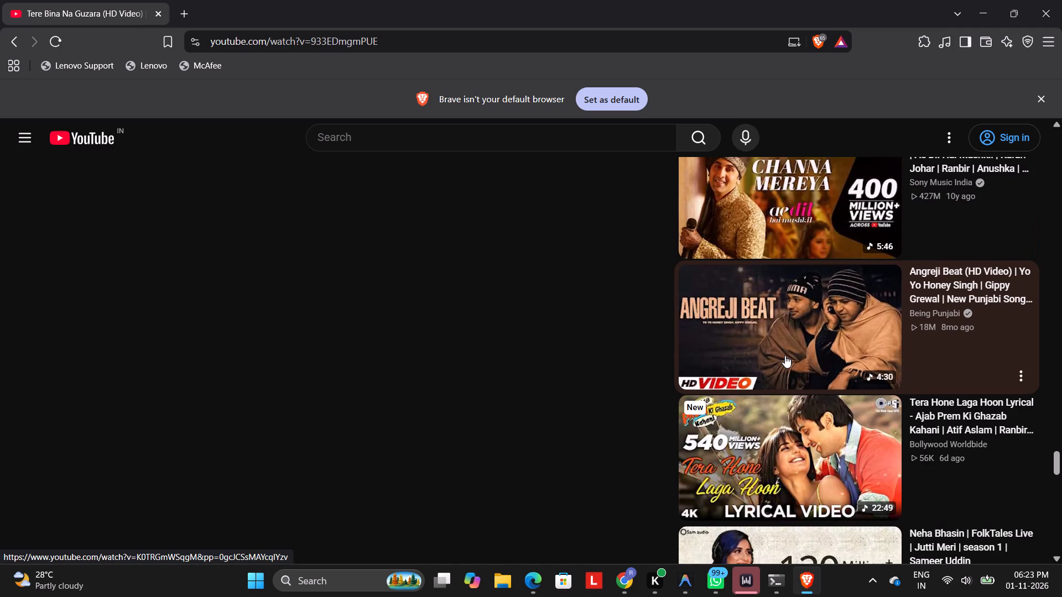
pyautogui.scroll(-2, 785, 355)
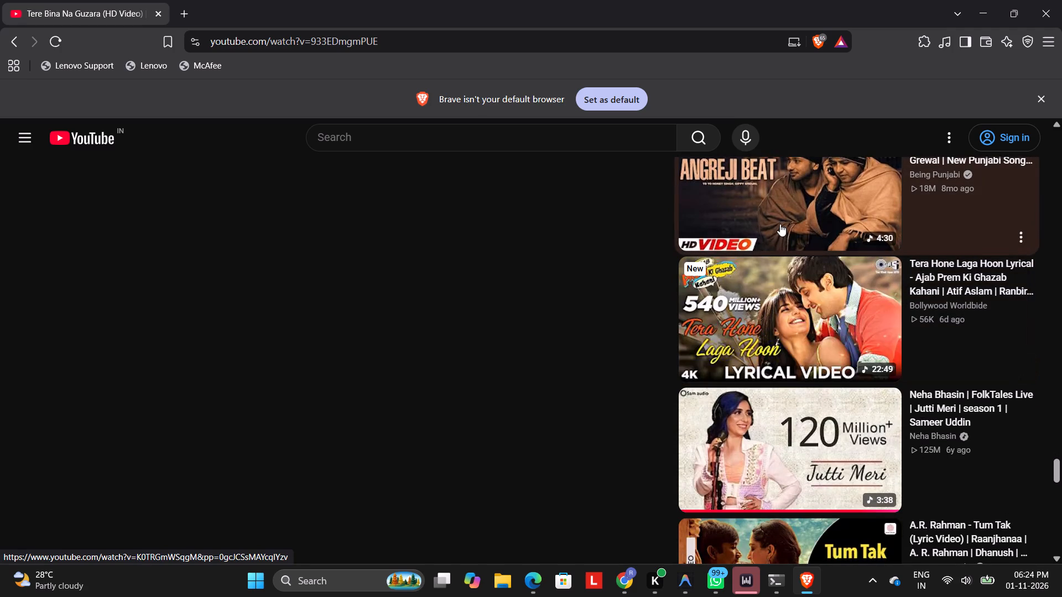
# Open the recommended "Angreji Beat (HD Video)" song by Yo Yo Honey Singh and Gippy Grewal.
pyautogui.scroll(1, 775, 227)
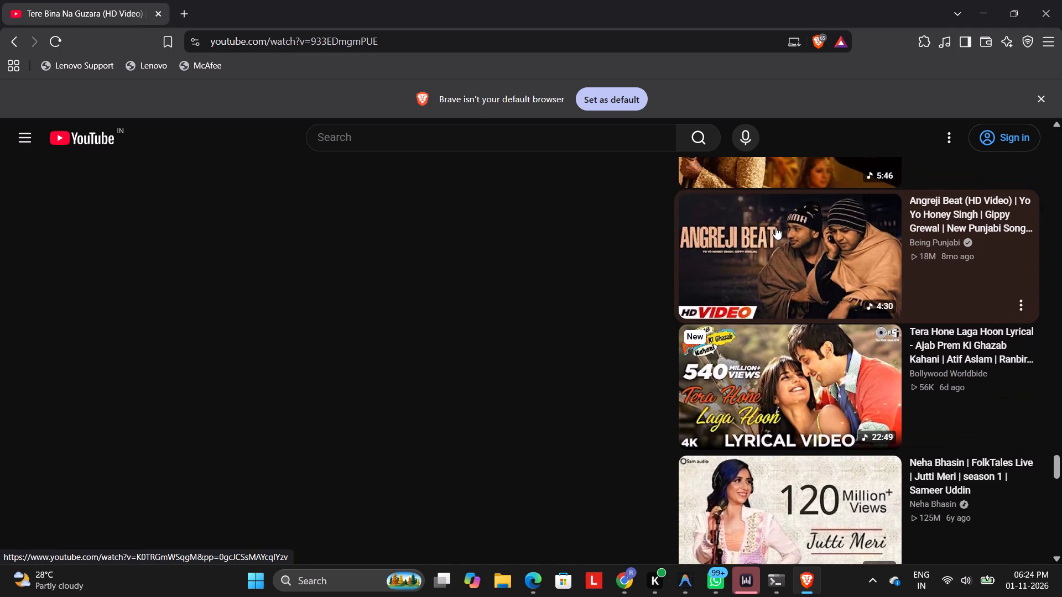
pyautogui.scroll(-3, 775, 228)
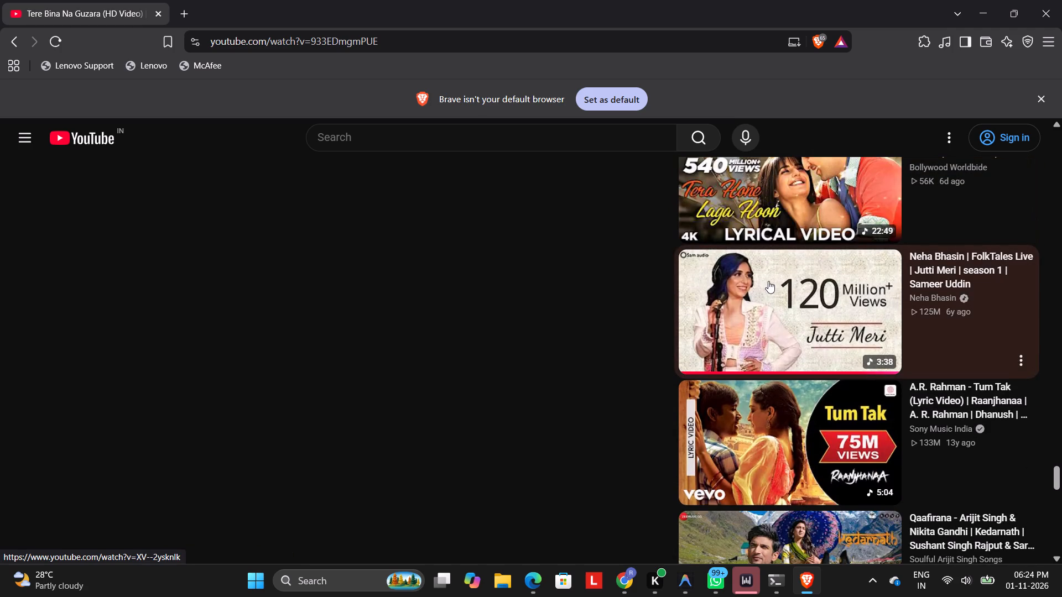
pyautogui.scroll(3, 768, 281)
pyautogui.click(781, 252)
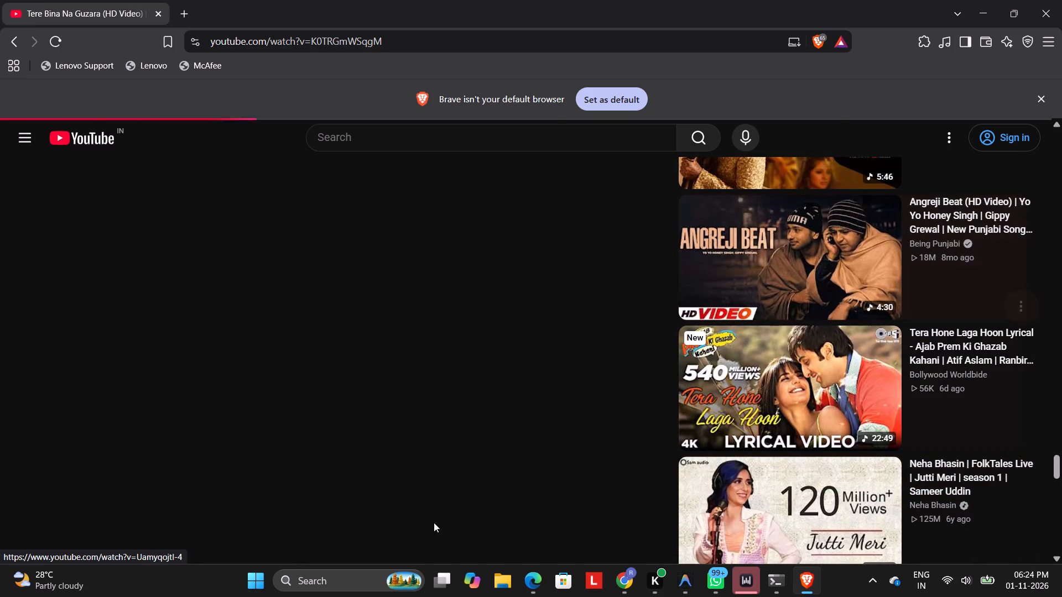
# Switch to the Layout Editor in Edge and load random floorplans until reaching the three-door room with a lower-left notch.
pyautogui.click(534, 577)
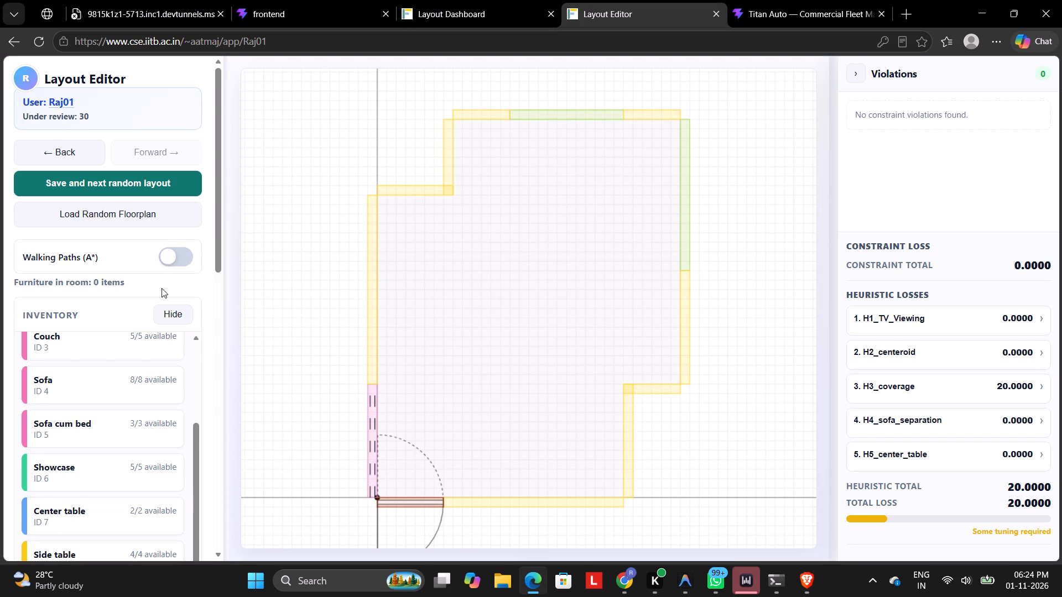
pyautogui.click(117, 222)
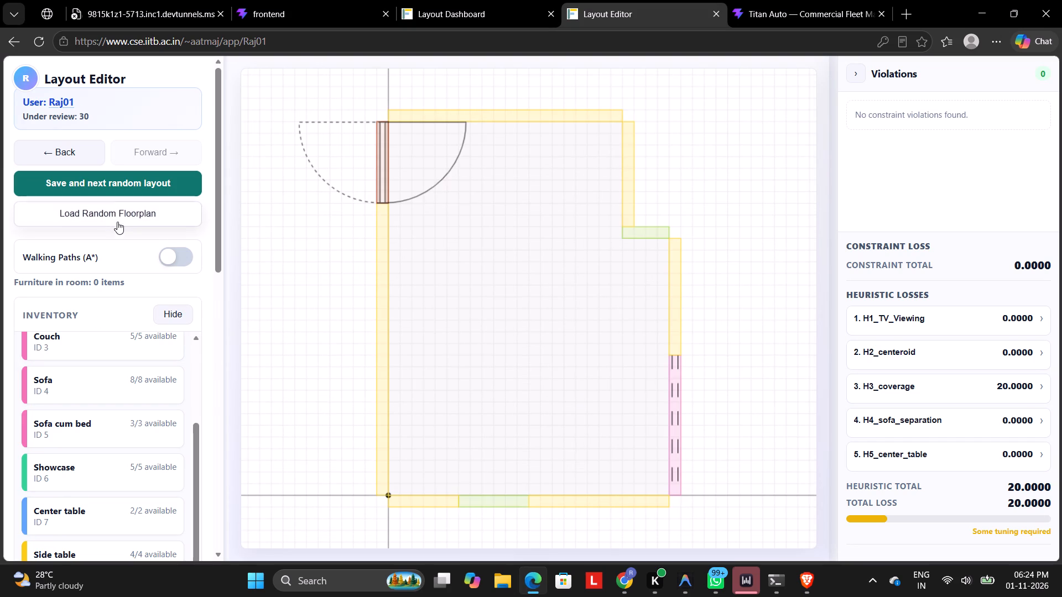
pyautogui.moveTo(117, 219); pyautogui.dragTo(122, 217)
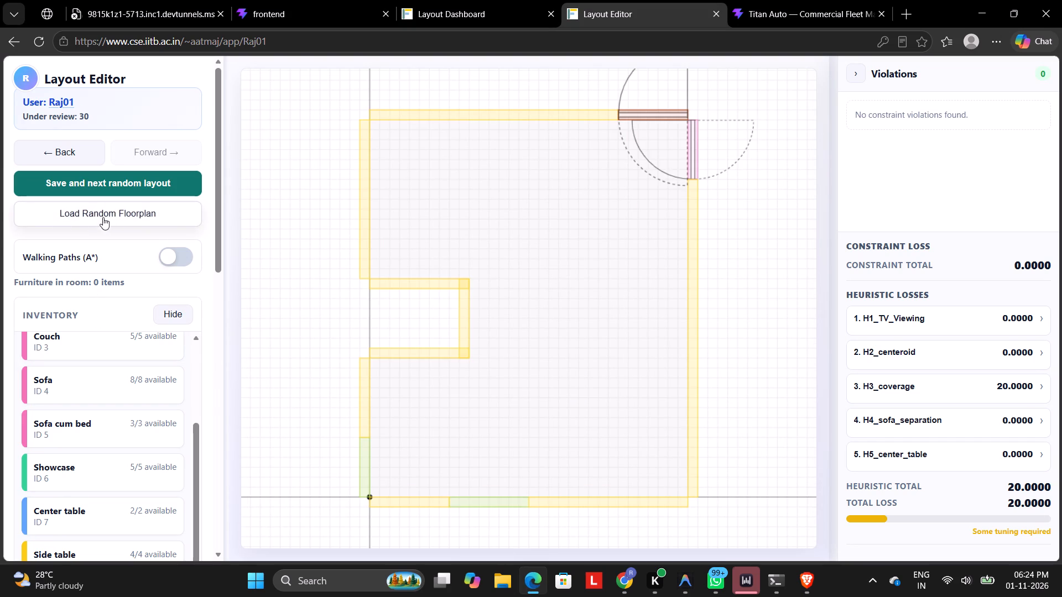
pyautogui.click(114, 208)
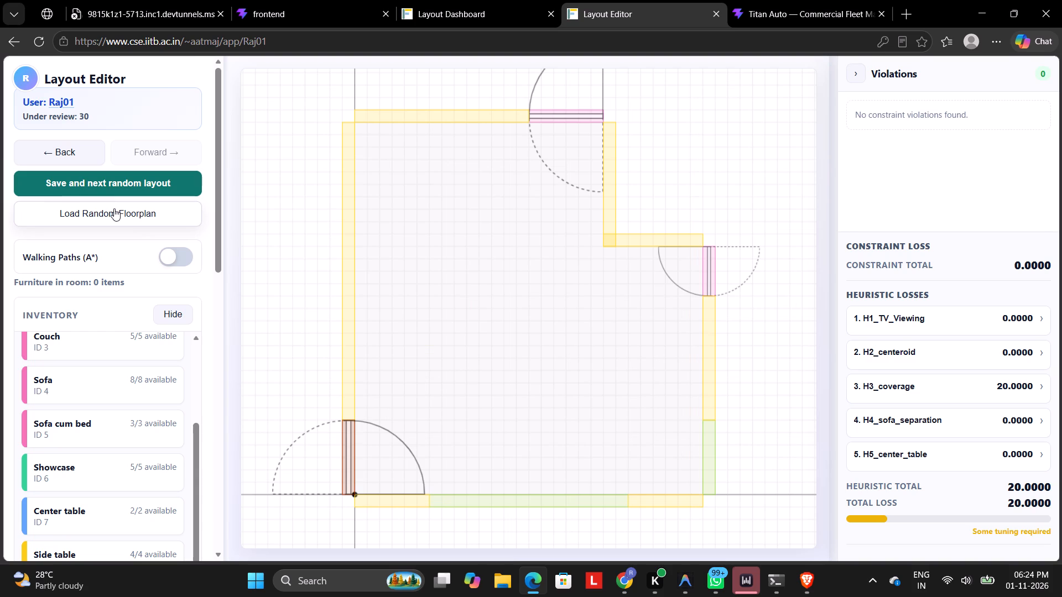
pyautogui.click(114, 208)
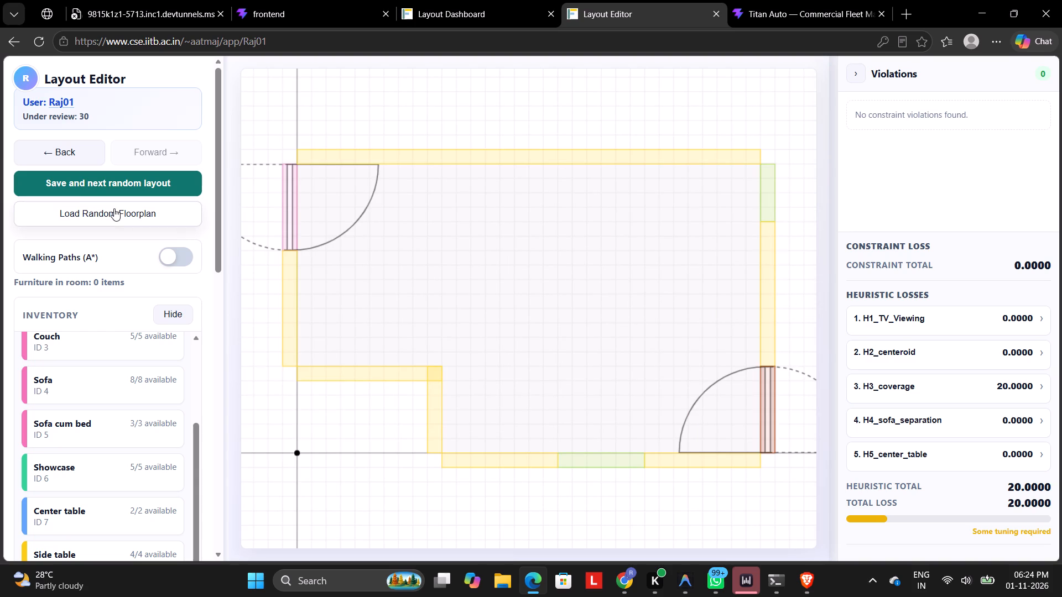
pyautogui.click(114, 208)
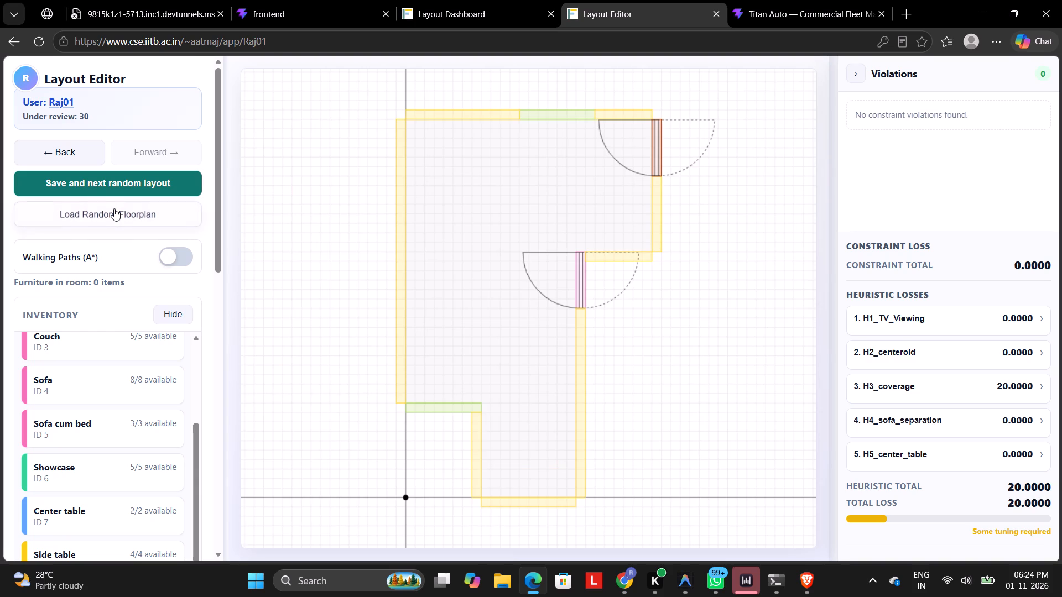
pyautogui.click(114, 208)
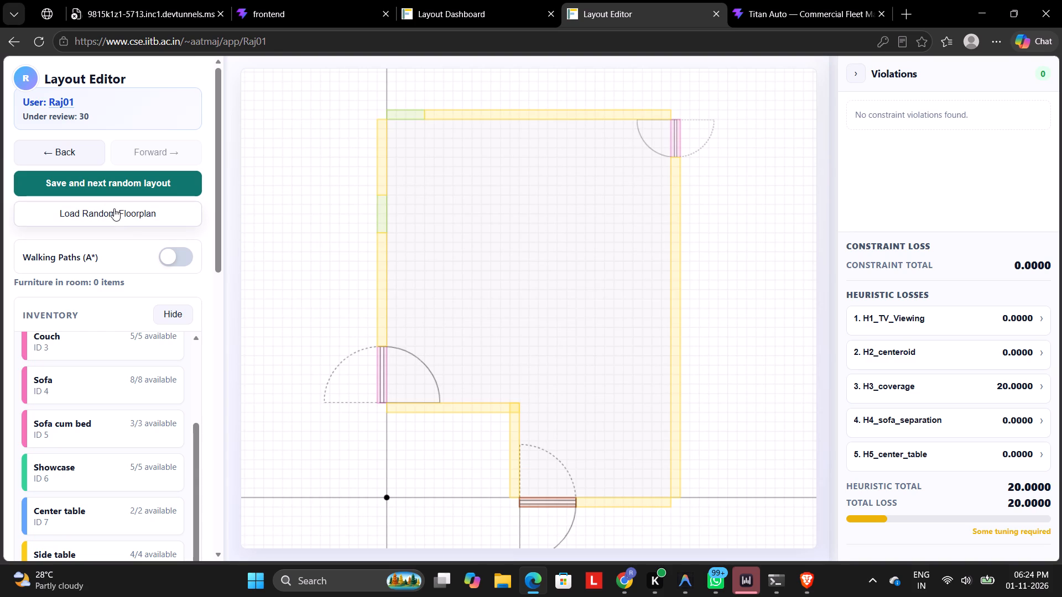
# Place the TV against the room's right wall, below the upper-right door and facing into the room.
pyautogui.scroll(5, 72, 379)
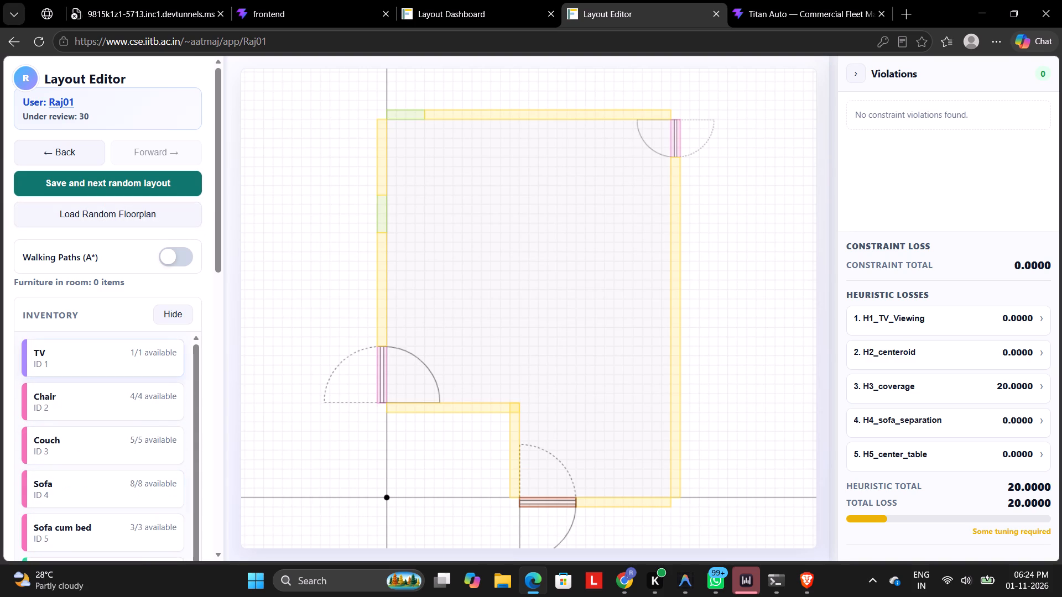
pyautogui.moveTo(72, 371); pyautogui.dragTo(713, 215)
pyautogui.moveTo(654, 213); pyautogui.dragTo(656, 252)
# Place a vase table in the room's upper-left corner, flush with both walls.
pyautogui.scroll(-4, 44, 330)
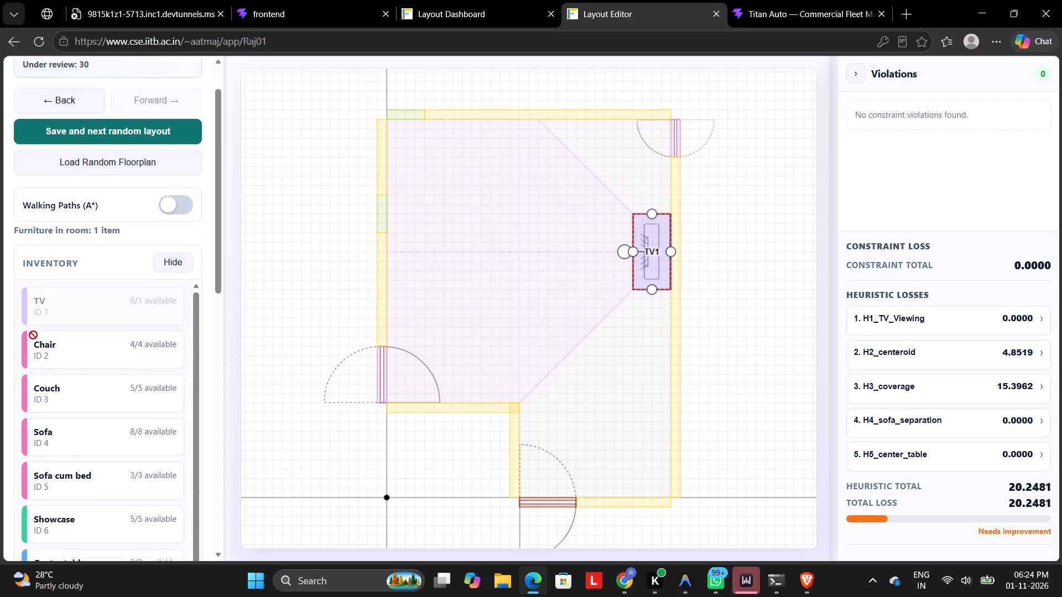
pyautogui.moveTo(63, 426); pyautogui.dragTo(394, 132)
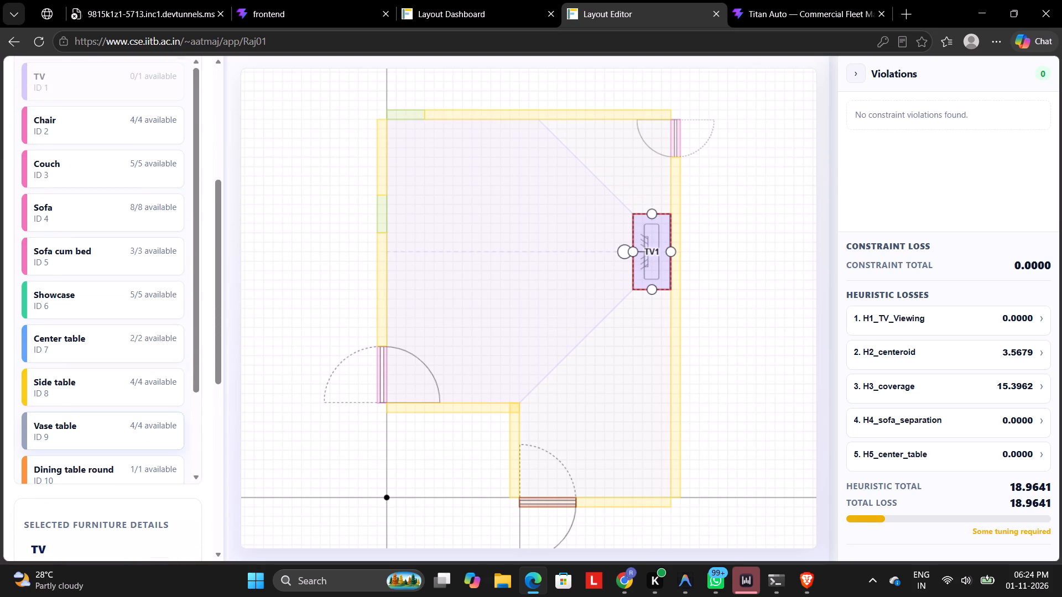
pyautogui.moveTo(400, 128); pyautogui.dragTo(402, 137)
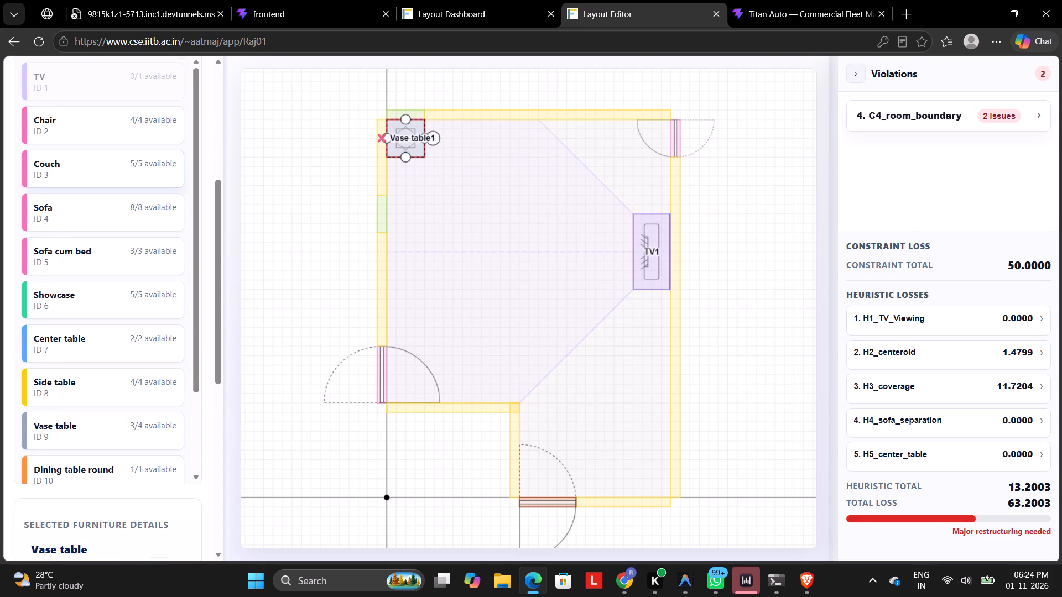
# Place an enlarged sofa against the left wall directly below the vase table, facing the TV.
pyautogui.moveTo(59, 217); pyautogui.dragTo(369, 226)
pyautogui.press('e')
pyautogui.press('e')
pyautogui.moveTo(409, 227); pyautogui.dragTo(406, 221)
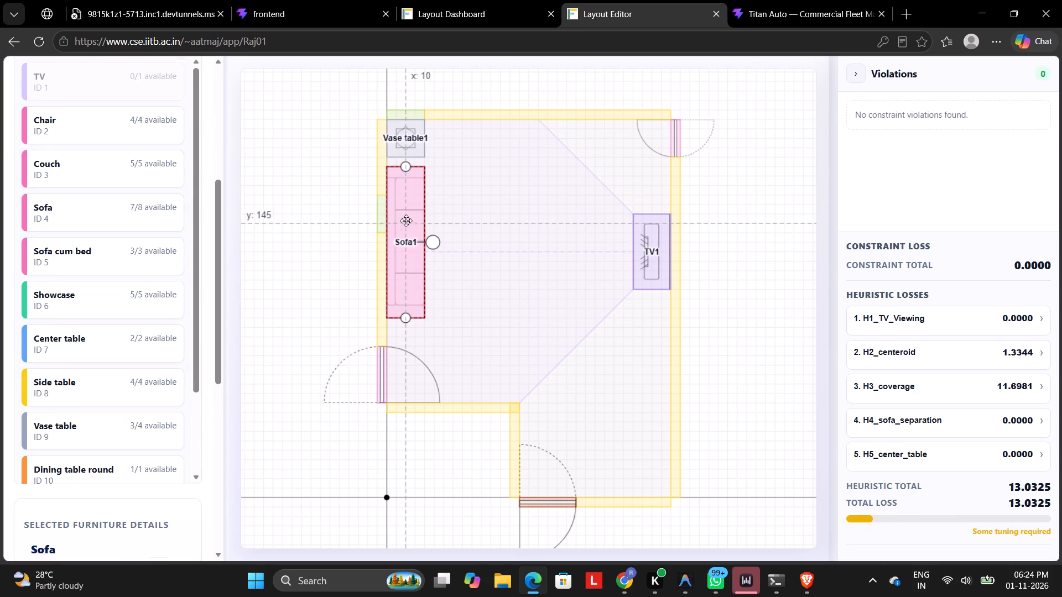
pyautogui.moveTo(406, 221); pyautogui.dragTo(404, 219)
pyautogui.moveTo(389, 217); pyautogui.dragTo(398, 216)
# Place a second enlarged sofa along the top wall, directly beside the corner vase table.
pyautogui.moveTo(131, 217); pyautogui.dragTo(460, 165)
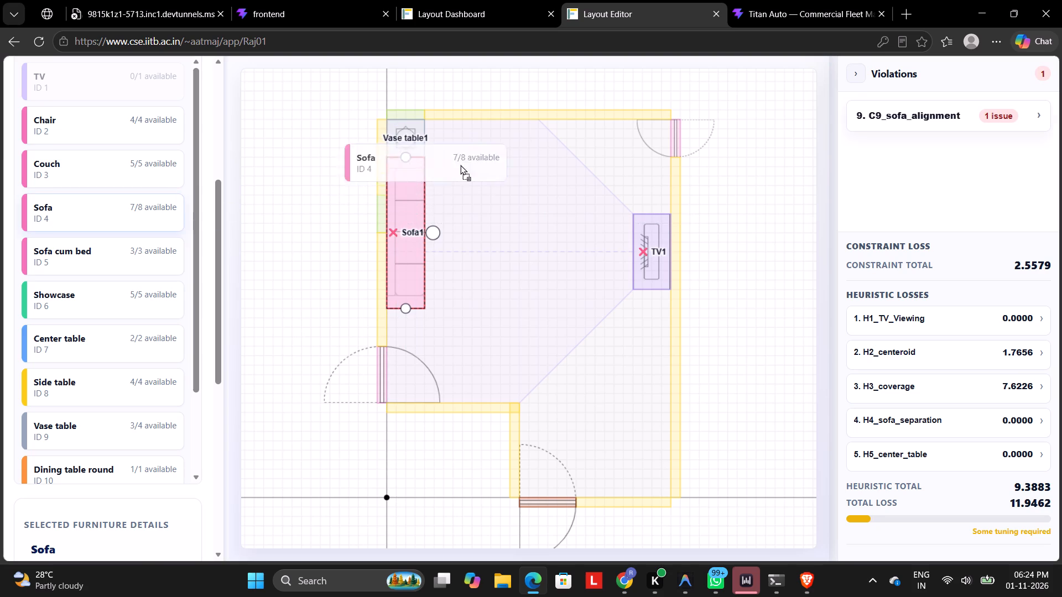
pyautogui.moveTo(460, 165); pyautogui.dragTo(519, 145)
pyautogui.press('e')
pyautogui.press('e')
# Move the TV up the right wall to line up with the left-wall sofa and enlarge it one step.
pyautogui.moveTo(657, 243); pyautogui.dragTo(659, 227)
pyautogui.press('e')
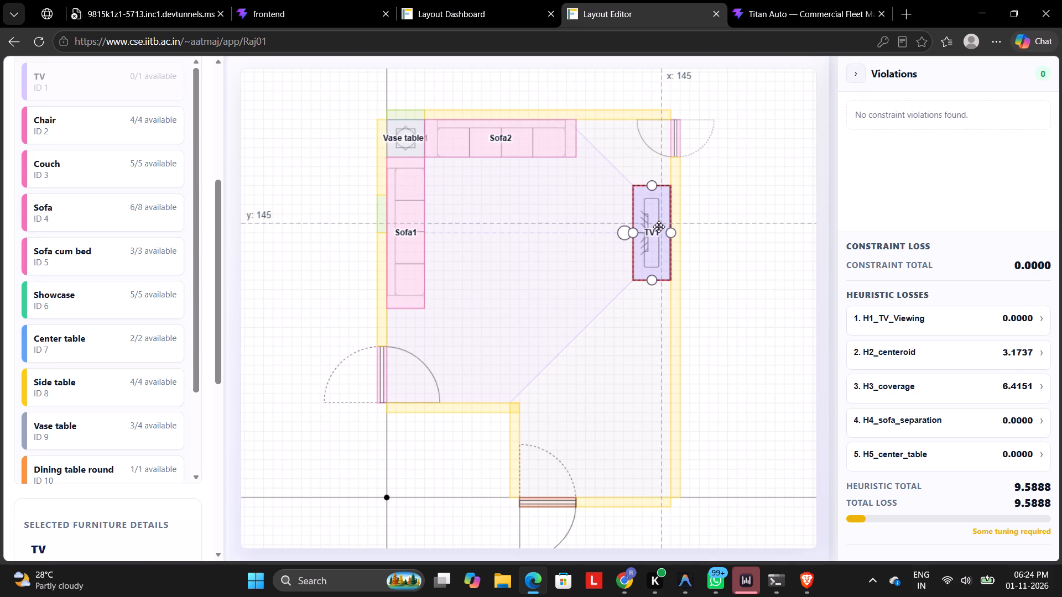
# Place a center table in front of the two sofas, aligned with the middle of each.
pyautogui.moveTo(54, 346); pyautogui.dragTo(532, 237)
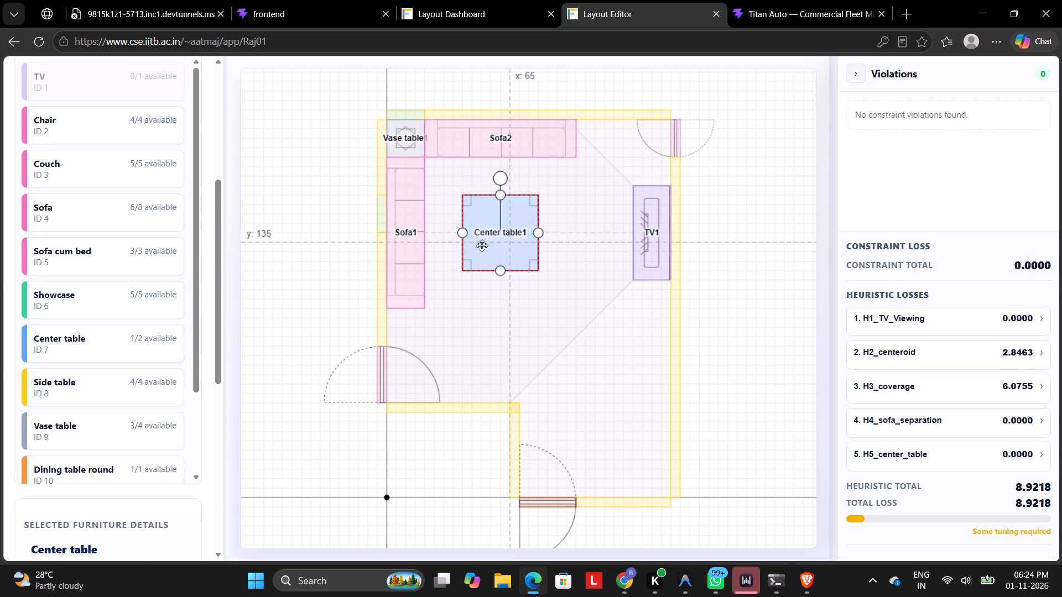
# Place a side table against the left wall, between the lower end of the sofa and the door.
pyautogui.moveTo(30, 399); pyautogui.dragTo(343, 338)
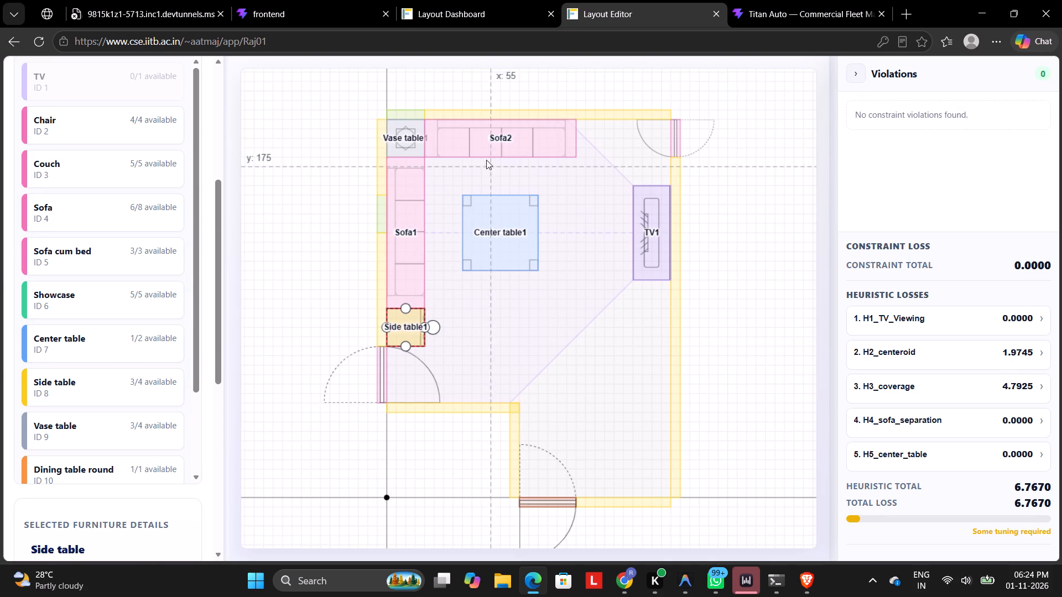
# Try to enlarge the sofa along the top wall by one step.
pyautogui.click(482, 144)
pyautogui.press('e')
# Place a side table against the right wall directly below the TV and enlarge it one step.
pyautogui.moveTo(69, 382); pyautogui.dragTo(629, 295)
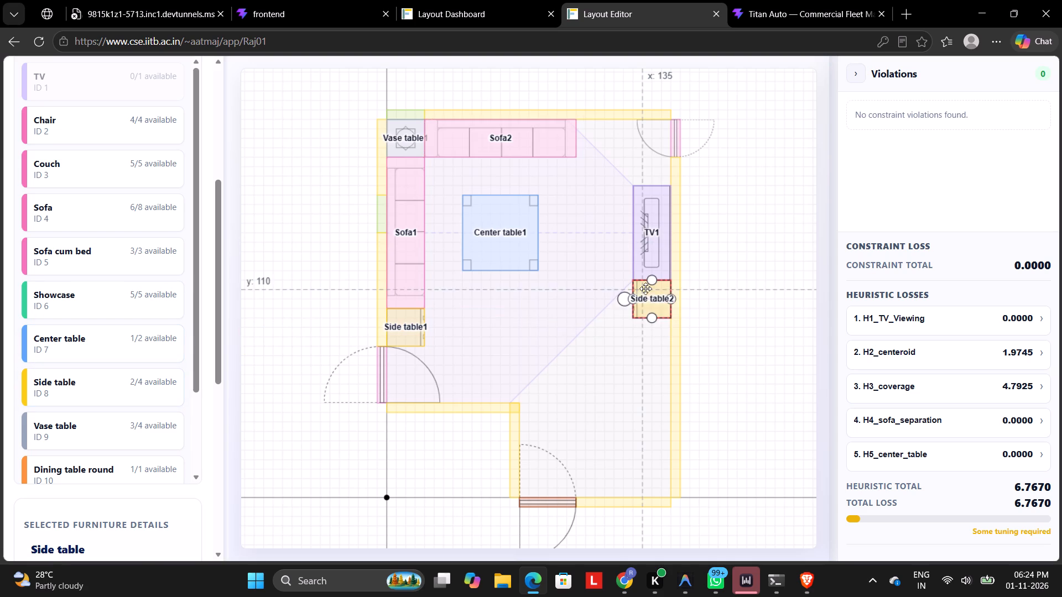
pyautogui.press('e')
# Add a chair below the center table, horizontally centred on it at about x 60, y 85.
pyautogui.press('6')
pyautogui.moveTo(405, 280); pyautogui.dragTo(501, 337)
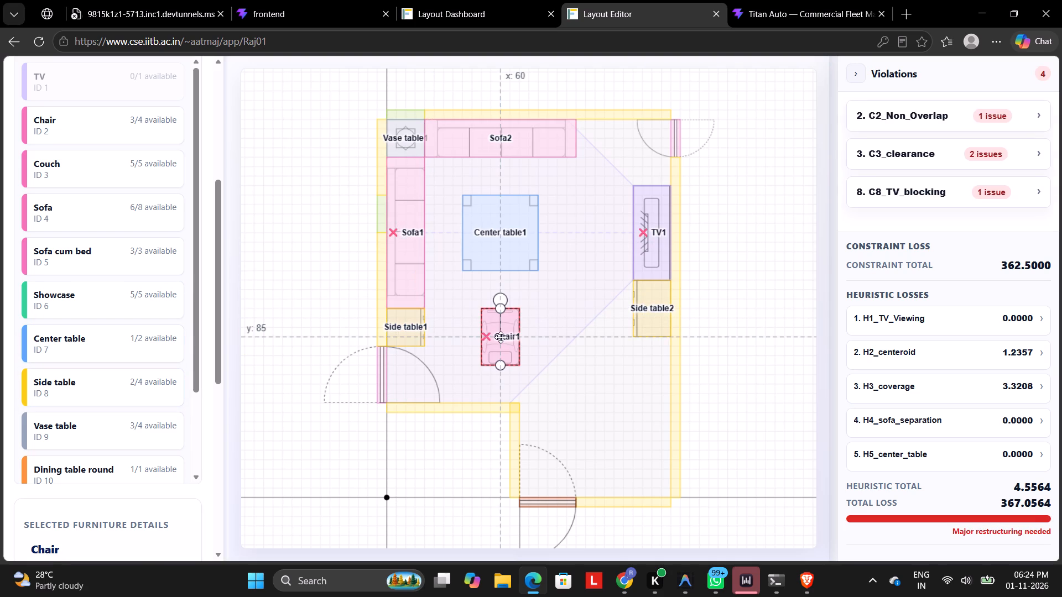
pyautogui.moveTo(501, 337); pyautogui.dragTo(499, 330)
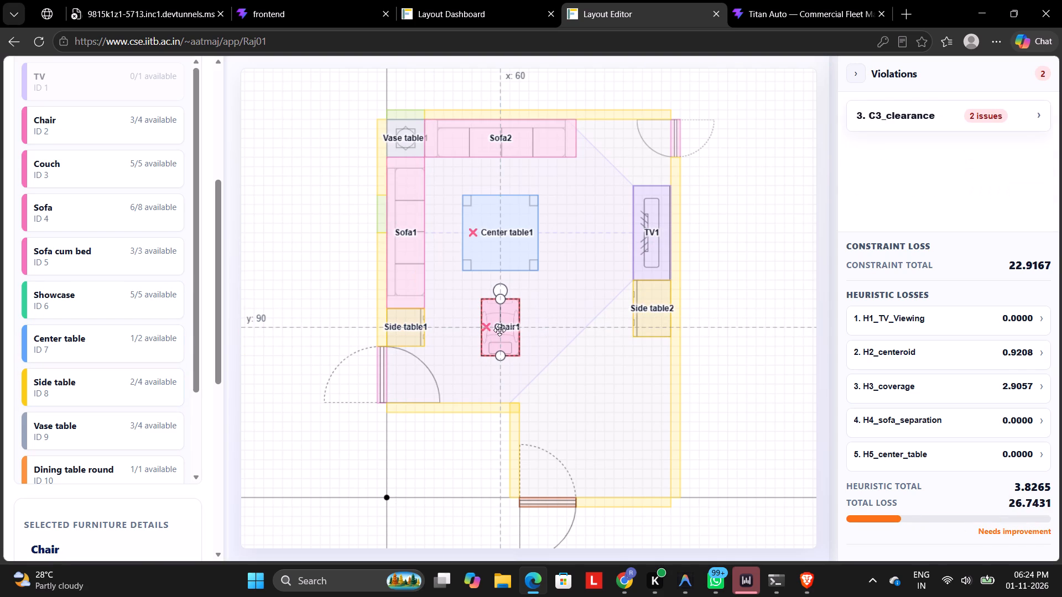
pyautogui.moveTo(499, 330); pyautogui.dragTo(499, 339)
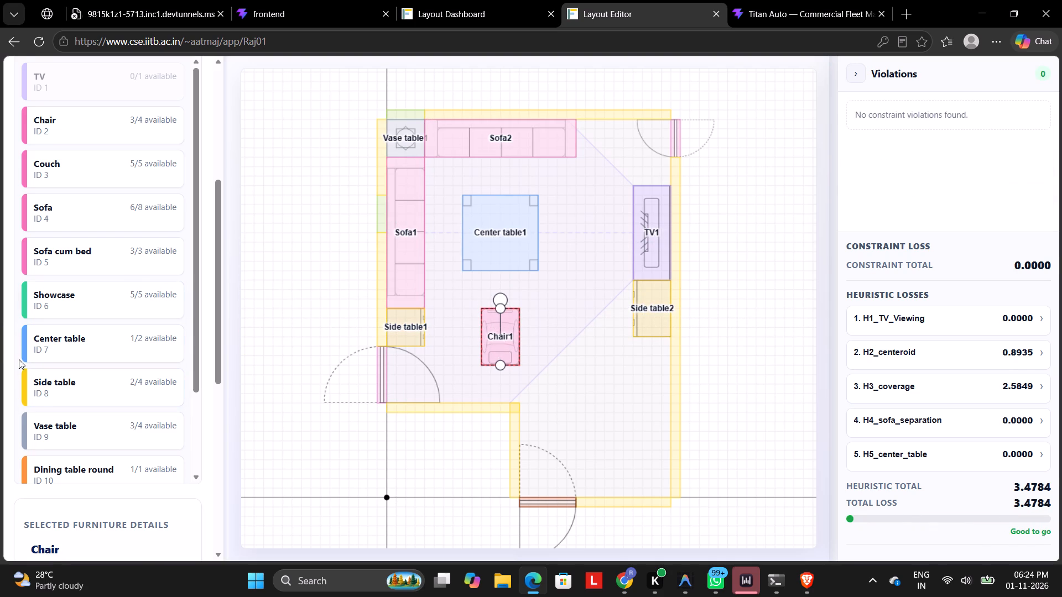
# Place a medium dining table upright in the lower-right part of the room, clear of the bottom door's swing.
pyautogui.scroll(-3, 26, 369)
pyautogui.click(84, 399)
pyautogui.moveTo(89, 412); pyautogui.dragTo(564, 444)
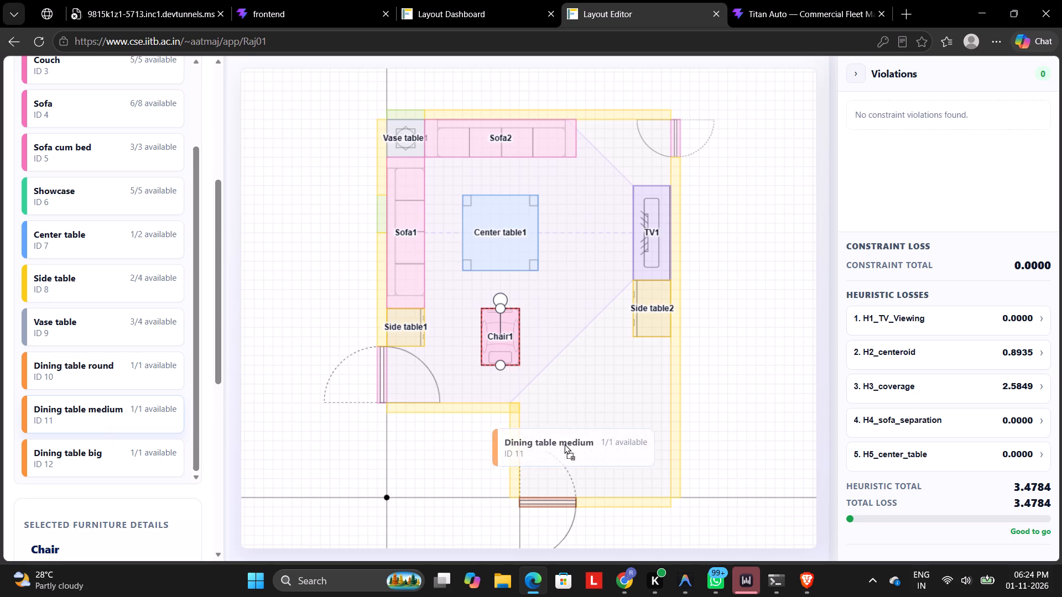
pyautogui.moveTo(564, 444); pyautogui.dragTo(663, 408)
pyautogui.moveTo(601, 249); pyautogui.dragTo(615, 412)
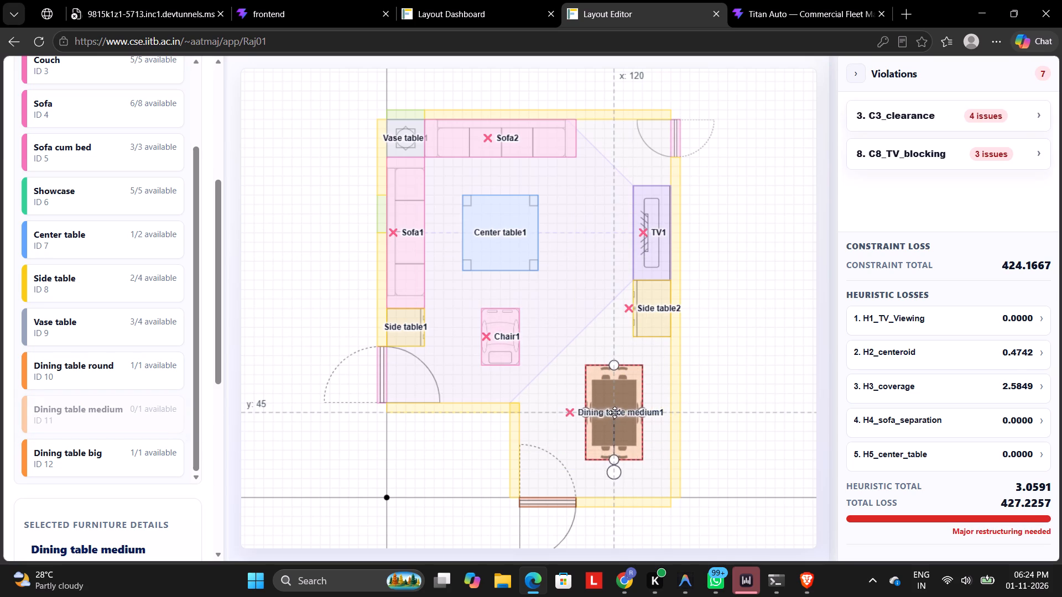
pyautogui.moveTo(615, 412); pyautogui.dragTo(617, 420)
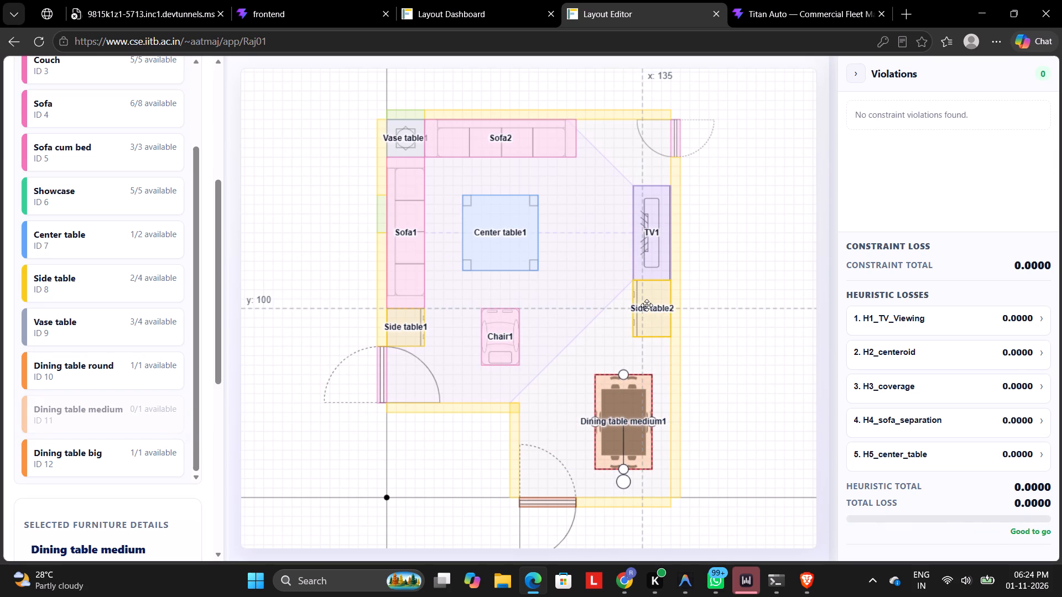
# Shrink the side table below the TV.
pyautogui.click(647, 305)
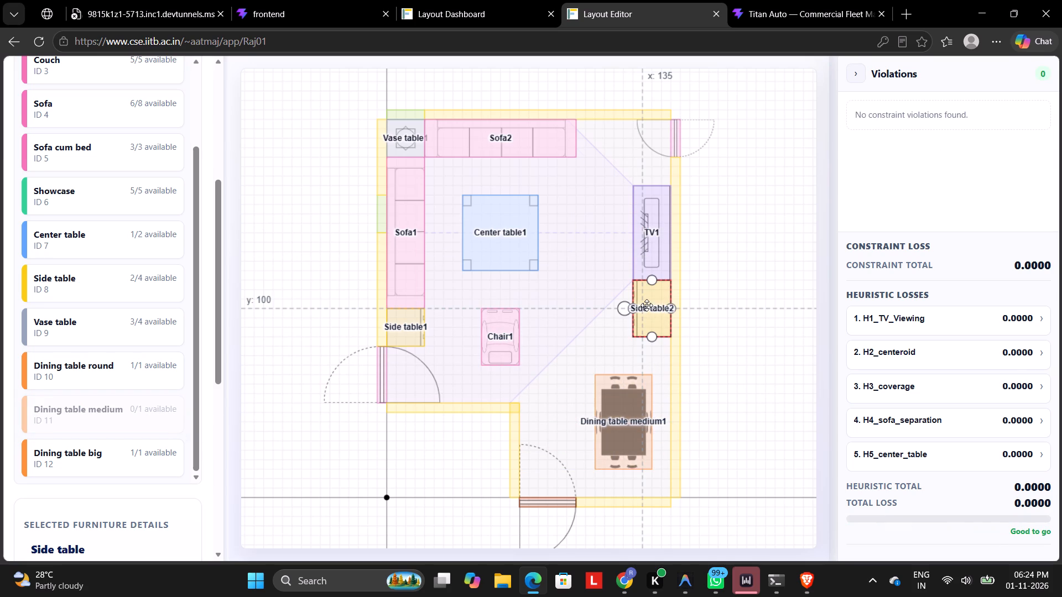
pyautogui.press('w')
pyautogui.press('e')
# Shift the TV one grid square down the right wall.
pyautogui.moveTo(650, 282); pyautogui.dragTo(650, 273)
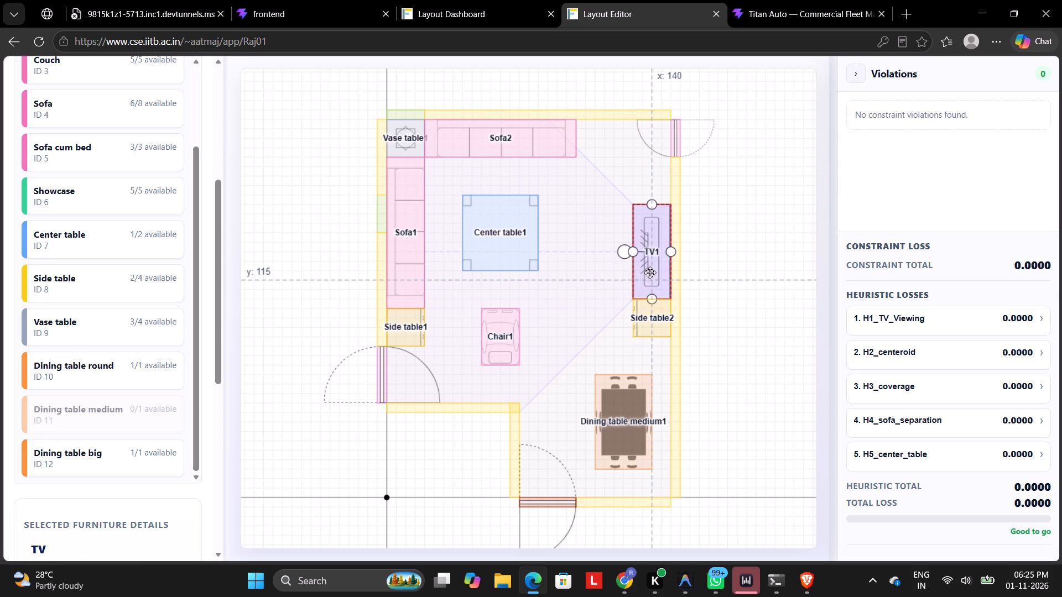
pyautogui.moveTo(650, 273); pyautogui.dragTo(650, 268)
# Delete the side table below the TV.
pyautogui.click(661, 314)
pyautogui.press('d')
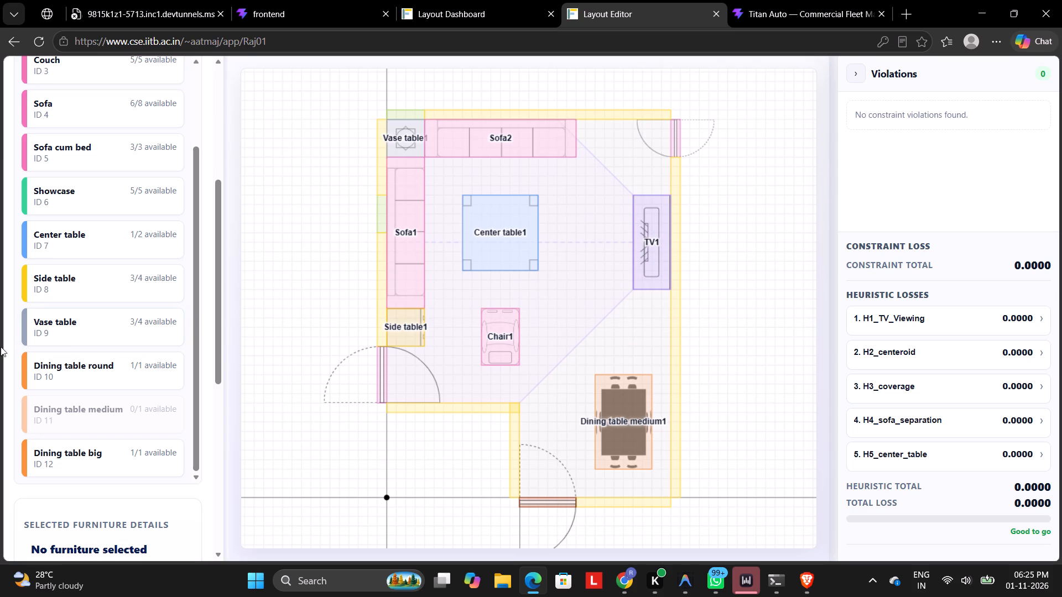
# Place a side table against the top wall, directly beside the free end of the top sofa.
pyautogui.moveTo(88, 286); pyautogui.dragTo(525, 147)
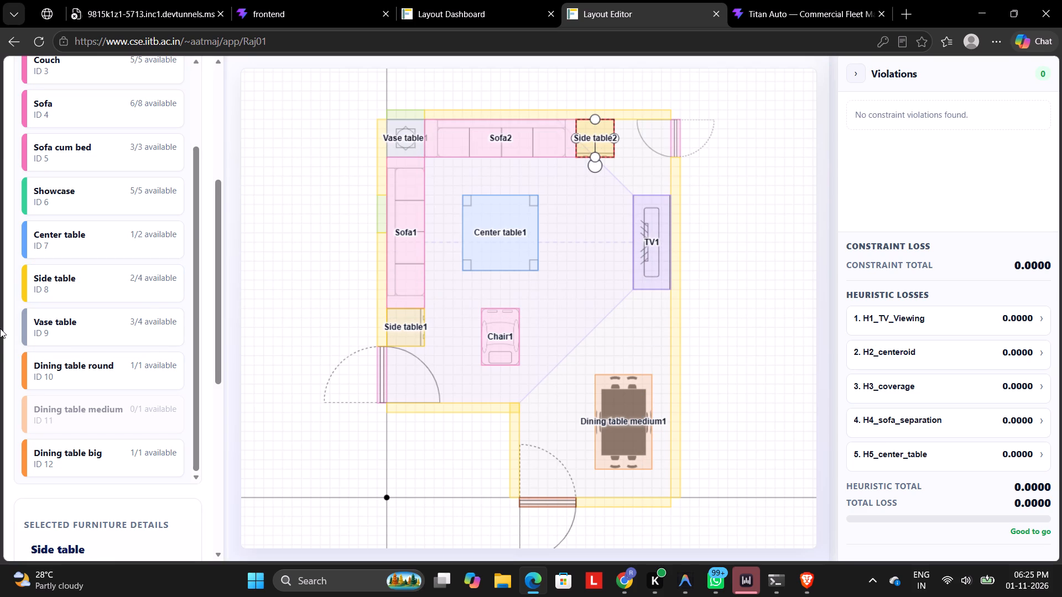
# Save the furnished layout and load the next random one.
pyautogui.scroll(6, 0, 328)
pyautogui.click(128, 185)
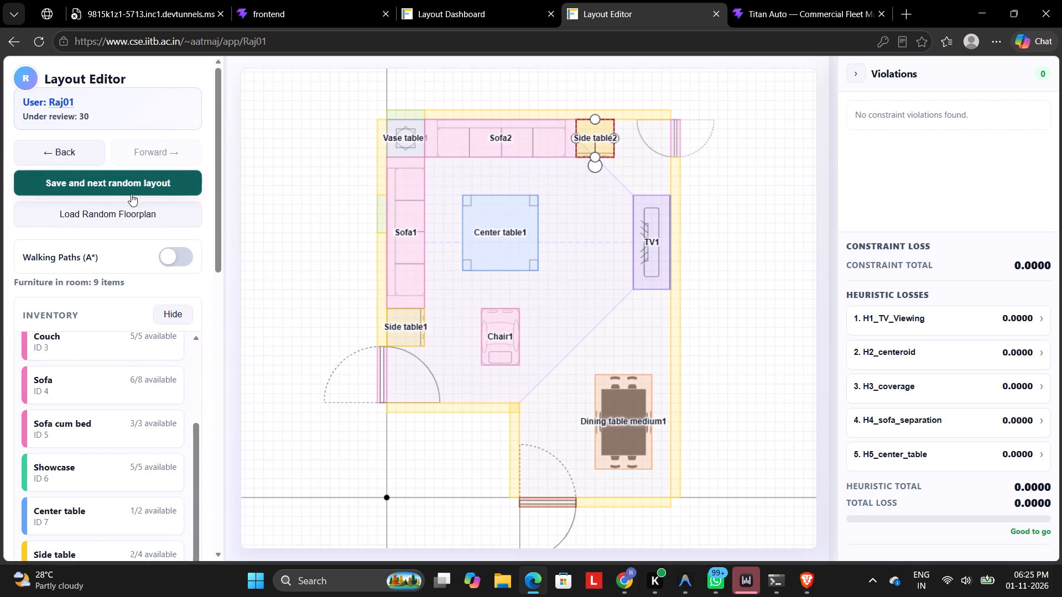
# Switch to Brave and skip the Angreji Beat video ahead to 1:19.
pyautogui.click(811, 585)
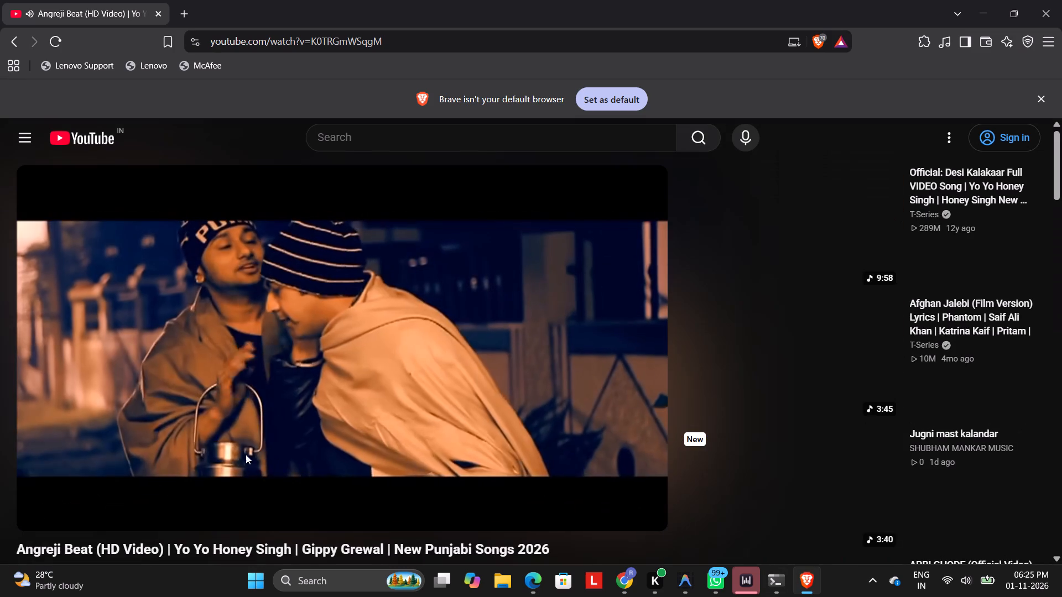
pyautogui.click(194, 487)
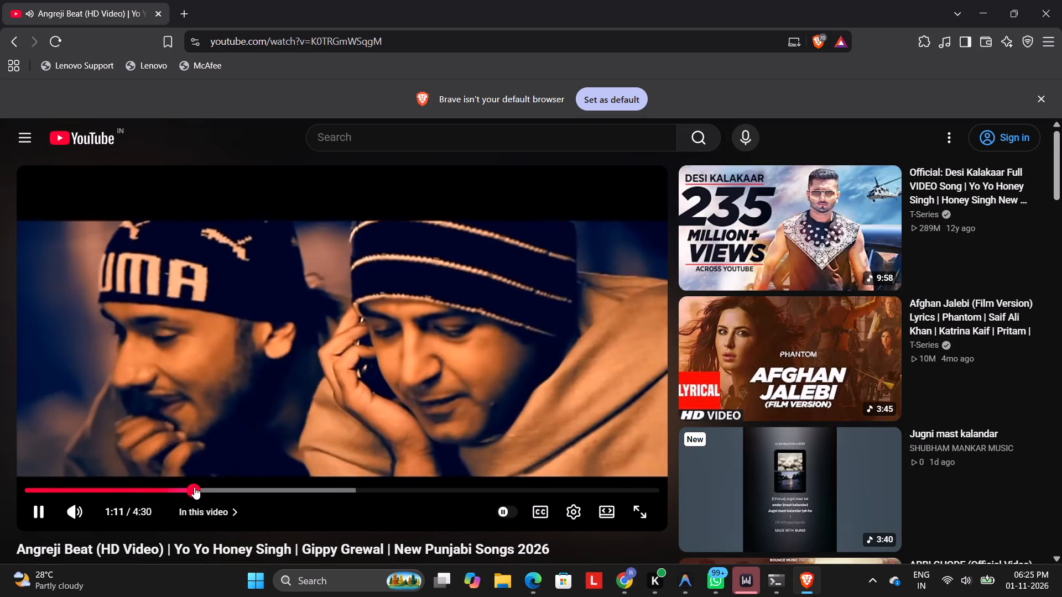
pyautogui.click(210, 486)
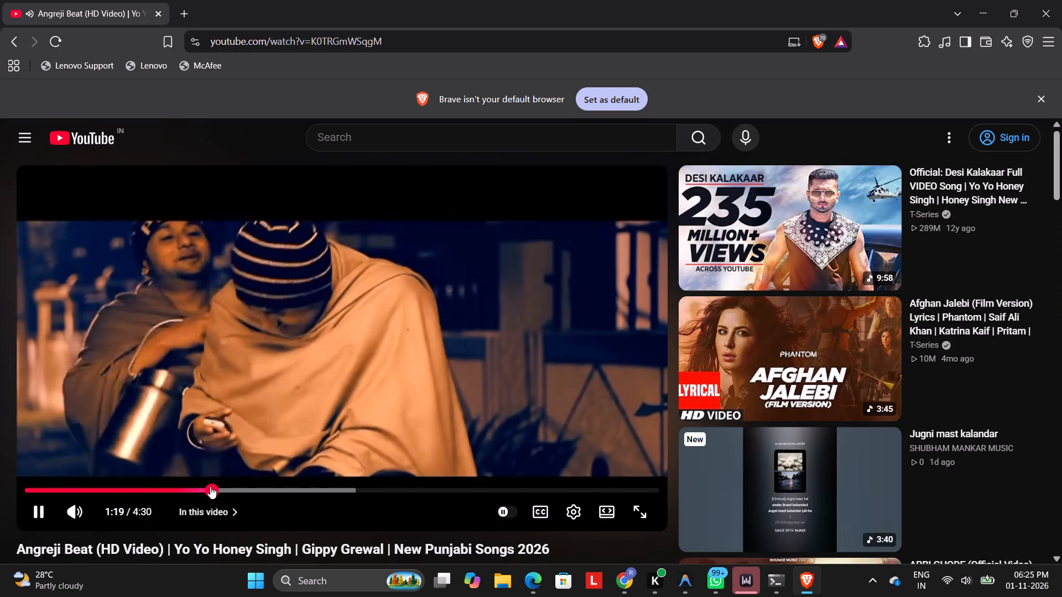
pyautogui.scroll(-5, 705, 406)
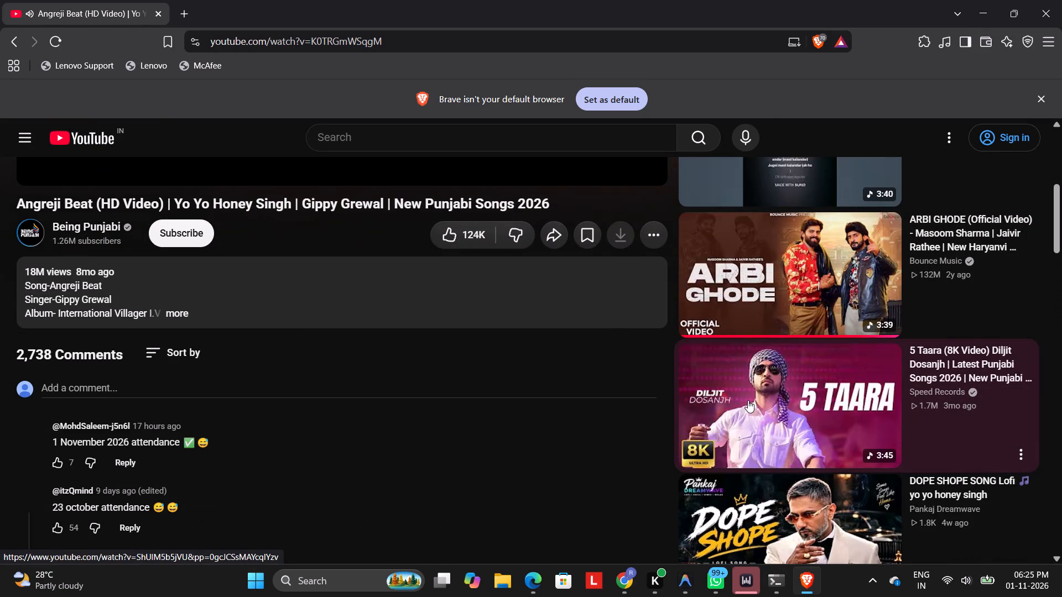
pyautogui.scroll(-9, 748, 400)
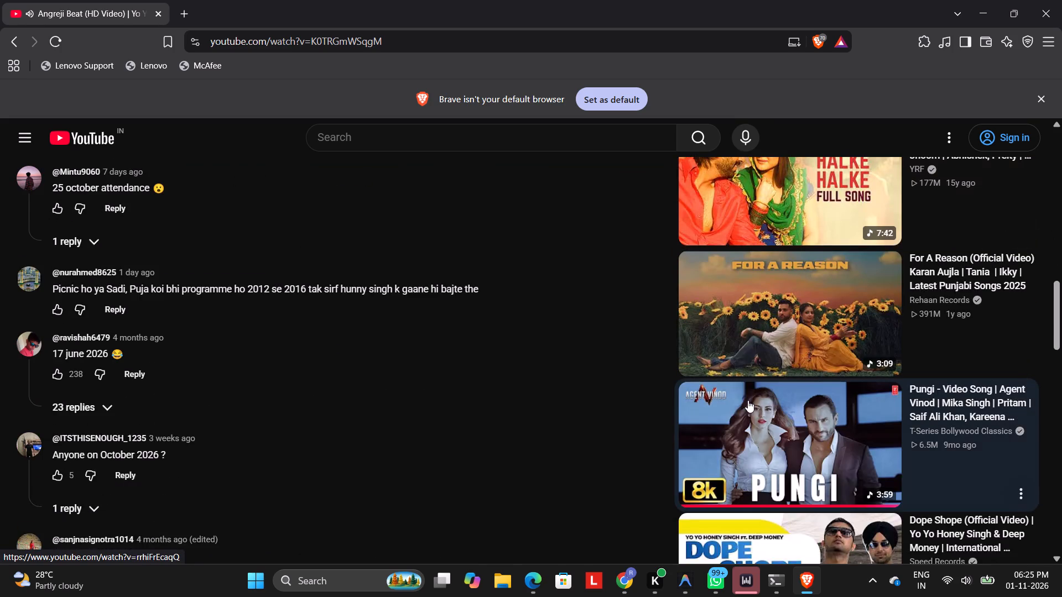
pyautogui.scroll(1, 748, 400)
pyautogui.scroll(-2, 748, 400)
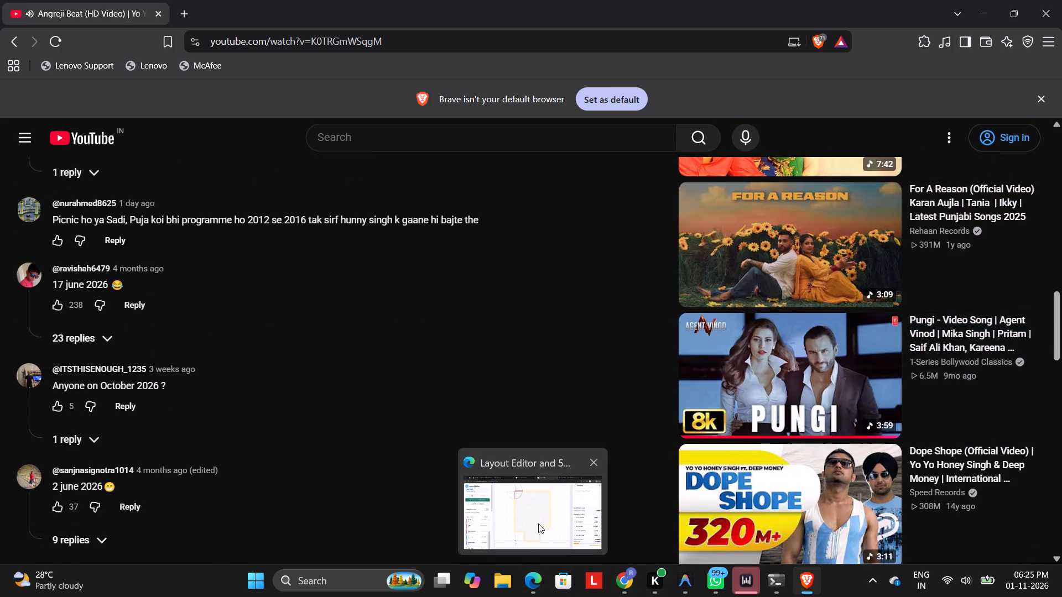
# Switch back to the Layout Editor in Edge and place the TV on the left wall, just below the door.
pyautogui.click(538, 523)
pyautogui.scroll(5, 61, 370)
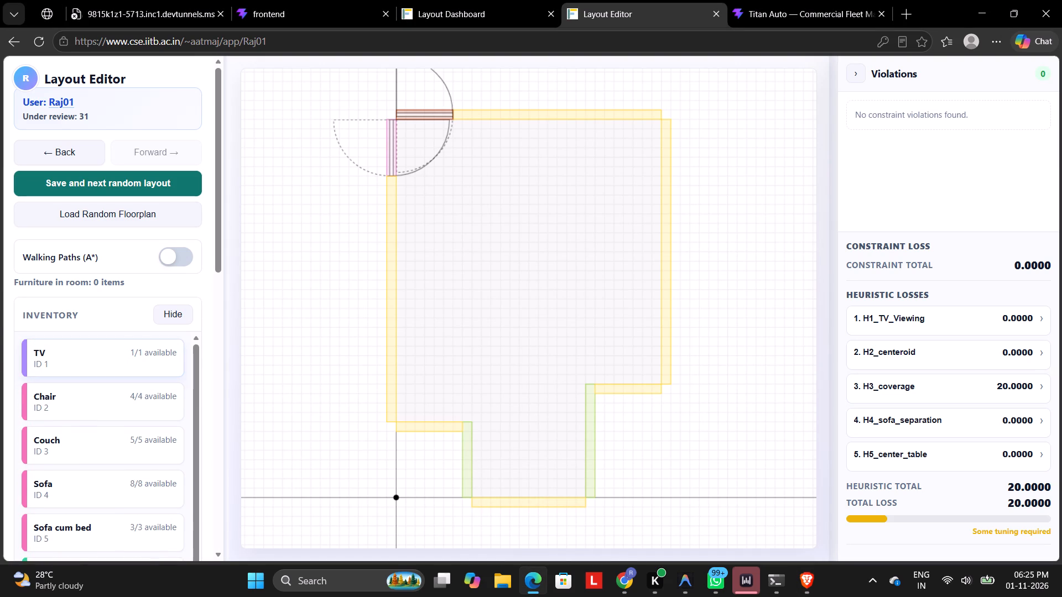
pyautogui.moveTo(62, 368); pyautogui.dragTo(459, 233)
# Place a vase table in the top-right corner of the room.
pyautogui.scroll(-5, 0, 381)
pyautogui.moveTo(49, 359); pyautogui.dragTo(480, 207)
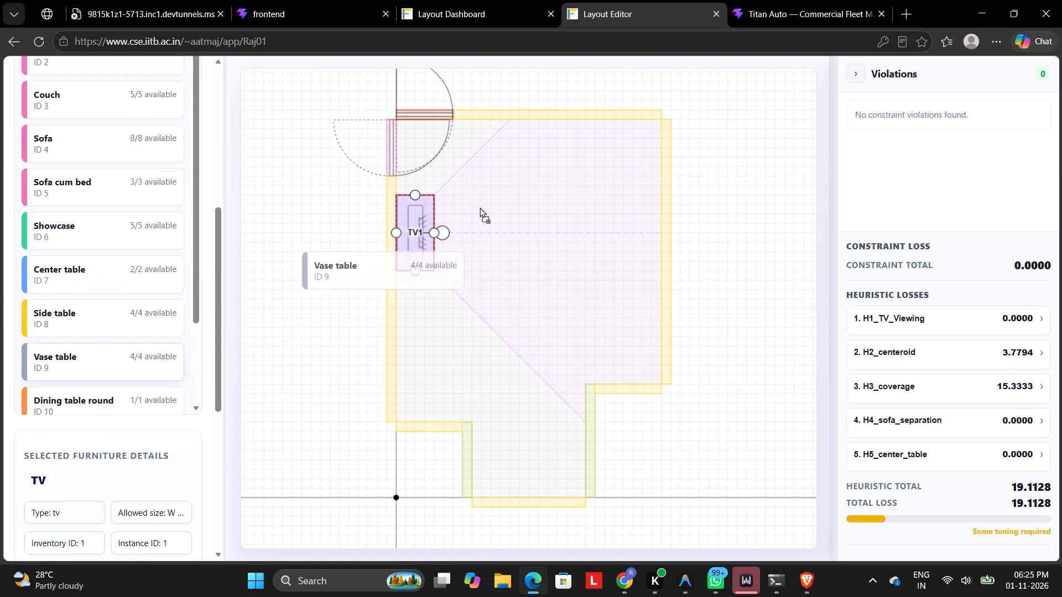
pyautogui.moveTo(480, 207); pyautogui.dragTo(642, 126)
# Place a sofa against the right wall directly below the vase table and enlarge it, facing the TV.
pyautogui.moveTo(87, 150); pyautogui.dragTo(653, 233)
pyautogui.write('ee')
pyautogui.press('e')
# Place a second sofa along the top wall, enlarge it, and move it up against the corner vase table.
pyautogui.moveTo(56, 145); pyautogui.dragTo(513, 104)
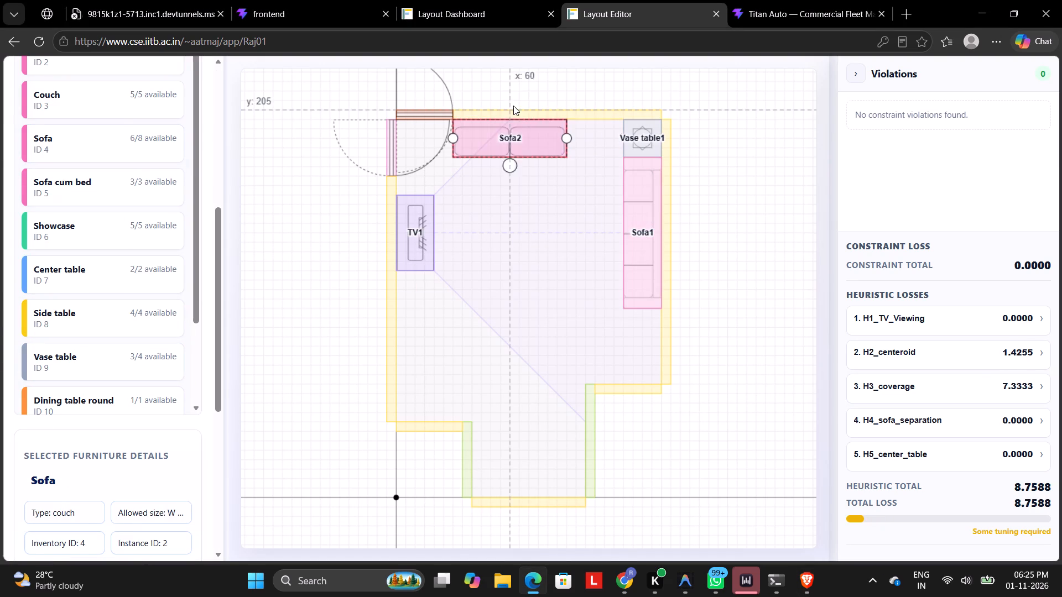
pyautogui.press('e')
pyautogui.press('e')
pyautogui.moveTo(520, 138); pyautogui.dragTo(577, 137)
# Swap the right-wall sofa for a sofa cum bed.
pyautogui.click(641, 212)
pyautogui.press('c')
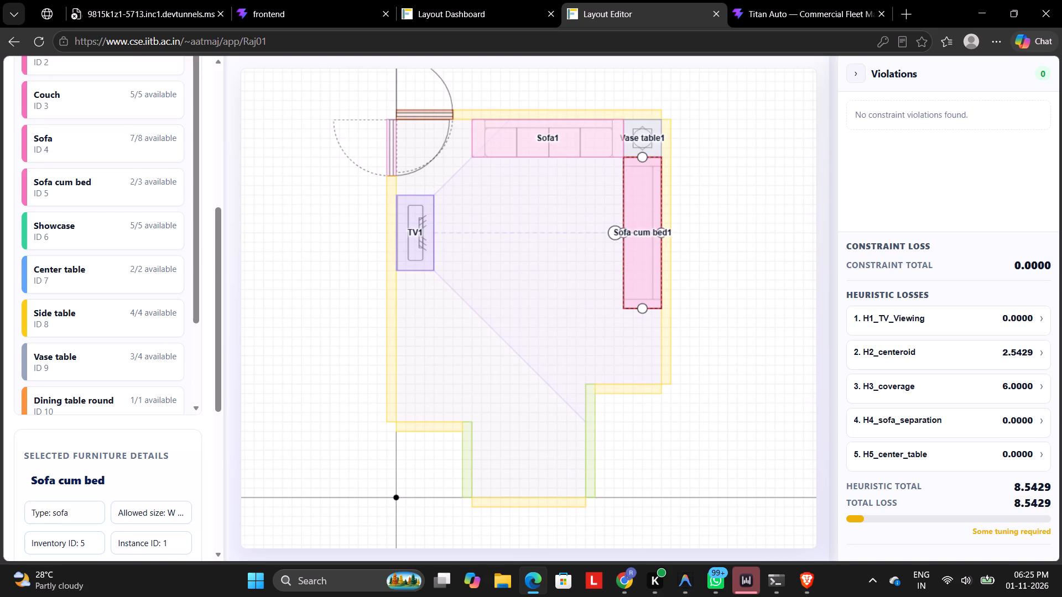
# Place a center table between the TV and the sofa cum bed, aligned with the middle of both sofas.
pyautogui.moveTo(38, 275); pyautogui.dragTo(511, 271)
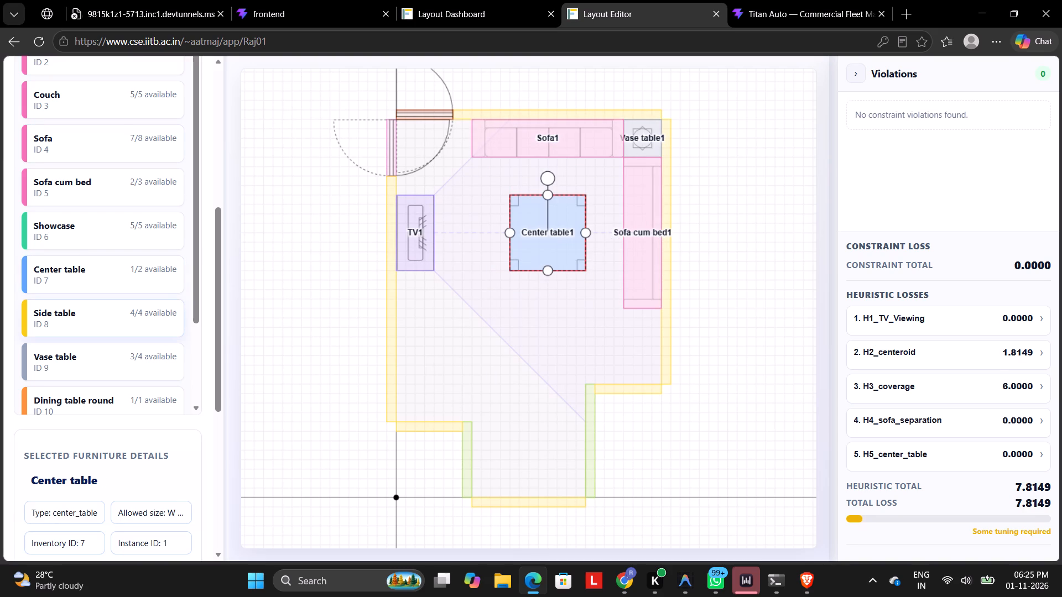
# Place a showcase against the right wall directly below the sofa cum bed and enlarge it two steps.
pyautogui.moveTo(85, 241); pyautogui.dragTo(652, 340)
pyautogui.write('ee')
# Add a chair just below the center table and rotate it to face the table.
pyautogui.press('6')
pyautogui.moveTo(644, 347); pyautogui.dragTo(539, 348)
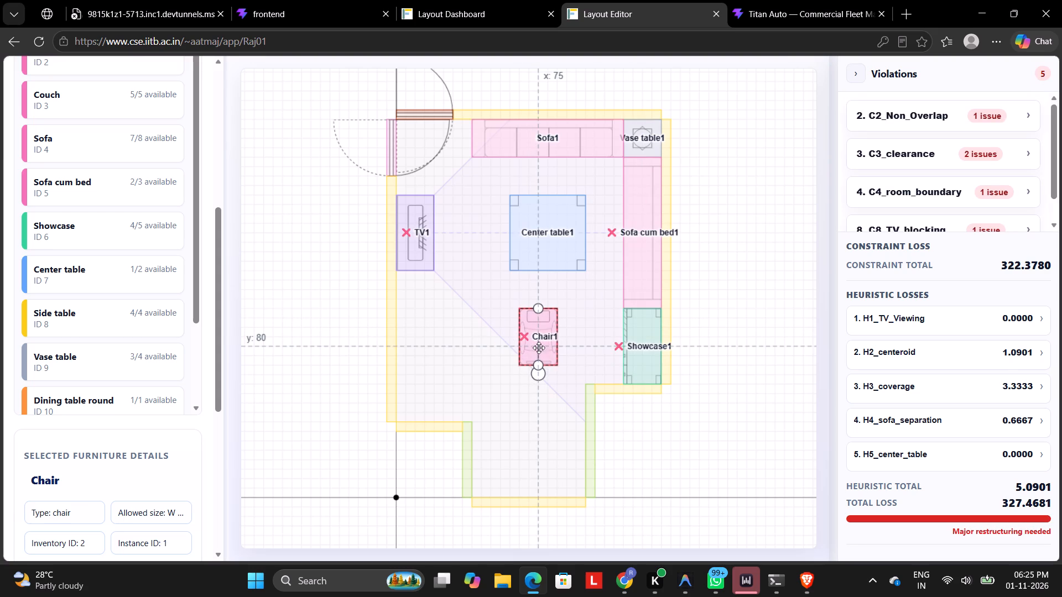
pyautogui.moveTo(539, 348); pyautogui.dragTo(543, 346)
pyautogui.rightClick(543, 346)
pyautogui.rightClick(543, 346)
pyautogui.moveTo(543, 346); pyautogui.dragTo(544, 339)
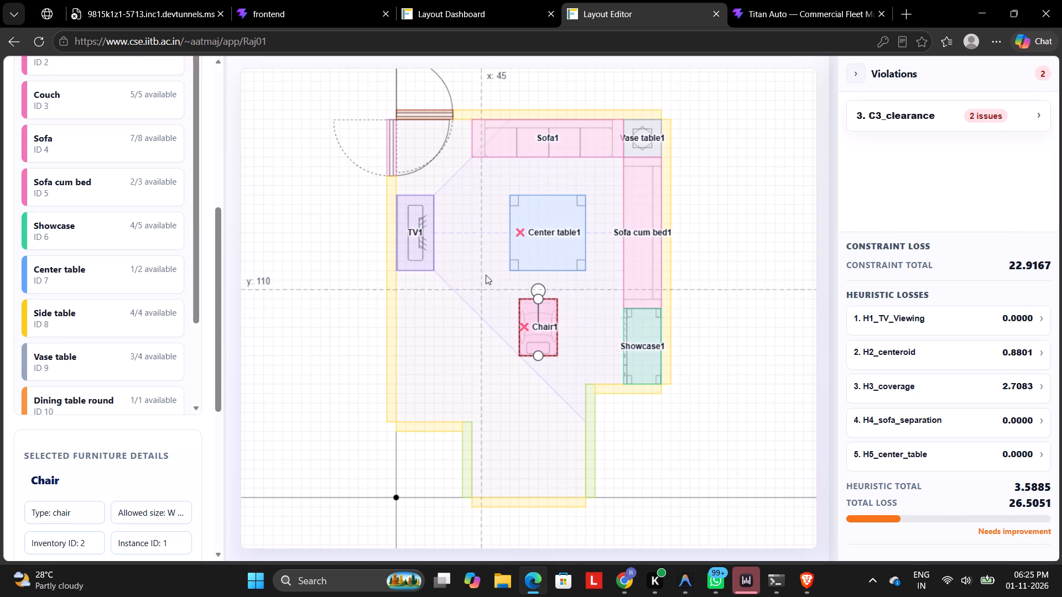
# Shrink the center table one step and rotate it so its long side faces the top sofa and the chair.
pyautogui.click(529, 232)
pyautogui.press('w')
pyautogui.rightClick(555, 240)
pyautogui.moveTo(554, 240); pyautogui.dragTo(543, 243)
pyautogui.click(543, 243)
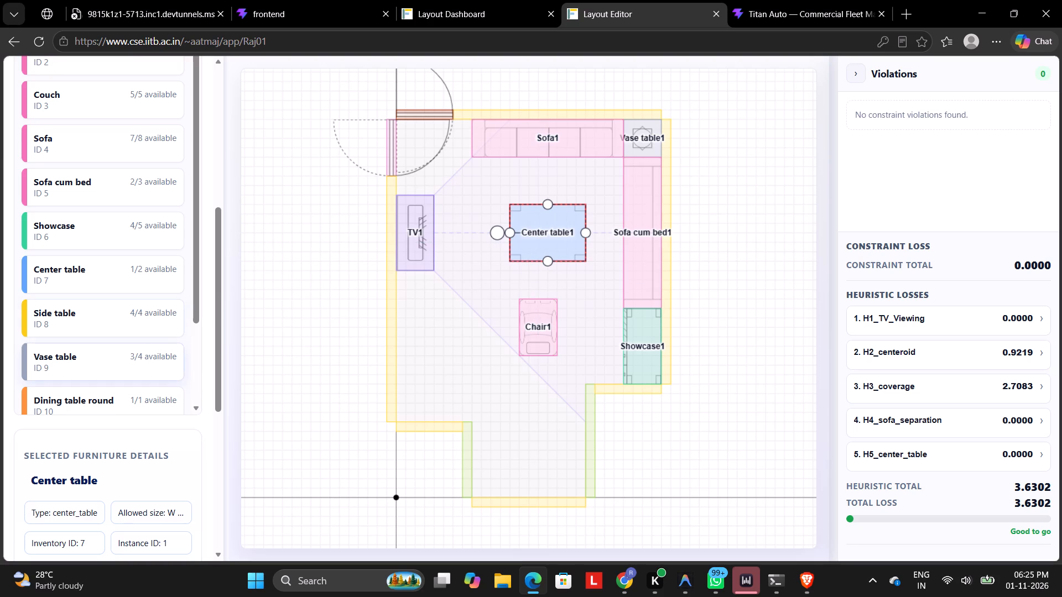
# Place a medium dining table upright below the chair, centred in the alcove at the bottom of the room.
pyautogui.scroll(-2, 84, 348)
pyautogui.moveTo(84, 348); pyautogui.dragTo(507, 437)
pyautogui.moveTo(529, 358); pyautogui.dragTo(529, 394)
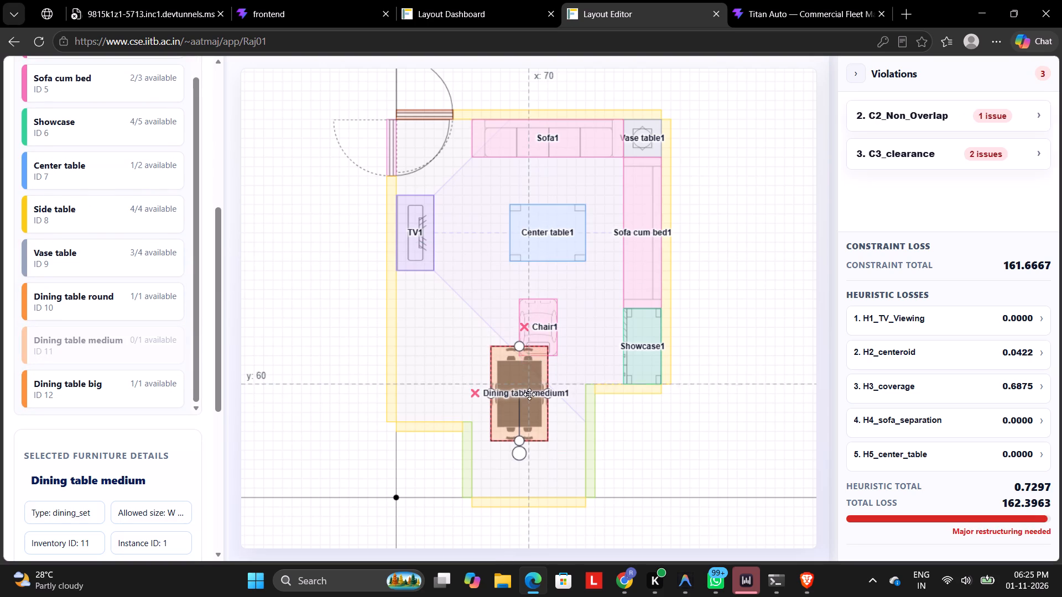
pyautogui.moveTo(529, 394); pyautogui.dragTo(541, 425)
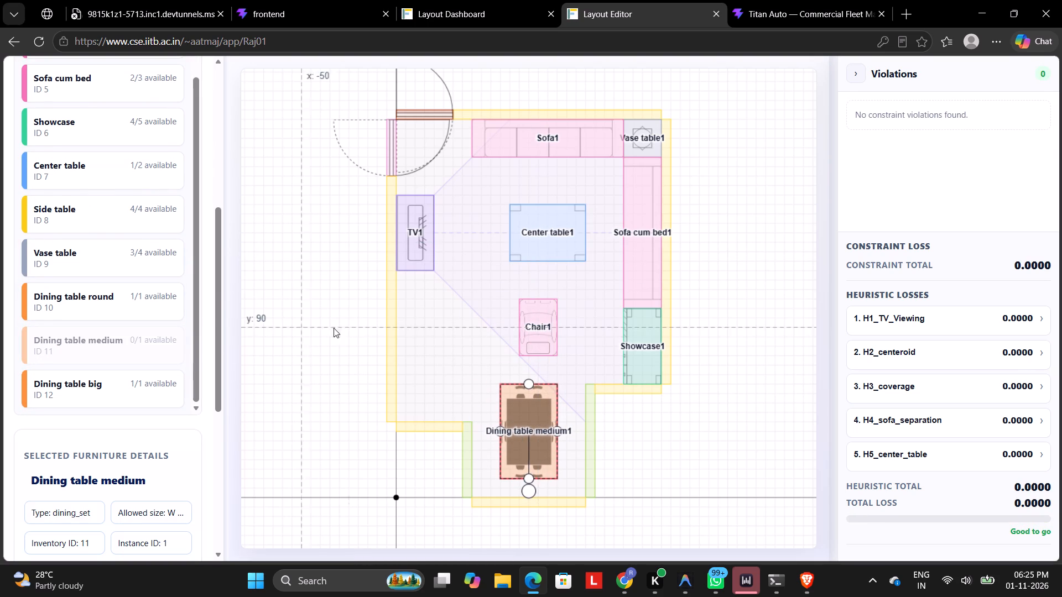
pyautogui.click(546, 328)
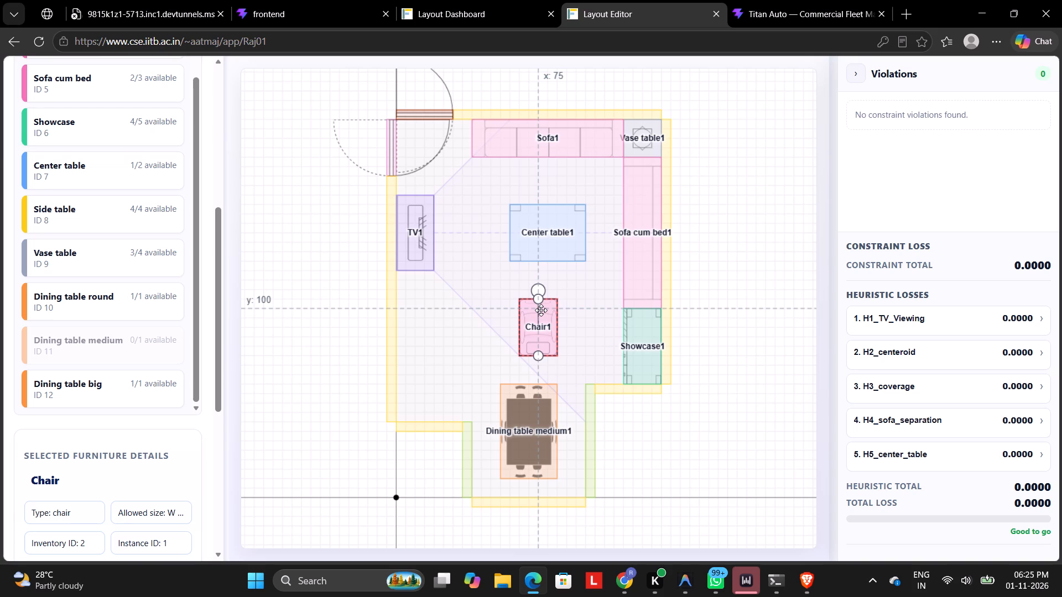
# Place a side table against the left wall, below the TV and near the lower corner.
pyautogui.moveTo(69, 219); pyautogui.dragTo(414, 321)
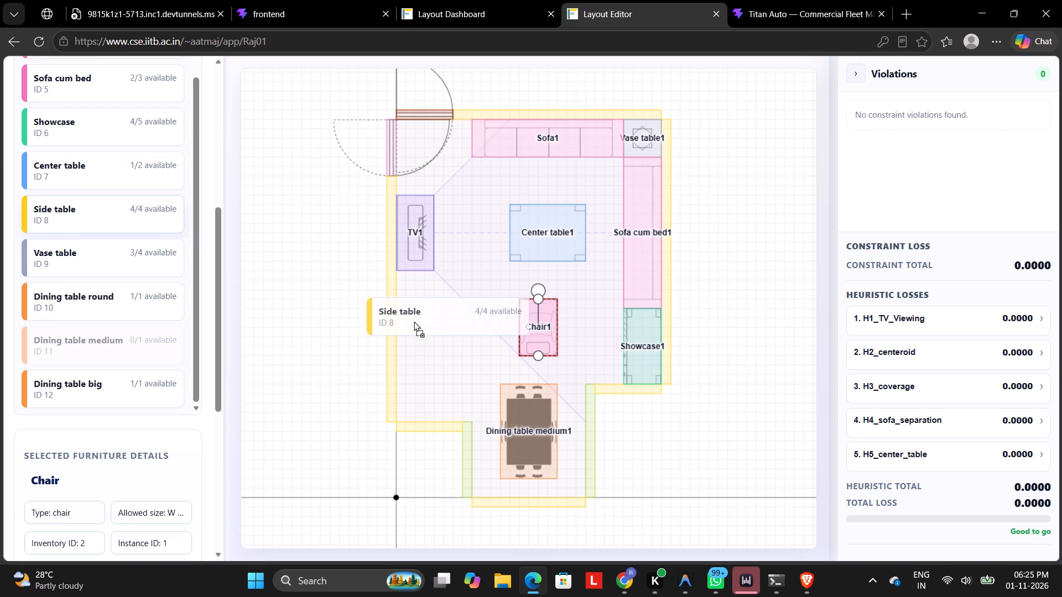
pyautogui.moveTo(414, 321); pyautogui.dragTo(404, 372)
# Enlarge the TV one step and reposition it along the left wall below the door's swing.
pyautogui.click(408, 238)
pyautogui.press('e')
pyautogui.moveTo(408, 239); pyautogui.dragTo(410, 249)
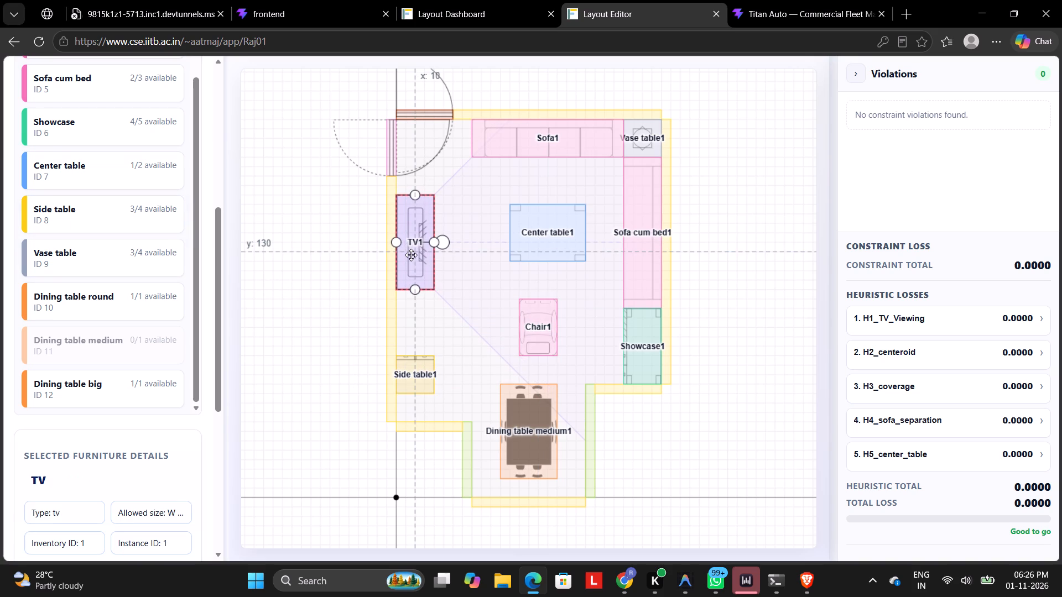
# Rotate the side table to face the room, move it directly below the TV, and enlarge it one step.
pyautogui.click(425, 376)
pyautogui.moveTo(418, 371); pyautogui.dragTo(408, 376, button='right')
pyautogui.rightClick(408, 376)
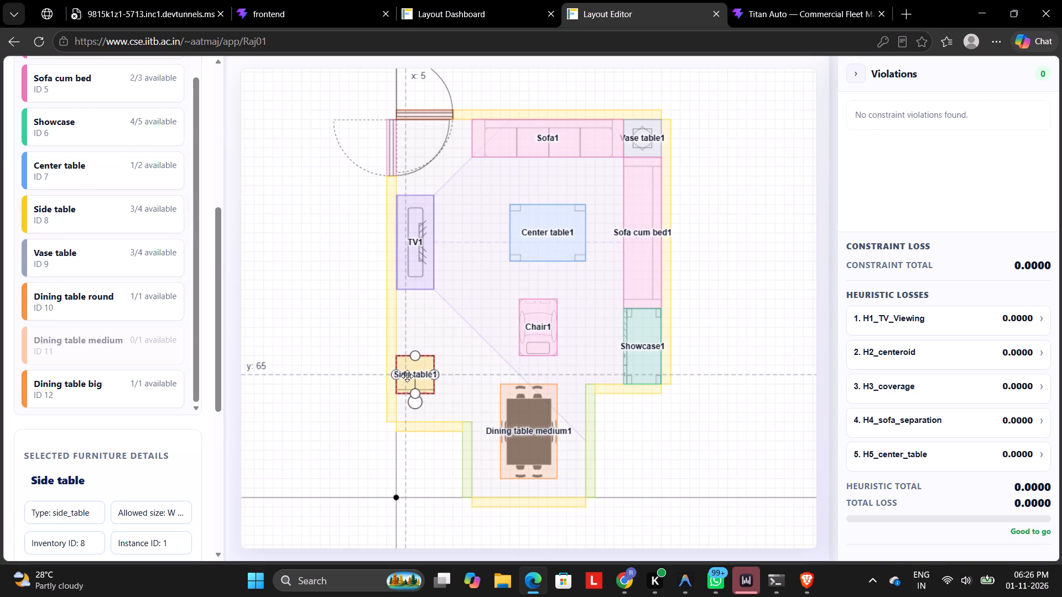
pyautogui.rightClick(407, 376)
pyautogui.moveTo(410, 374); pyautogui.dragTo(410, 314)
pyautogui.press('e')
pyautogui.moveTo(413, 314); pyautogui.dragTo(413, 306)
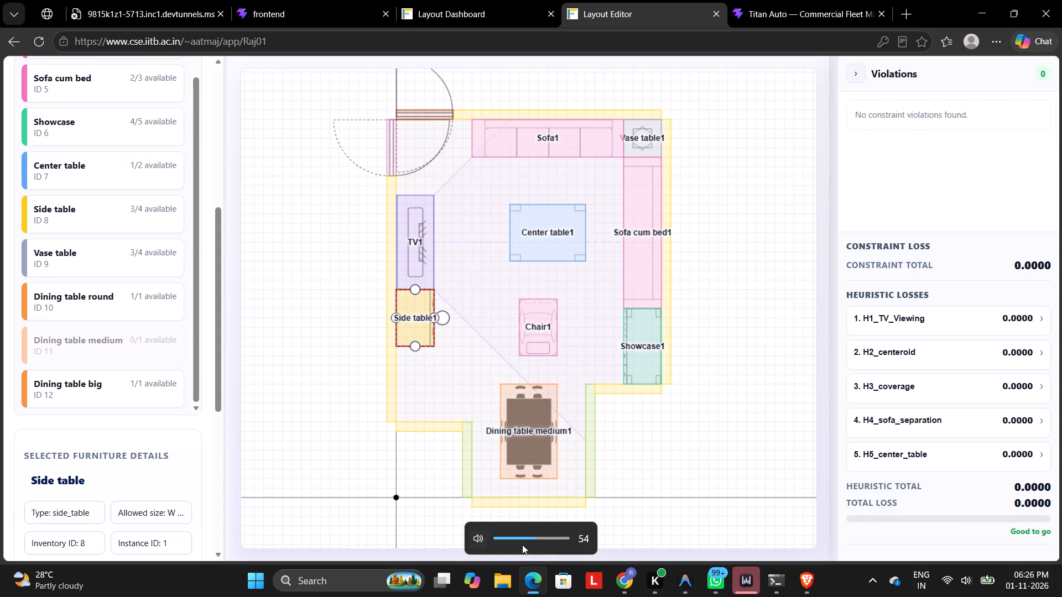
# Save the furnished layout and request the next random one.
pyautogui.scroll(10, 15, 373)
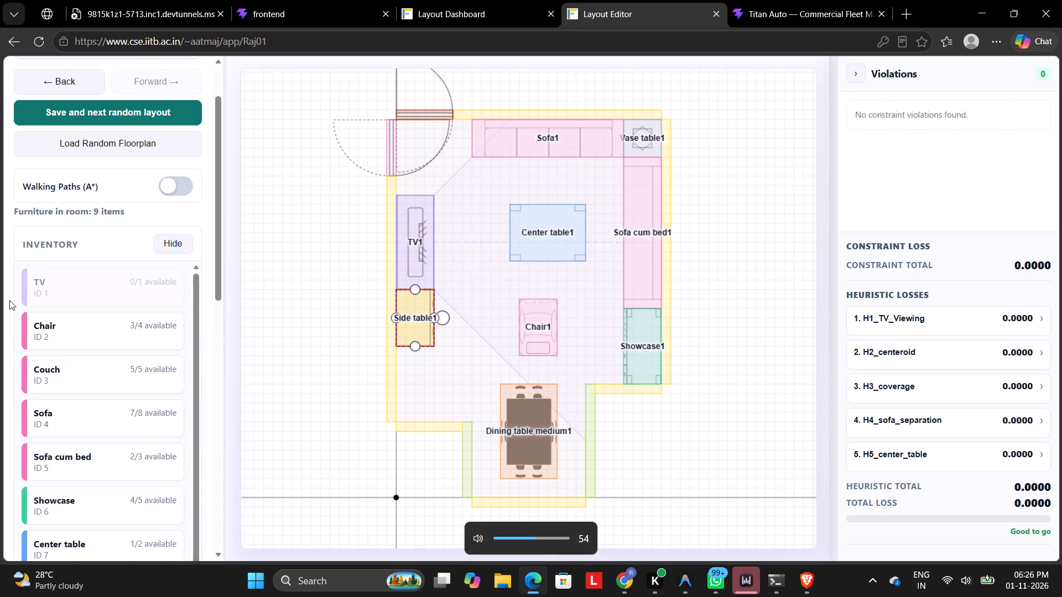
pyautogui.click(107, 118)
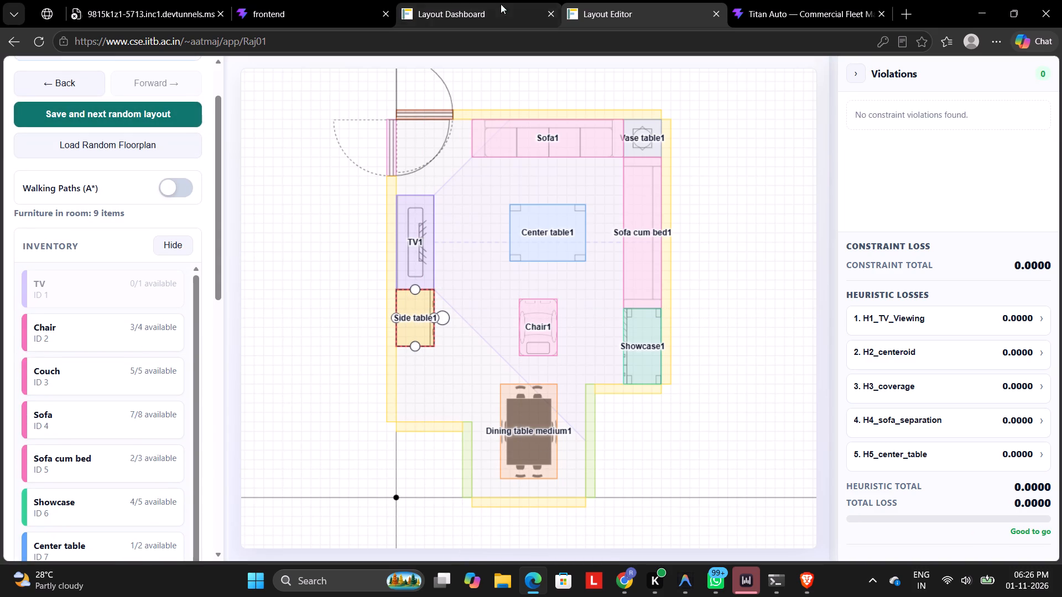
# Check the contributor leaderboard on the Layout Dashboard, and return to the Layout Editor.
pyautogui.click(512, 1)
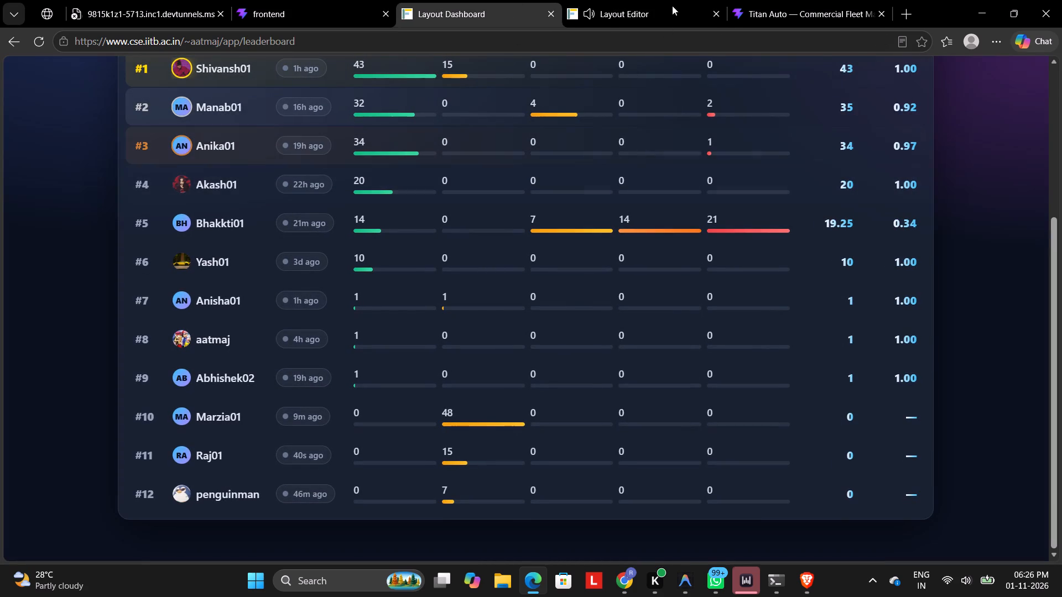
pyautogui.click(662, 0)
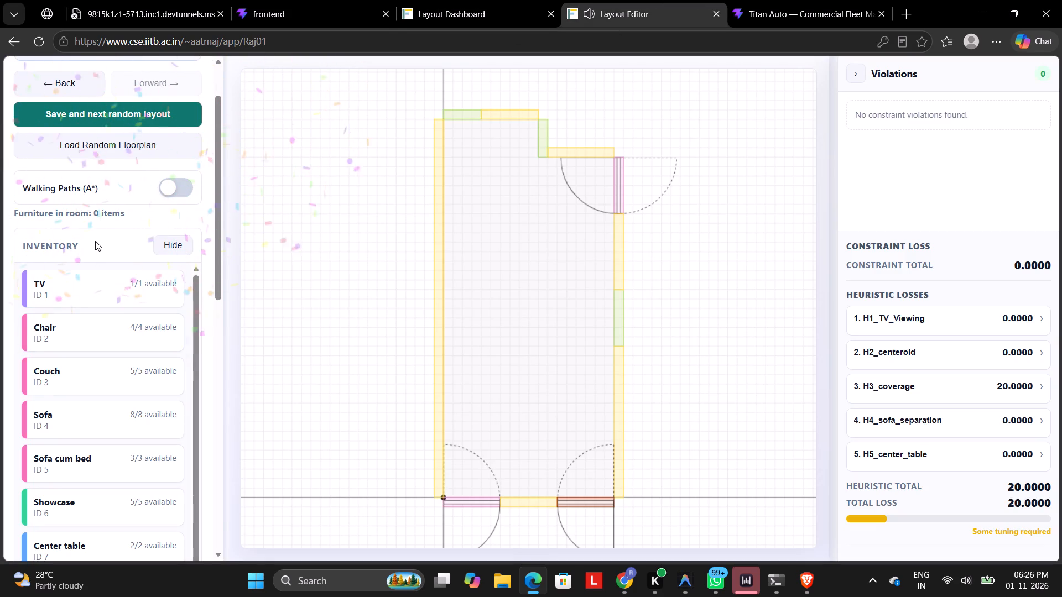
# Skip the current floorplan and load random ones until a wide room with a lower-right extension is offered.
pyautogui.click(110, 145)
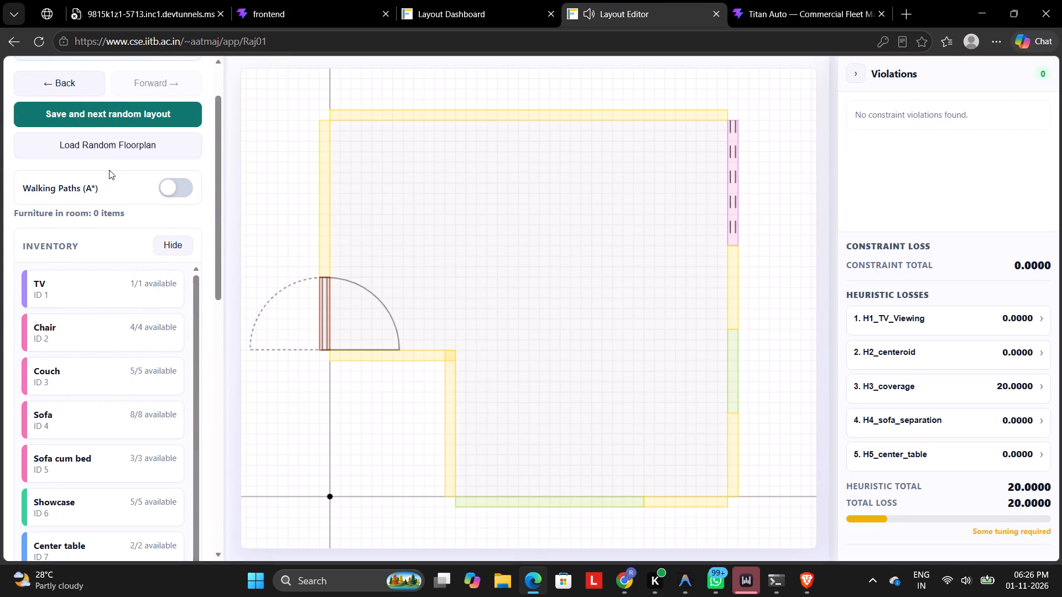
pyautogui.click(142, 137)
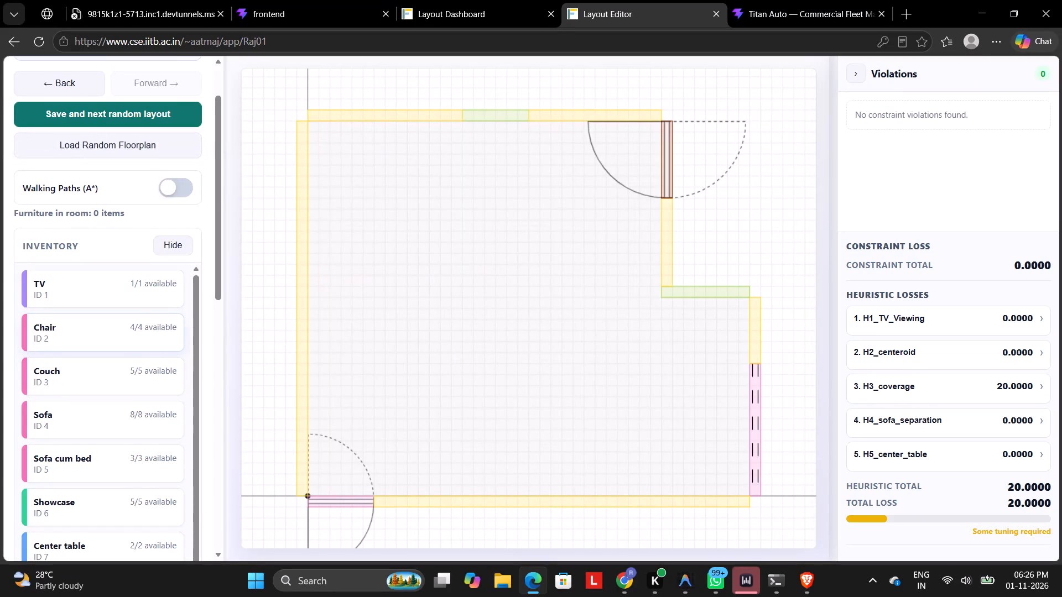
# Place the TV against the bottom wall of the room, facing upward.
pyautogui.scroll(2, 30, 322)
pyautogui.moveTo(70, 355); pyautogui.dragTo(457, 474)
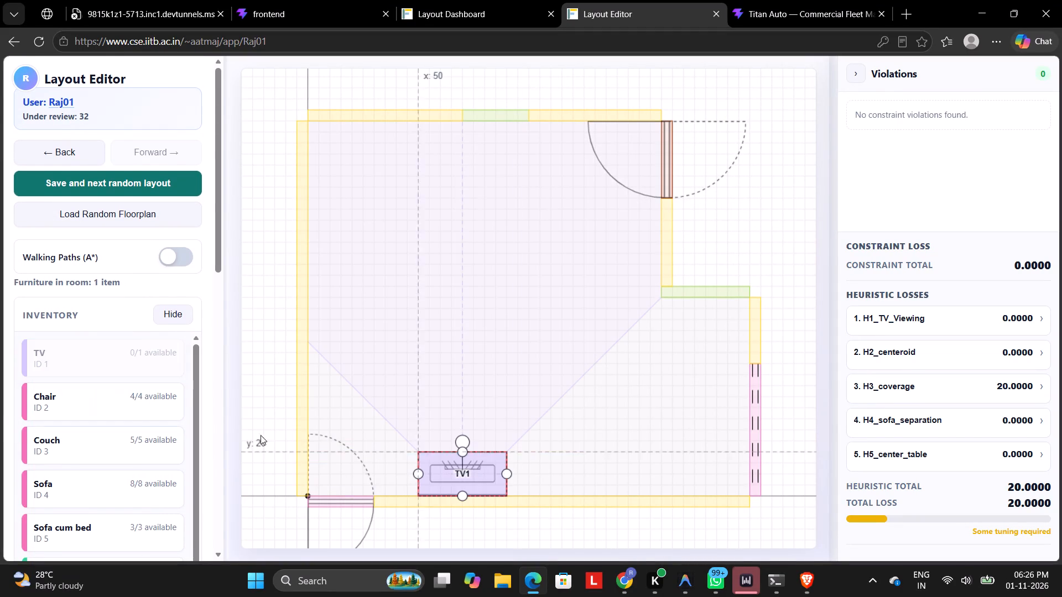
# Place a vase table flush in the upper-left corner of the room.
pyautogui.scroll(-5, 0, 405)
pyautogui.moveTo(103, 363); pyautogui.dragTo(337, 138)
pyautogui.moveTo(338, 138); pyautogui.dragTo(331, 138)
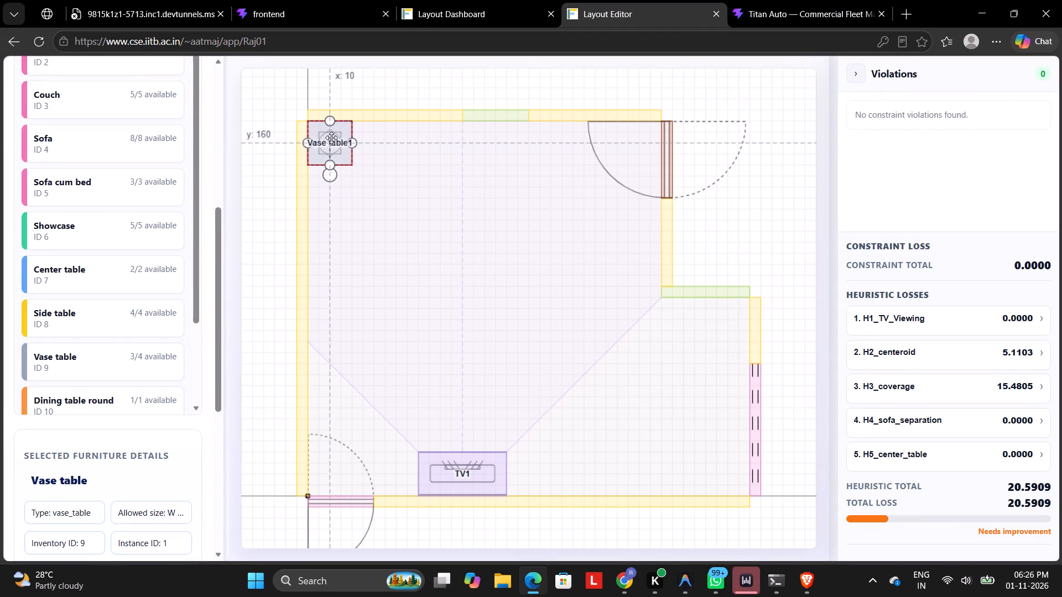
pyautogui.moveTo(331, 138); pyautogui.dragTo(331, 138)
# Place a sofa along the top wall beside the vase table, enlarge it, and convert it to a sofa cum bed.
pyautogui.moveTo(93, 148); pyautogui.dragTo(483, 136)
pyautogui.write('ee')
pyautogui.moveTo(455, 141); pyautogui.dragTo(404, 147)
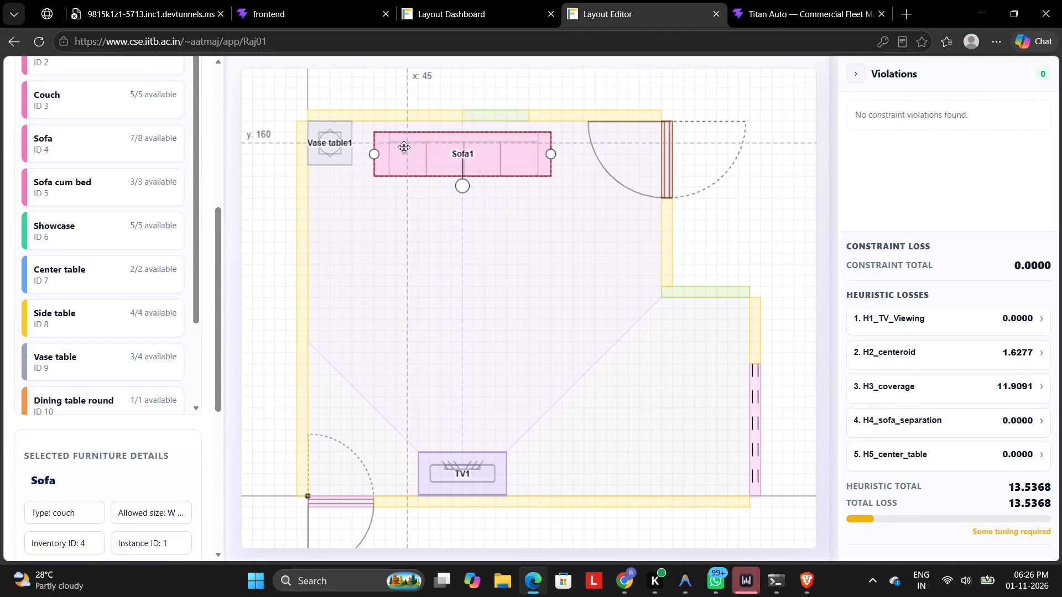
pyautogui.moveTo(404, 147); pyautogui.dragTo(393, 147)
pyautogui.press('e')
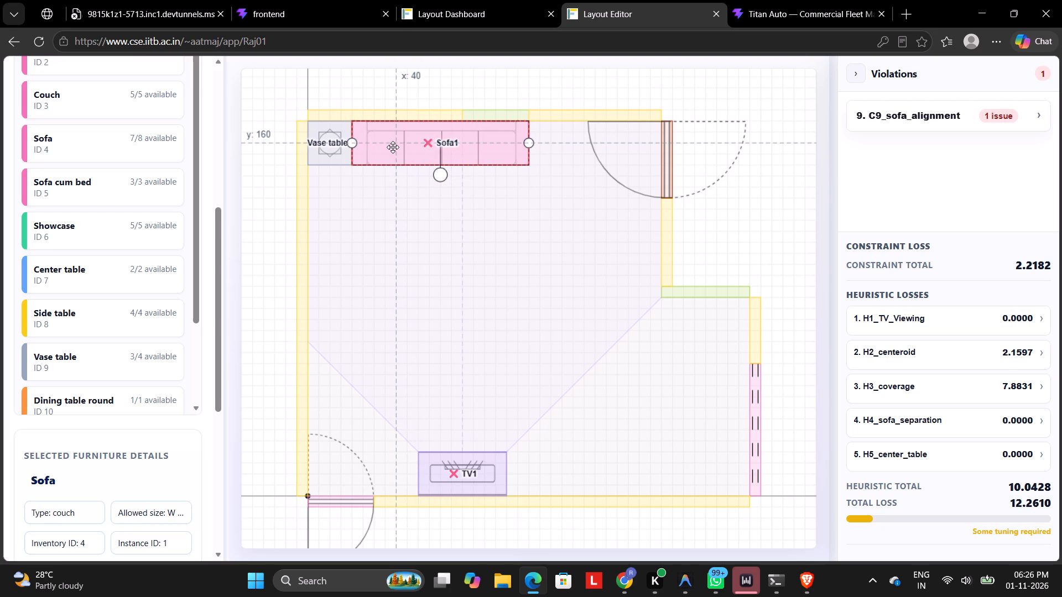
pyautogui.press('c')
# Place a sofa against the left wall directly below the vase table and enlarge it.
pyautogui.moveTo(100, 157); pyautogui.dragTo(419, 235)
pyautogui.press('e')
pyautogui.press('e')
pyautogui.press('e')
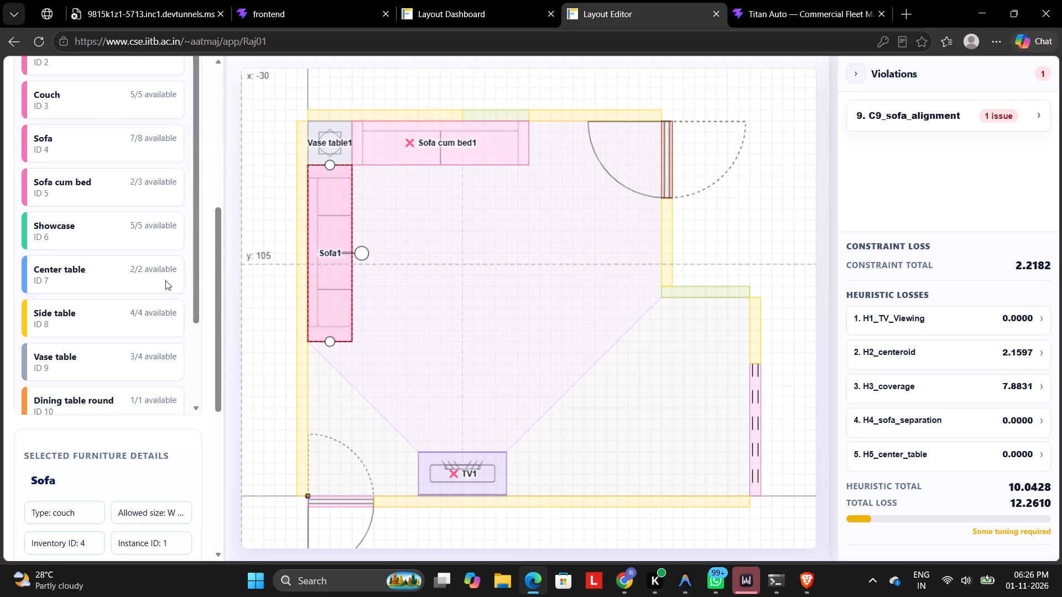
# Place a center table in front of both seats and shift the TV along the bottom wall to line up with it.
pyautogui.moveTo(59, 287); pyautogui.dragTo(444, 224)
pyautogui.moveTo(449, 475); pyautogui.dragTo(397, 473)
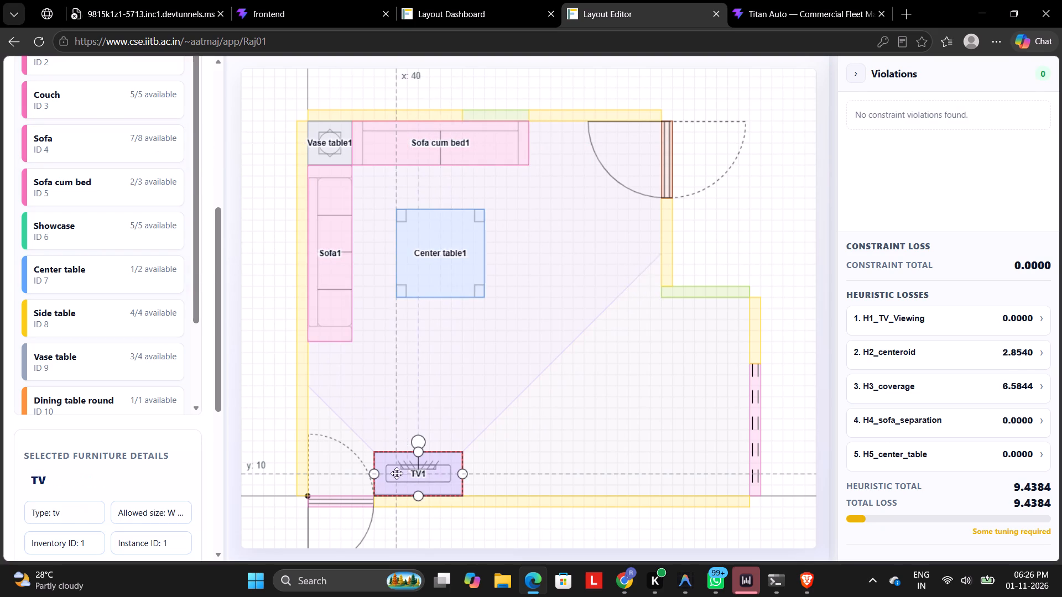
pyautogui.moveTo(397, 473); pyautogui.dragTo(423, 476)
# Place side tables at the free ends of the sofa cum bed and the left-wall sofa.
pyautogui.moveTo(54, 308); pyautogui.dragTo(568, 140)
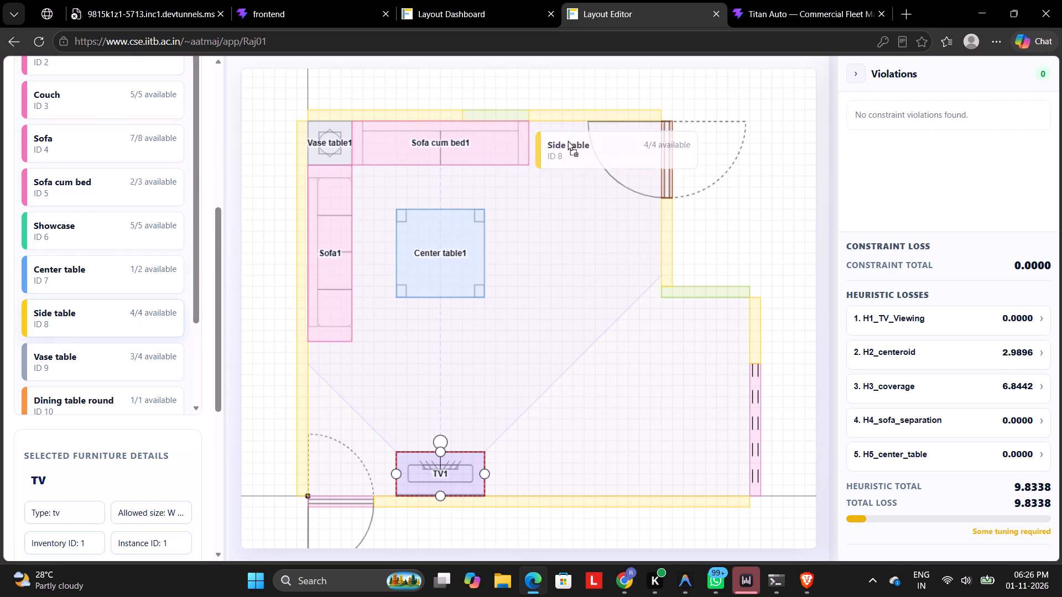
pyautogui.moveTo(568, 140); pyautogui.dragTo(544, 108)
pyautogui.moveTo(79, 317); pyautogui.dragTo(371, 374)
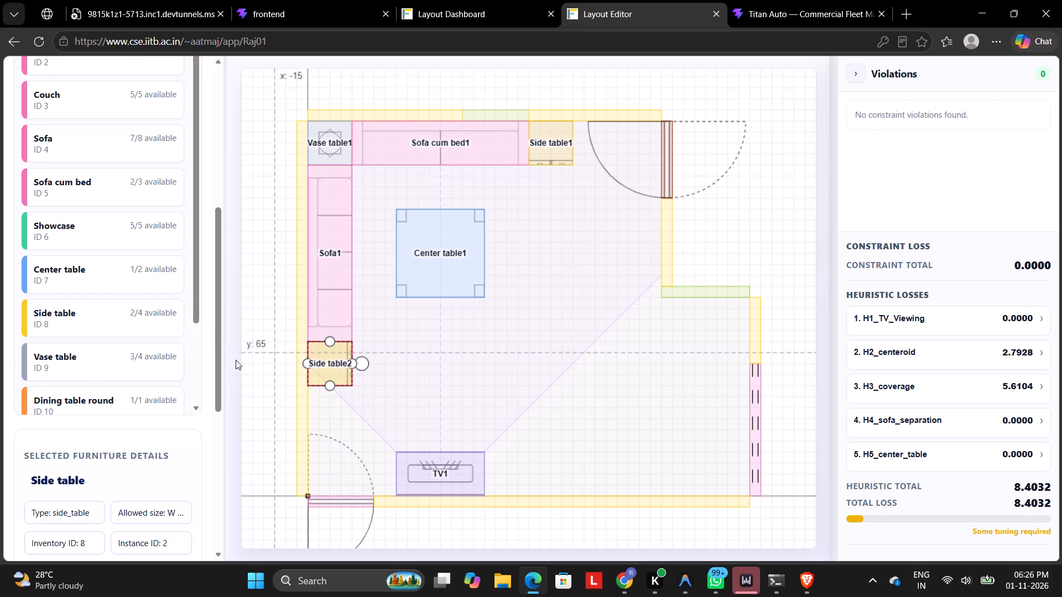
# Place the medium dining table in the lower-right area, move it away from the right-wall opening, and enlarge it.
pyautogui.scroll(-1, 43, 375)
pyautogui.scroll(-2, 84, 358)
pyautogui.moveTo(92, 342); pyautogui.dragTo(667, 421)
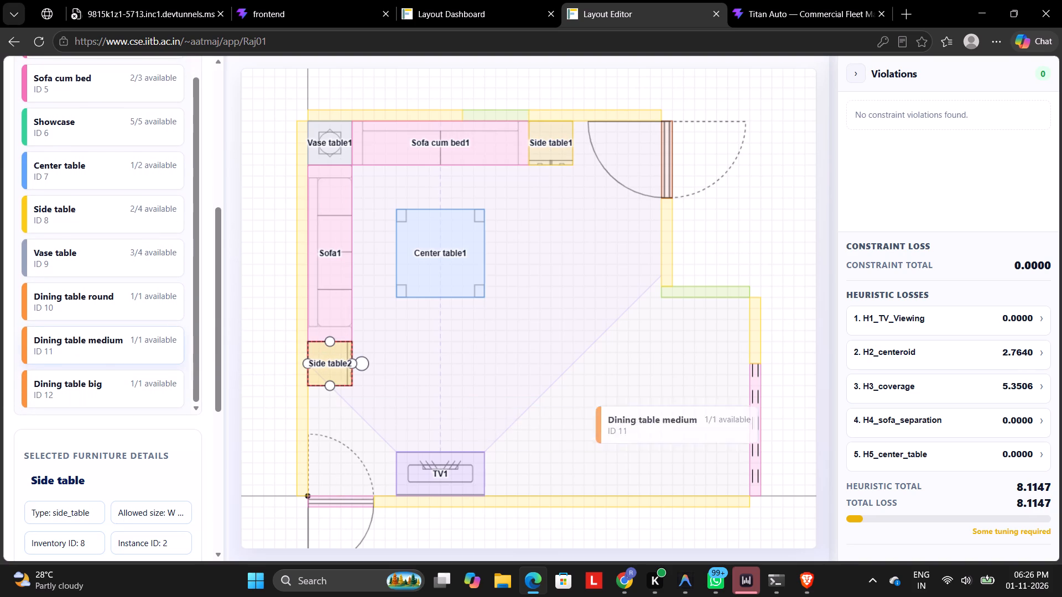
pyautogui.moveTo(667, 421); pyautogui.dragTo(676, 418)
pyautogui.rightClick(660, 420)
pyautogui.moveTo(685, 423); pyautogui.dragTo(592, 409)
pyautogui.press('e')
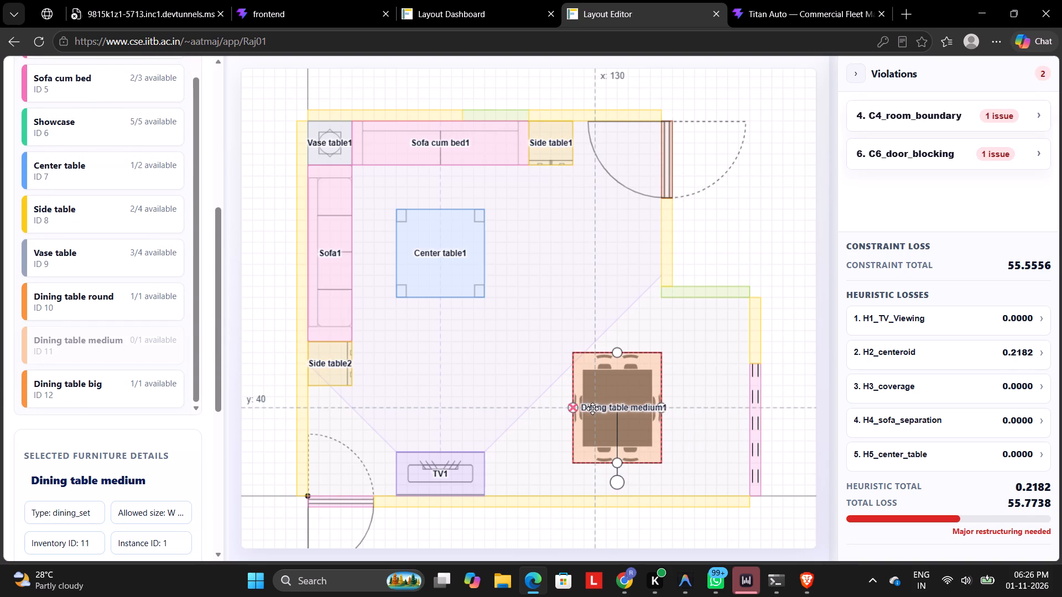
# Place a third side table against the bottom wall, directly to the right of the TV.
pyautogui.moveTo(81, 213); pyautogui.dragTo(469, 462)
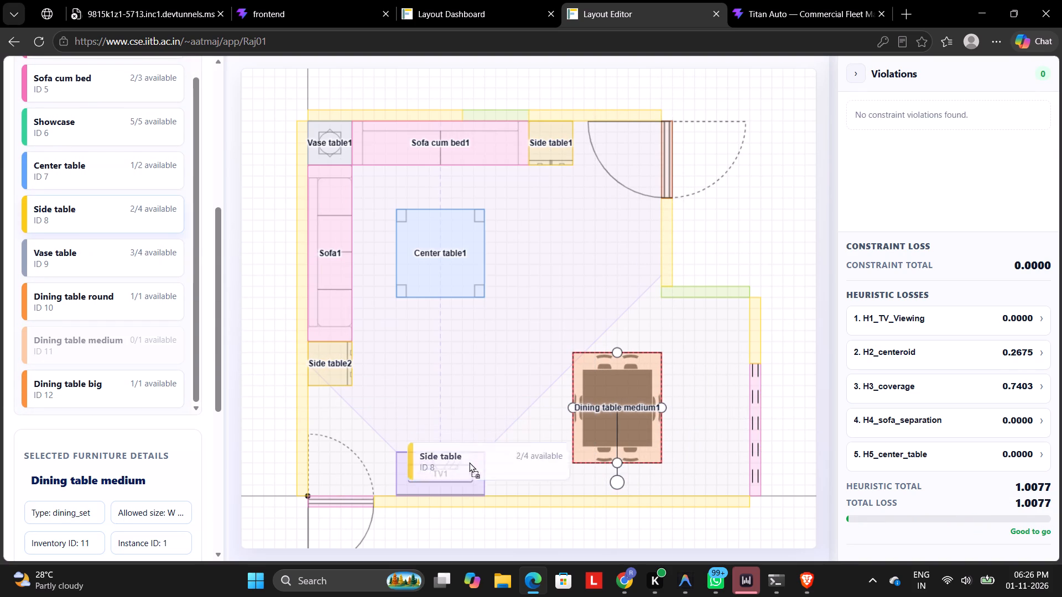
pyautogui.moveTo(469, 462); pyautogui.dragTo(485, 475)
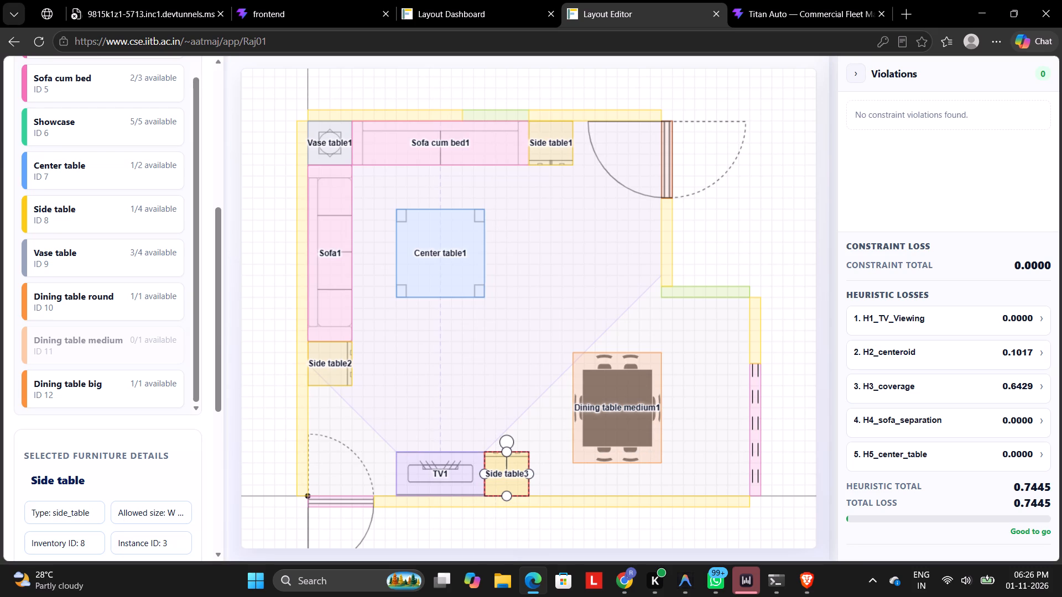
# Place a chair to the right of the center table, facing it, outside the TV-blocking zone.
pyautogui.scroll(2, 97, 193)
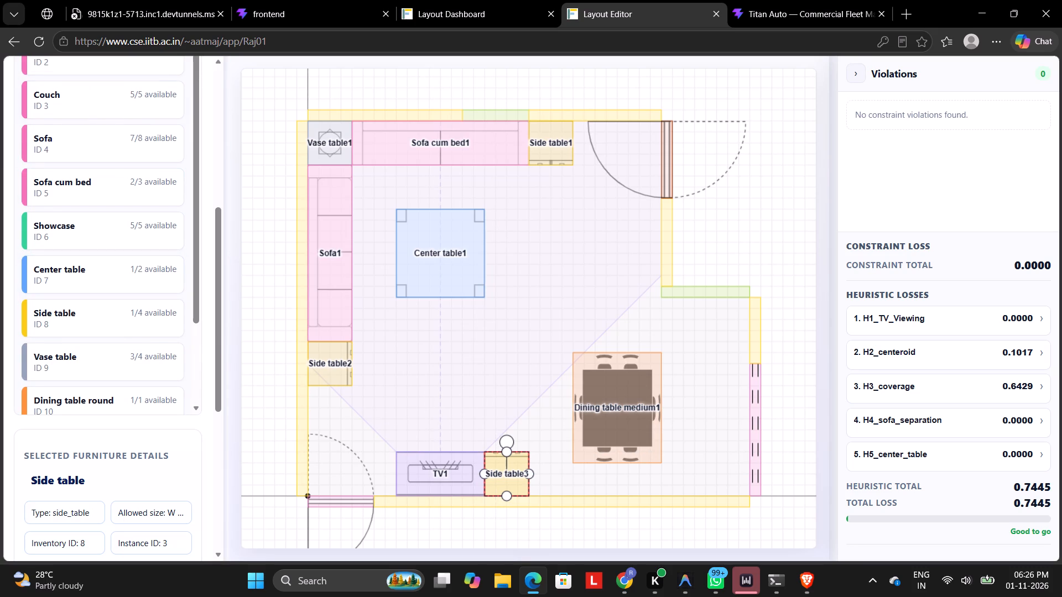
pyautogui.scroll(2, 91, 102)
pyautogui.moveTo(96, 208); pyautogui.dragTo(556, 252)
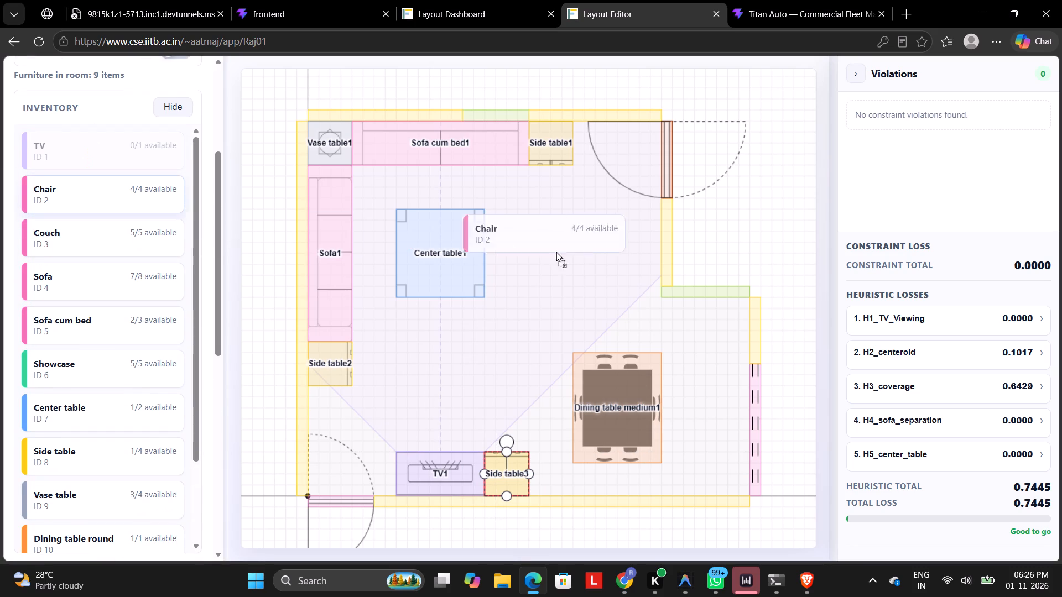
pyautogui.moveTo(556, 252); pyautogui.dragTo(566, 254)
pyautogui.moveTo(652, 252); pyautogui.dragTo(560, 253)
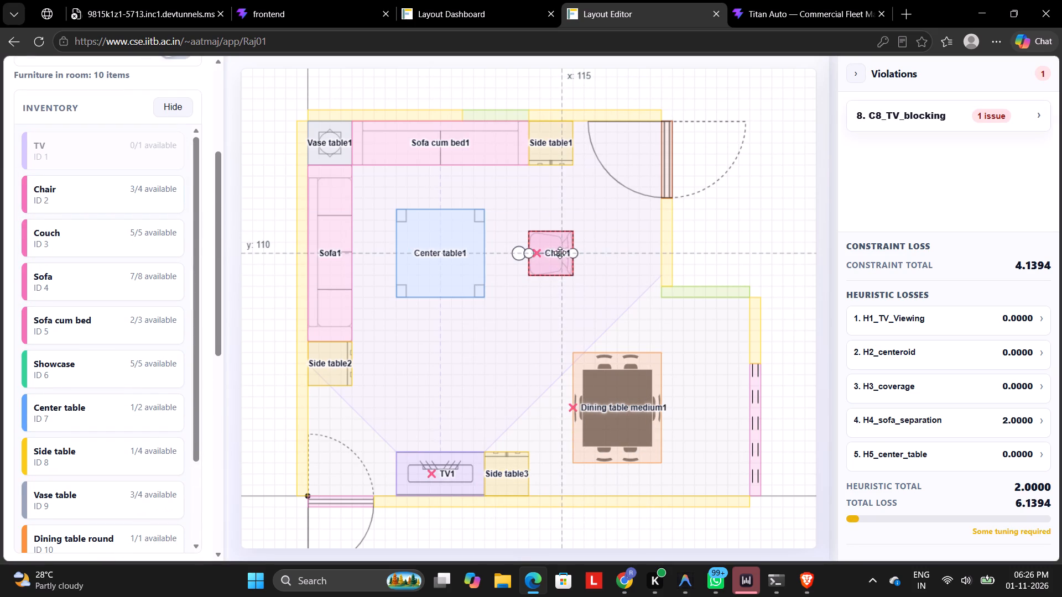
pyautogui.moveTo(560, 253); pyautogui.dragTo(571, 252)
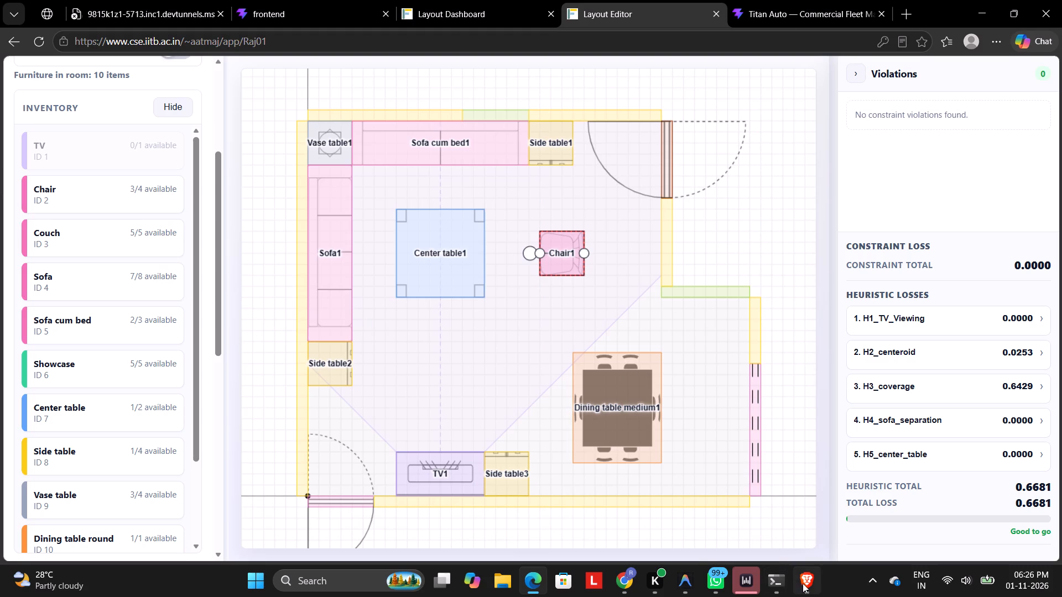
# Switch to Brave, play the Pungi video song on YouTube, and return to the Layout Editor in Edge.
pyautogui.click(803, 583)
pyautogui.click(827, 378)
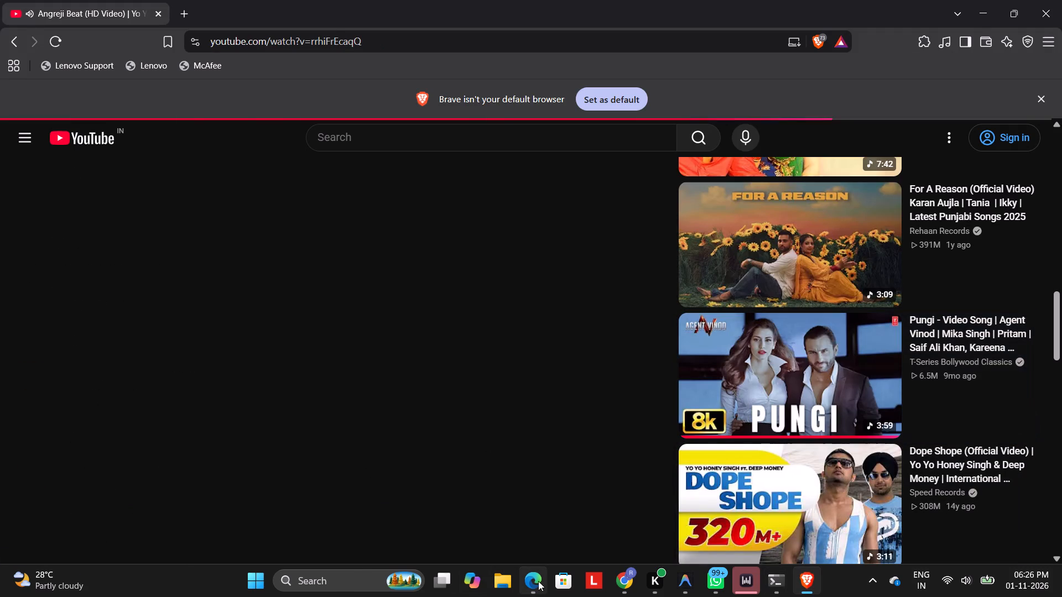
pyautogui.click(538, 581)
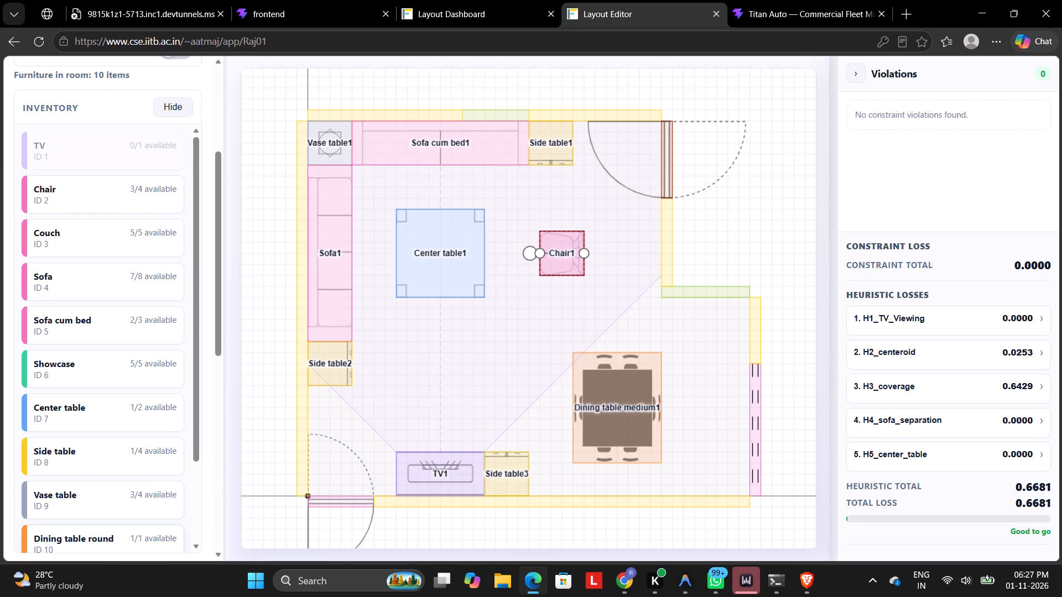
# Save the furnished layout and request the next random one.
pyautogui.scroll(5, 80, 144)
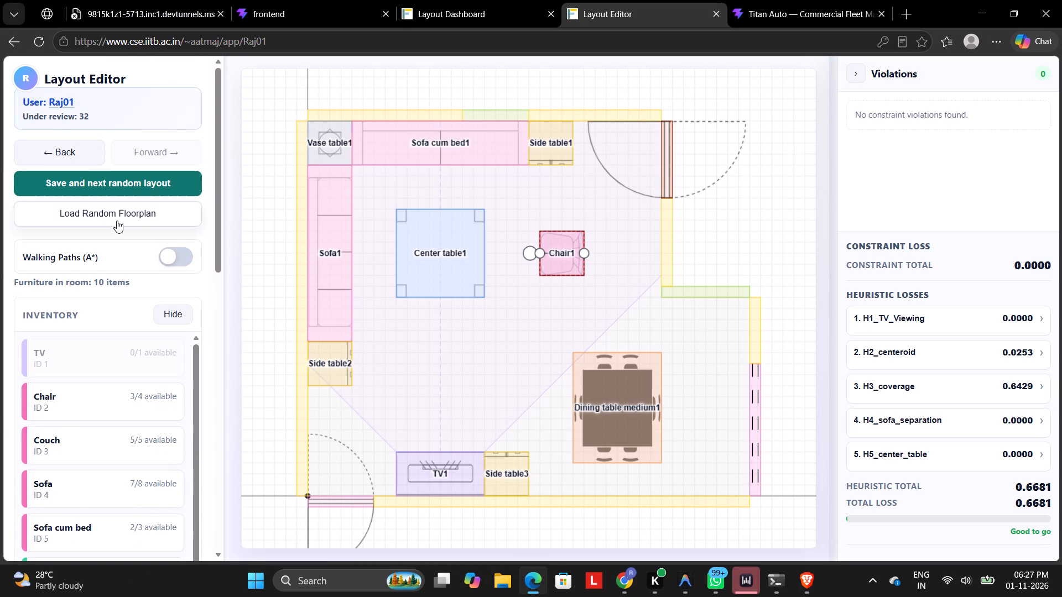
pyautogui.click(138, 176)
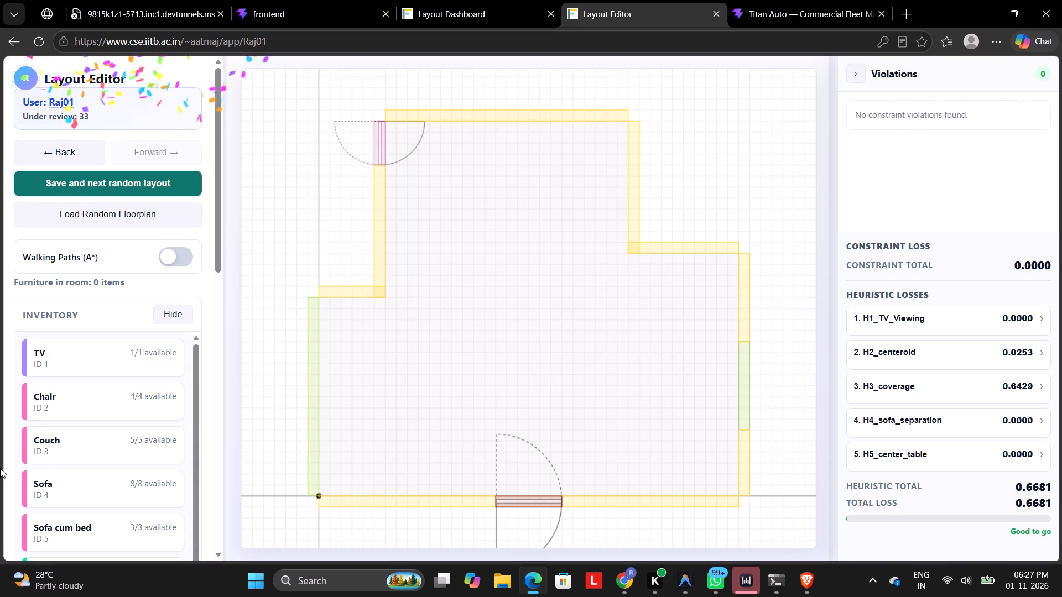
# Load random floorplans until a tall room with its entrance door in the lower-left corner is offered.
pyautogui.click(88, 206)
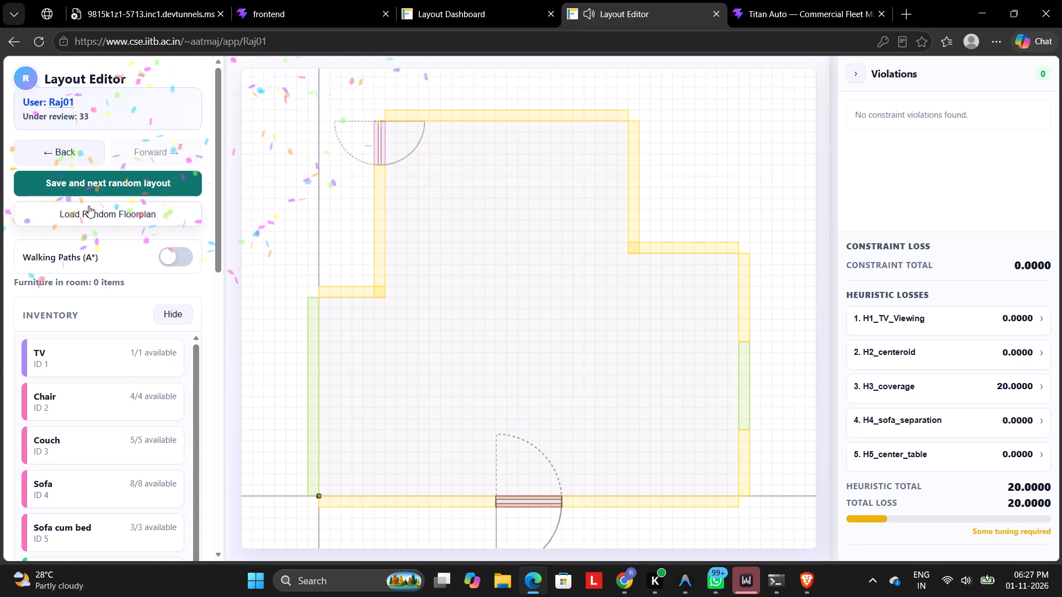
pyautogui.click(88, 206)
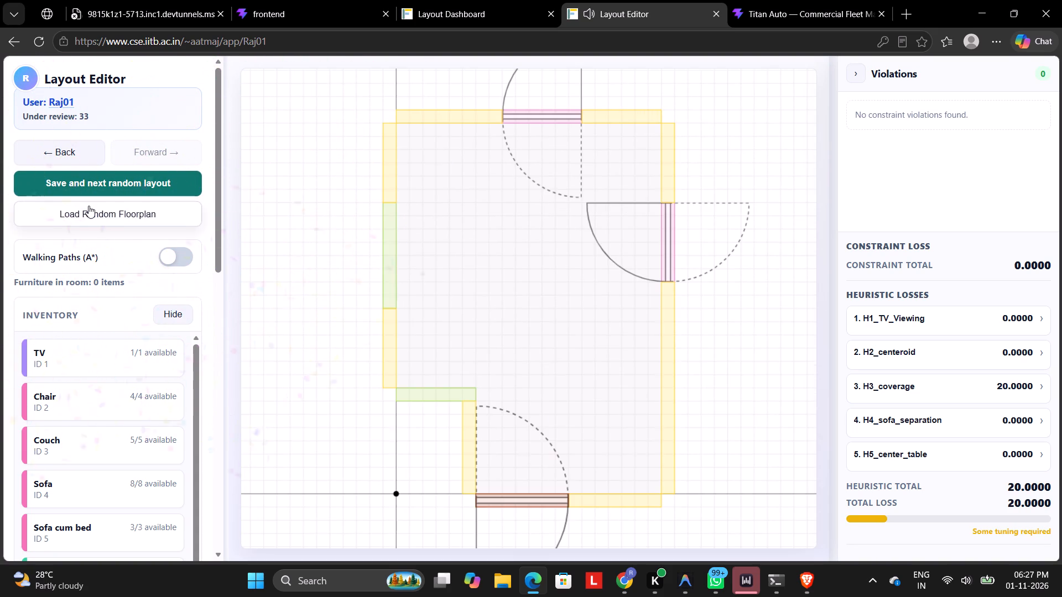
pyautogui.click(88, 206)
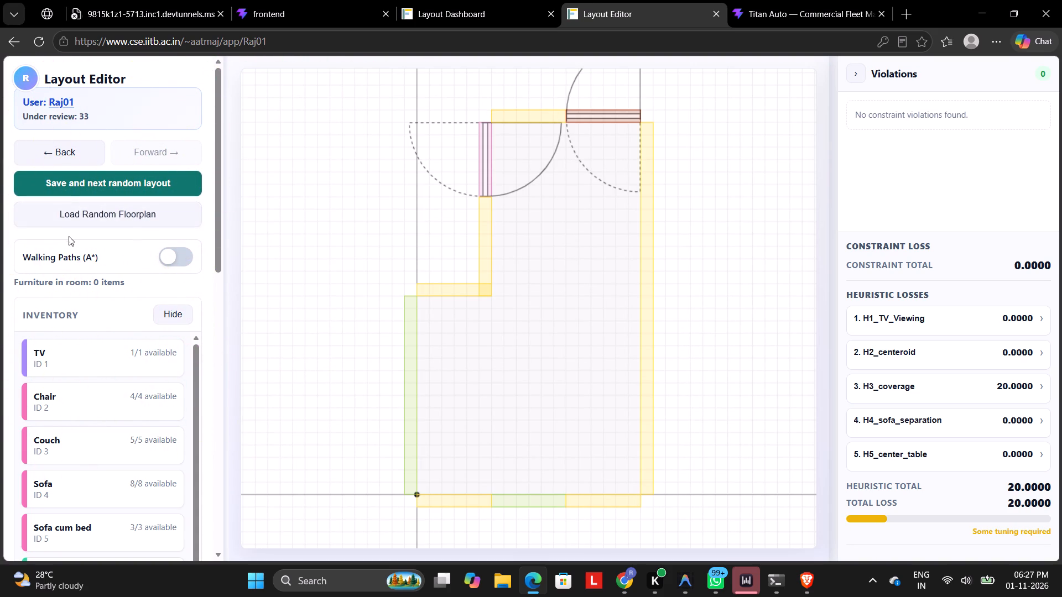
pyautogui.click(77, 217)
pyautogui.click(77, 217)
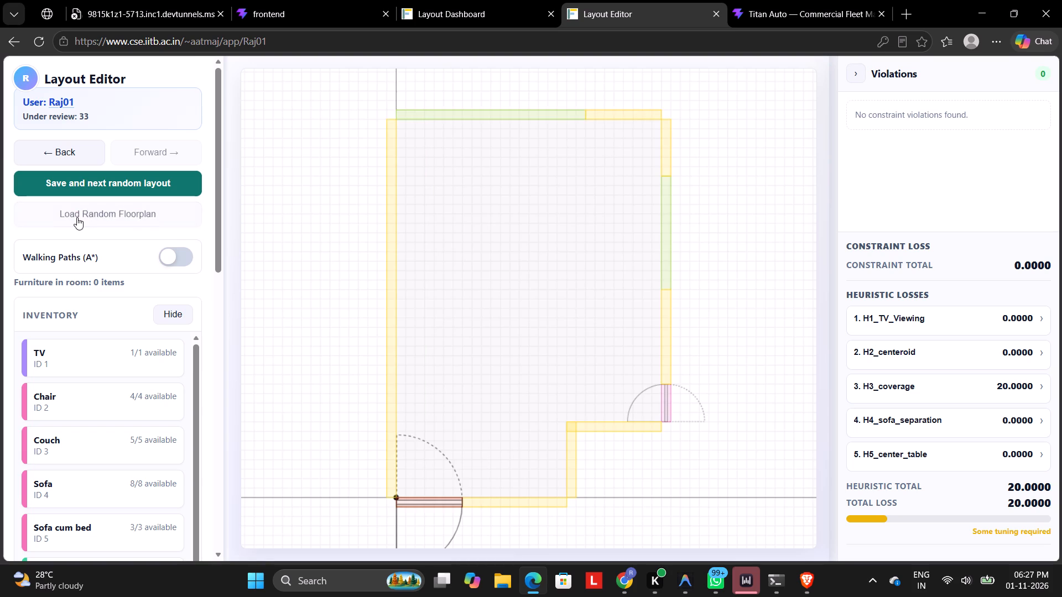
# Place the TV against the left wall just below the upper corner, facing the room.
pyautogui.moveTo(43, 359); pyautogui.dragTo(403, 197)
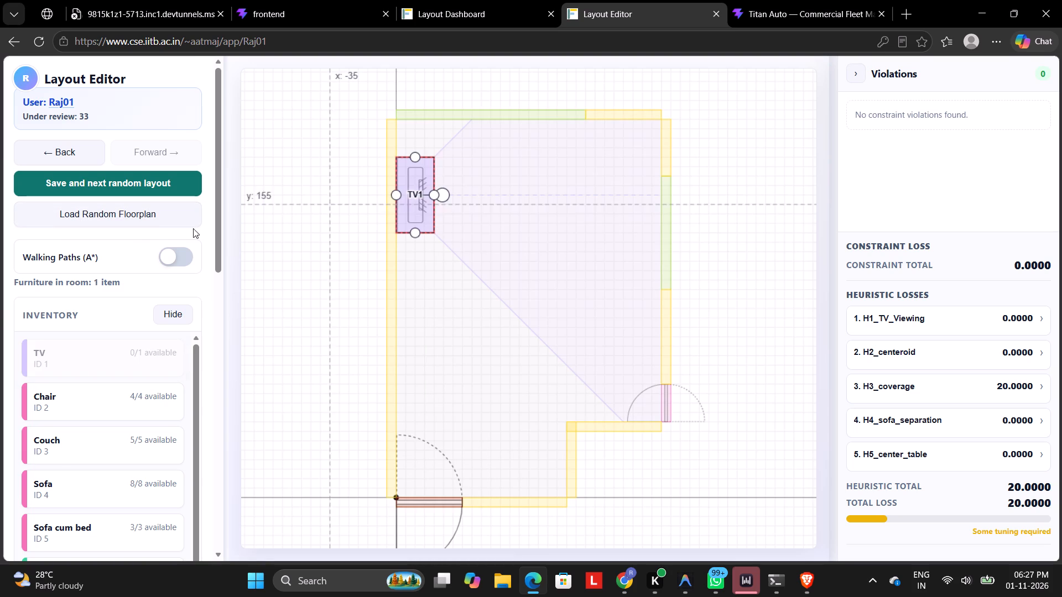
# Place a side table in the upper-left corner above the TV and enlarge the TV one step.
pyautogui.scroll(-3, 0, 313)
pyautogui.scroll(-1, 44, 368)
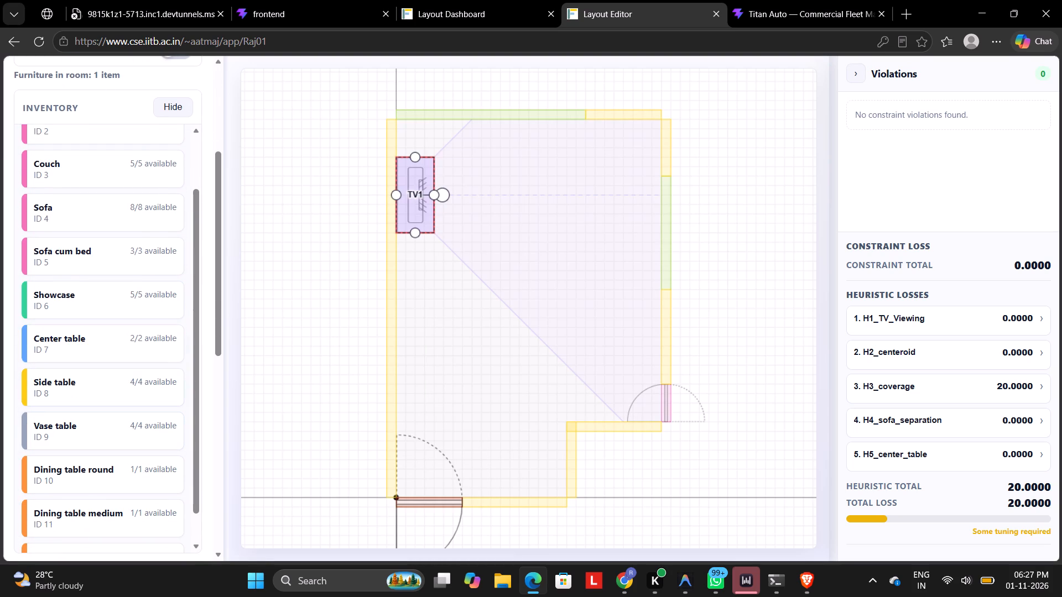
pyautogui.click(78, 302)
pyautogui.moveTo(66, 388); pyautogui.dragTo(387, 119)
pyautogui.click(417, 182)
pyautogui.press('e')
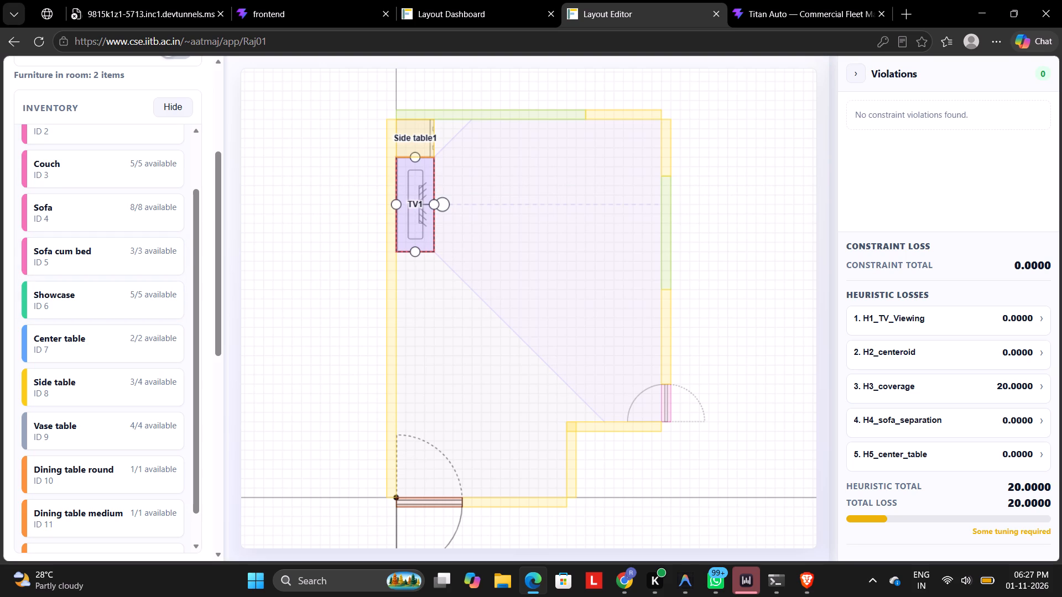
# Place a second side table directly below the TV and enlarge both side tables one step each.
pyautogui.moveTo(82, 396); pyautogui.dragTo(395, 265)
pyautogui.press('e')
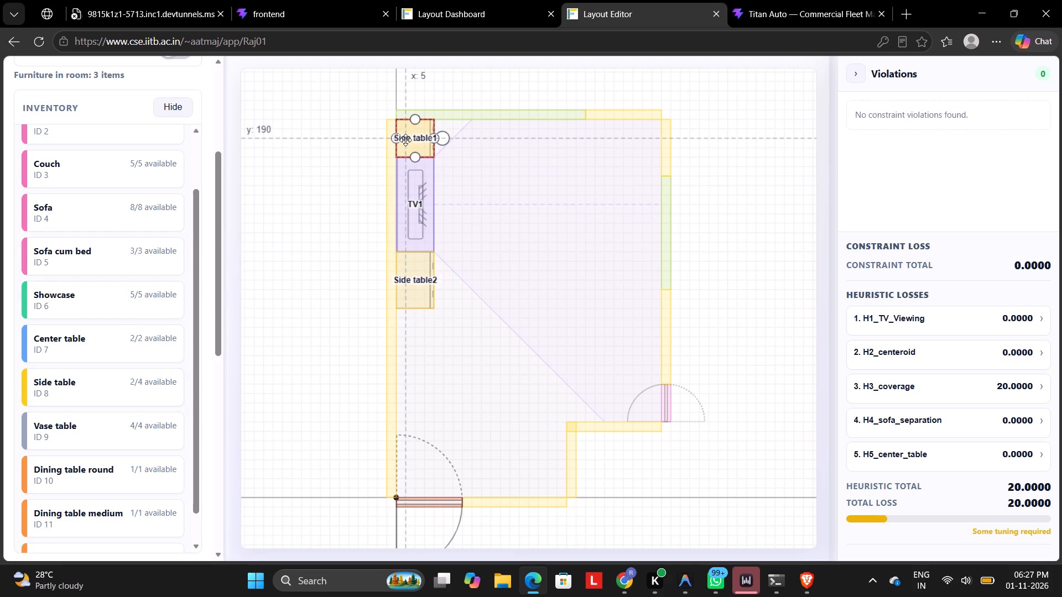
pyautogui.click(405, 140)
pyautogui.press('e')
# Place a vase table in the upper-right corner of the room.
pyautogui.moveTo(94, 441); pyautogui.dragTo(649, 140)
# Place a sofa against the right wall directly below the vase table and enlarge it.
pyautogui.moveTo(82, 223); pyautogui.dragTo(627, 213)
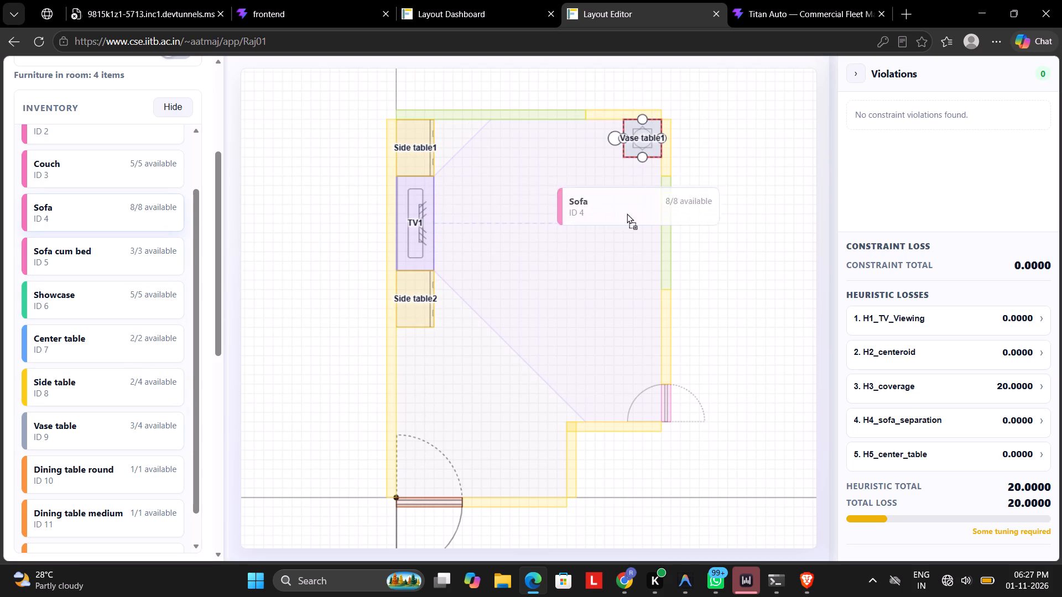
pyautogui.moveTo(627, 213); pyautogui.dragTo(629, 211)
pyautogui.write('ee')
pyautogui.press('e')
# Place a second sofa along the top wall beside the vase table and enlarge it.
pyautogui.moveTo(90, 206); pyautogui.dragTo(610, 147)
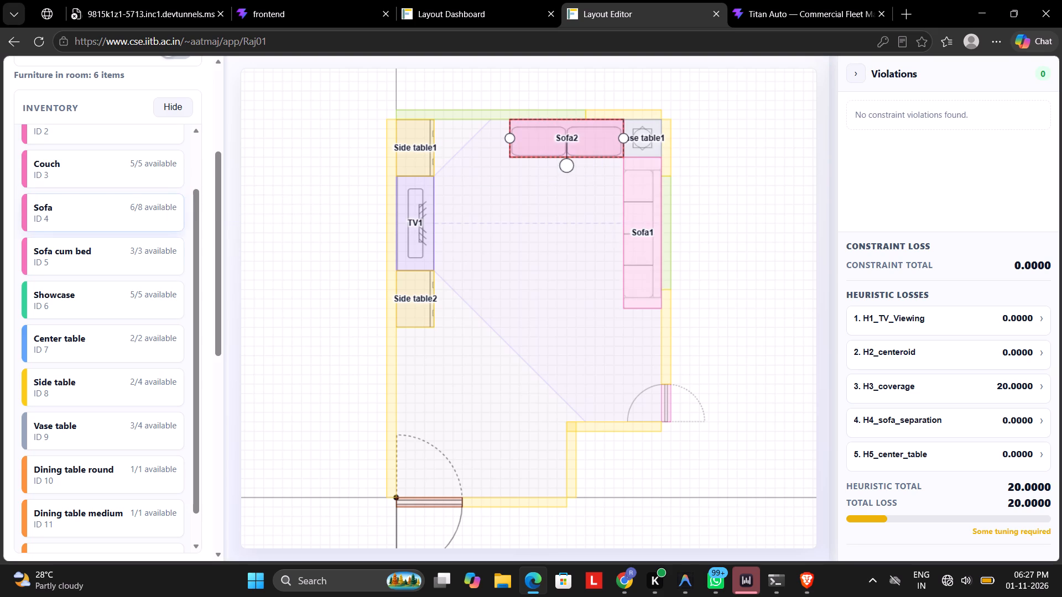
pyautogui.press('e')
pyautogui.press('e')
# Place a center table between the TV and the two sofas.
pyautogui.moveTo(59, 338); pyautogui.dragTo(494, 281)
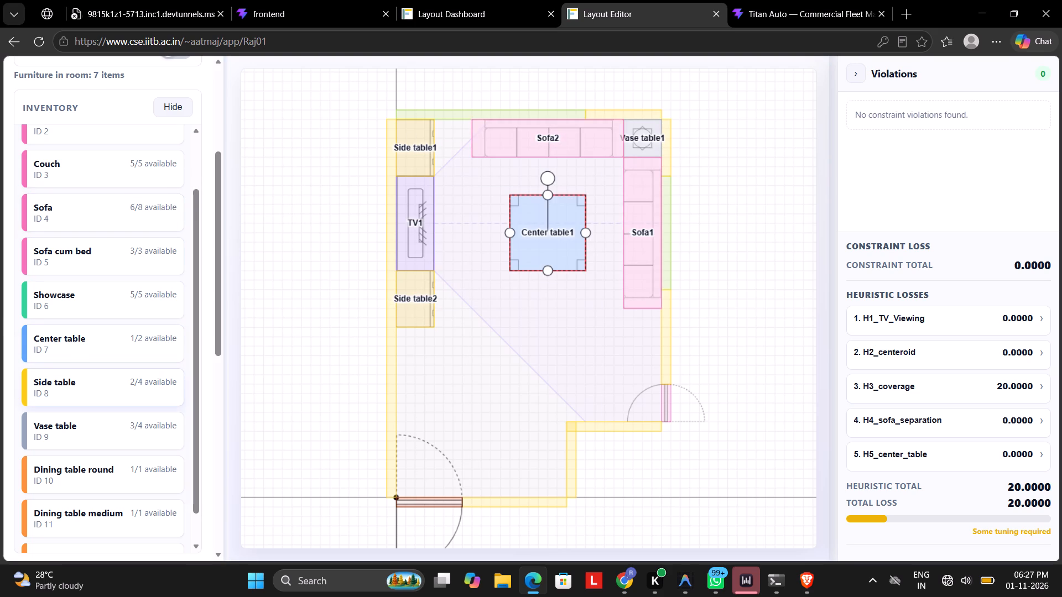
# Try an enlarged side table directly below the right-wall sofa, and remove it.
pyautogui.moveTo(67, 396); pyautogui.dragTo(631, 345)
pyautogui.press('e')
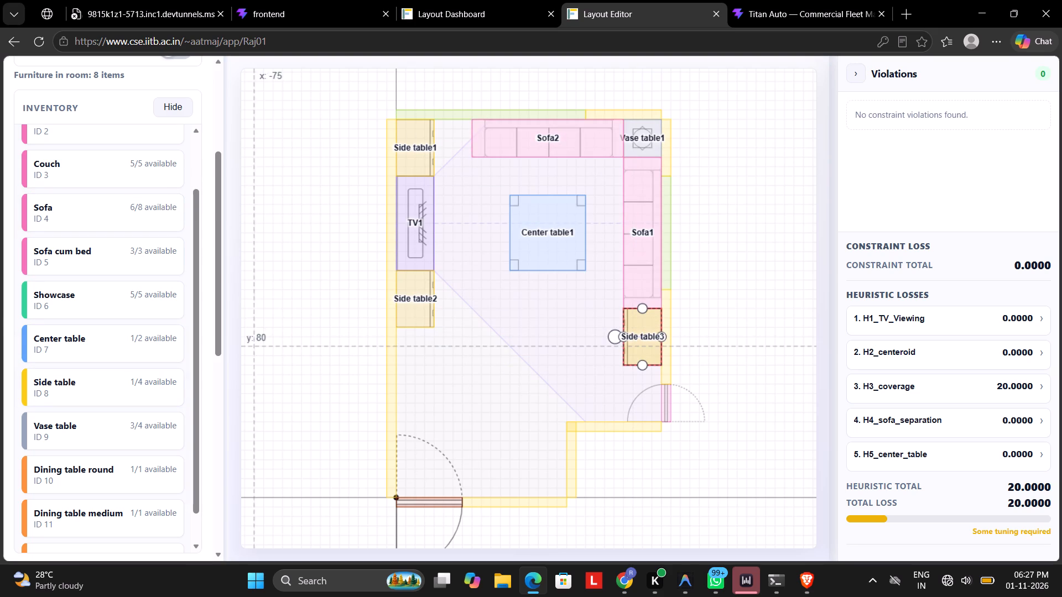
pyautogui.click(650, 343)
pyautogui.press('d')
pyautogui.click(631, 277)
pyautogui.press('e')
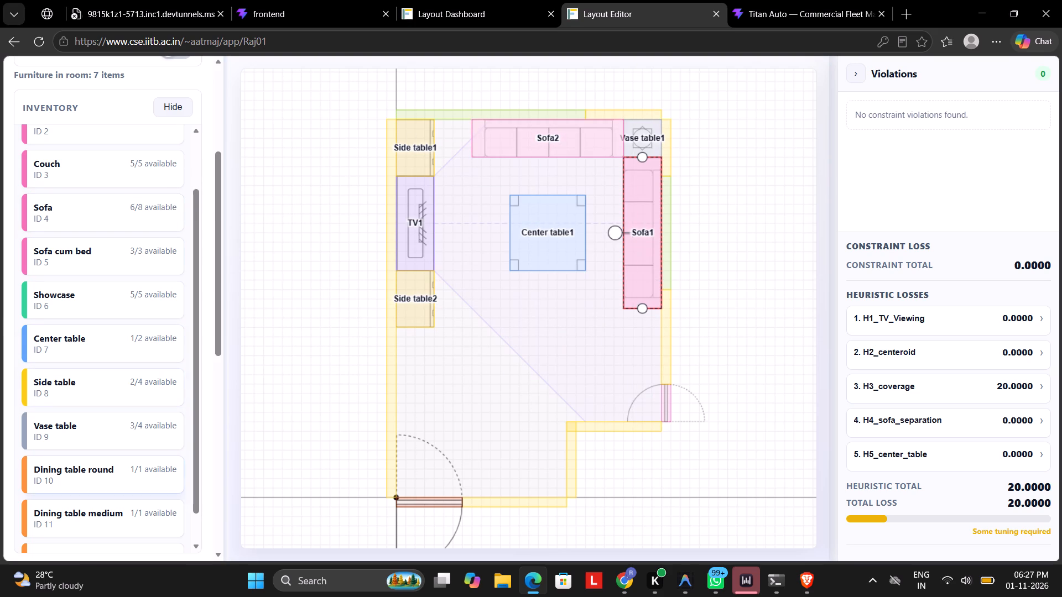
# Place a vase table against the right wall, directly below the right-wall sofa.
pyautogui.moveTo(35, 438); pyautogui.dragTo(555, 357)
pyautogui.moveTo(569, 402); pyautogui.dragTo(658, 332)
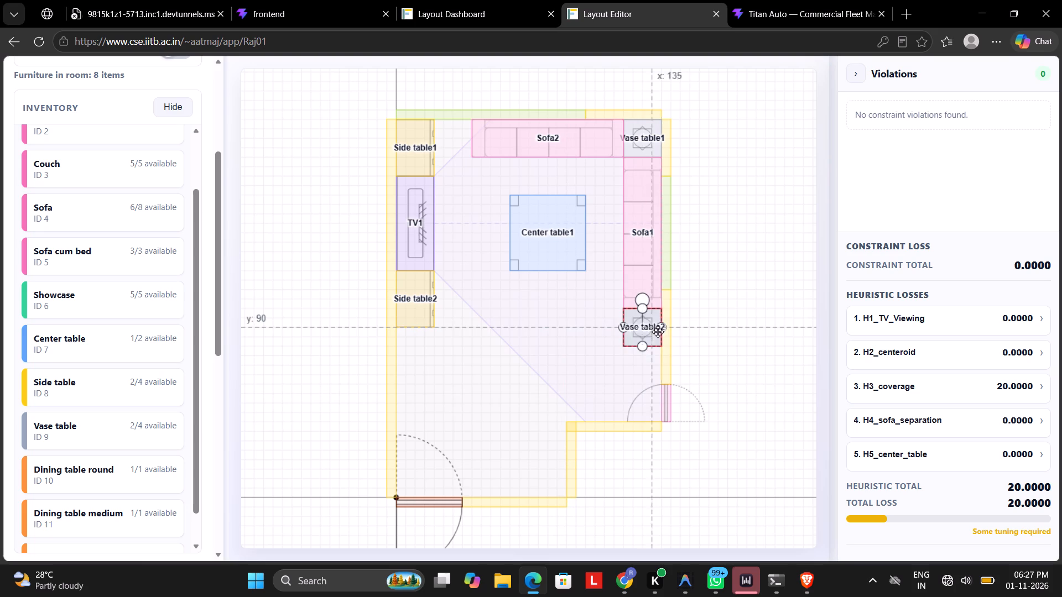
pyautogui.moveTo(658, 332); pyautogui.dragTo(660, 333)
pyautogui.moveTo(660, 333); pyautogui.dragTo(641, 323)
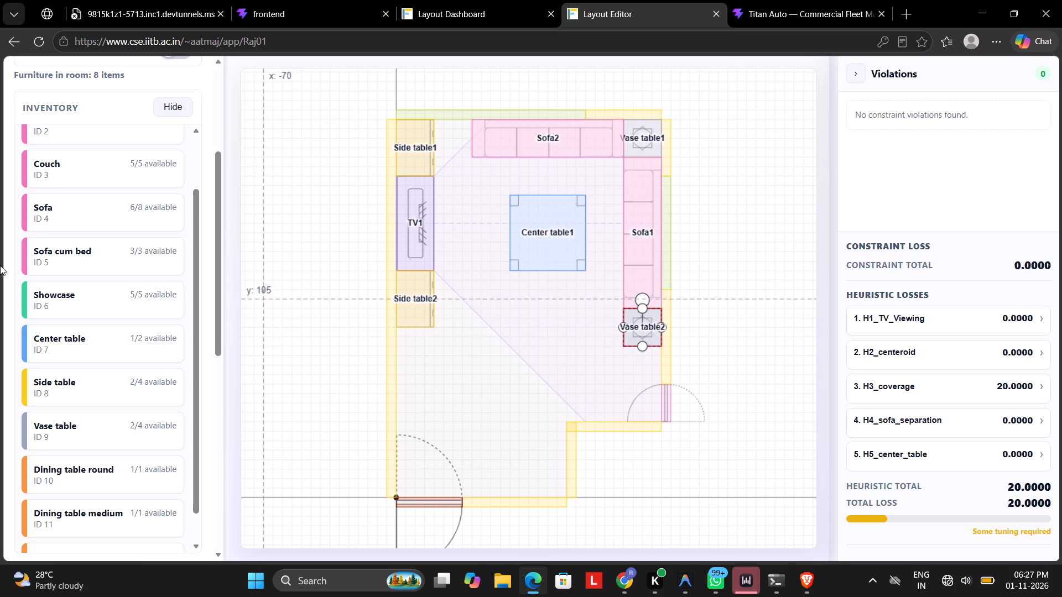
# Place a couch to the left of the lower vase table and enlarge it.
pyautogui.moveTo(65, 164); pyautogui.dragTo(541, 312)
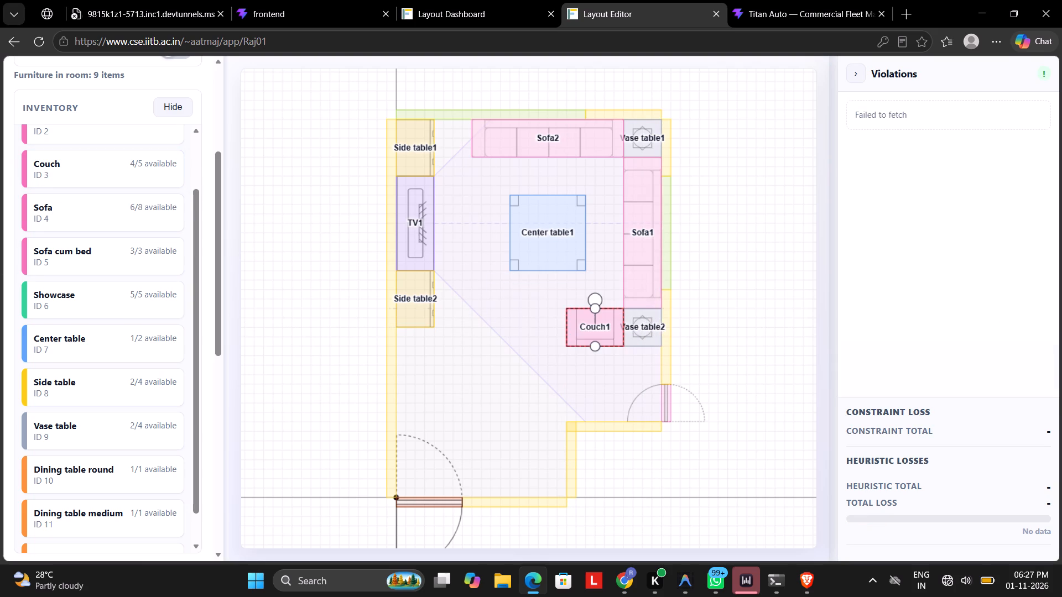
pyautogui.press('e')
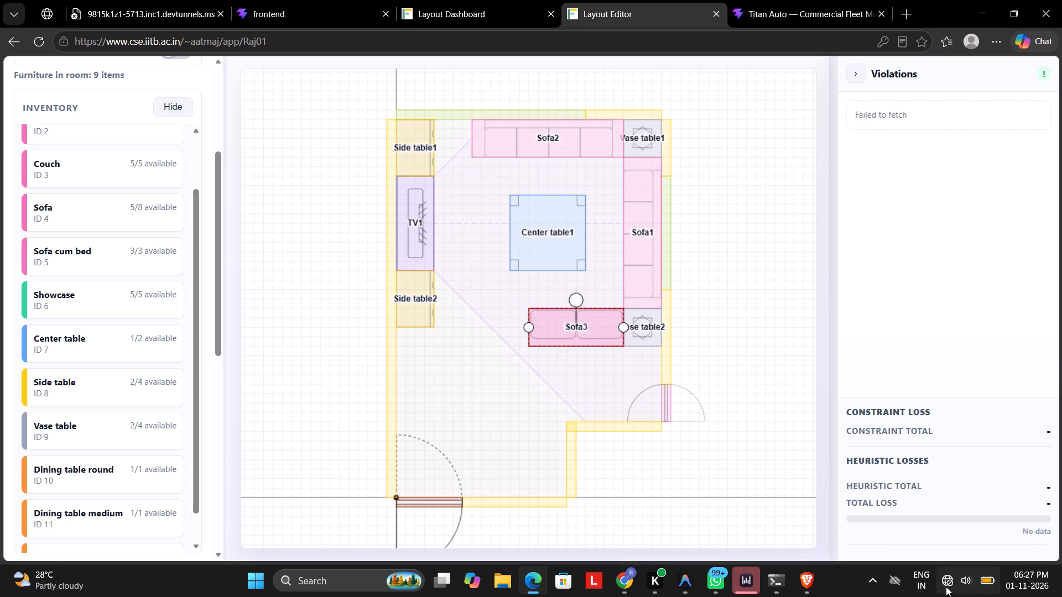
# Connect the computer to the A15 phone hotspot over Wi-Fi to restore internet access.
pyautogui.click(946, 586)
pyautogui.click(881, 323)
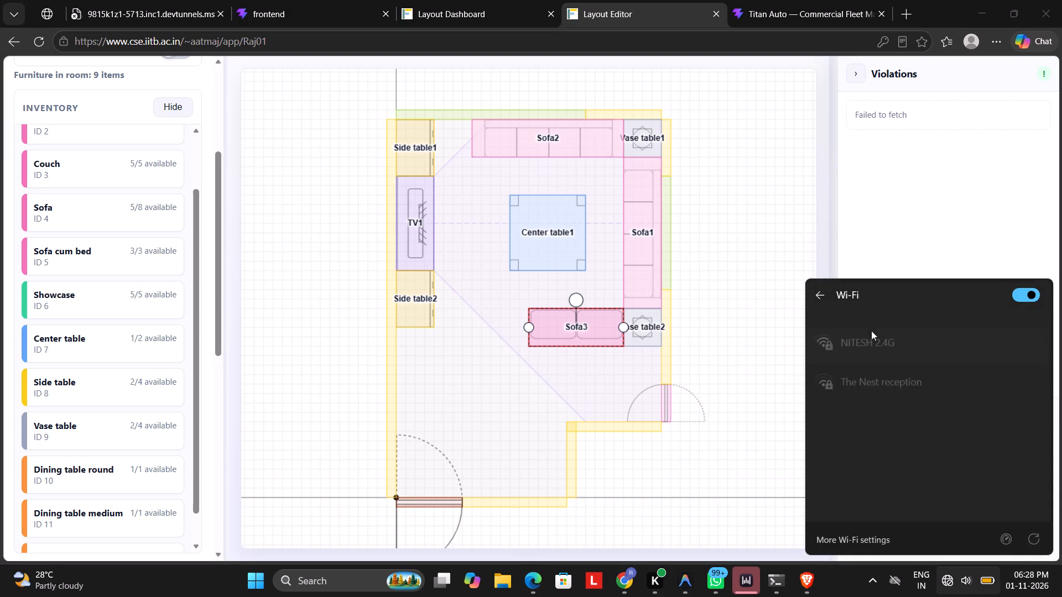
pyautogui.scroll(-2, 881, 366)
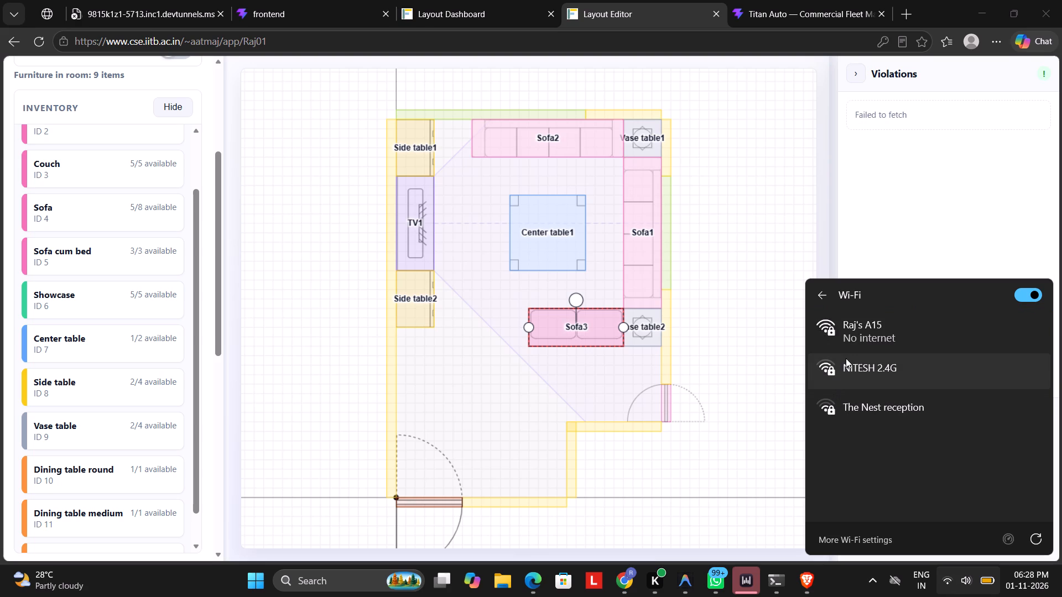
pyautogui.click(855, 338)
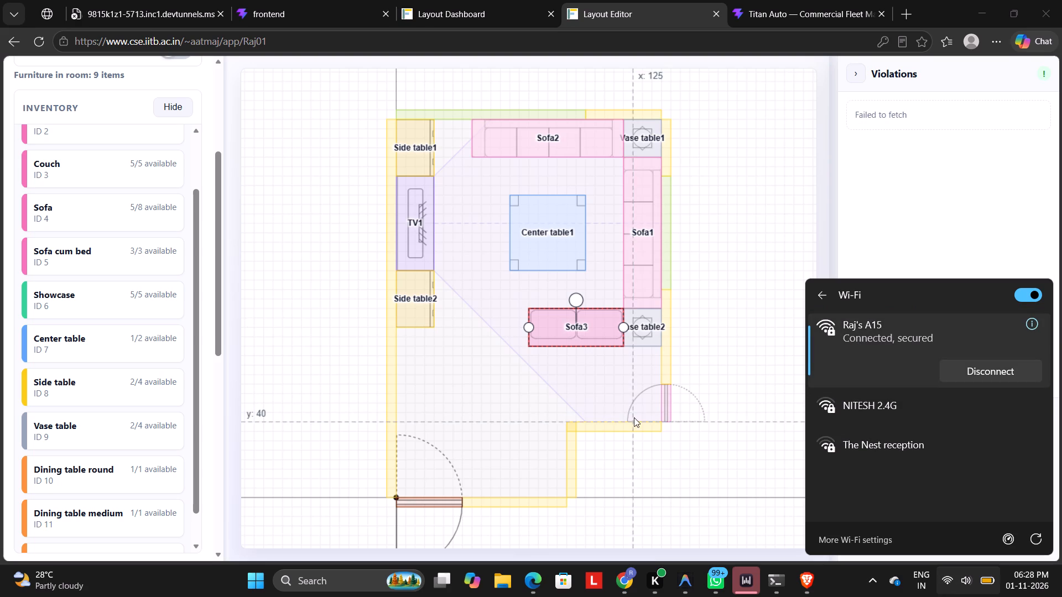
pyautogui.click(605, 412)
# Switch to the Brave browser and look through the recommended videos on the open YouTube page.
pyautogui.click(805, 587)
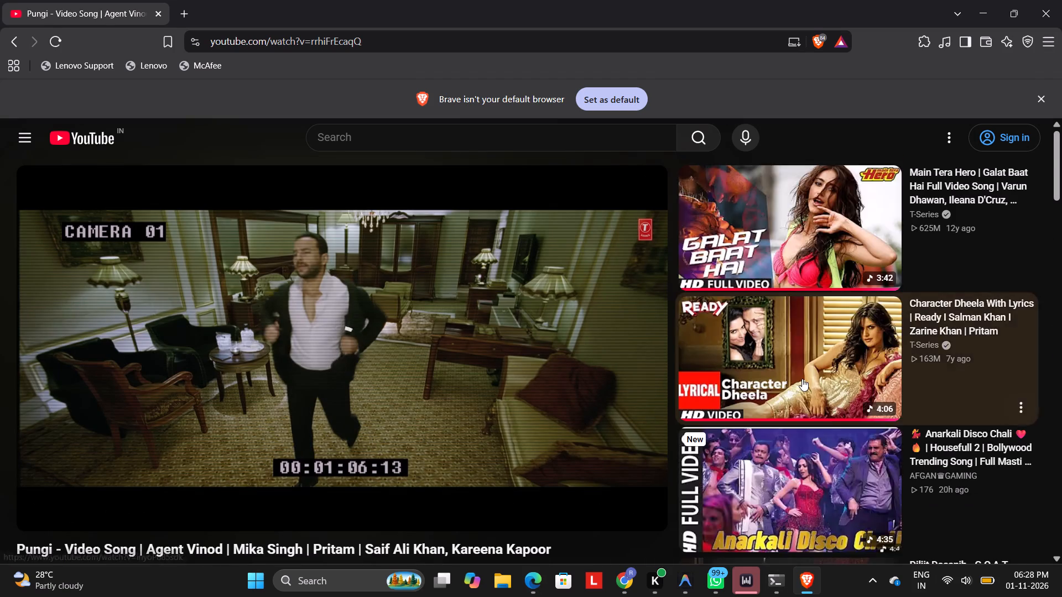
pyautogui.scroll(-3, 802, 379)
pyautogui.scroll(3, 802, 379)
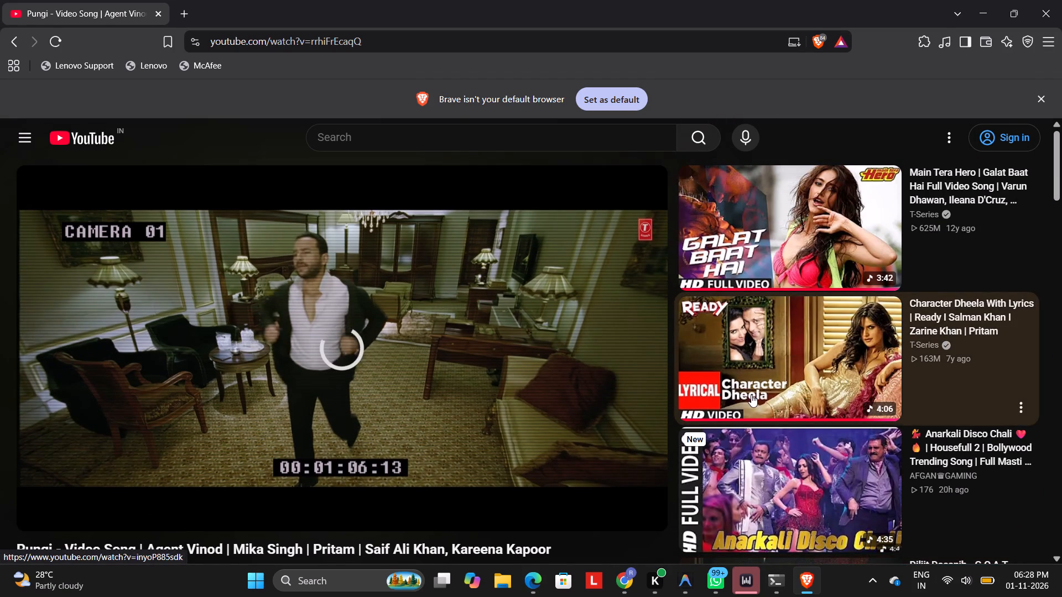
pyautogui.scroll(-2, 751, 395)
pyautogui.scroll(1, 751, 395)
pyautogui.scroll(-3, 751, 395)
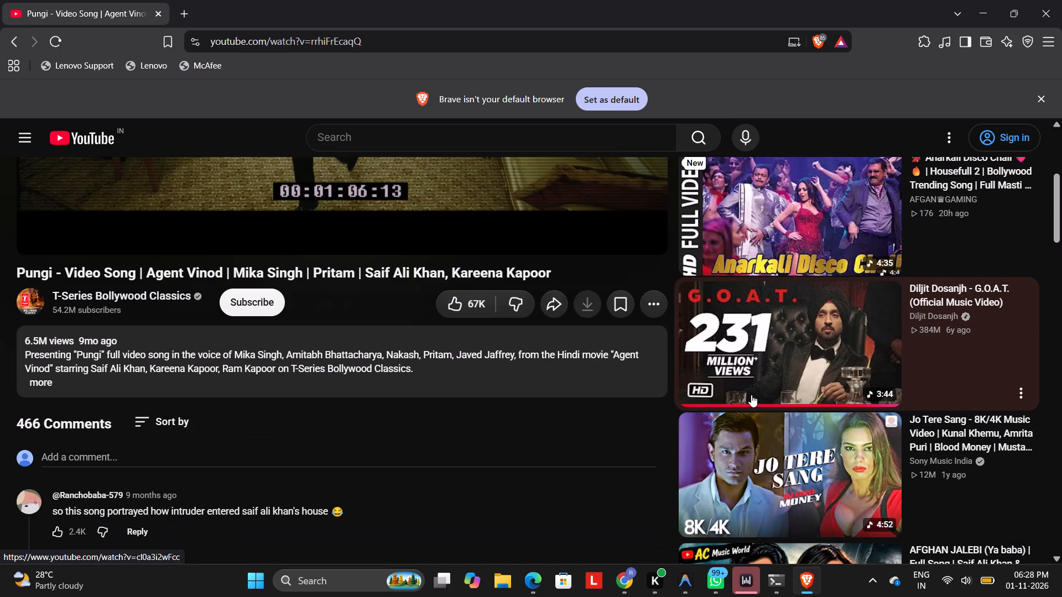
# In Brave, look through the recommended videos on the Pungi song's YouTube page.
pyautogui.scroll(-3, 751, 395)
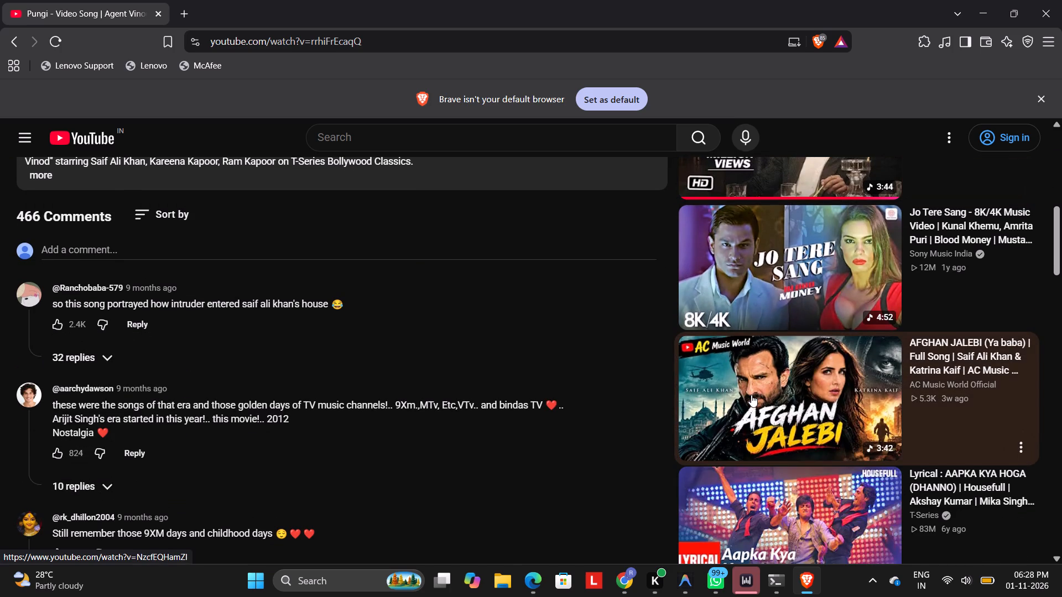
pyautogui.scroll(-7, 751, 395)
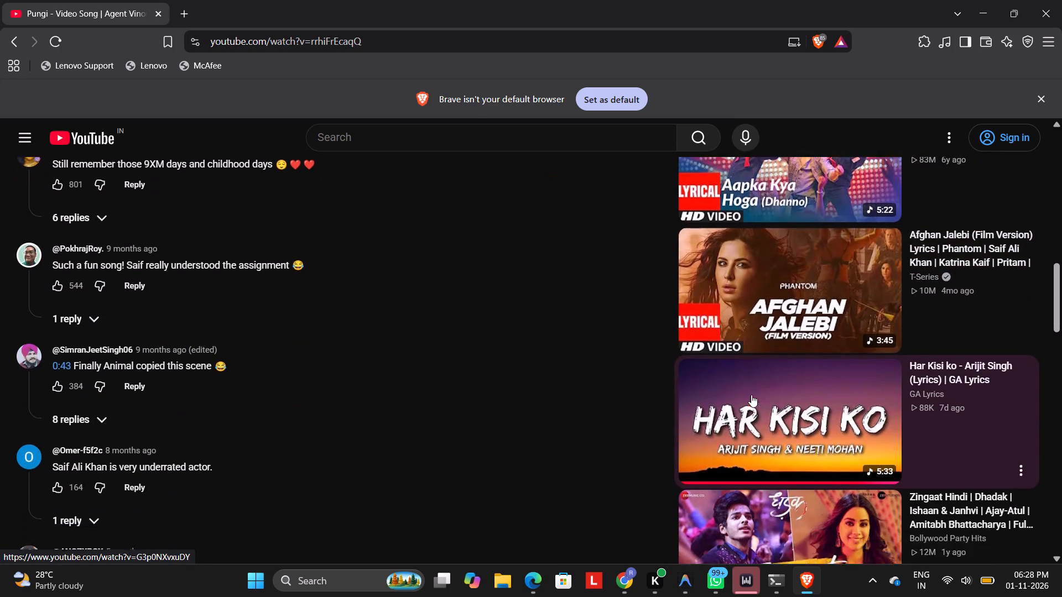
pyautogui.scroll(-8, 751, 395)
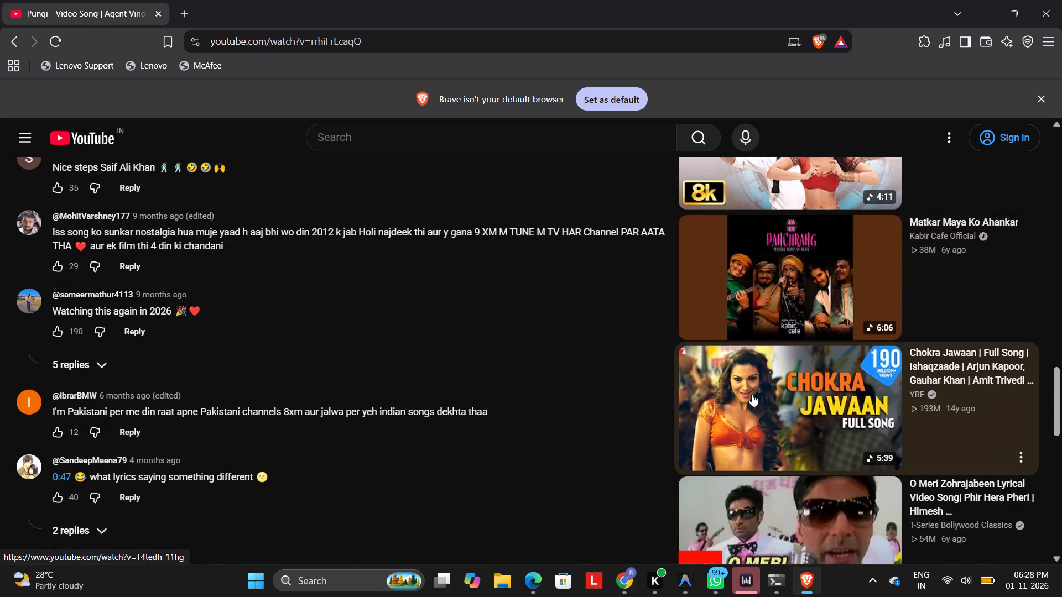
pyautogui.scroll(-4, 752, 394)
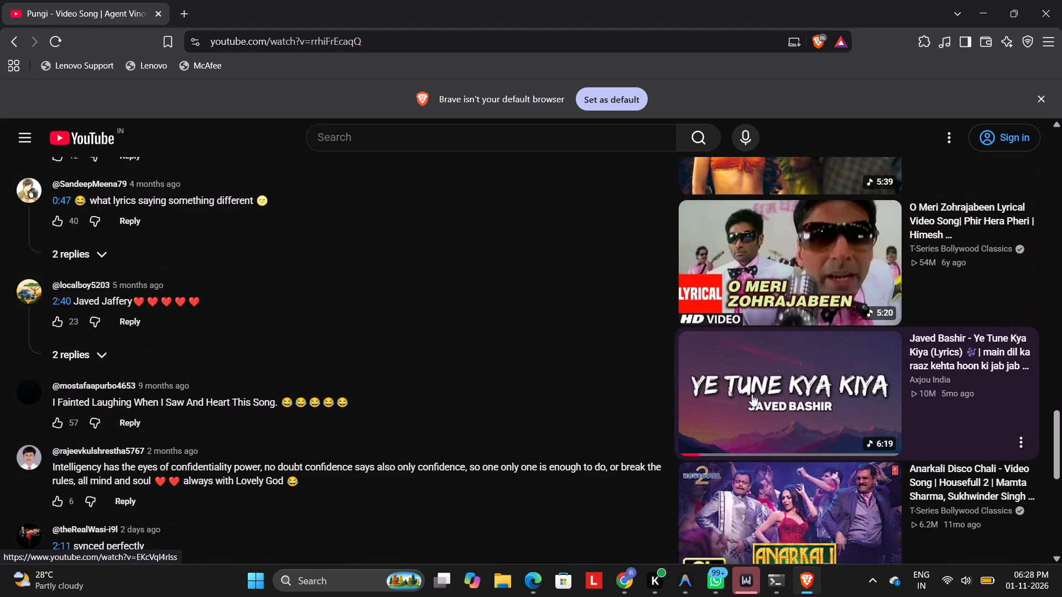
pyautogui.scroll(-1, 752, 394)
pyautogui.scroll(7, 752, 394)
pyautogui.scroll(6, 504, 447)
pyautogui.scroll(6, 450, 426)
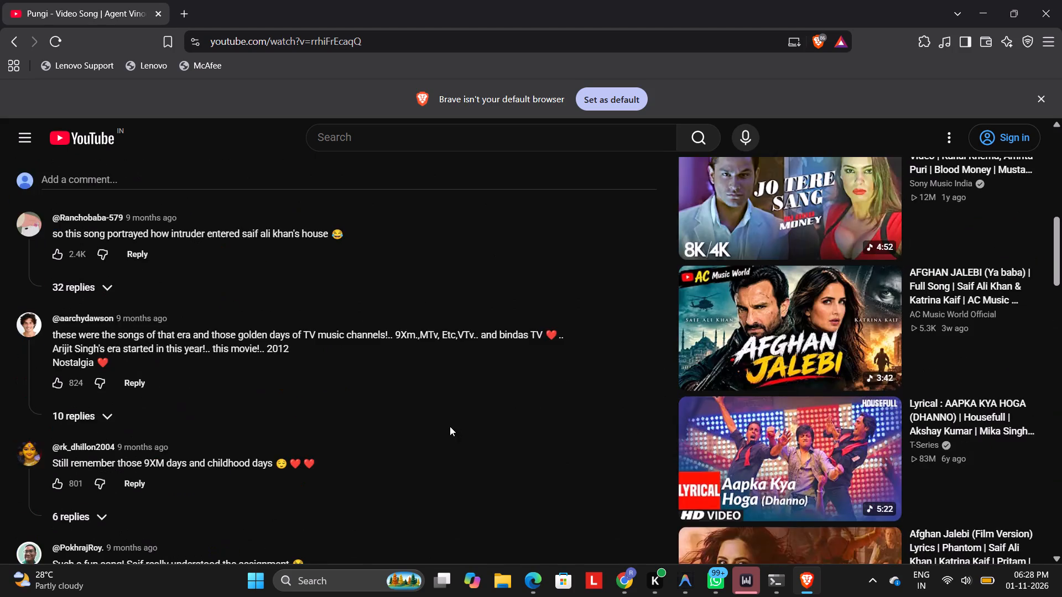
pyautogui.scroll(11, 449, 426)
# Resume playback of the Pungi song.
pyautogui.click(188, 358)
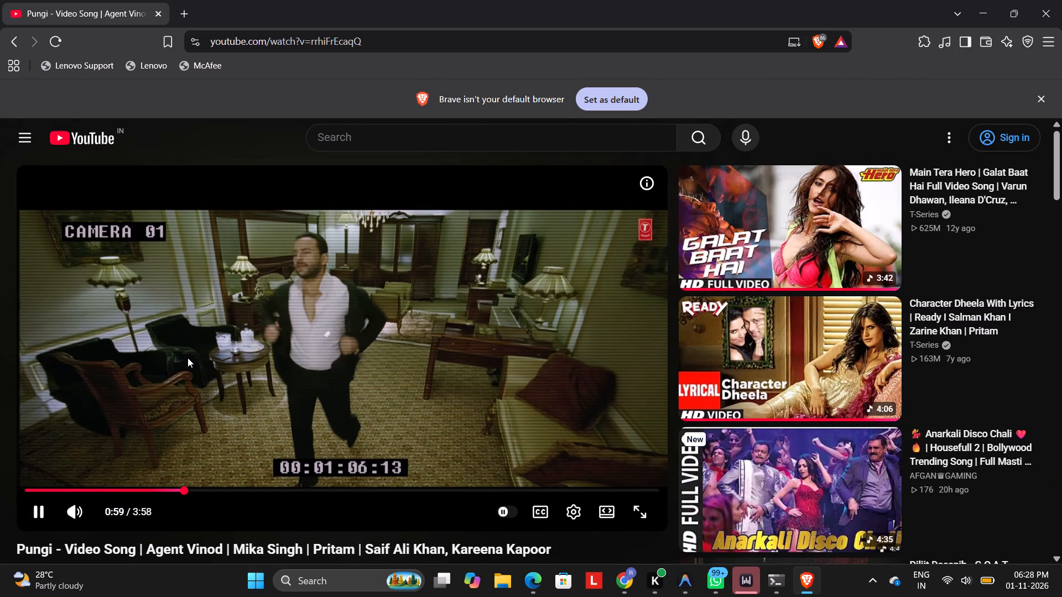
pyautogui.click(188, 358)
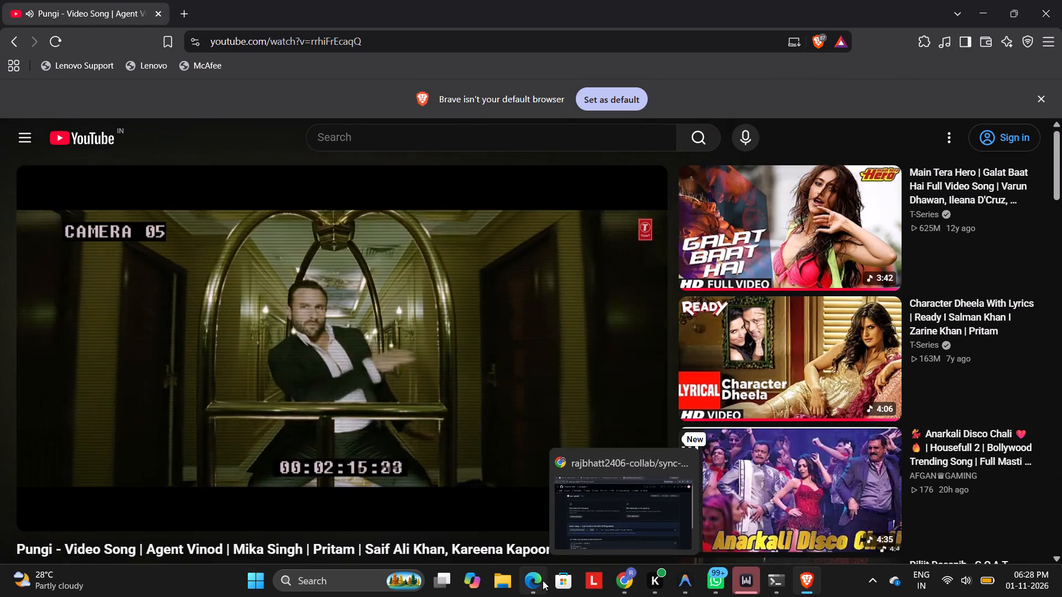
# Switch to the Layout Editor in Edge and place a resized showcase along the bottom wall, right of the entrance door.
pyautogui.click(543, 580)
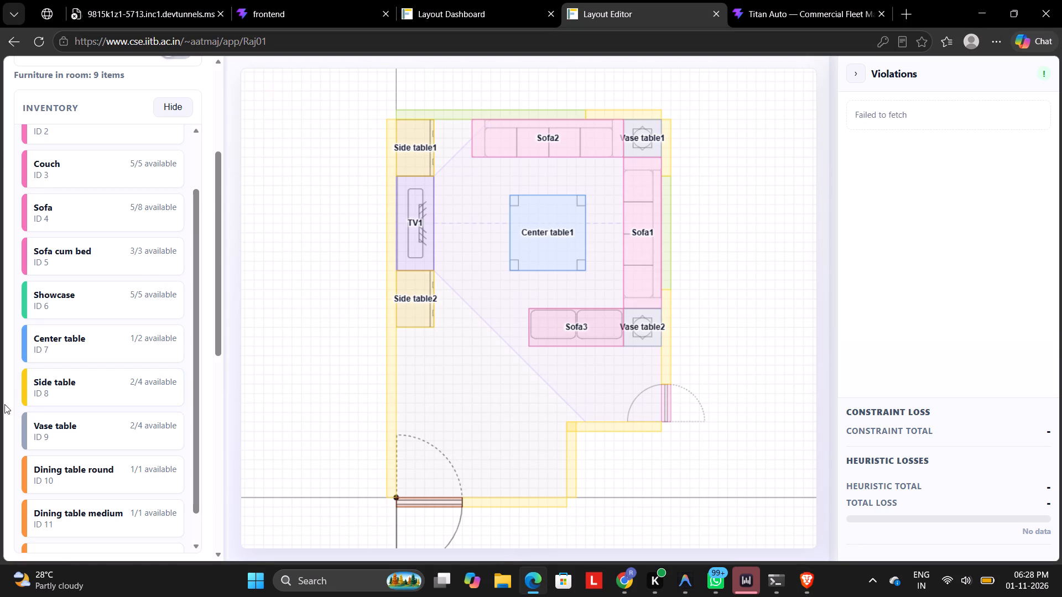
pyautogui.moveTo(59, 302); pyautogui.dragTo(383, 371)
pyautogui.write('ee')
pyautogui.press('e')
pyautogui.rightClick(389, 391)
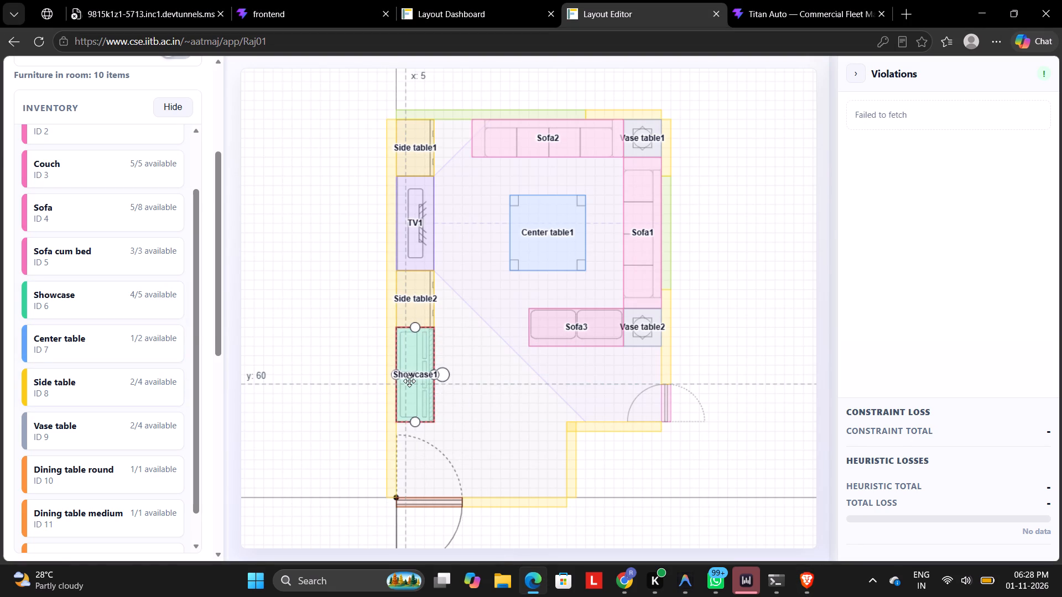
pyautogui.rightClick(409, 381)
pyautogui.moveTo(409, 380); pyautogui.dragTo(511, 488)
pyautogui.write('ew')
pyautogui.press('q')
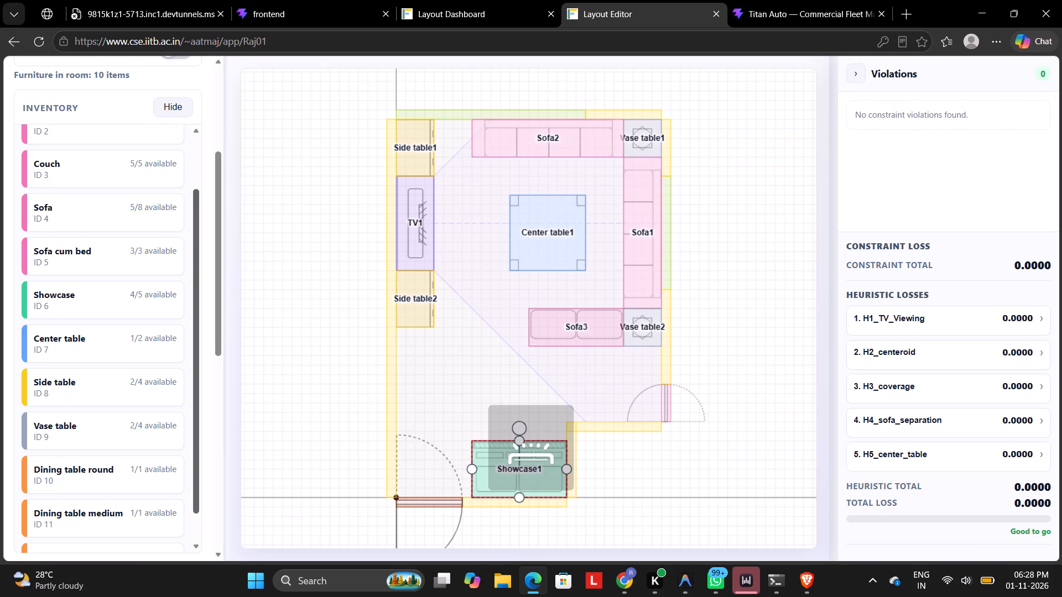
# Save the layout despite the small gap and go on to the next random floorplan.
pyautogui.scroll(7, 0, 198)
pyautogui.click(92, 187)
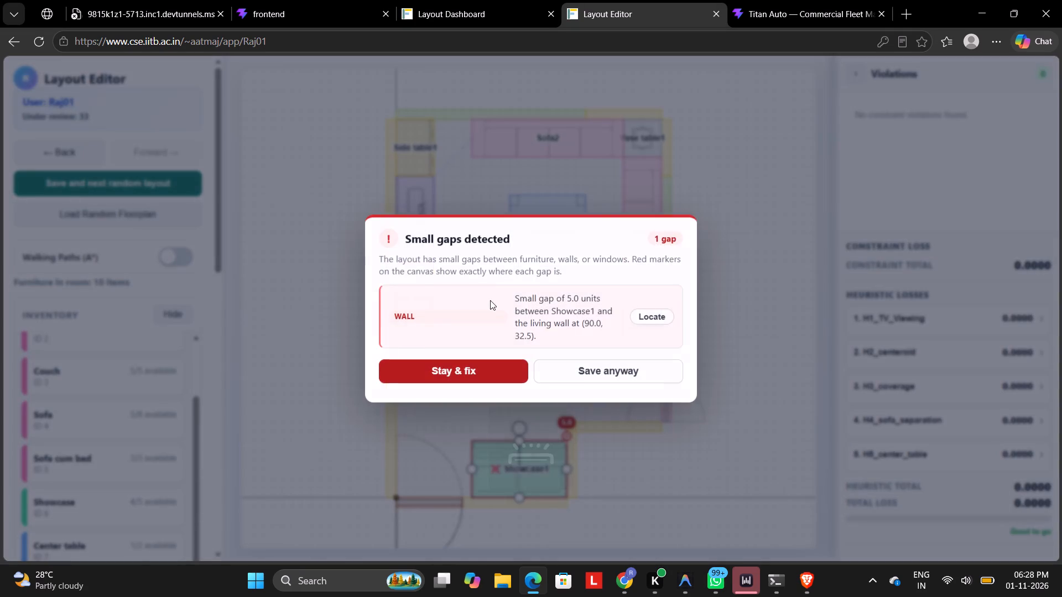
pyautogui.click(607, 366)
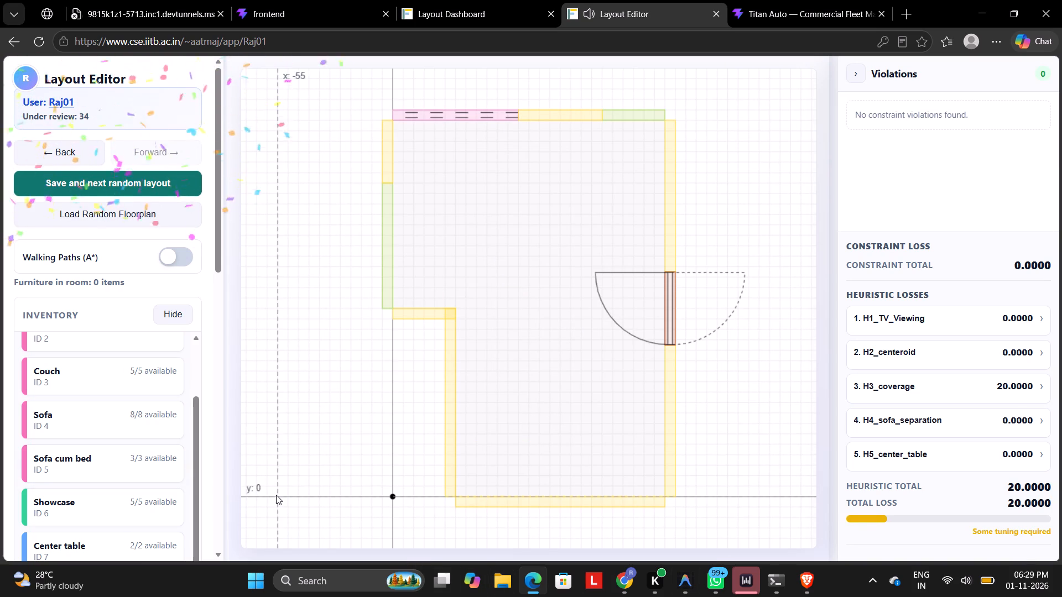
# Place a two-seat sofa centered against the bottom wall of the new room.
pyautogui.moveTo(69, 411); pyautogui.dragTo(530, 465)
pyautogui.moveTo(564, 468); pyautogui.dragTo(592, 472)
pyautogui.moveTo(589, 473); pyautogui.dragTo(598, 472)
pyautogui.press('e')
pyautogui.moveTo(581, 475); pyautogui.dragTo(569, 478)
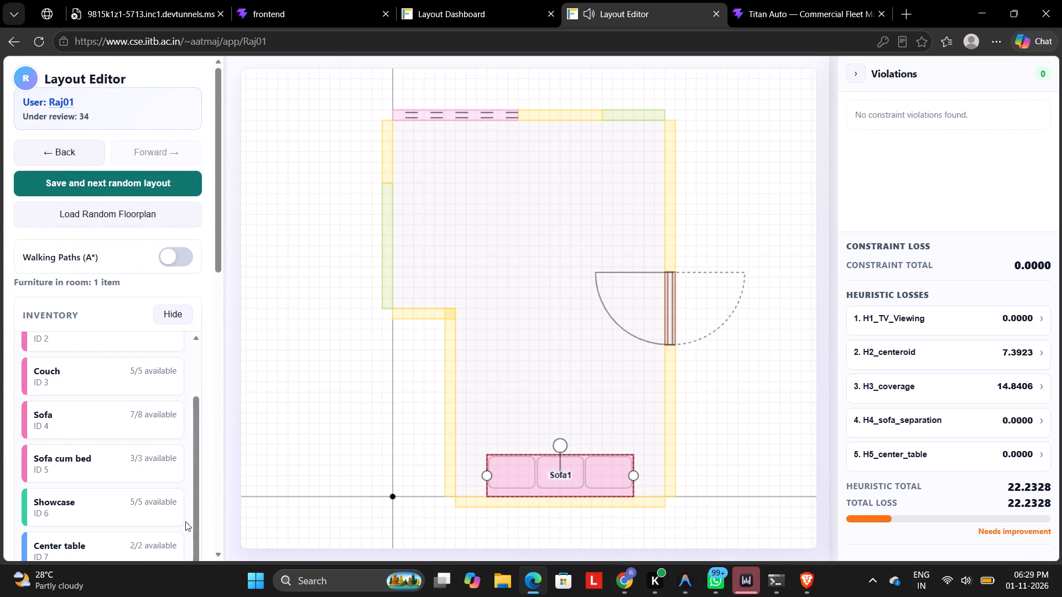
pyautogui.press('w')
# Place a vase table in each bottom corner of the room, on either side of the sofa.
pyautogui.scroll(-5, 186, 493)
pyautogui.scroll(-4, 157, 442)
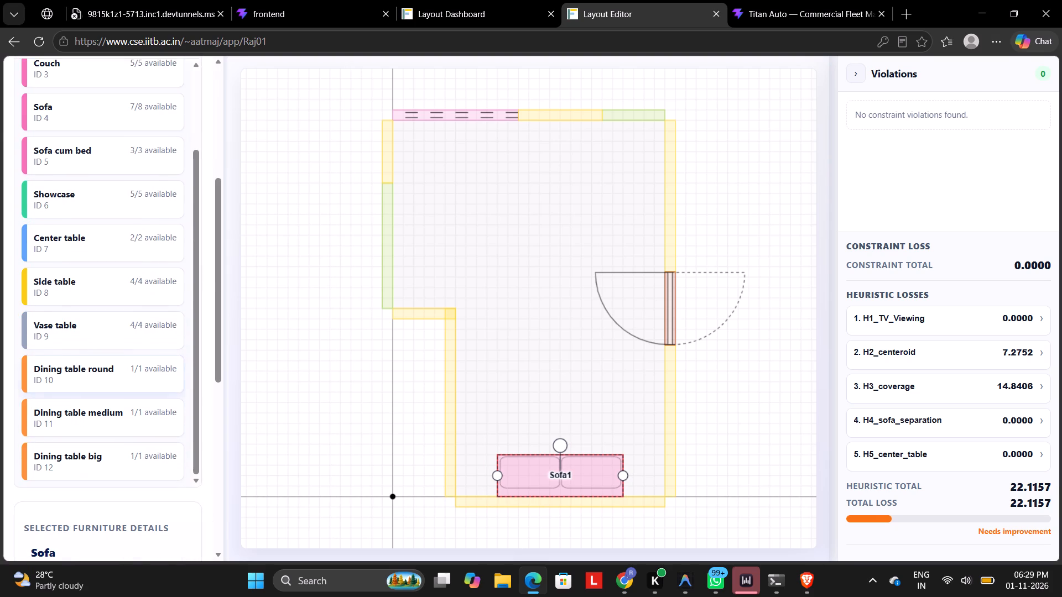
pyautogui.moveTo(117, 325); pyautogui.dragTo(474, 479)
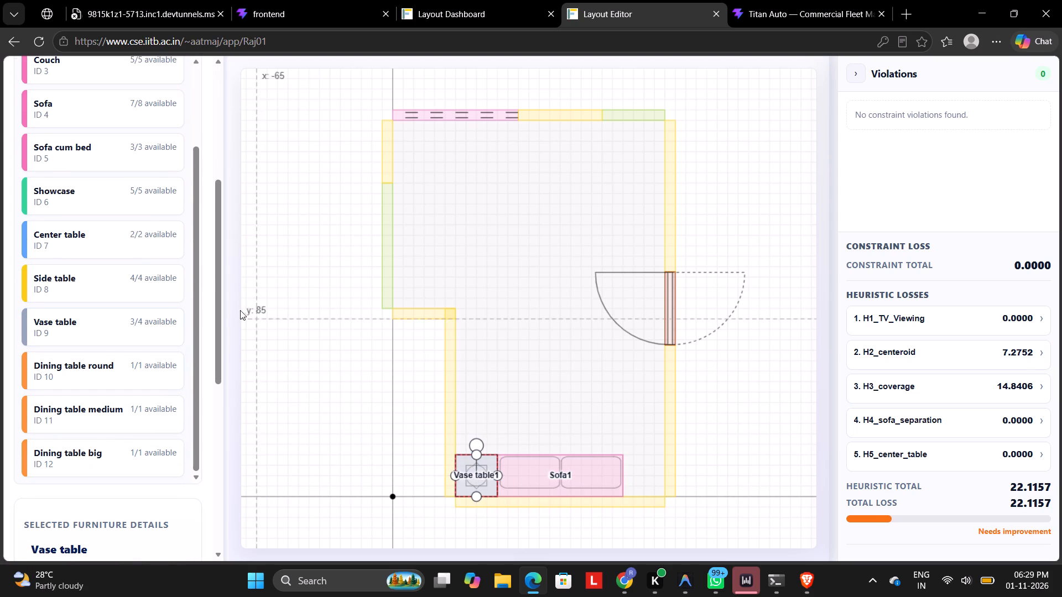
pyautogui.moveTo(55, 331); pyautogui.dragTo(619, 467)
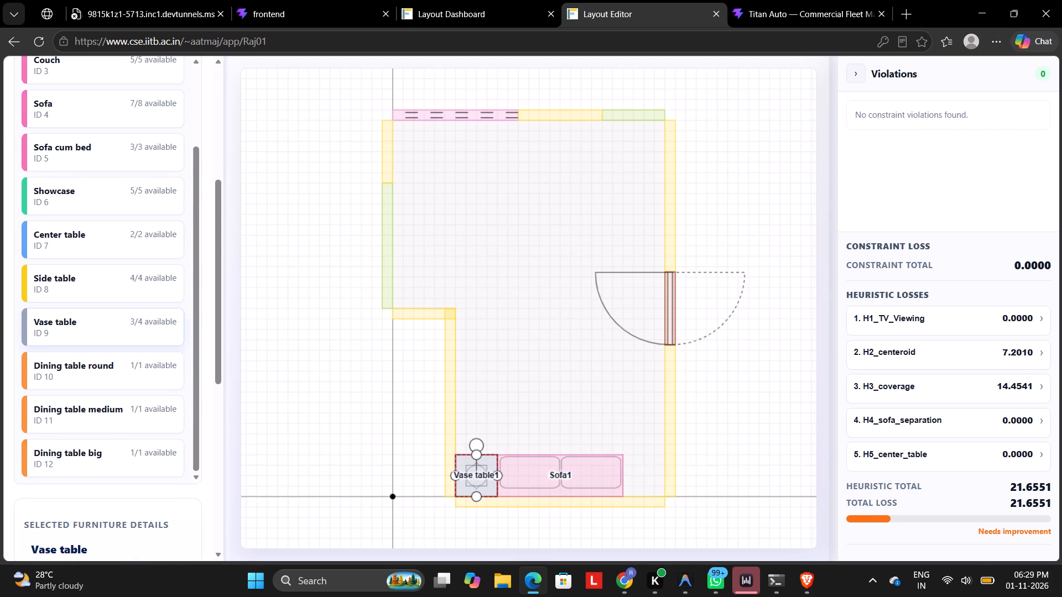
# Place a shortened sofa above the right vase table and an enlarged sofa above the left one, along the side walls.
pyautogui.moveTo(85, 102); pyautogui.dragTo(610, 367)
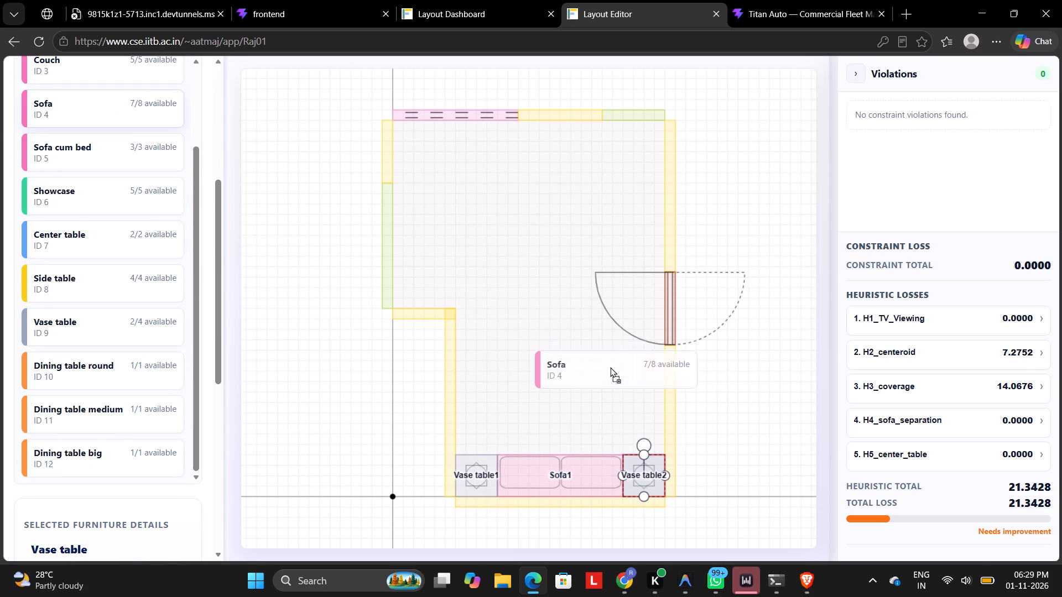
pyautogui.moveTo(610, 367); pyautogui.dragTo(623, 378)
pyautogui.press('w')
pyautogui.moveTo(54, 112); pyautogui.dragTo(129, 165)
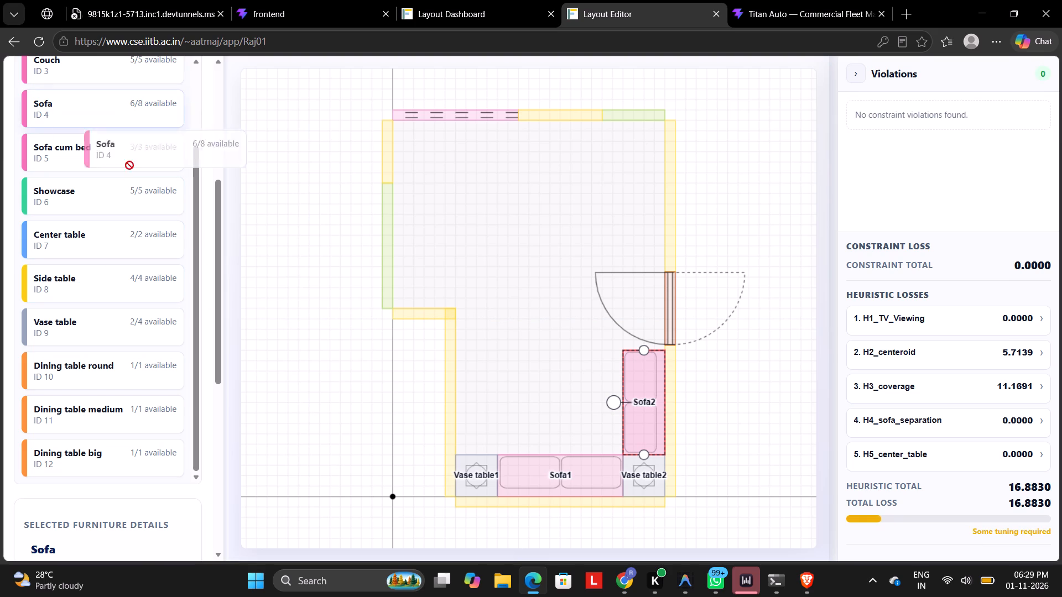
pyautogui.moveTo(129, 165); pyautogui.dragTo(424, 396)
pyautogui.press('e')
# Place a center table in the middle of the three sofas.
pyautogui.moveTo(70, 242); pyautogui.dragTo(248, 308)
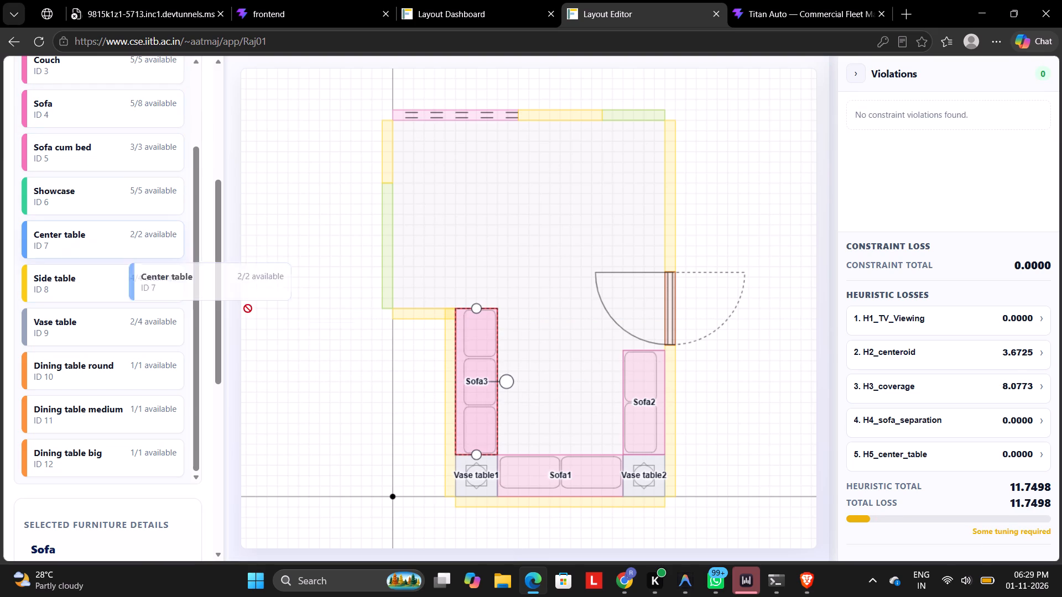
pyautogui.moveTo(248, 308); pyautogui.dragTo(549, 404)
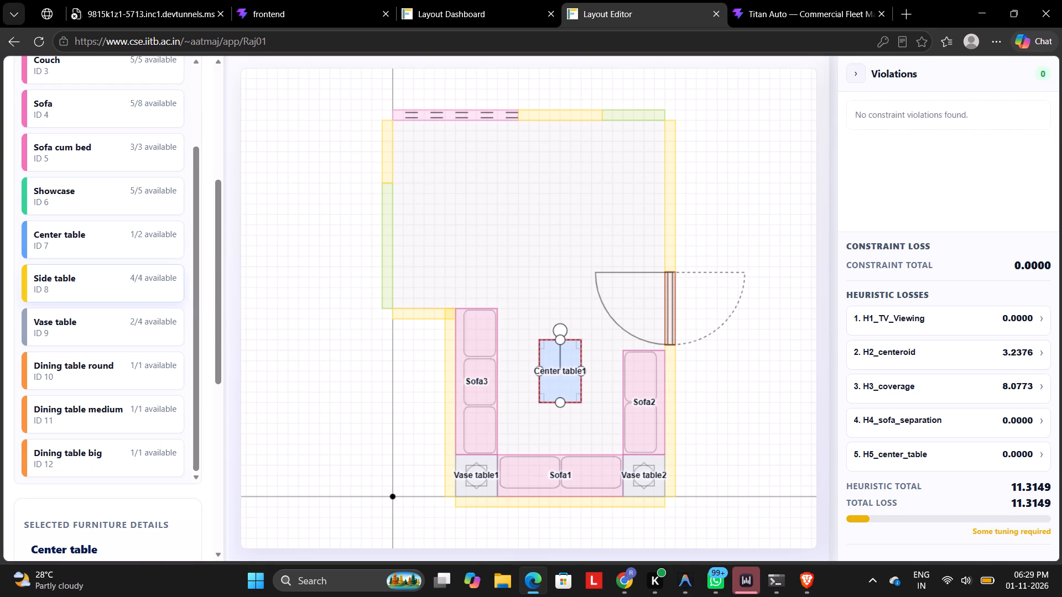
# Place a big dining table in the upper part of the room and enlarge it.
pyautogui.scroll(-1, 67, 290)
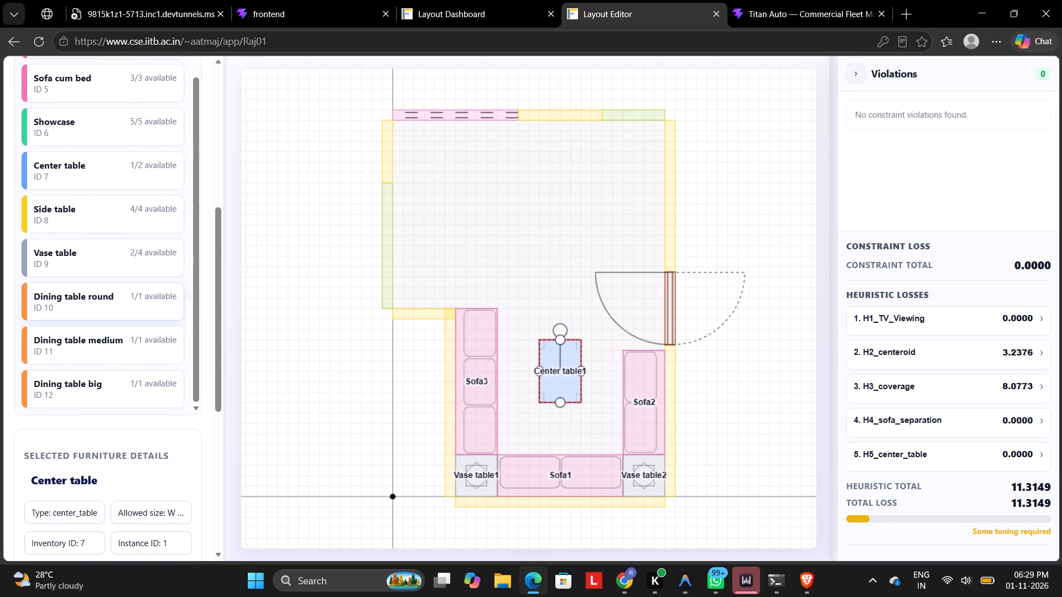
pyautogui.moveTo(91, 401); pyautogui.dragTo(595, 161)
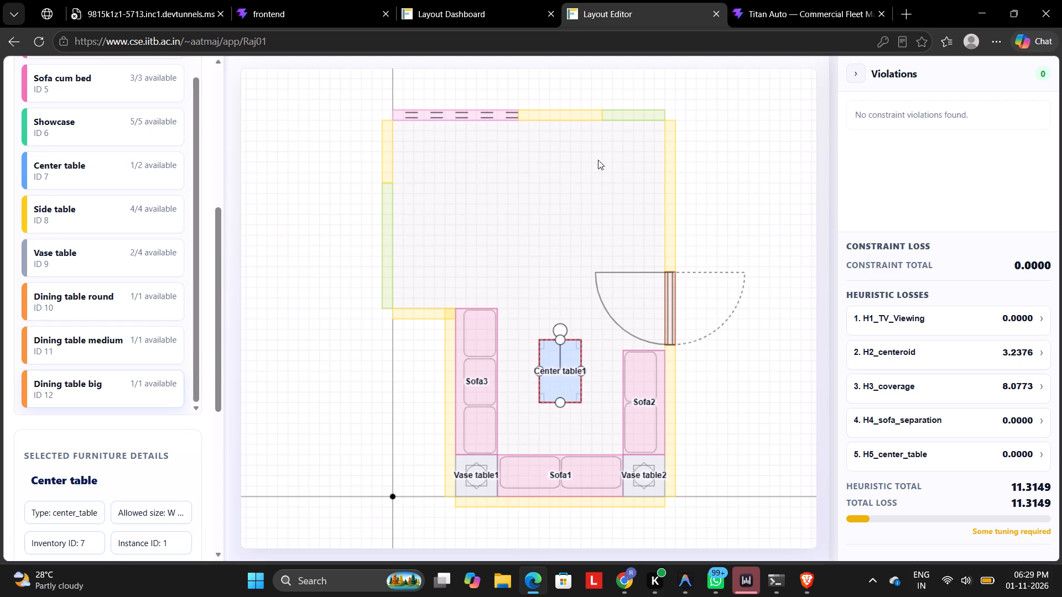
pyautogui.moveTo(530, 193); pyautogui.dragTo(544, 193)
pyautogui.moveTo(543, 195); pyautogui.dragTo(519, 207)
pyautogui.press('e')
pyautogui.moveTo(517, 207); pyautogui.dragTo(504, 214)
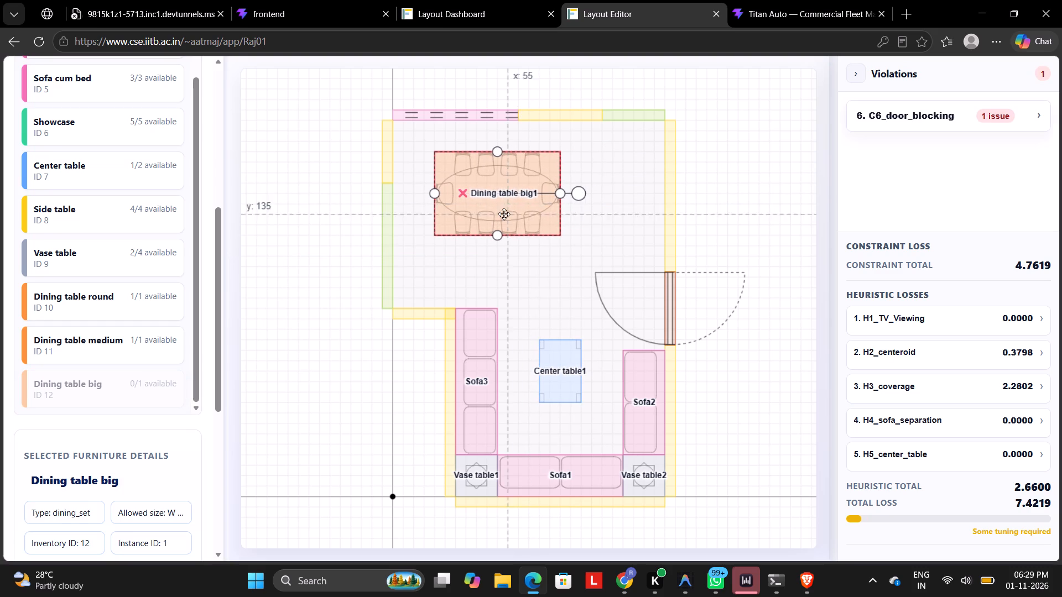
# Widen the big dining table and reposition it above the center table, clear of the door blocking area.
pyautogui.moveTo(504, 214); pyautogui.dragTo(570, 203)
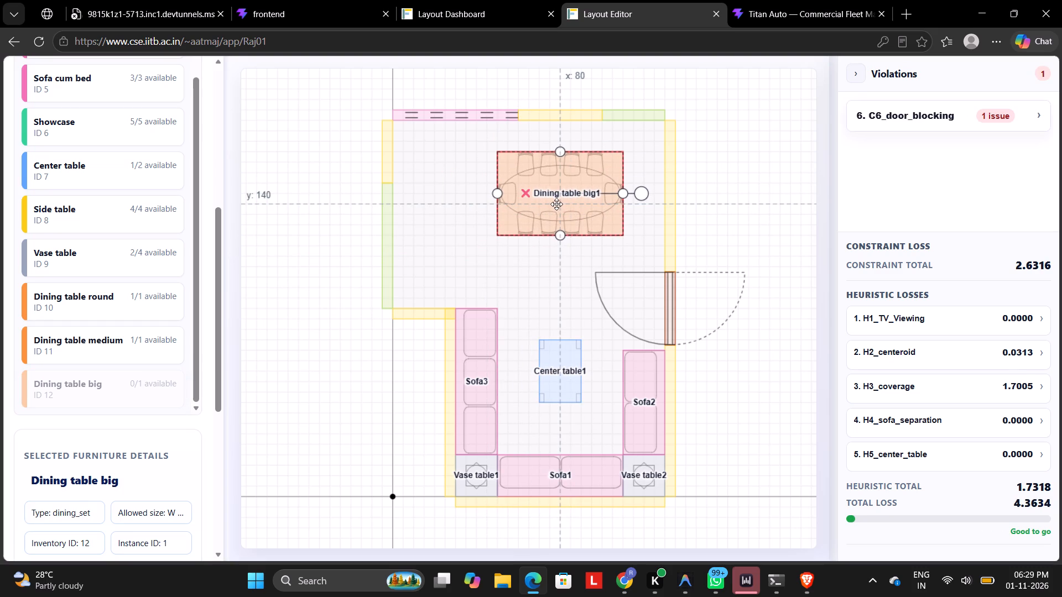
pyautogui.moveTo(556, 204); pyautogui.dragTo(555, 217)
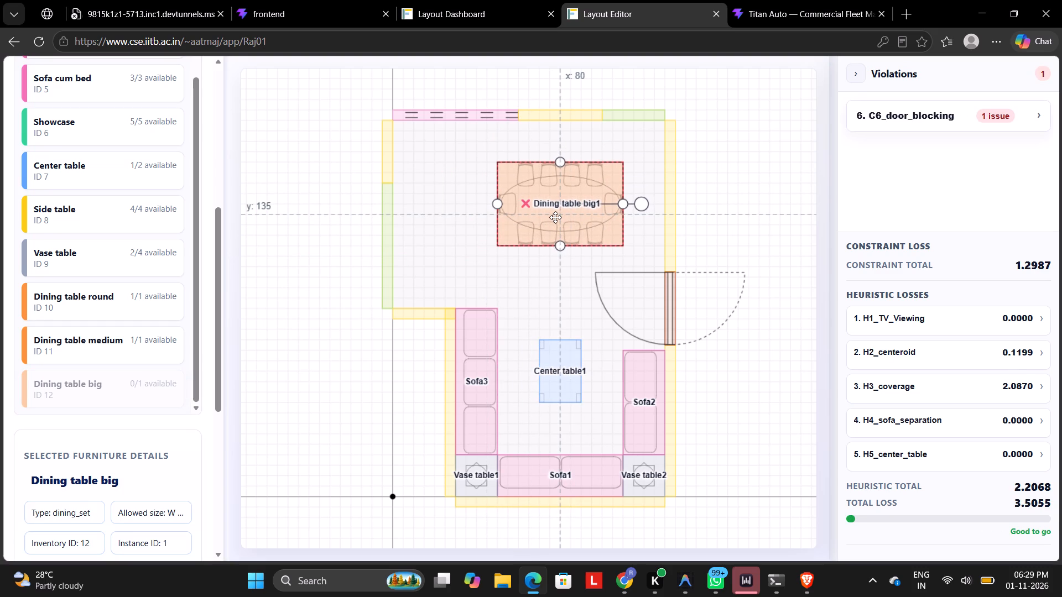
pyautogui.moveTo(558, 161); pyautogui.dragTo(565, 190)
pyautogui.moveTo(564, 203); pyautogui.dragTo(566, 189)
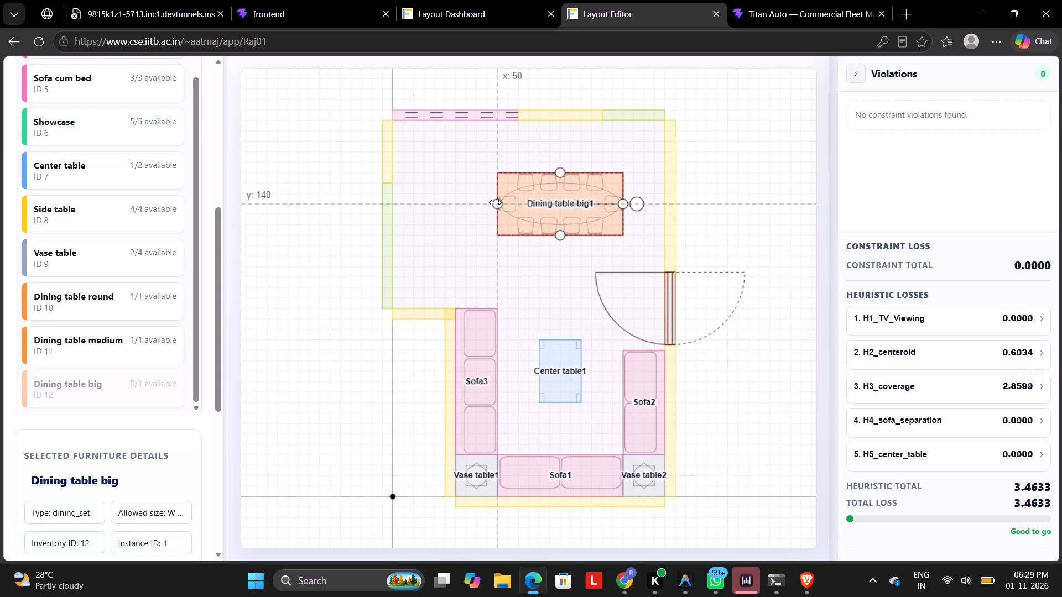
pyautogui.moveTo(495, 202); pyautogui.dragTo(468, 205)
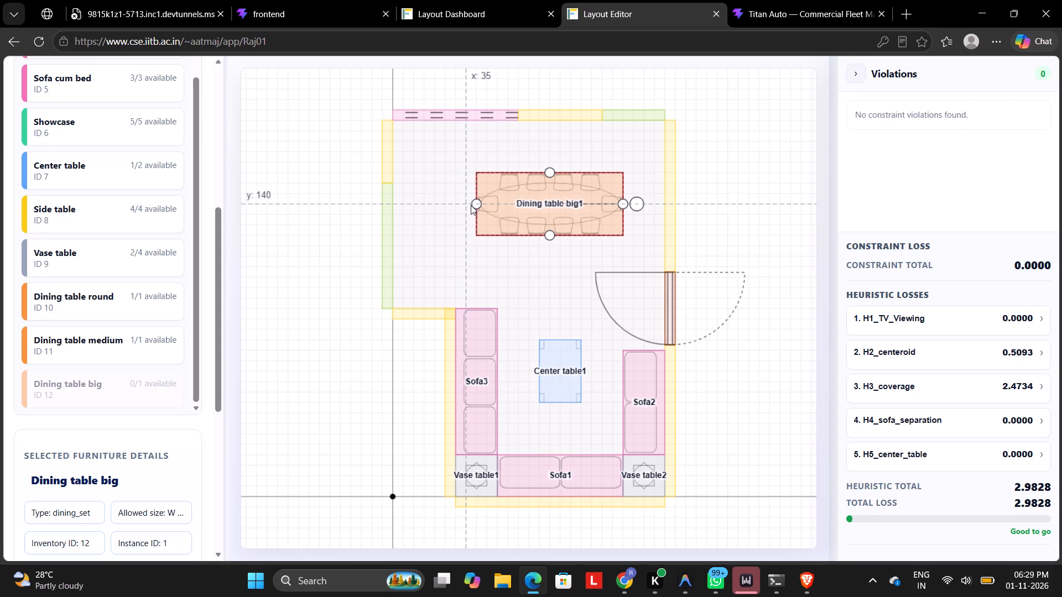
pyautogui.press('e')
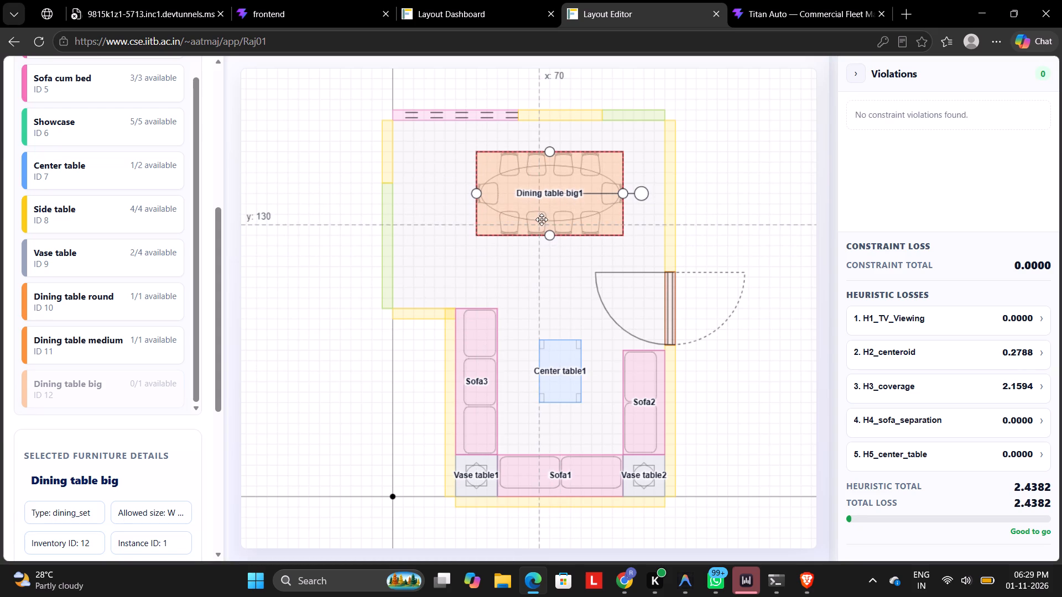
pyautogui.moveTo(590, 197); pyautogui.dragTo(600, 214)
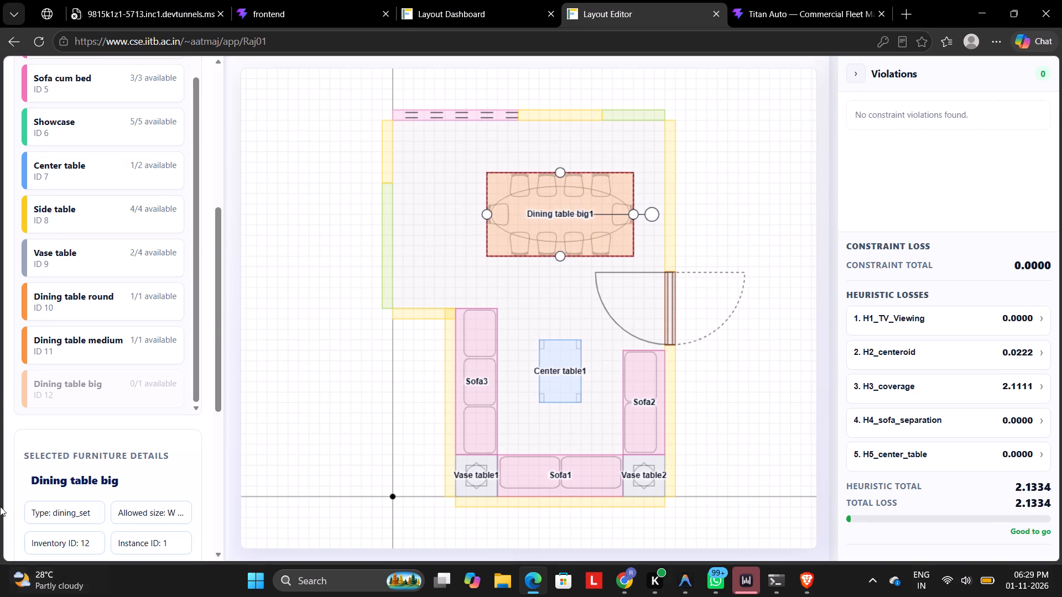
# Save the finished layout without adding a TV and move on to the next random floorplan.
pyautogui.scroll(6, 0, 405)
pyautogui.click(158, 177)
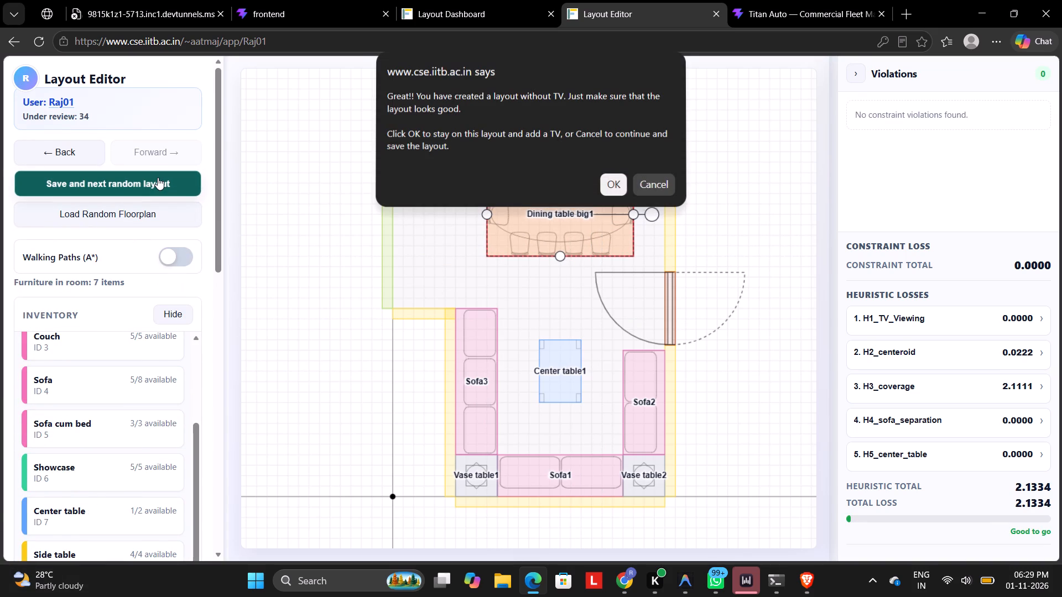
pyautogui.click(656, 178)
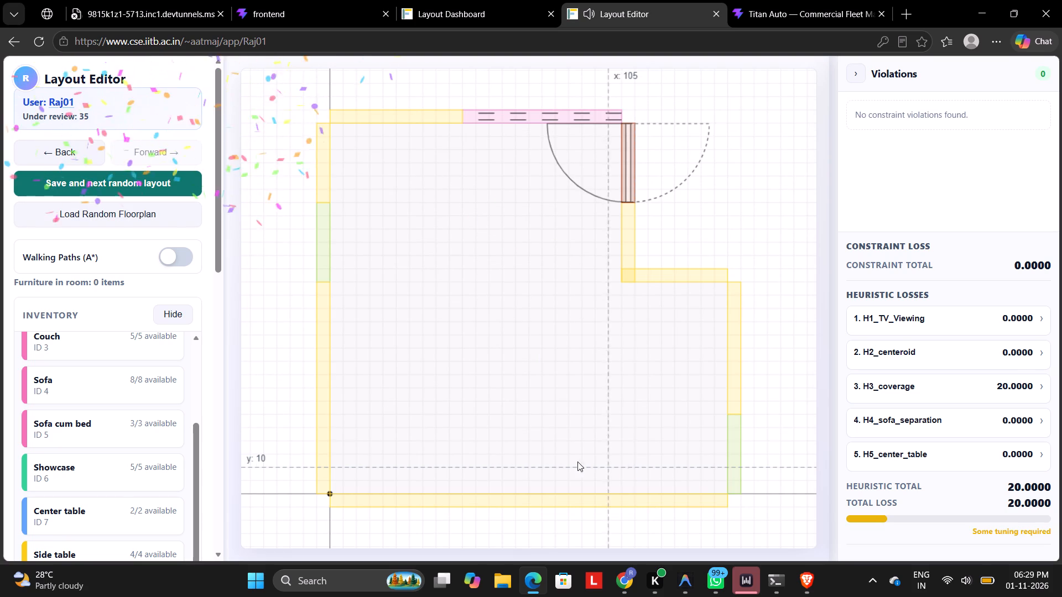
# Skip the offered floorplans by loading another random floorplan twice.
pyautogui.click(168, 220)
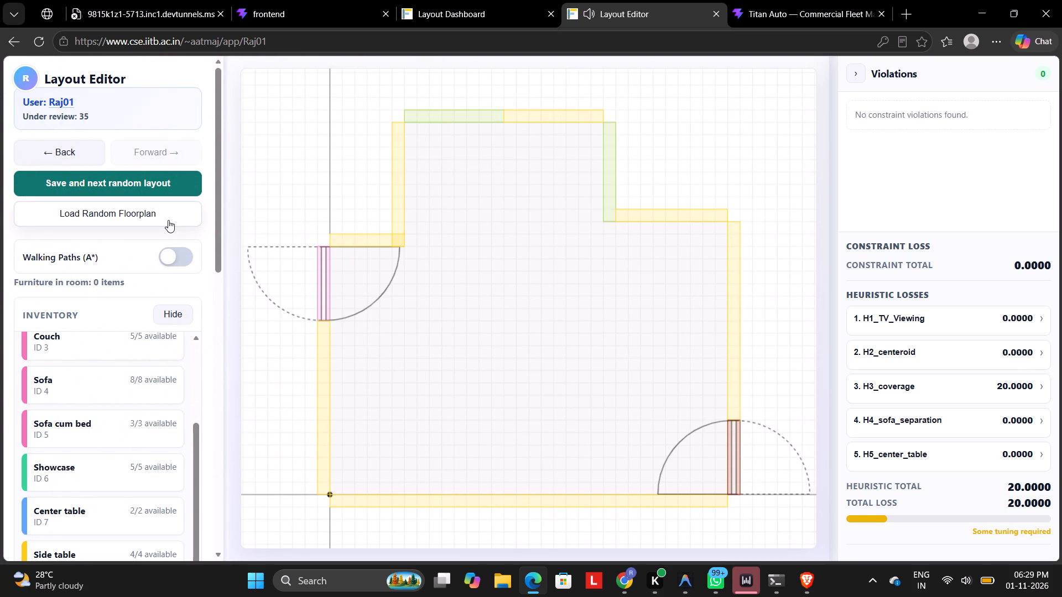
pyautogui.click(168, 220)
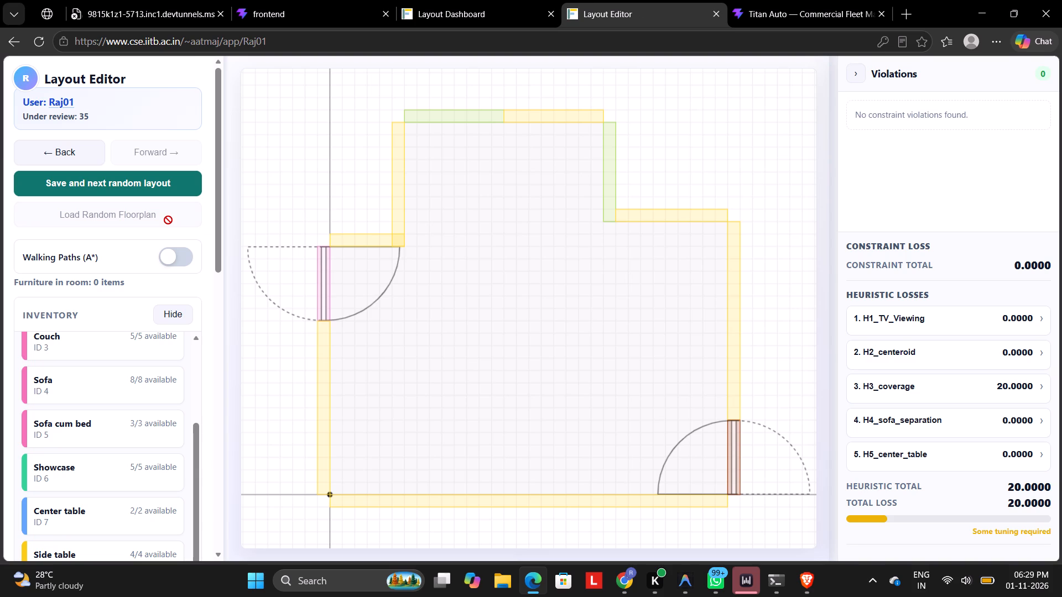
# Place a TV against the right wall and a vase table in the room's lower-left corner.
pyautogui.scroll(4, 85, 383)
pyautogui.moveTo(76, 363); pyautogui.dragTo(204, 363)
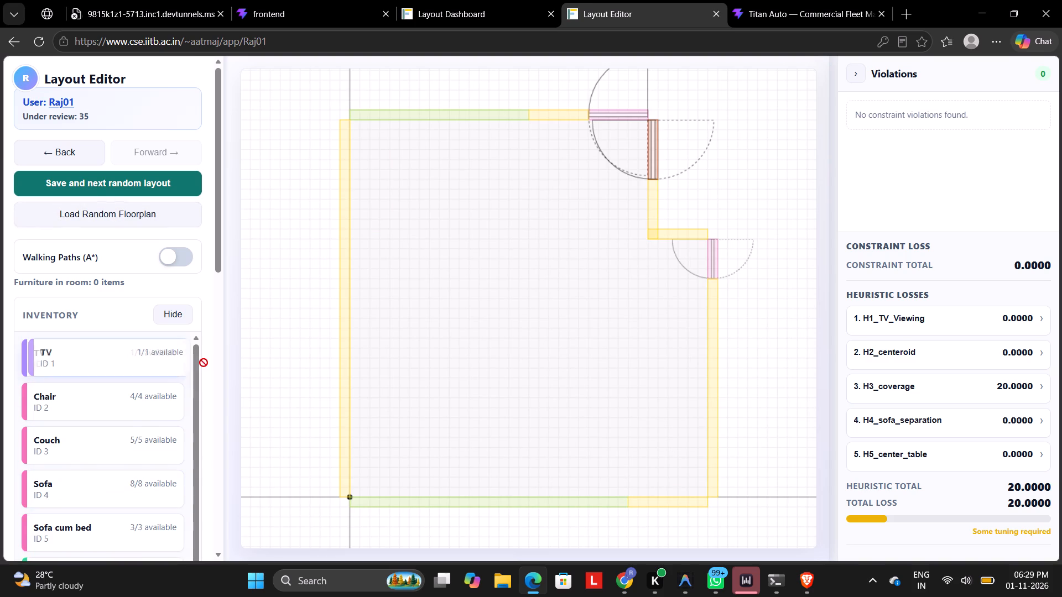
pyautogui.moveTo(204, 363); pyautogui.dragTo(699, 391)
pyautogui.scroll(-5, 332, 416)
pyautogui.scroll(-3, 88, 506)
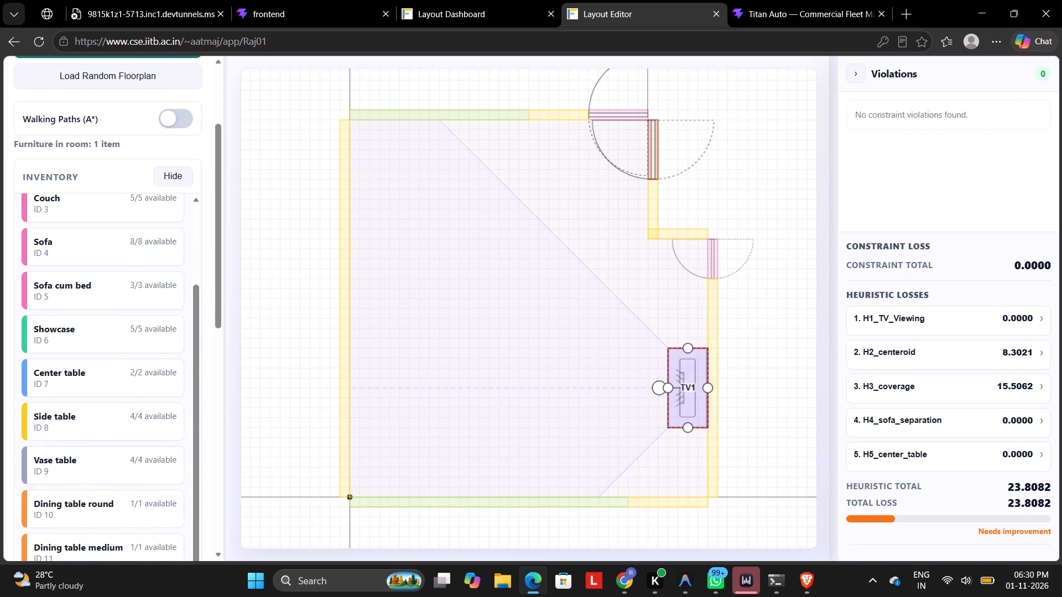
pyautogui.moveTo(67, 468); pyautogui.dragTo(363, 483)
pyautogui.moveTo(363, 483); pyautogui.dragTo(376, 462)
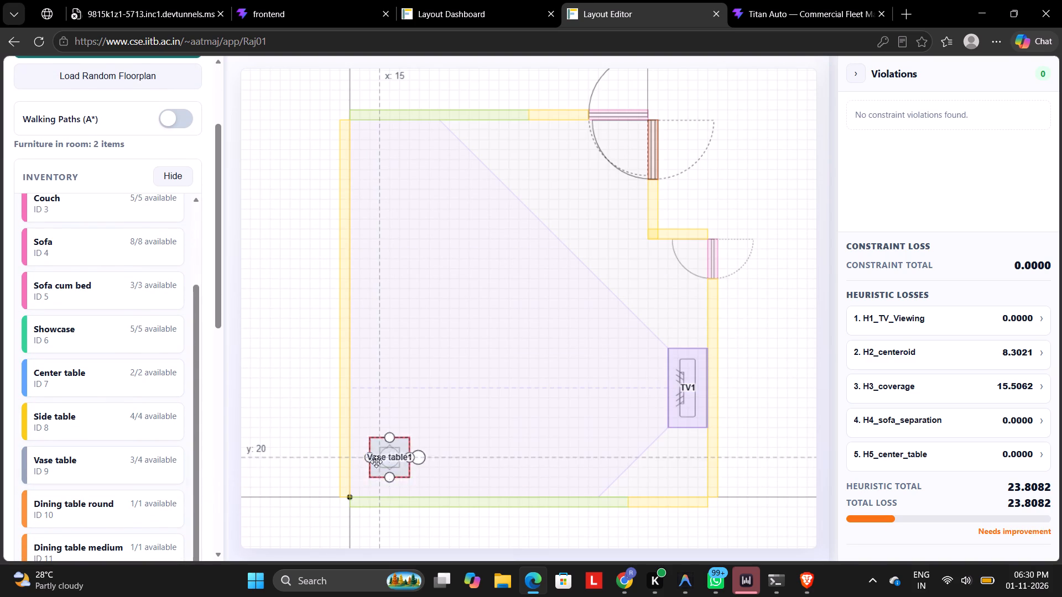
pyautogui.moveTo(376, 462); pyautogui.dragTo(366, 476)
# Place two enlarged sofas meeting at the corner vase table, one along the left wall and one along the bottom wall.
pyautogui.moveTo(87, 244); pyautogui.dragTo(173, 291)
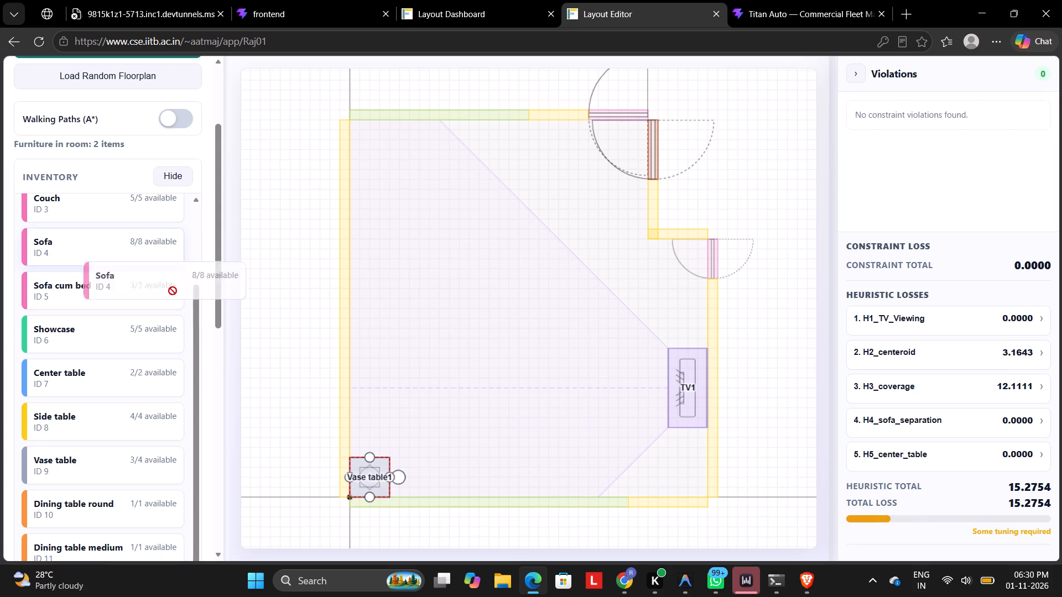
pyautogui.moveTo(173, 291); pyautogui.dragTo(392, 387)
pyautogui.press('e')
pyautogui.press('e')
pyautogui.moveTo(127, 248); pyautogui.dragTo(502, 465)
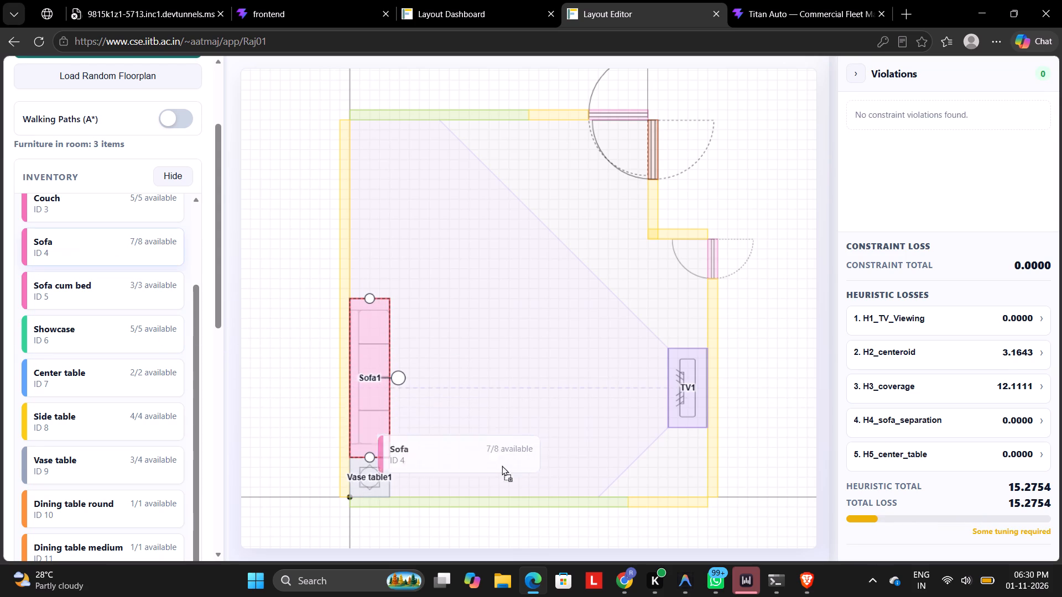
pyautogui.moveTo(502, 465); pyautogui.dragTo(504, 468)
pyautogui.press('e')
pyautogui.press('e')
pyautogui.press('e')
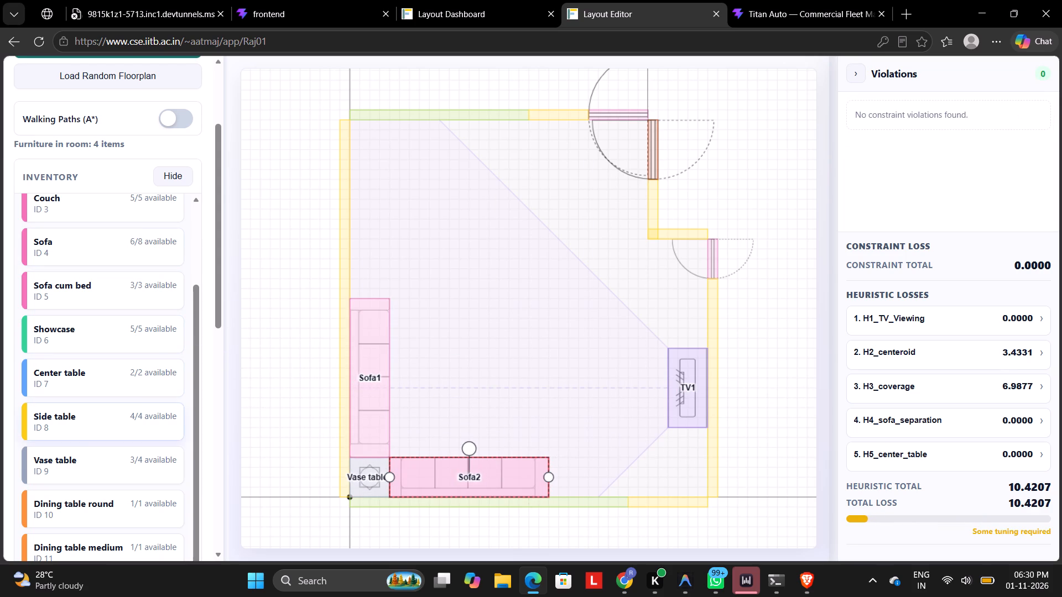
# Place a side table in the lower-right corner below the TV and resize it to the TV's depth.
pyautogui.moveTo(50, 428); pyautogui.dragTo(666, 481)
pyautogui.press('e')
pyautogui.moveTo(684, 476); pyautogui.dragTo(700, 474)
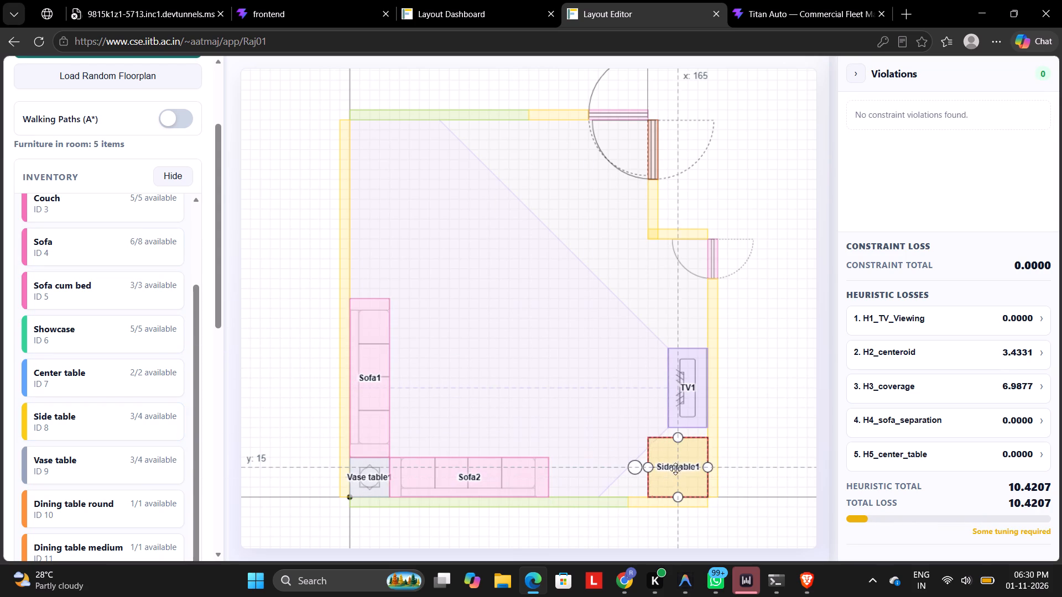
pyautogui.moveTo(676, 469); pyautogui.dragTo(689, 471)
pyautogui.press('w')
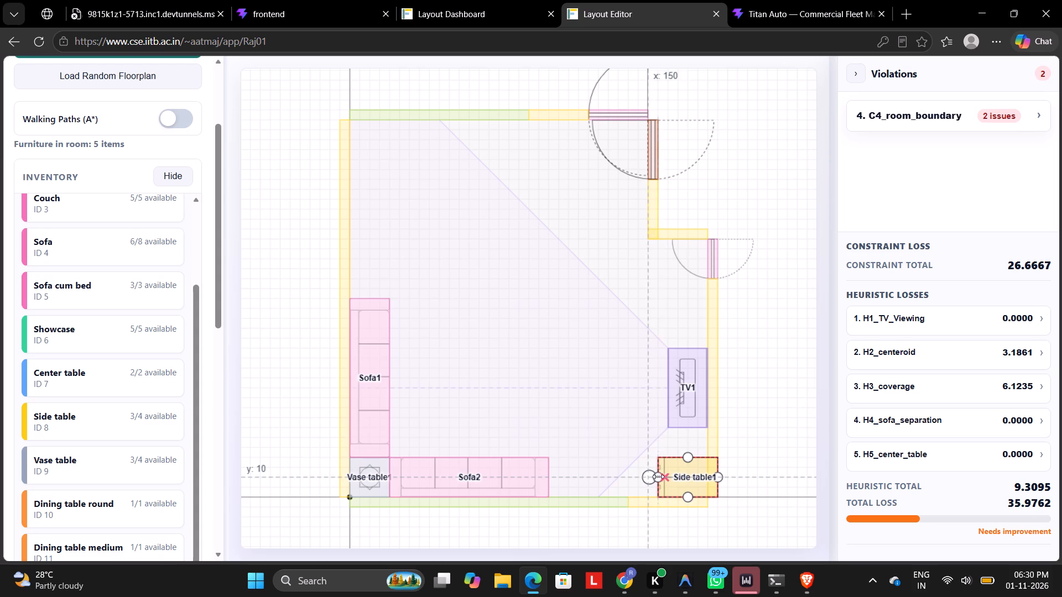
pyautogui.moveTo(661, 478); pyautogui.dragTo(692, 479)
pyautogui.moveTo(699, 478); pyautogui.dragTo(690, 476)
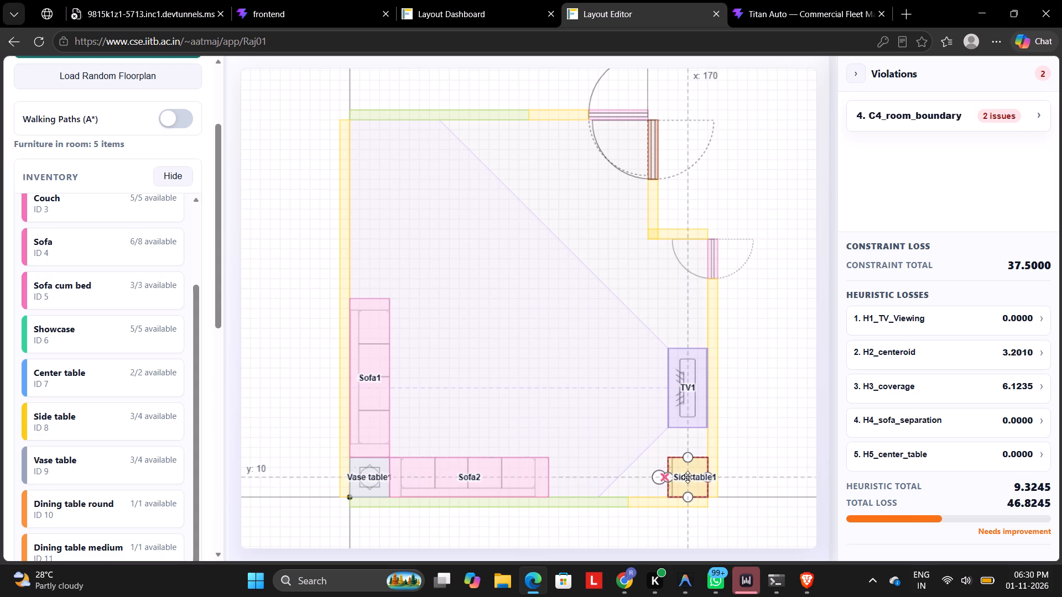
pyautogui.click(688, 477)
pyautogui.press('e')
# Enlarge the TV so that it meets the side table below it.
pyautogui.click(673, 405)
pyautogui.press('e')
pyautogui.moveTo(686, 418); pyautogui.dragTo(695, 431)
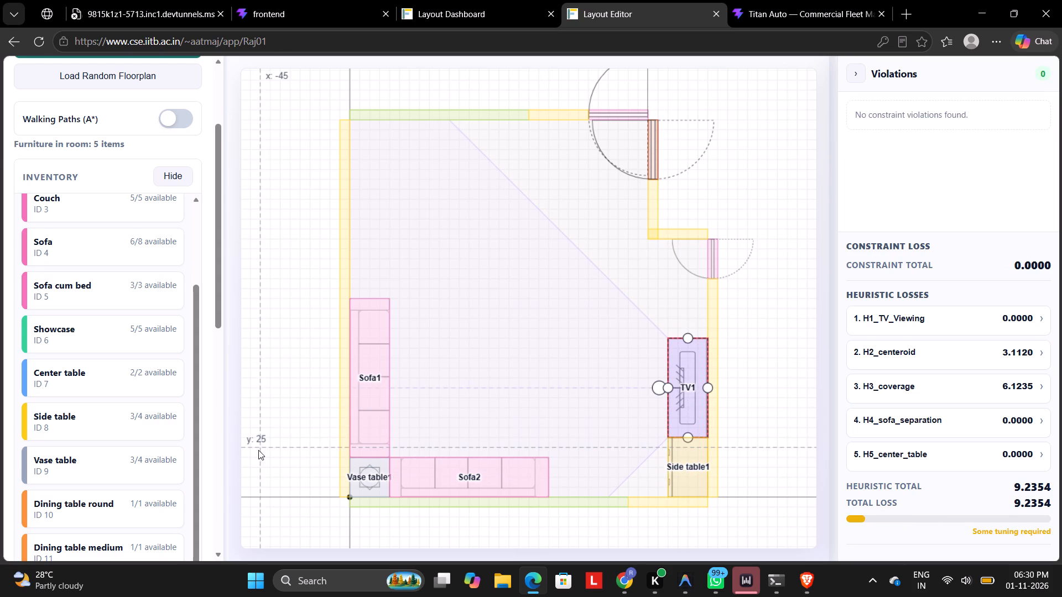
# Place a second side table directly above the TV and enlarge it up to the door blocking area.
pyautogui.moveTo(103, 432); pyautogui.dragTo(668, 343)
pyautogui.press('e')
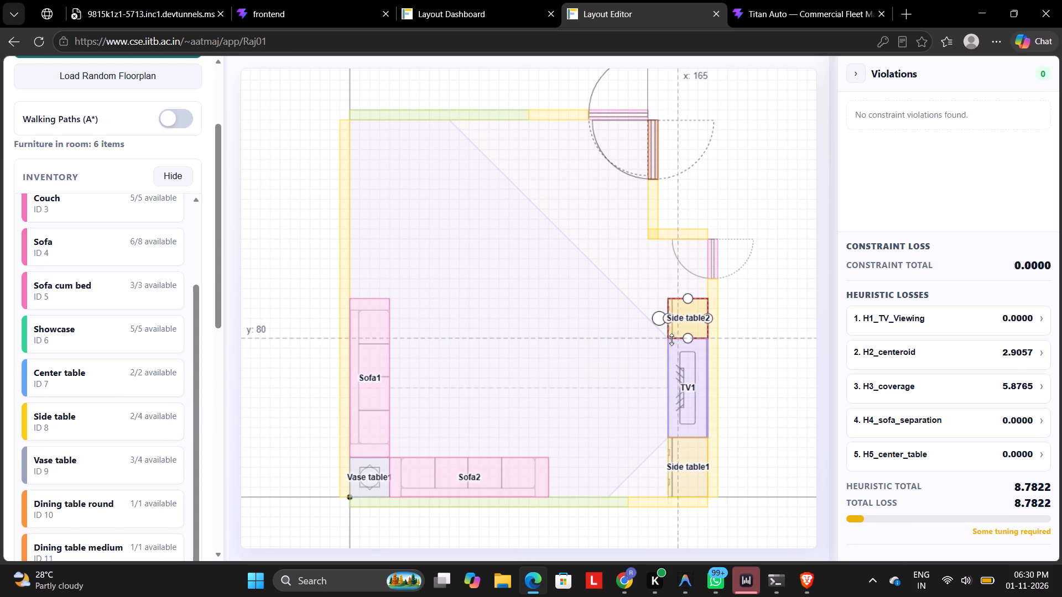
pyautogui.click(686, 315)
pyautogui.press('e')
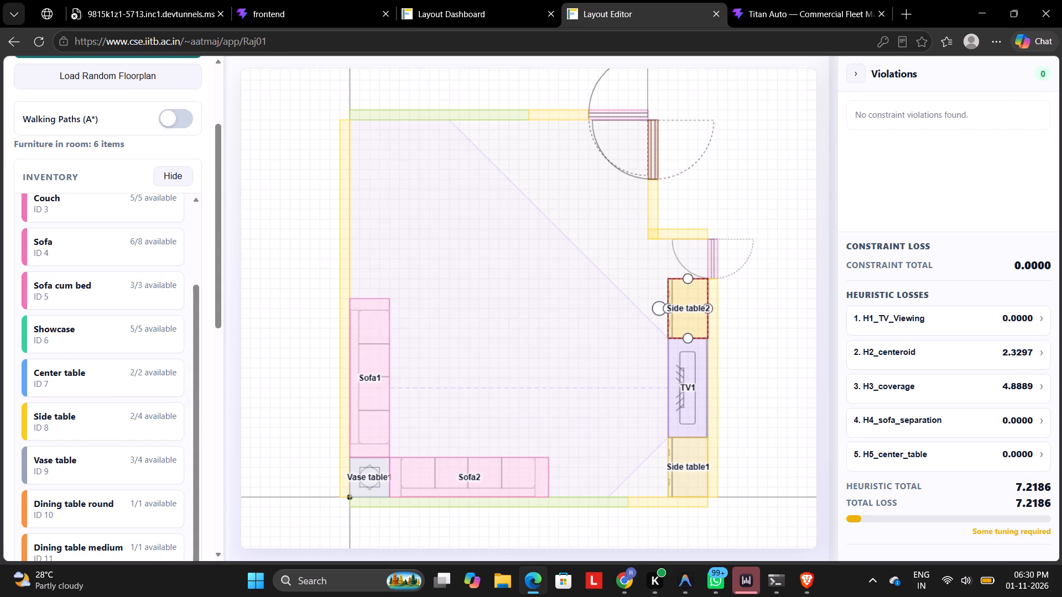
# Place a center table in front of the two sofas and change the left wall's sofa to a sofa cum bed.
pyautogui.moveTo(132, 380); pyautogui.dragTo(542, 415)
pyautogui.click(456, 469)
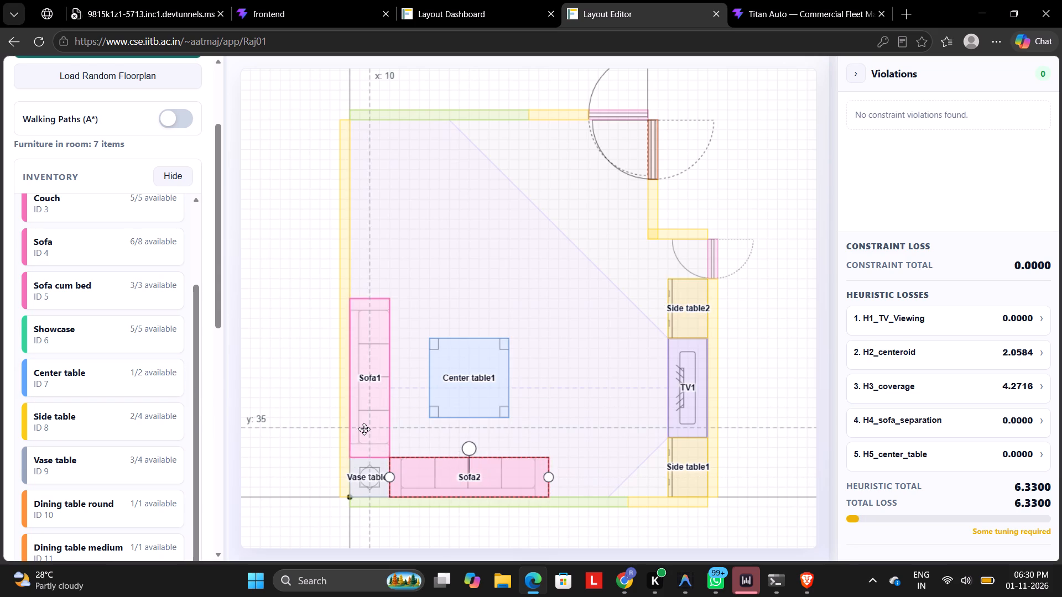
pyautogui.click(364, 429)
pyautogui.press('c')
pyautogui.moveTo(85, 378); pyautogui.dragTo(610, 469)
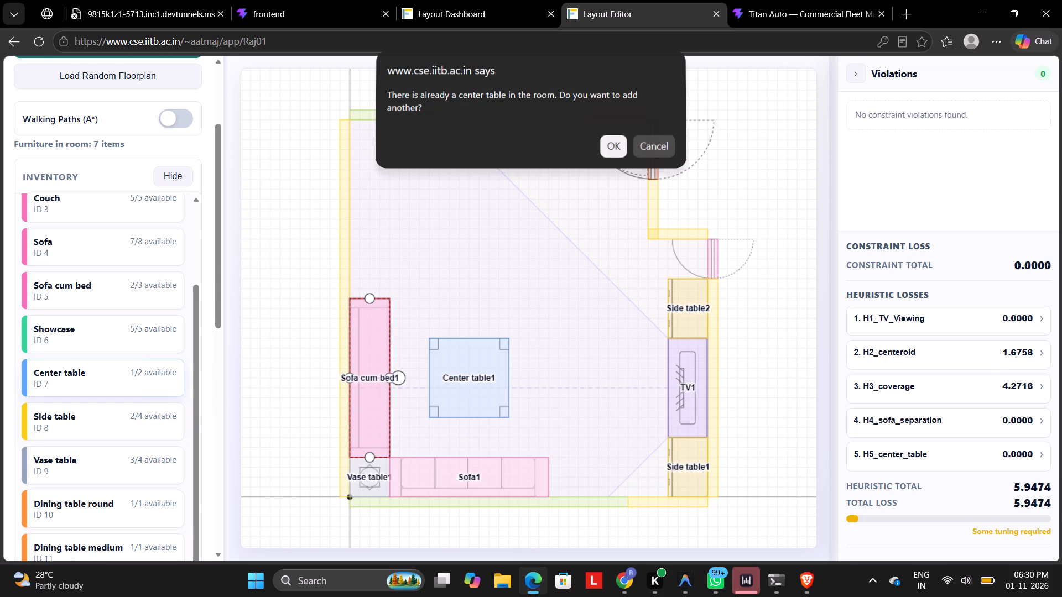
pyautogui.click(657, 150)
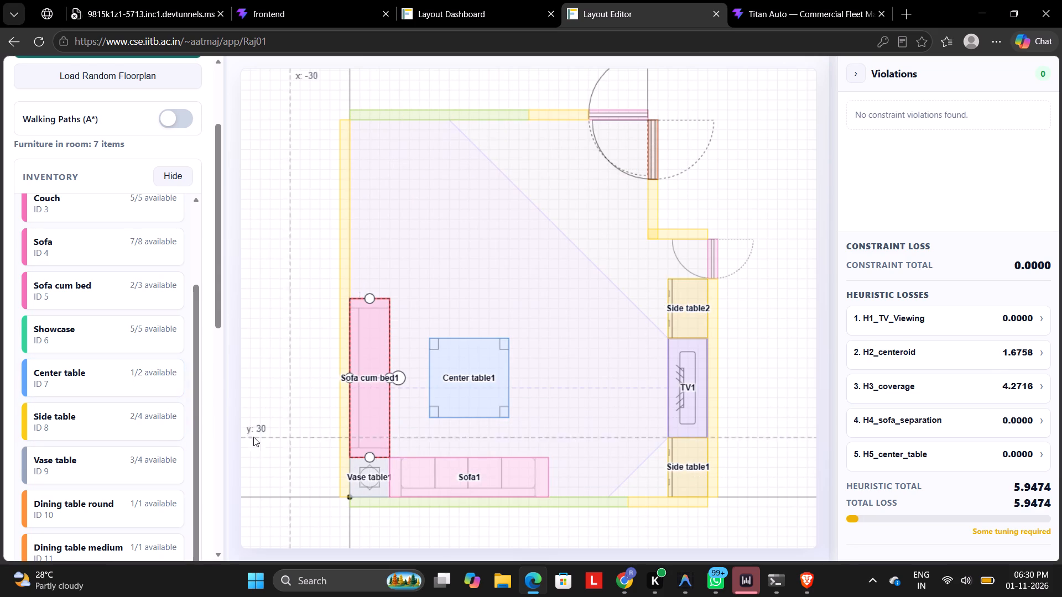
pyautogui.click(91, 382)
# Place a side table at the free end of the sofa along the bottom wall.
pyautogui.moveTo(96, 431); pyautogui.dragTo(615, 522)
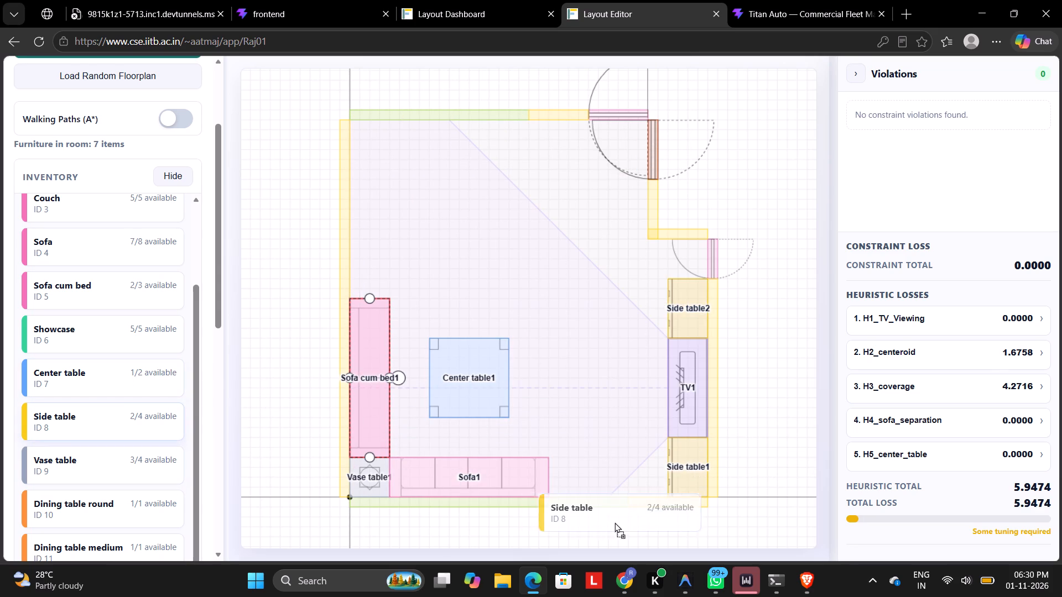
pyautogui.moveTo(615, 522); pyautogui.dragTo(597, 494)
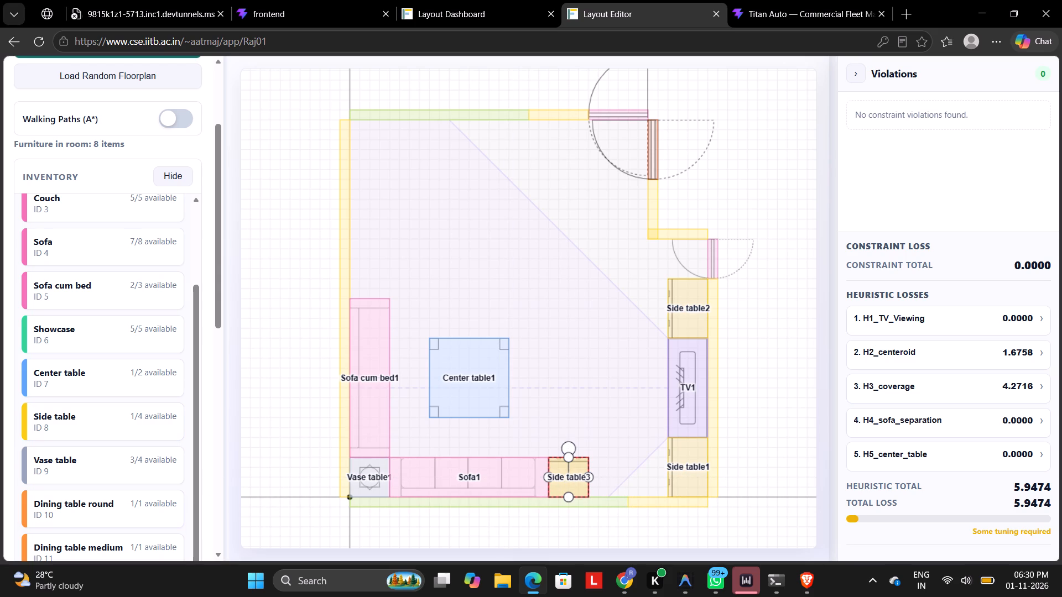
# Place a big dining table in the upper part of the room and enlarge it.
pyautogui.scroll(-2, 24, 505)
pyautogui.moveTo(64, 464); pyautogui.dragTo(530, 101)
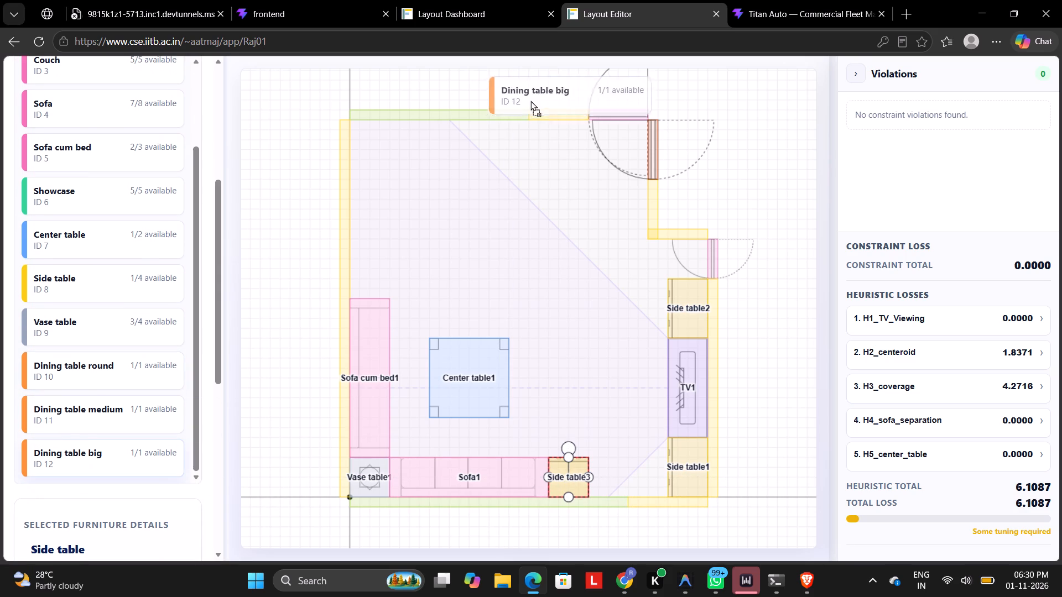
pyautogui.moveTo(530, 101); pyautogui.dragTo(506, 174)
pyautogui.press('e')
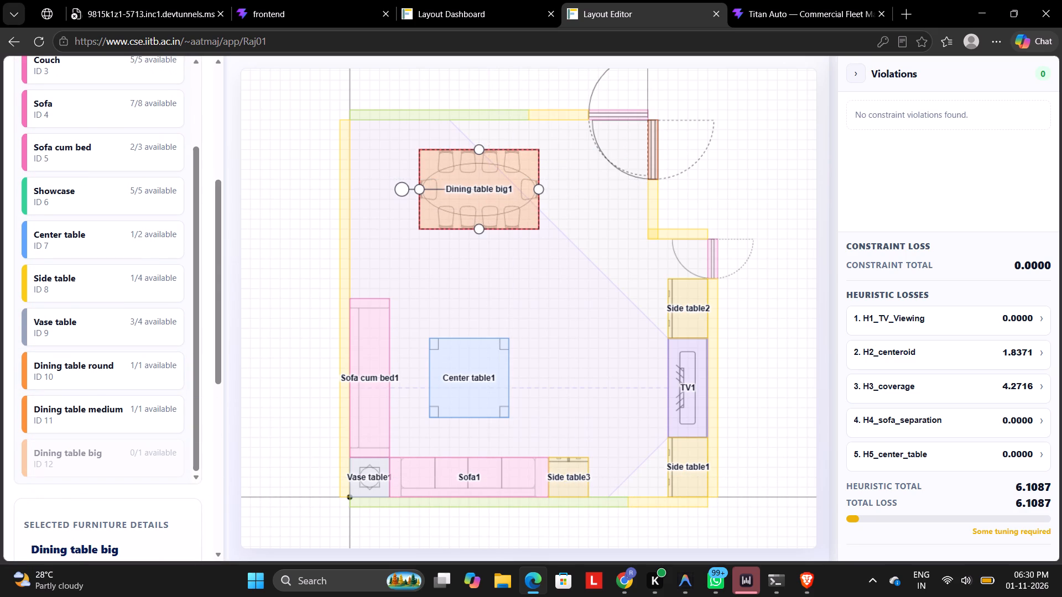
# Place the last side table at the upper end of the sofa cum bed and save the layout.
pyautogui.moveTo(74, 286); pyautogui.dragTo(350, 272)
pyautogui.scroll(6, 0, 145)
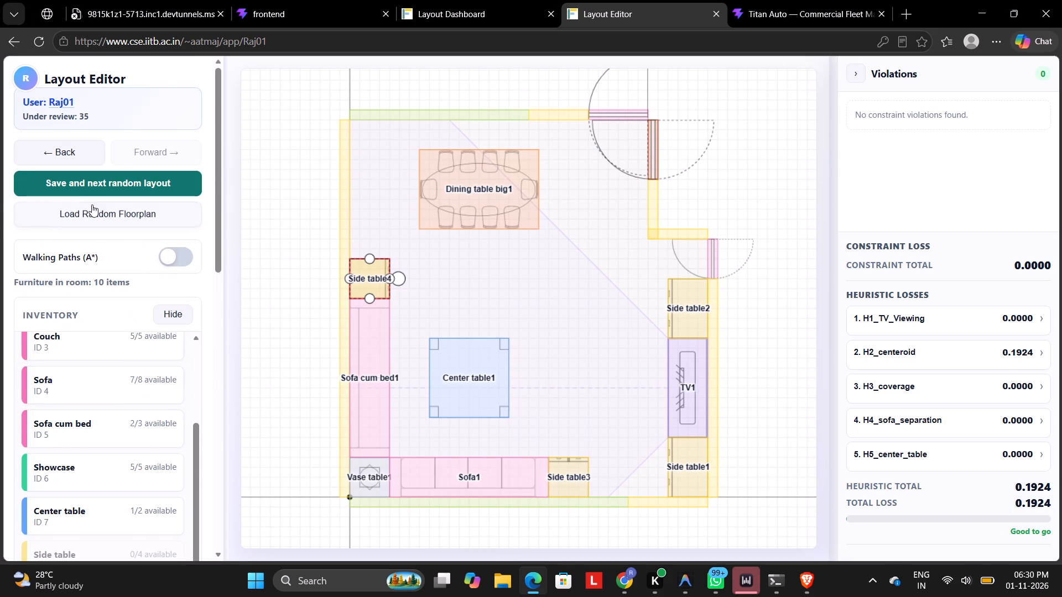
pyautogui.moveTo(102, 177); pyautogui.dragTo(121, 187)
# Check the YouTube song playing in Brave and return to the Layout Editor in Edge.
pyautogui.click(809, 582)
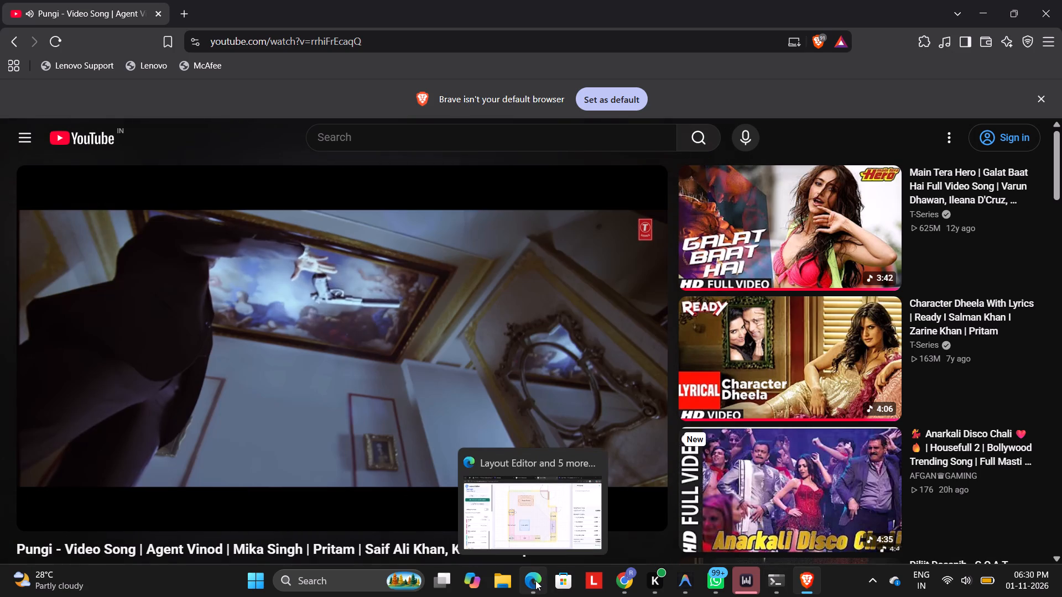
pyautogui.click(535, 580)
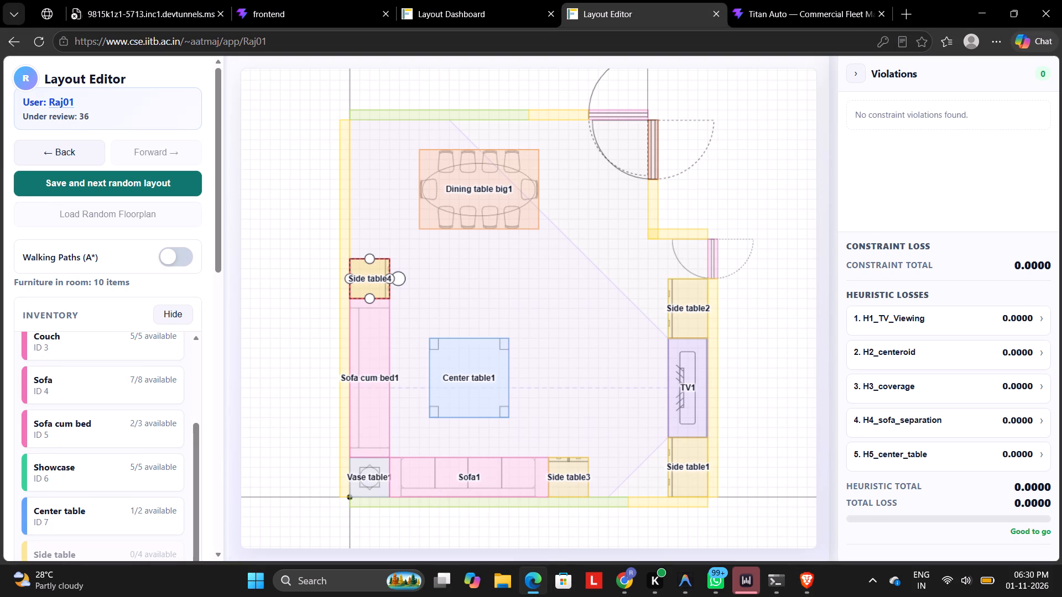
# Place a TV on the left wall above the door and a vase table in the room's upper-right corner.
pyautogui.scroll(3, 53, 447)
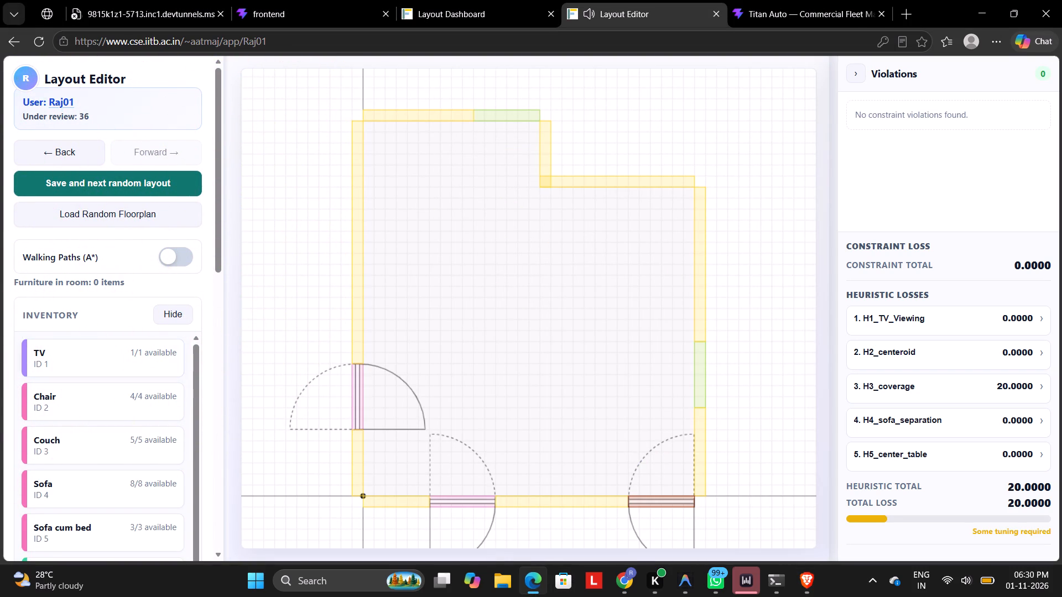
pyautogui.moveTo(86, 364); pyautogui.dragTo(381, 303)
pyautogui.scroll(-3, 3, 316)
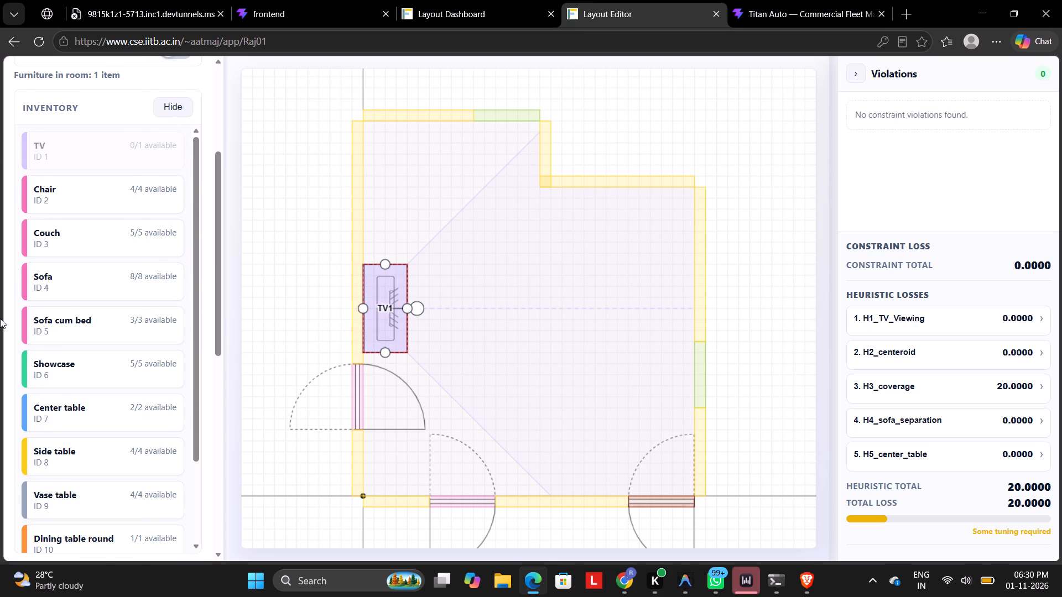
pyautogui.moveTo(98, 506); pyautogui.dragTo(654, 303)
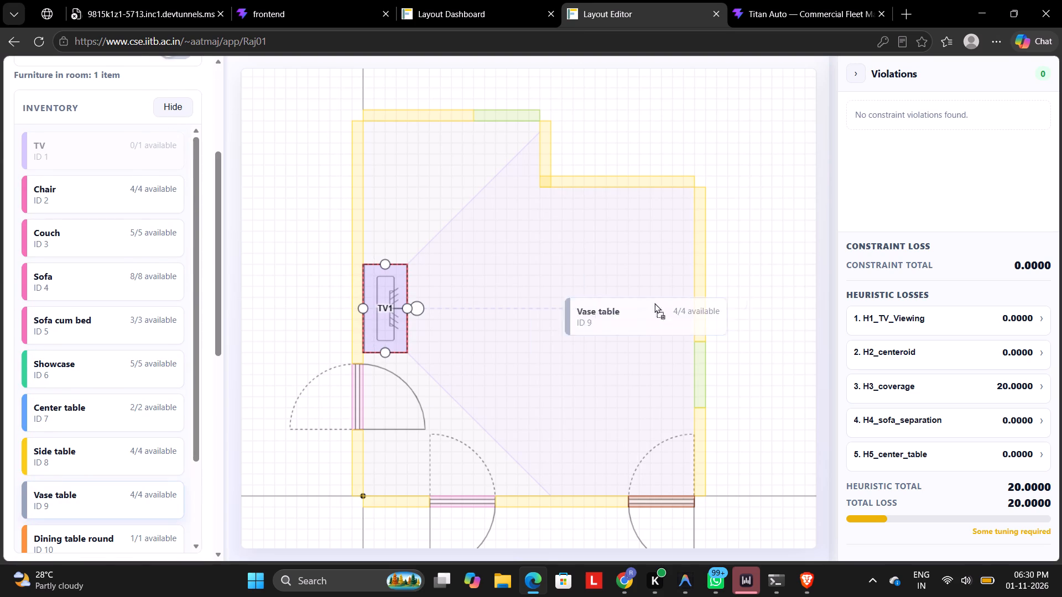
pyautogui.moveTo(654, 303); pyautogui.dragTo(699, 201)
pyautogui.moveTo(685, 203); pyautogui.dragTo(688, 214)
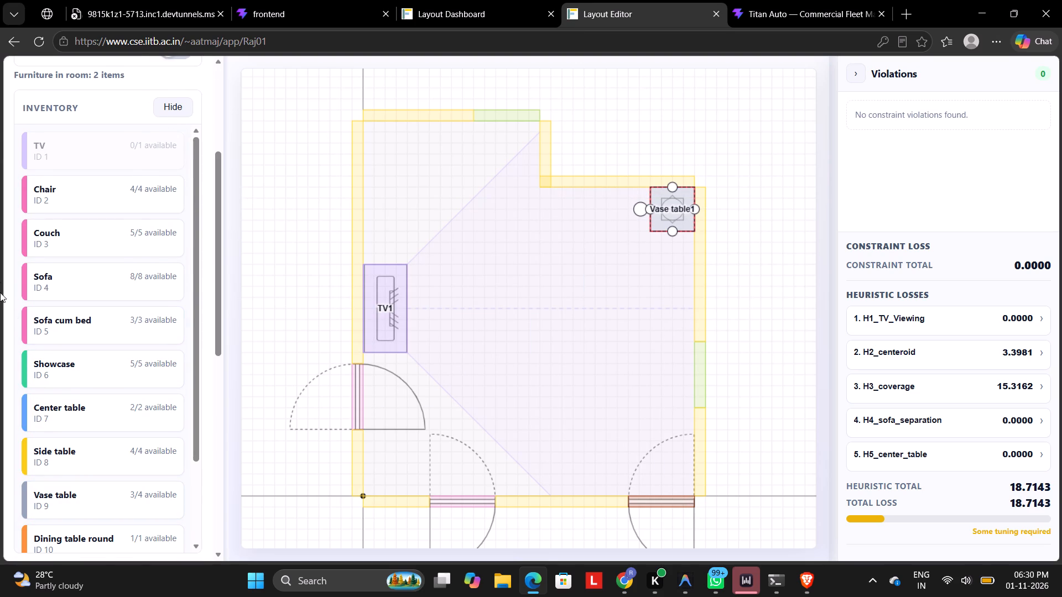
# Place an enlarged sofa below the vase table on the right wall and a shortened sofa beside it on the upper wall.
pyautogui.moveTo(56, 287); pyautogui.dragTo(626, 296)
pyautogui.press('e')
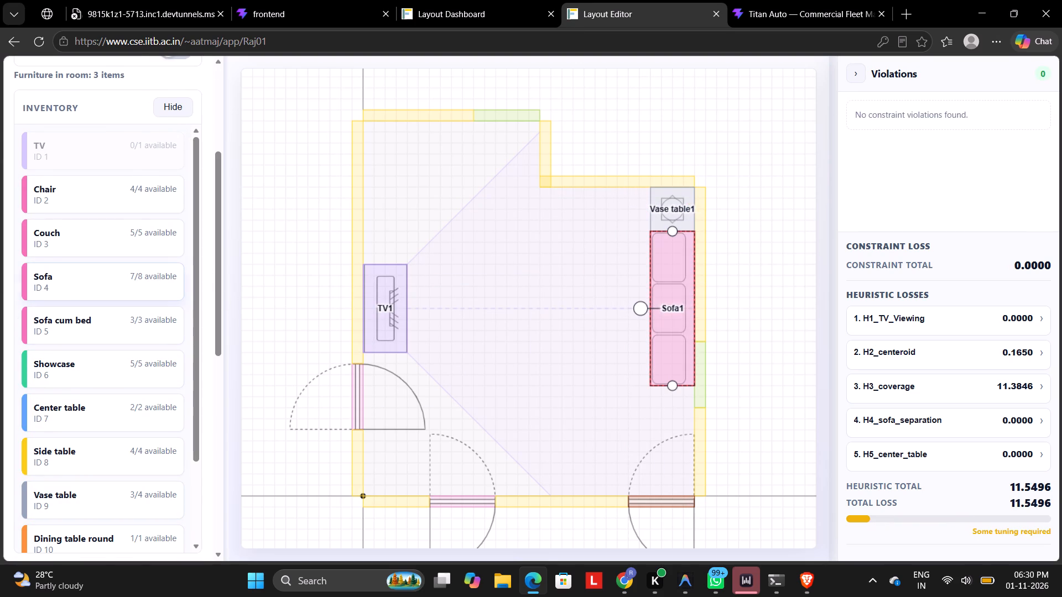
pyautogui.moveTo(129, 272); pyautogui.dragTo(497, 254)
pyautogui.press('w')
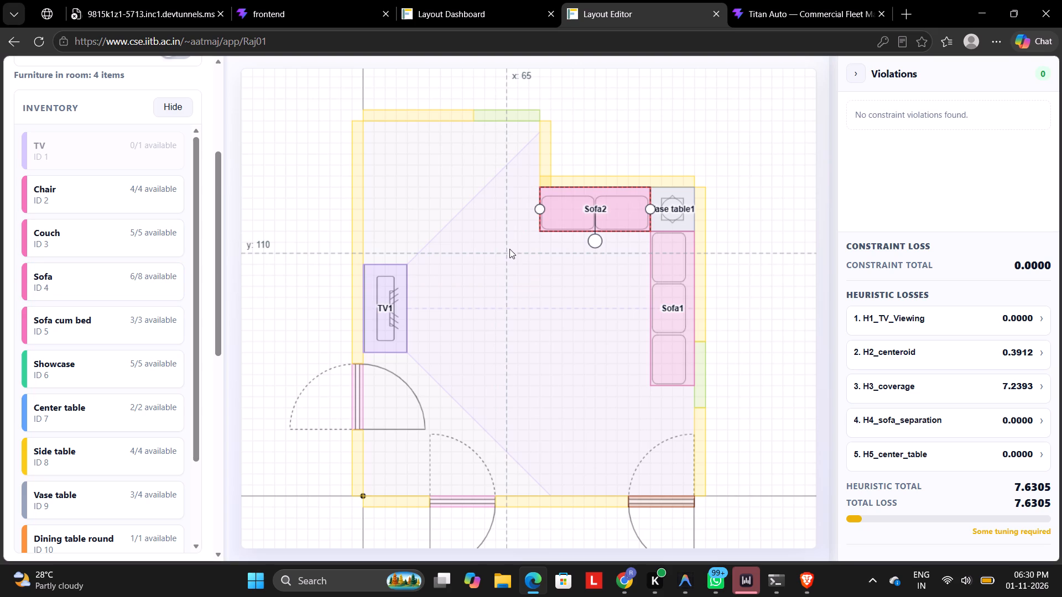
pyautogui.write('ew')
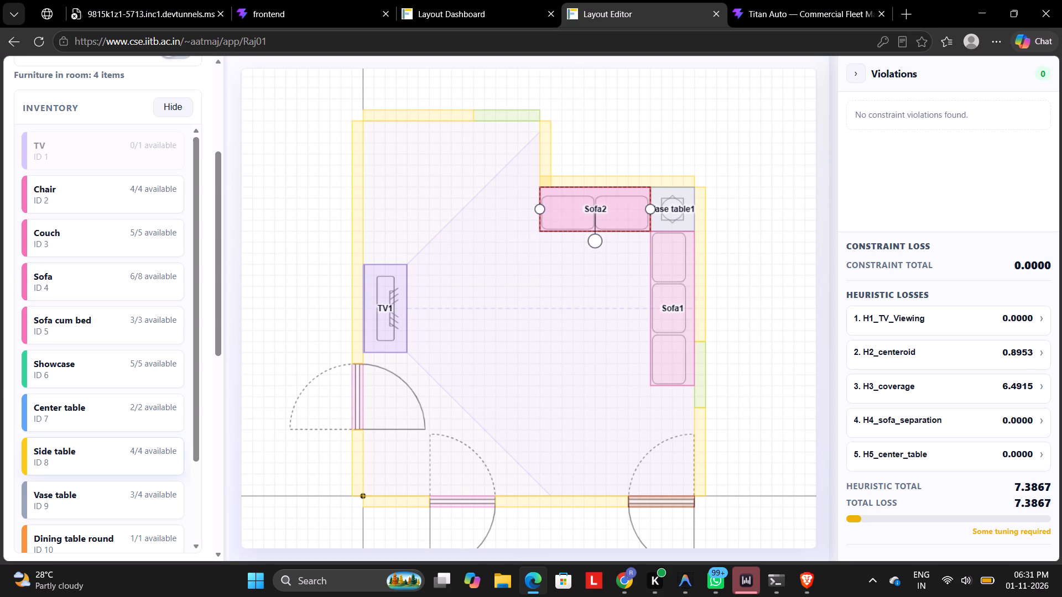
# Place a round dining table in the upper-left part of the room above the TV and reduce its width.
pyautogui.scroll(-2, 77, 446)
pyautogui.moveTo(87, 444); pyautogui.dragTo(421, 218)
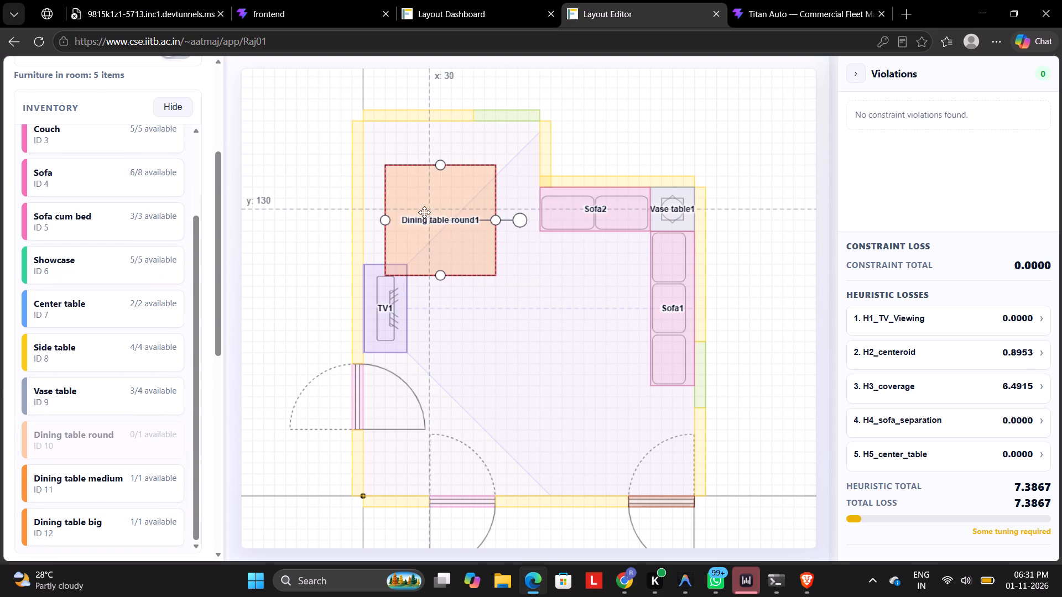
pyautogui.click(433, 219)
pyautogui.write('ww')
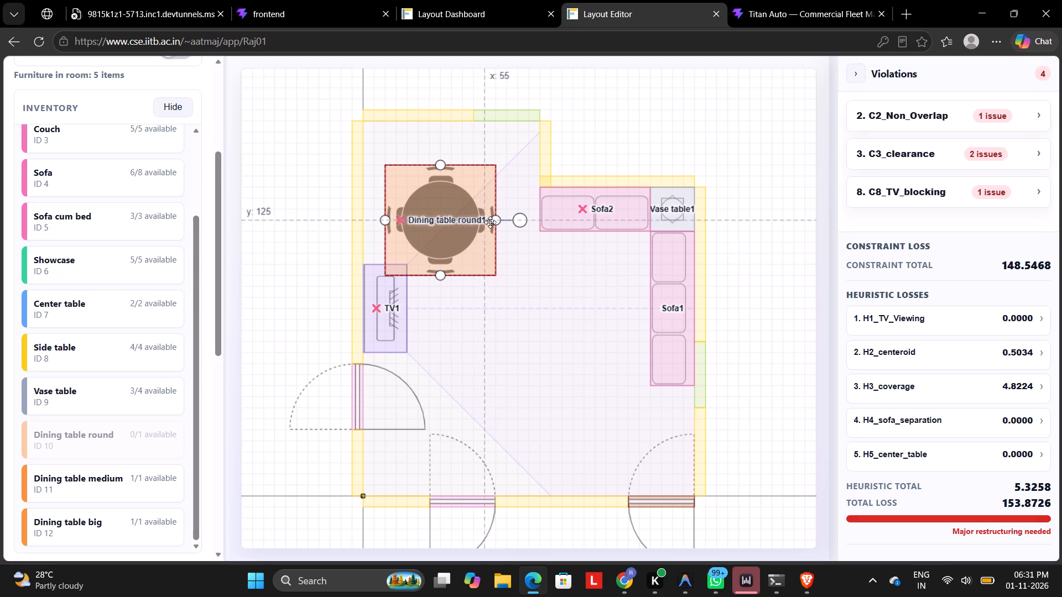
pyautogui.moveTo(493, 221); pyautogui.dragTo(439, 214)
pyautogui.moveTo(475, 218); pyautogui.dragTo(457, 222)
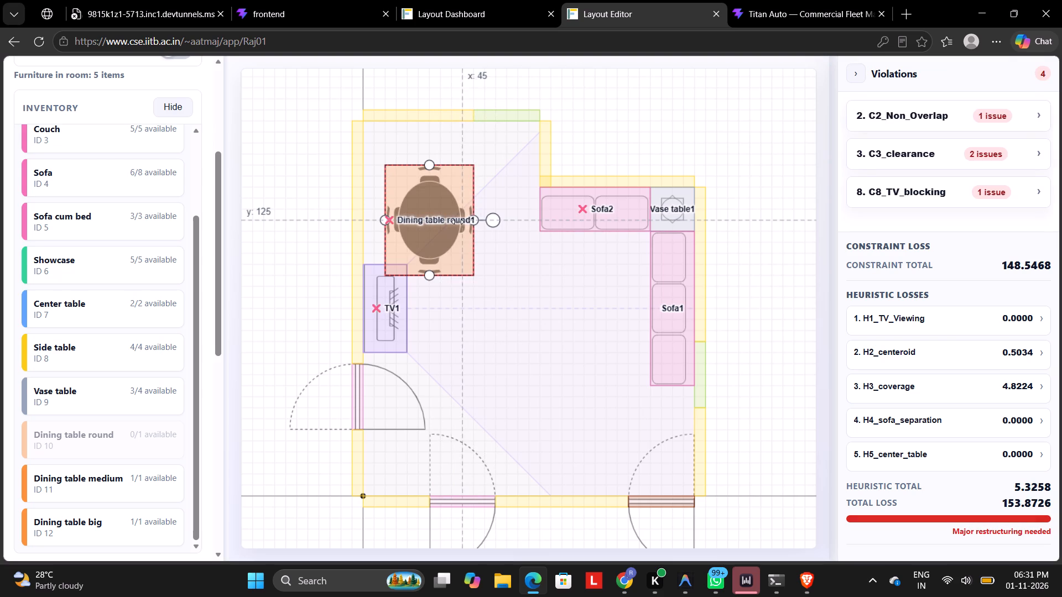
# Change the round dining table to a medium one, shorten its depth and move it up, clear of the TV and sofa.
pyautogui.press('c')
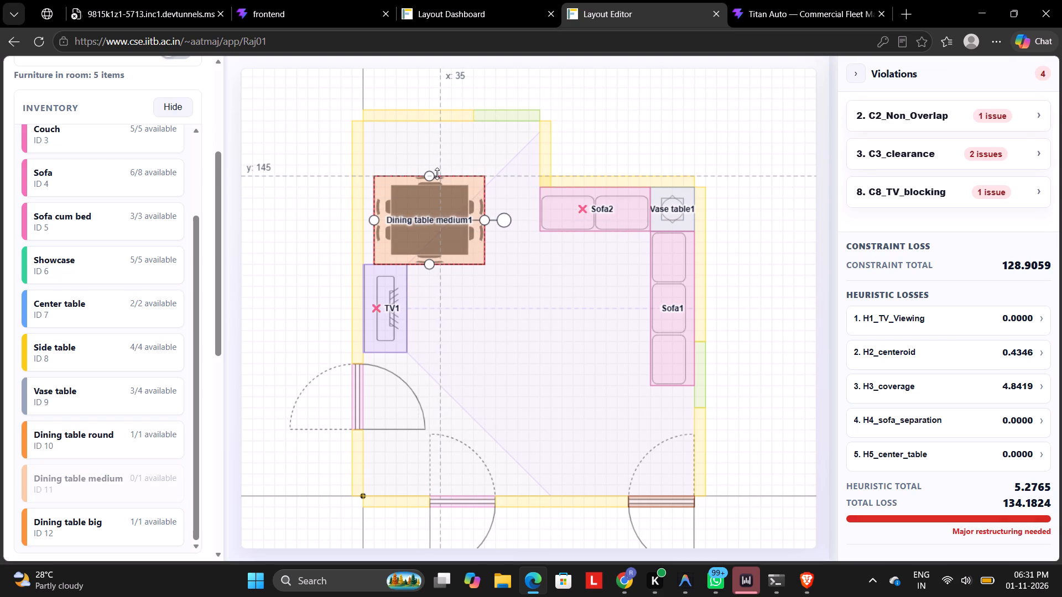
pyautogui.moveTo(432, 174); pyautogui.dragTo(431, 193)
pyautogui.moveTo(423, 224); pyautogui.dragTo(443, 168)
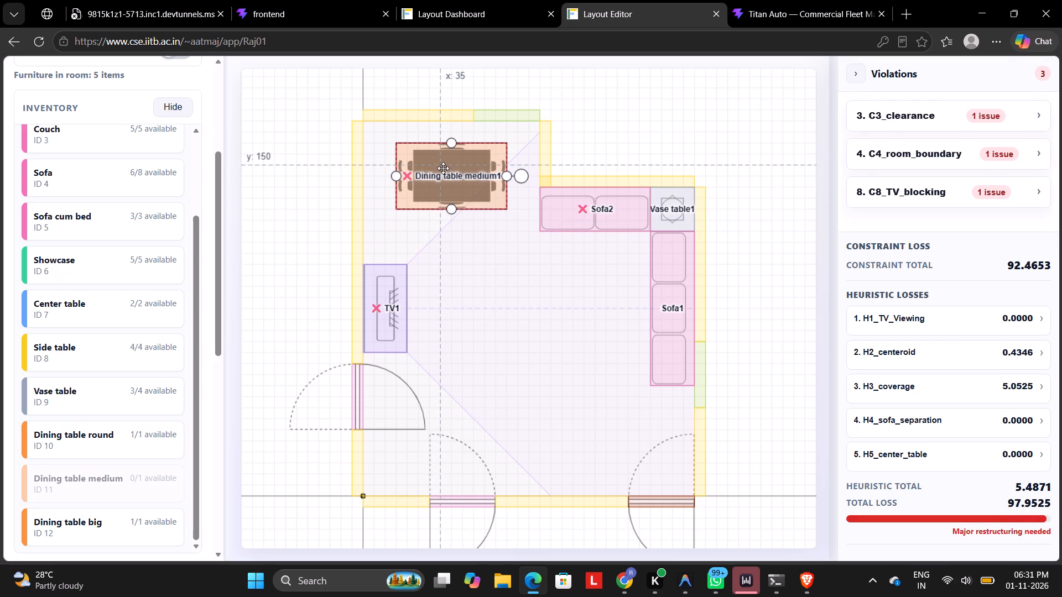
pyautogui.moveTo(443, 168); pyautogui.dragTo(442, 168)
pyautogui.click(440, 177)
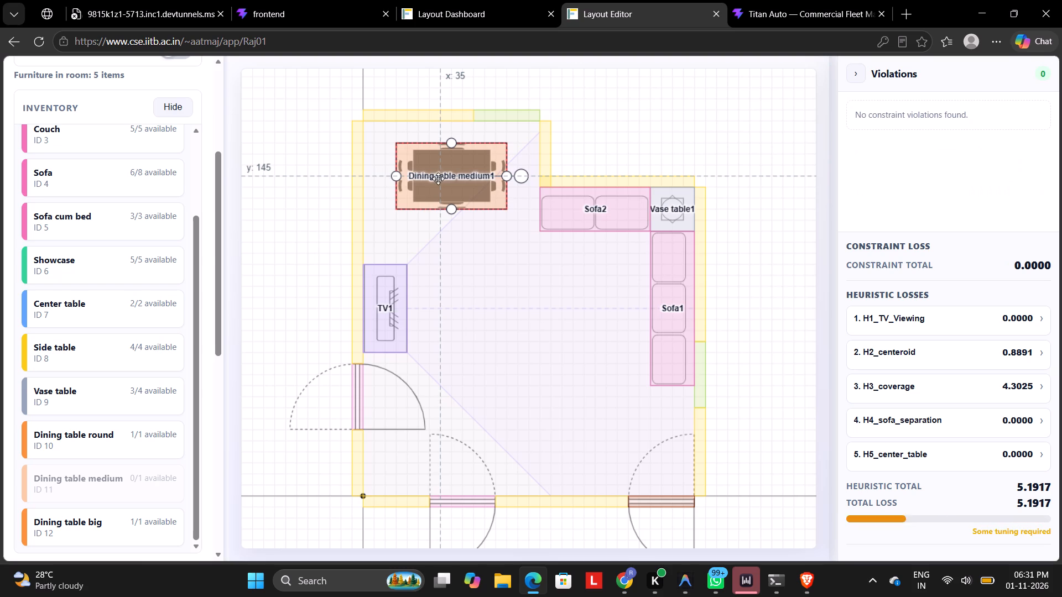
# Place a center table in front of the two sofas and a shortened side table below the right wall's sofa.
pyautogui.moveTo(135, 304); pyautogui.dragTo(539, 317)
pyautogui.moveTo(56, 357); pyautogui.dragTo(640, 402)
pyautogui.press('w')
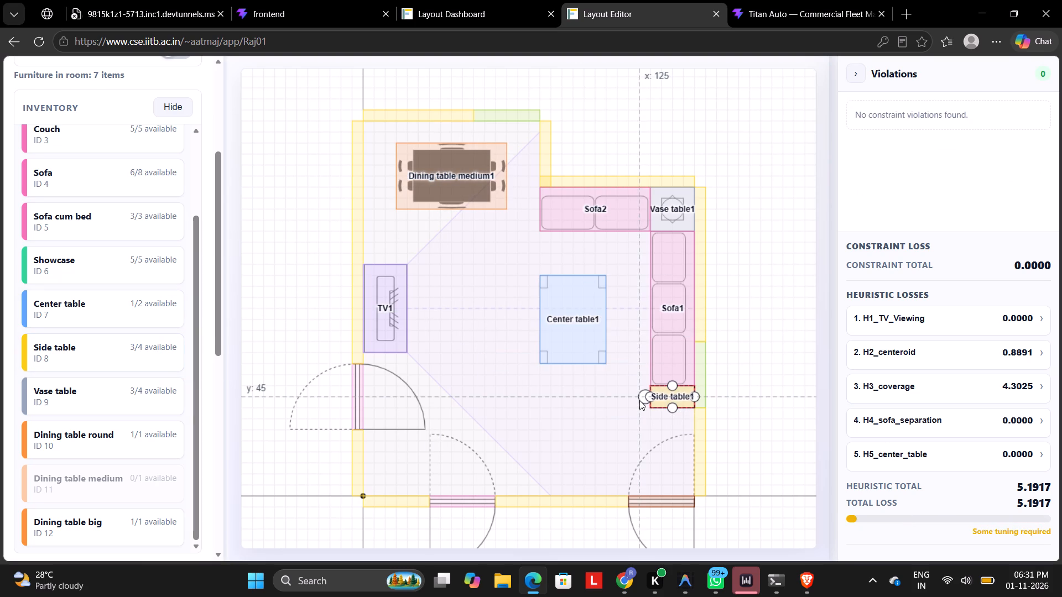
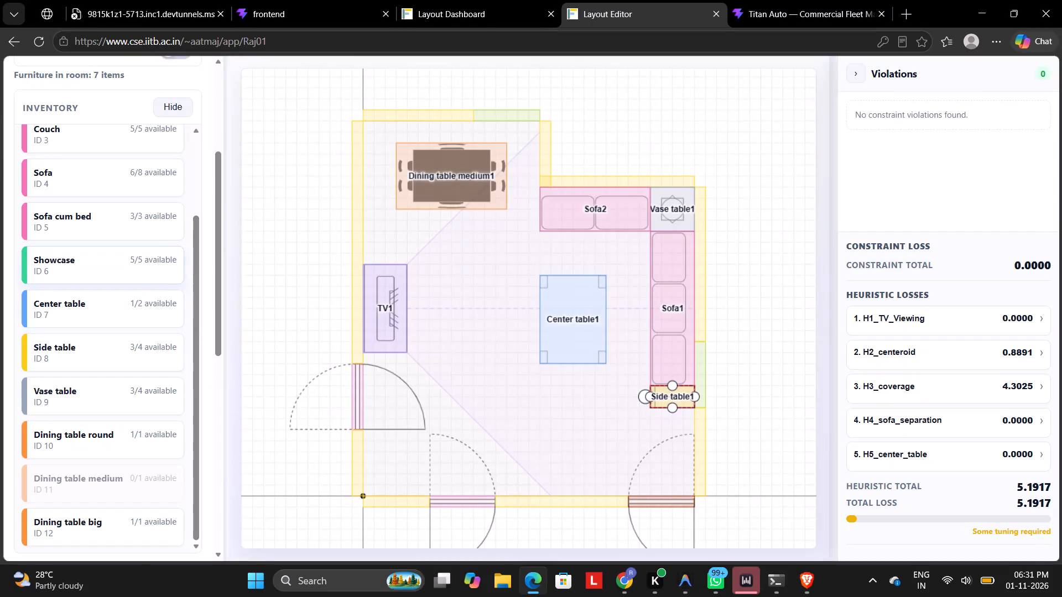
# Place a showcase against the bottom wall and widen it to fill the gap between the two door swings.
pyautogui.moveTo(116, 262); pyautogui.dragTo(593, 485)
pyautogui.press('e')
pyautogui.press('e')
pyautogui.moveTo(584, 473); pyautogui.dragTo(578, 472)
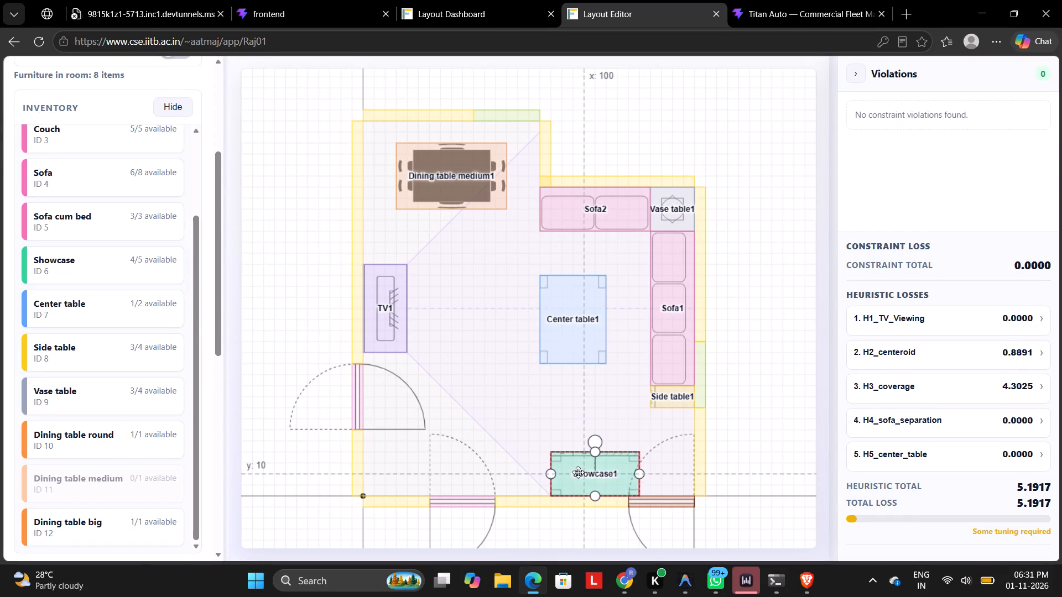
pyautogui.moveTo(578, 472); pyautogui.dragTo(543, 469)
pyautogui.press('e')
pyautogui.moveTo(545, 470); pyautogui.dragTo(556, 471)
pyautogui.press('e')
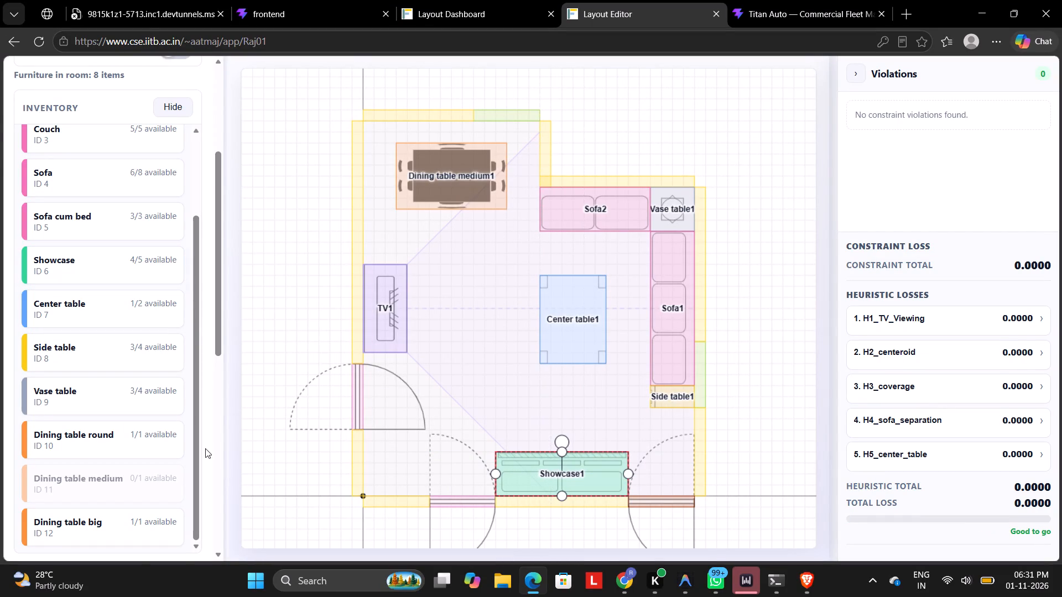
# Save the finished layout and continue to the next random layout.
pyautogui.scroll(5, 1, 259)
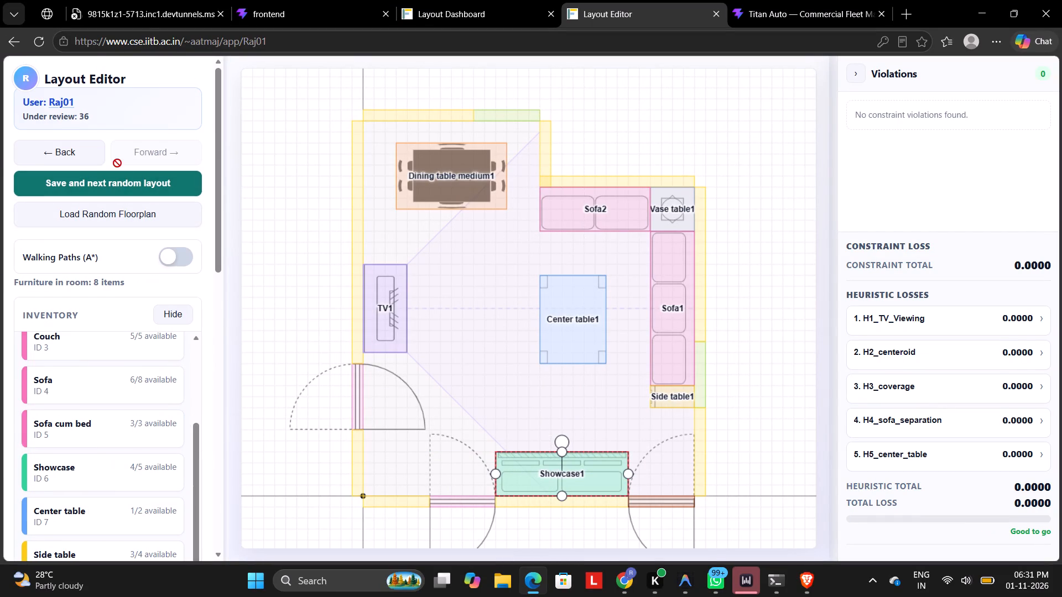
pyautogui.click(129, 180)
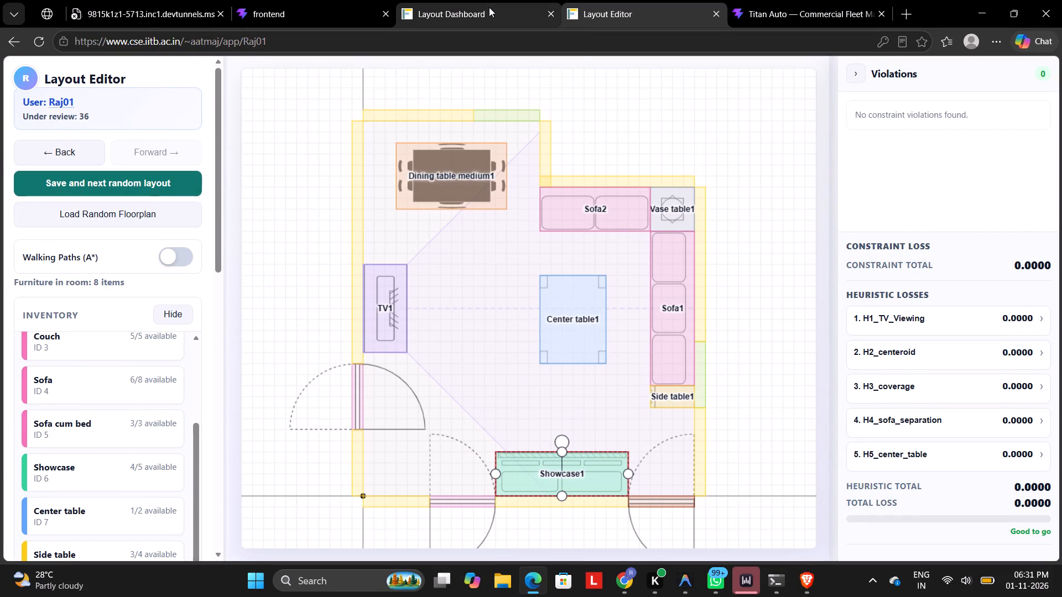
# Check the user rankings on the Layout Dashboard leaderboard, then return to the Layout Editor.
pyautogui.click(489, 8)
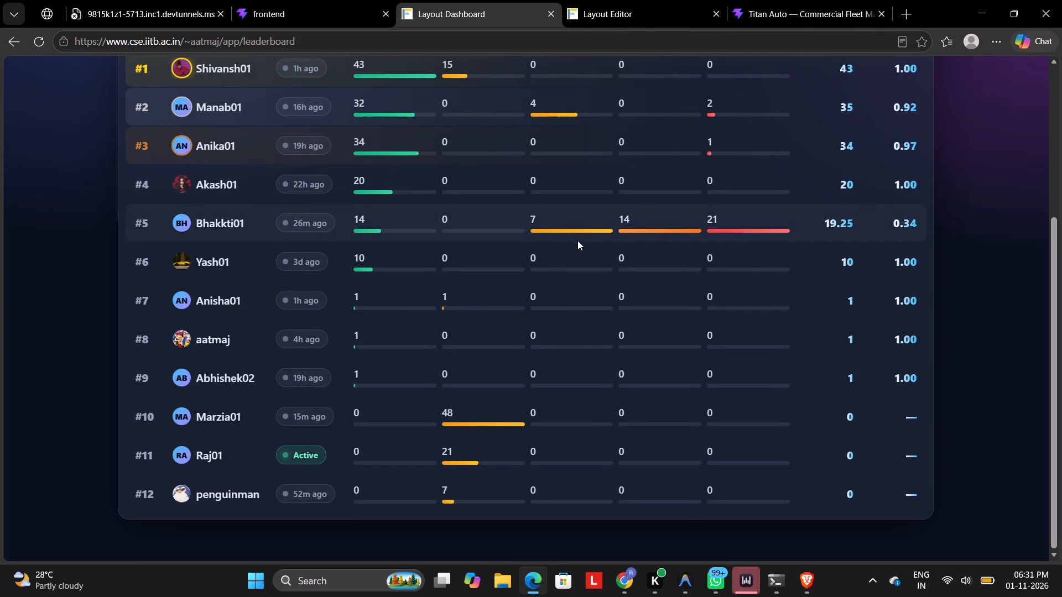
pyautogui.click(643, 0)
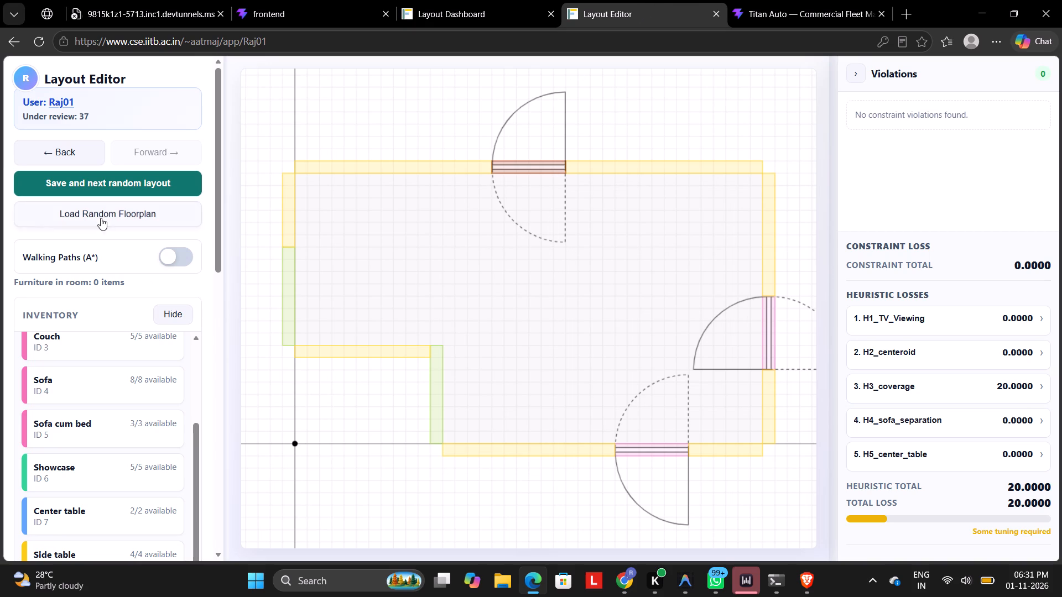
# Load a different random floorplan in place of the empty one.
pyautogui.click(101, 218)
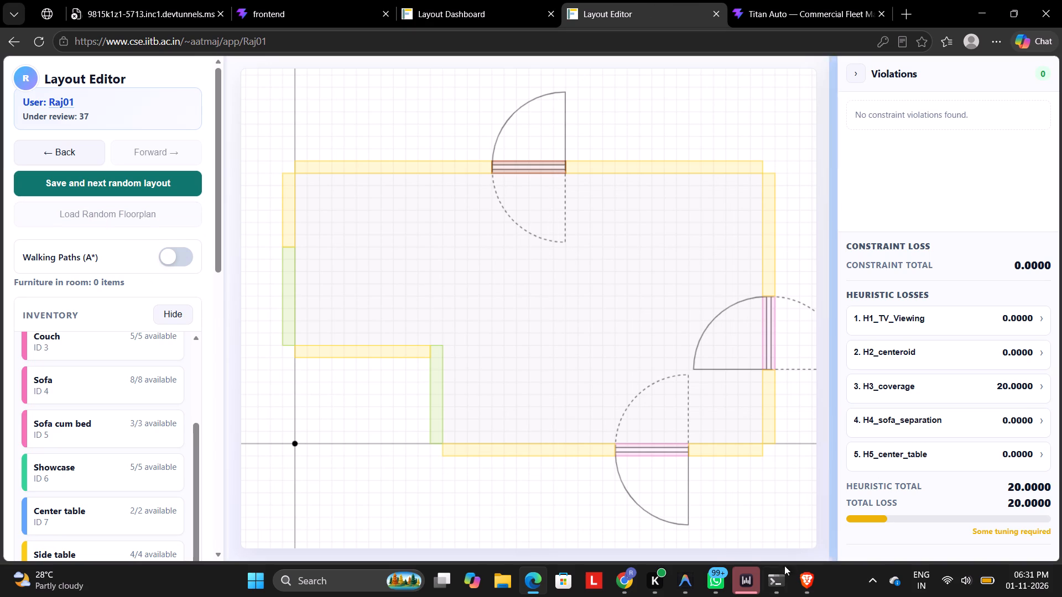
# Switch to Brave, browse YouTube's recommended videos and play the "Subha Hone Na De" song from Desi Boyz by AC Music World.
pyautogui.click(804, 588)
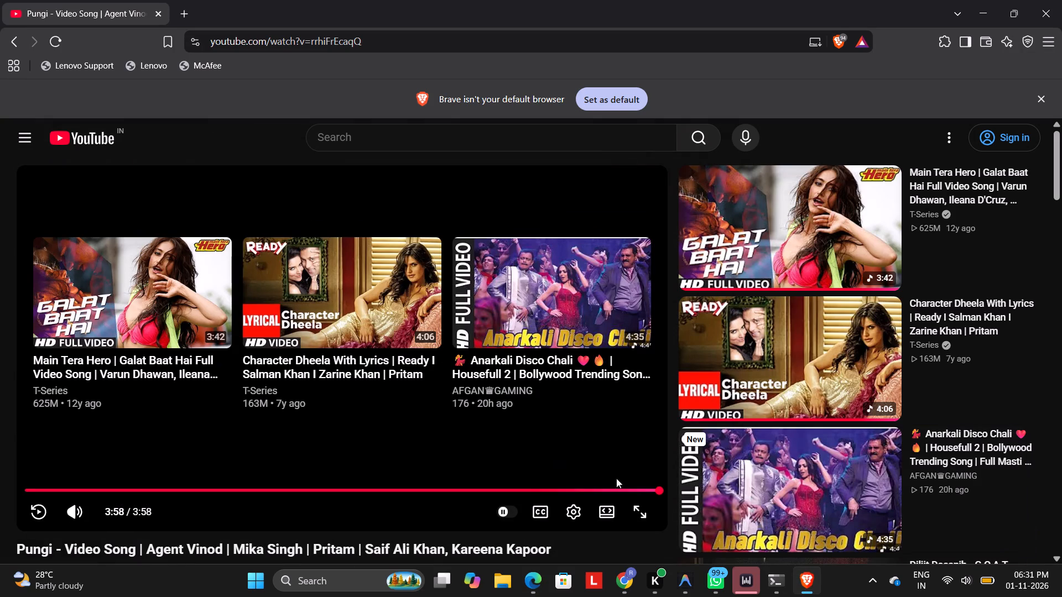
pyautogui.scroll(-6, 869, 486)
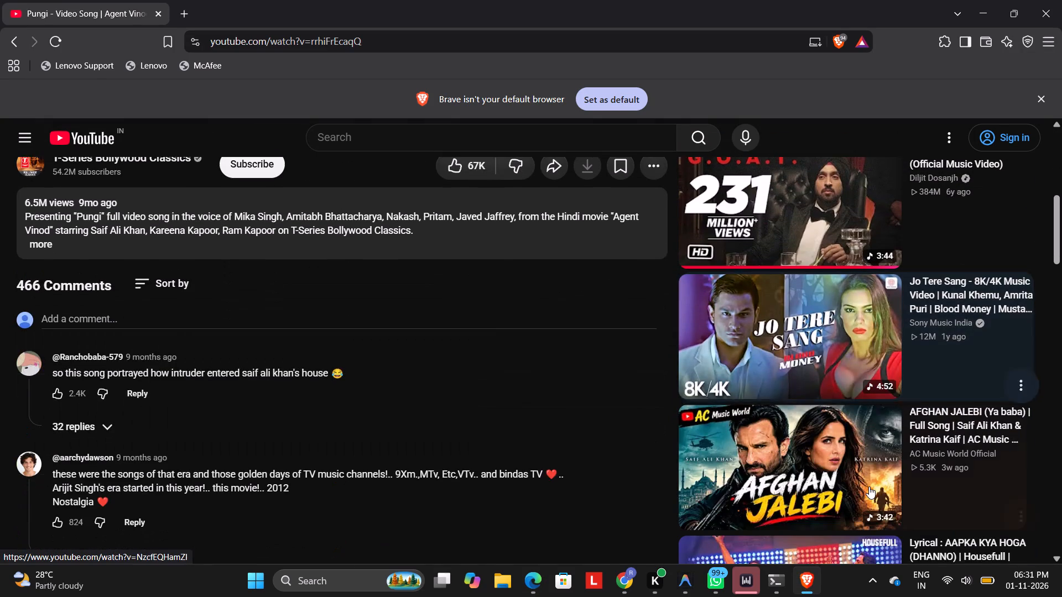
pyautogui.scroll(-17, 869, 486)
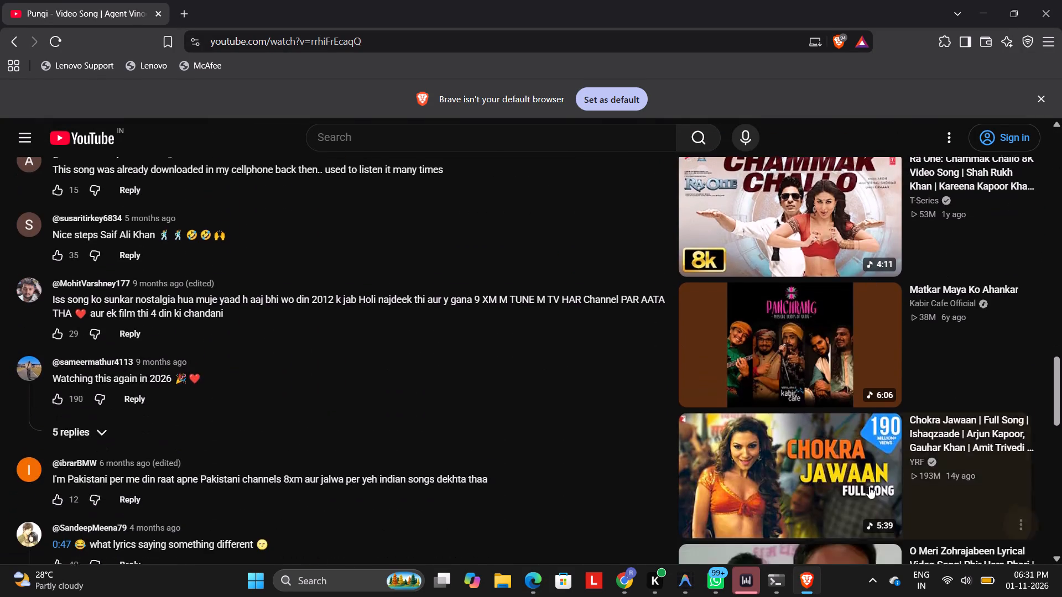
pyautogui.scroll(-6, 869, 486)
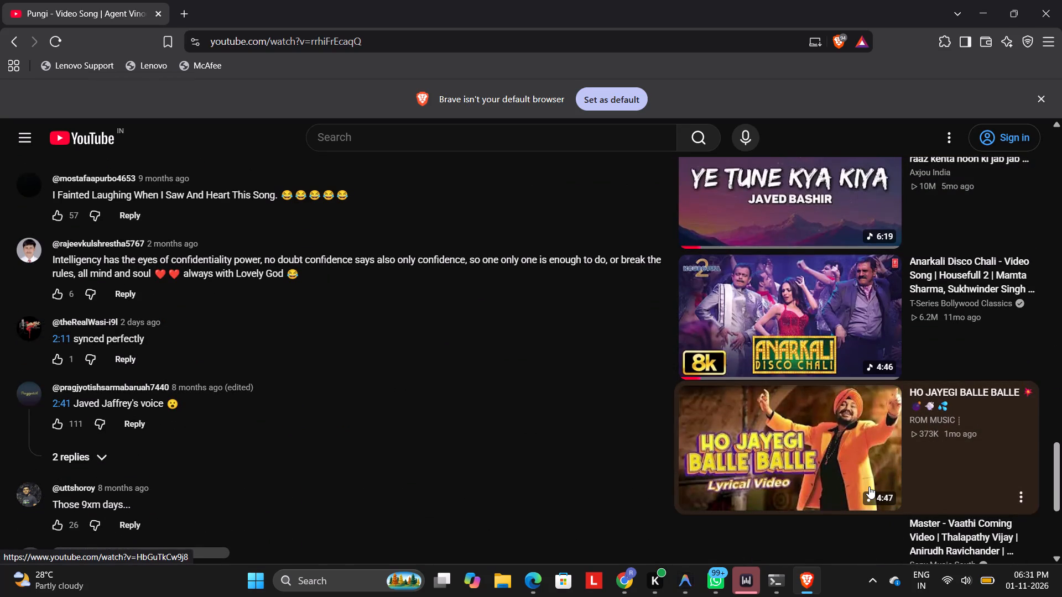
pyautogui.scroll(-5, 869, 486)
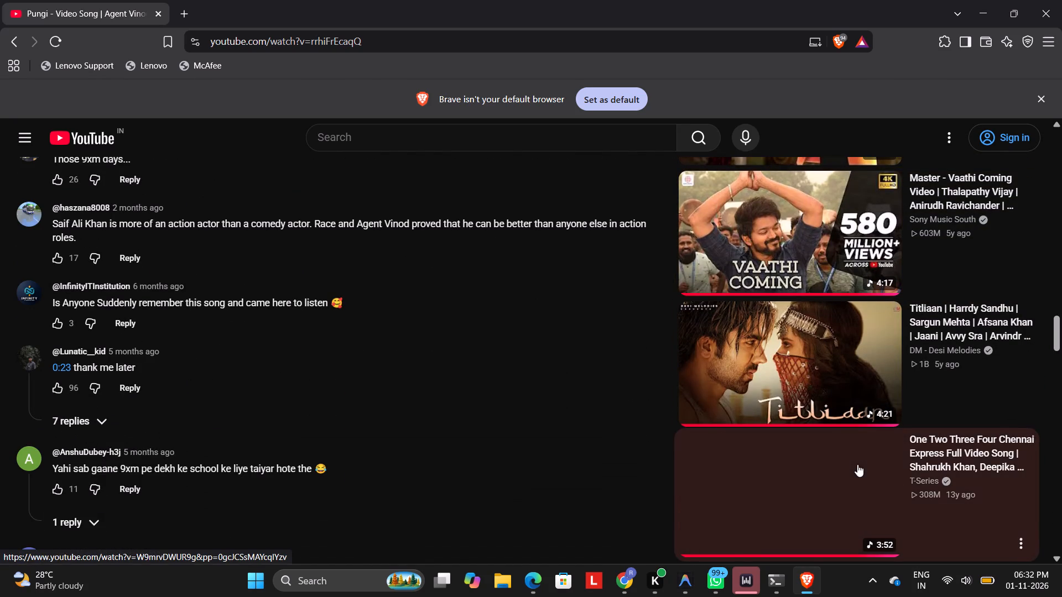
pyautogui.scroll(-6, 857, 464)
pyautogui.scroll(1, 857, 464)
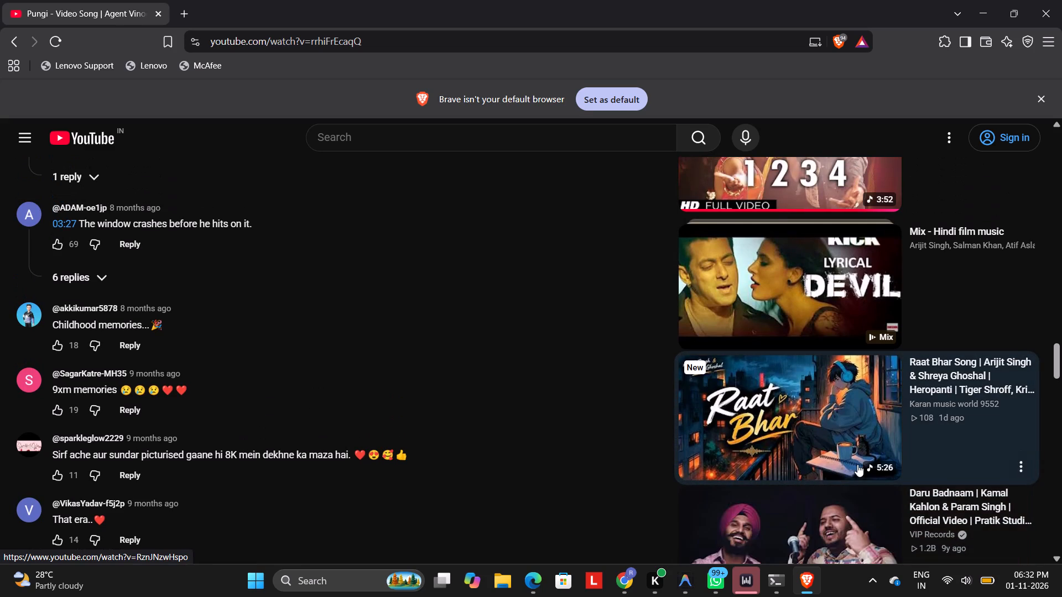
pyautogui.scroll(-4, 857, 464)
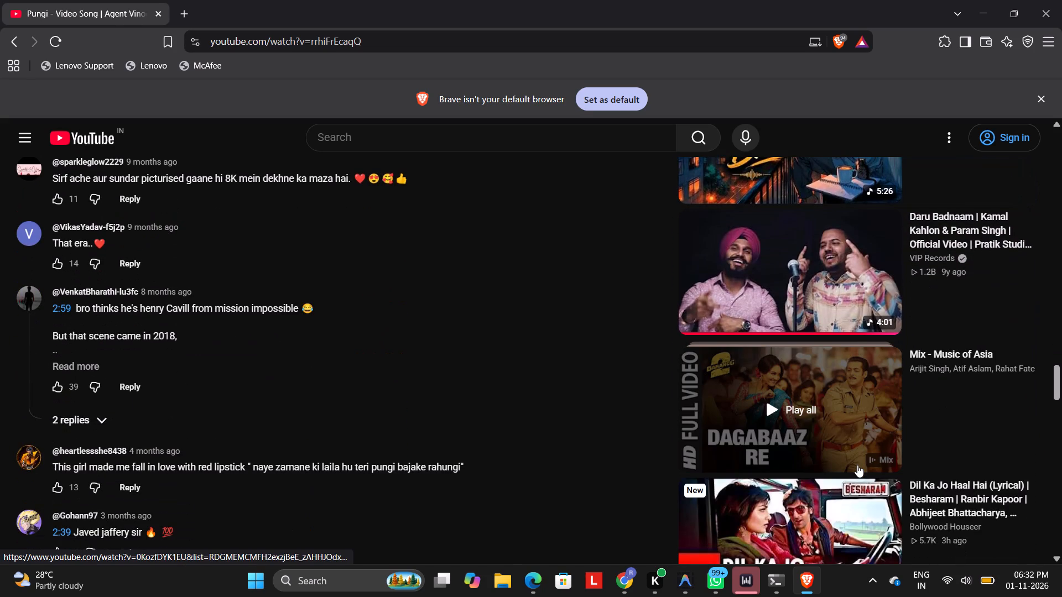
pyautogui.scroll(-3, 857, 465)
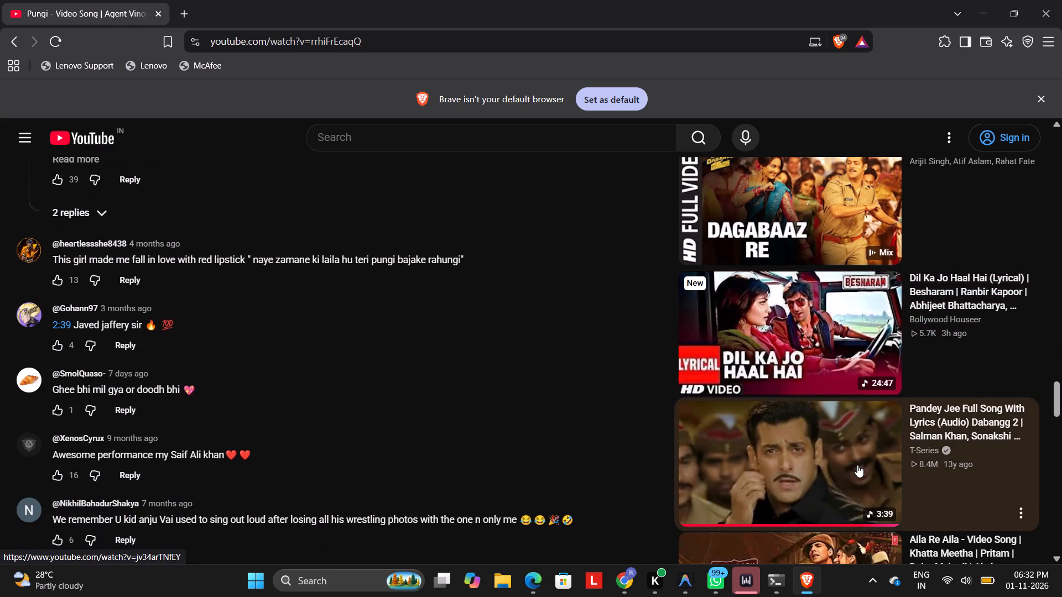
pyautogui.scroll(-2, 857, 465)
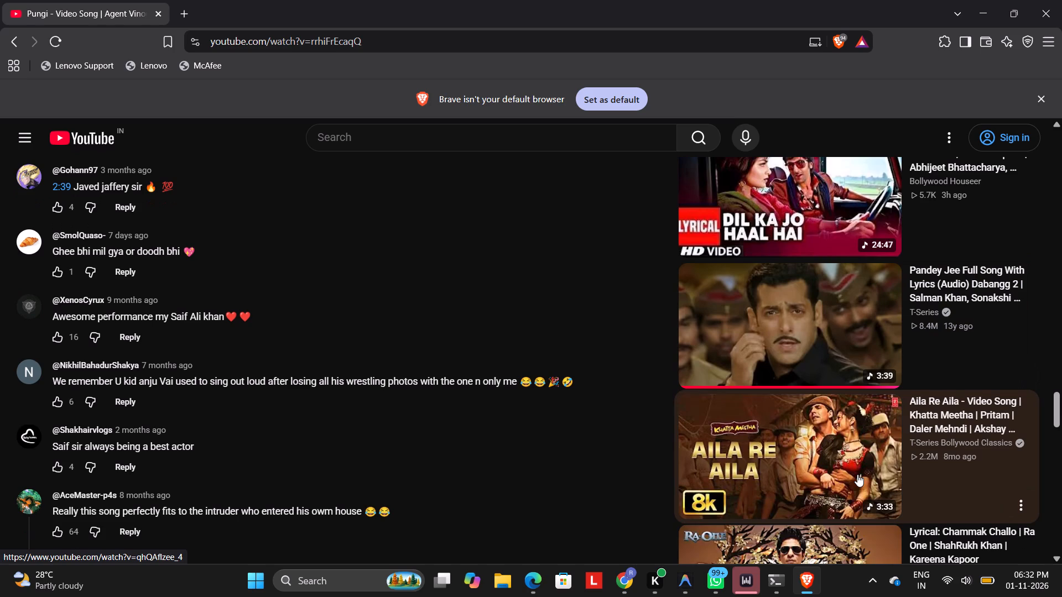
pyautogui.scroll(-3, 857, 474)
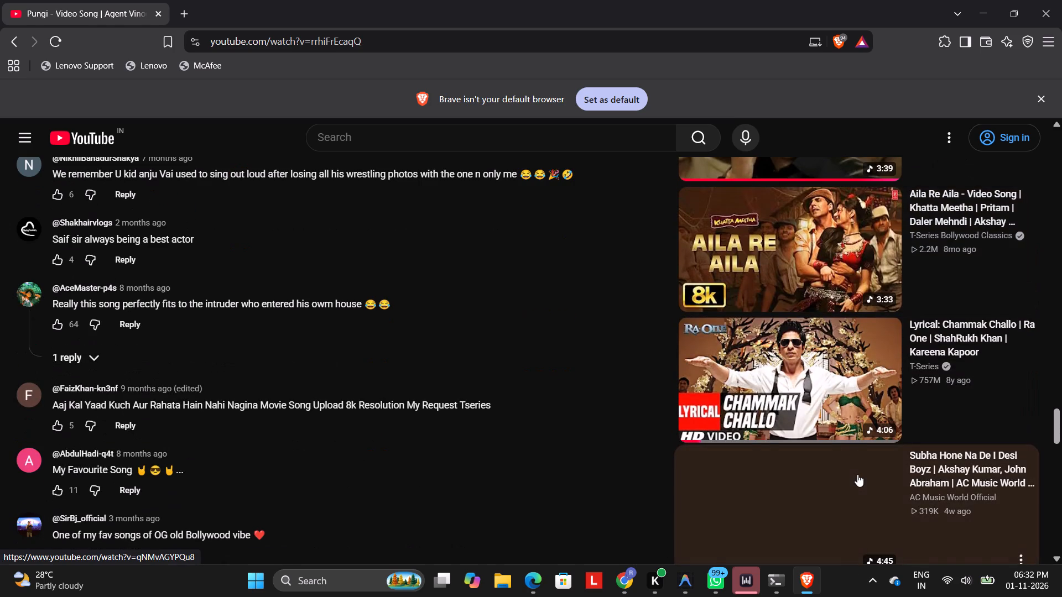
pyautogui.scroll(-4, 857, 474)
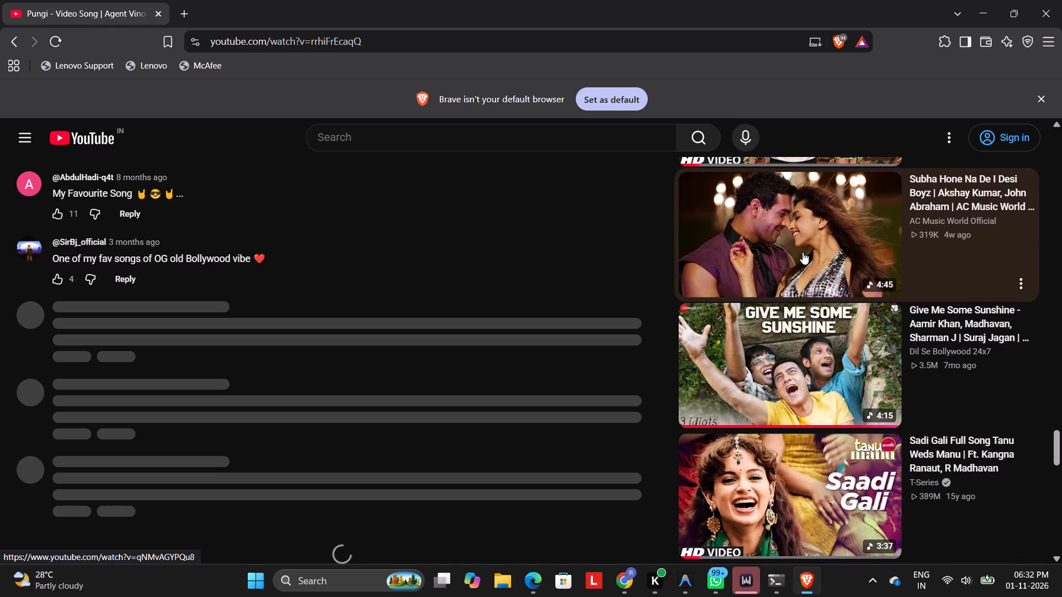
pyautogui.moveTo(803, 252); pyautogui.dragTo(792, 285)
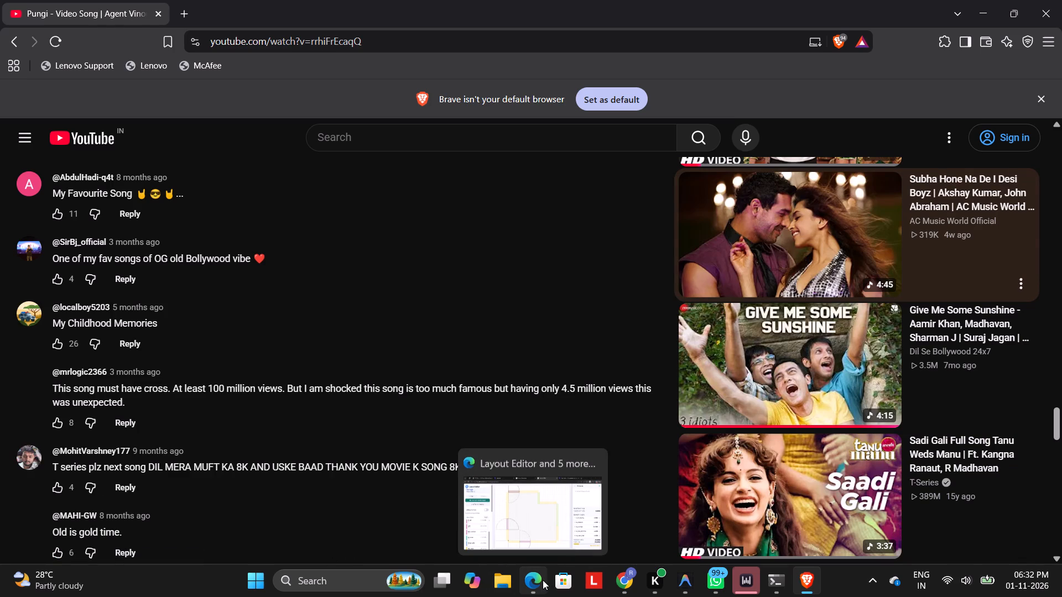
pyautogui.click(711, 261)
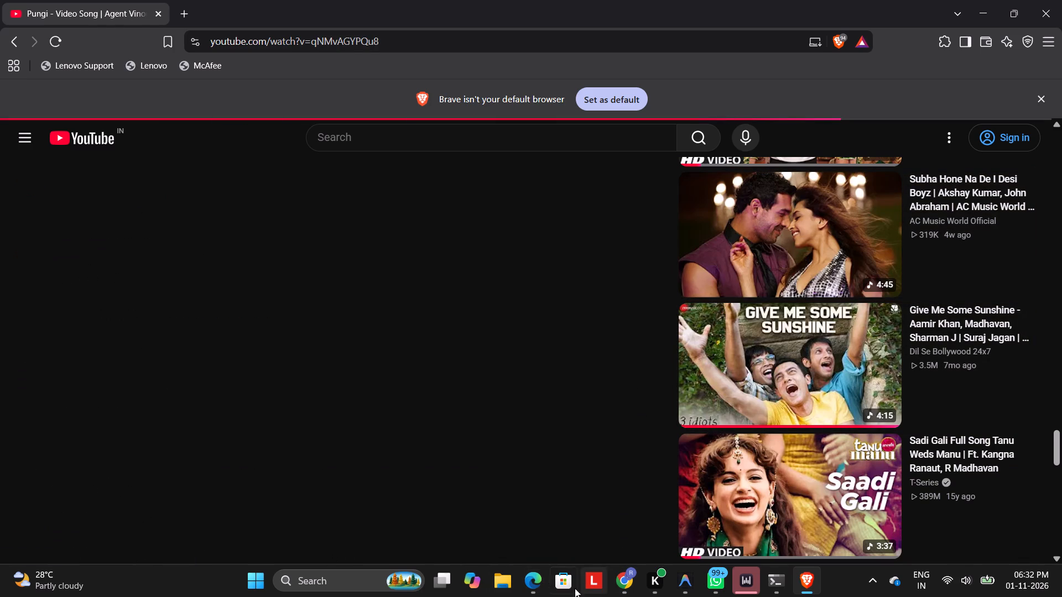
# Return to the Layout Editor in Edge and skip through two more random floorplans.
pyautogui.click(530, 579)
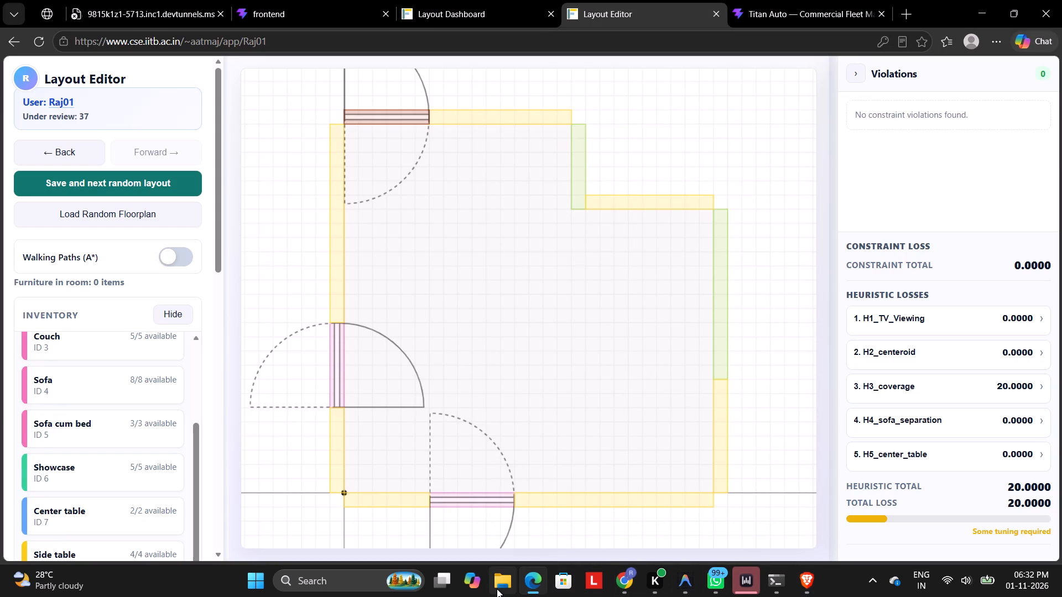
pyautogui.click(145, 217)
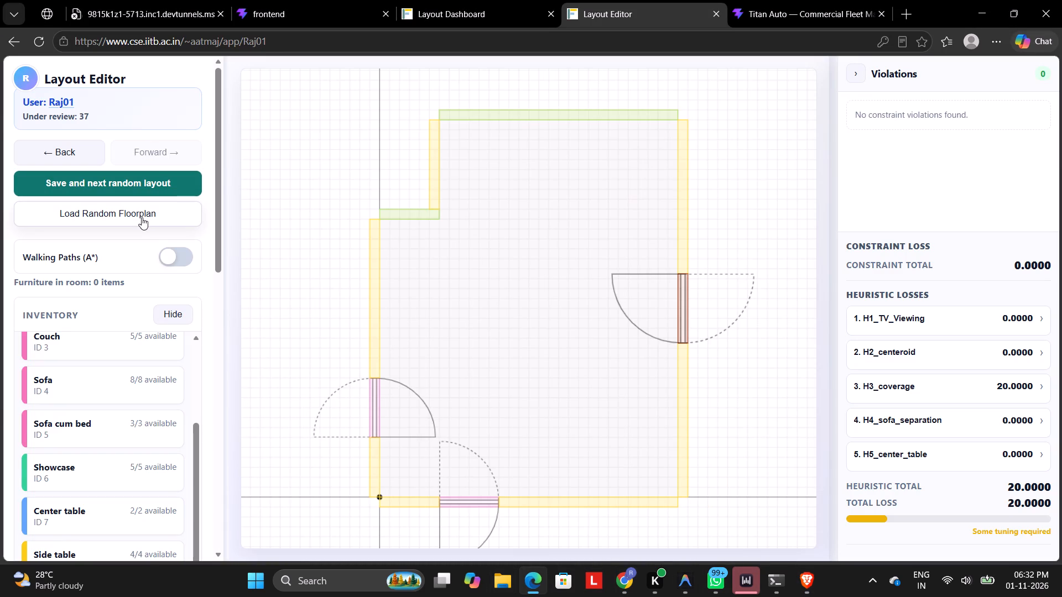
pyautogui.click(142, 217)
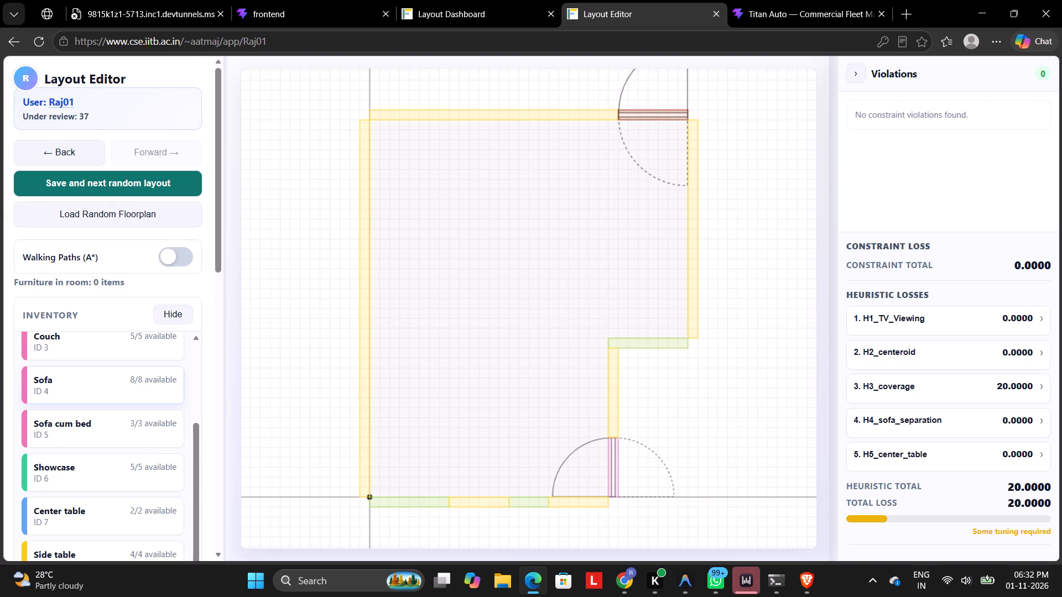
# Place a TV on the right wall below the door swing and a vase table in the room's upper-left corner.
pyautogui.scroll(3, 55, 397)
pyautogui.moveTo(59, 360); pyautogui.dragTo(619, 240)
pyautogui.scroll(-5, 0, 249)
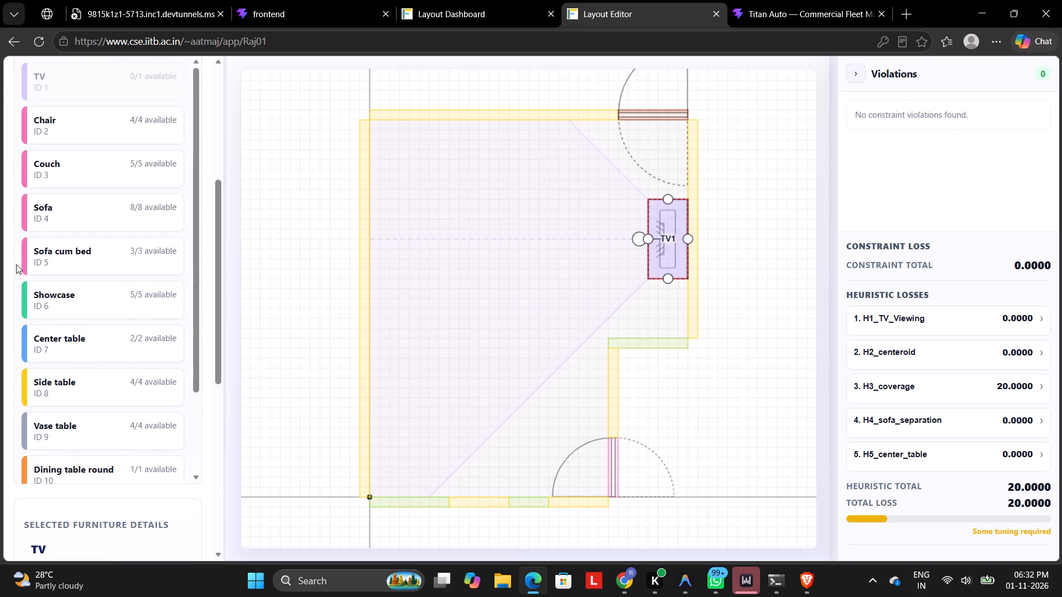
pyautogui.scroll(-1, 16, 264)
pyautogui.moveTo(85, 324); pyautogui.dragTo(415, 137)
pyautogui.moveTo(408, 138); pyautogui.dragTo(387, 138)
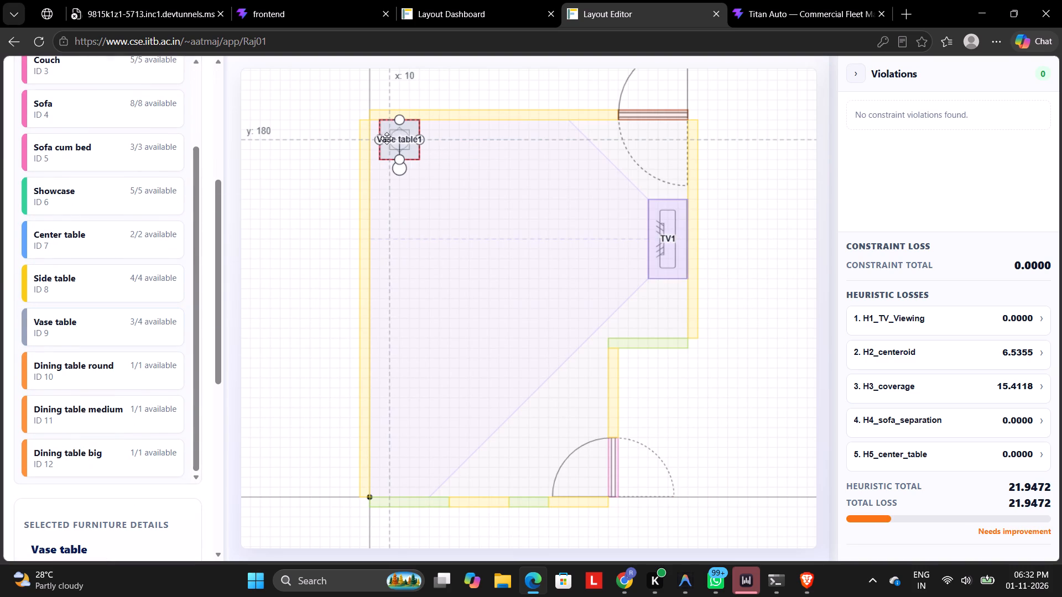
pyautogui.moveTo(387, 138); pyautogui.dragTo(379, 137)
# Place a sofa cum bed on the left wall below the vase table and a widened sofa beside the table on the upper wall.
pyautogui.moveTo(42, 149); pyautogui.dragTo(336, 217)
pyautogui.write('ee')
pyautogui.moveTo(62, 98); pyautogui.dragTo(376, 148)
pyautogui.press('e')
pyautogui.press('e')
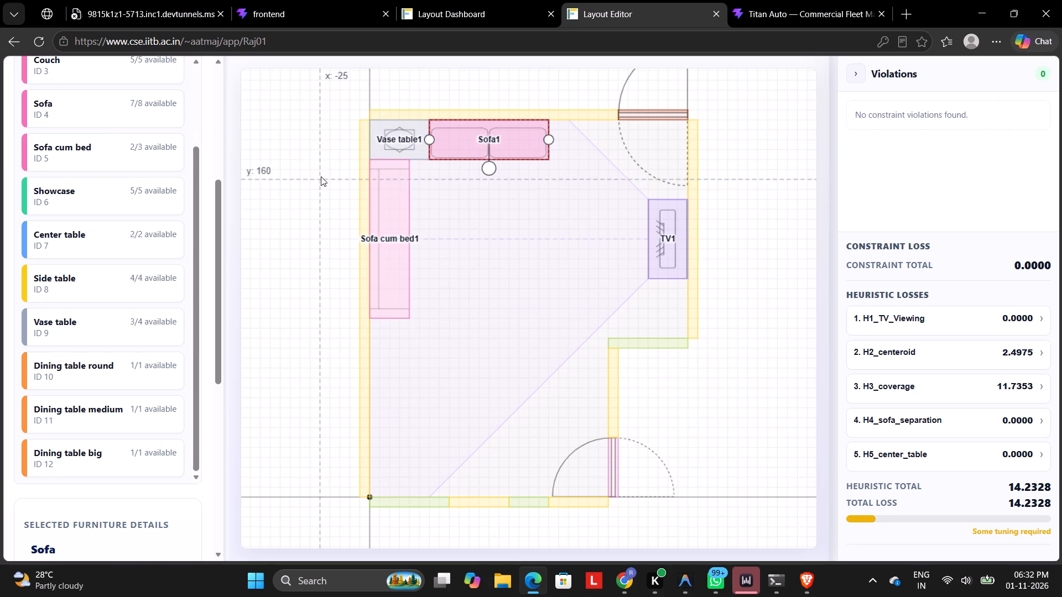
# Narrow the vase table and fit it into the corner, then lengthen the upper wall's sofa and move it flush against the table.
pyautogui.click(492, 134)
pyautogui.press('e')
pyautogui.press('e')
pyautogui.click(403, 149)
pyautogui.press('w')
pyautogui.moveTo(403, 149); pyautogui.dragTo(400, 149)
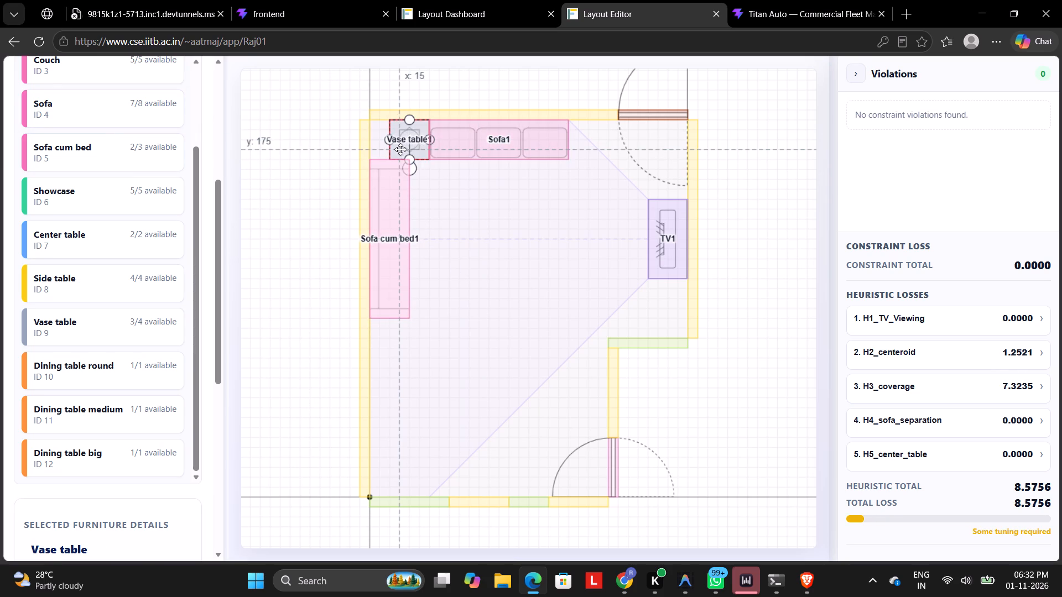
pyautogui.moveTo(400, 149); pyautogui.dragTo(385, 150)
pyautogui.moveTo(450, 147); pyautogui.dragTo(430, 147)
pyautogui.press('e')
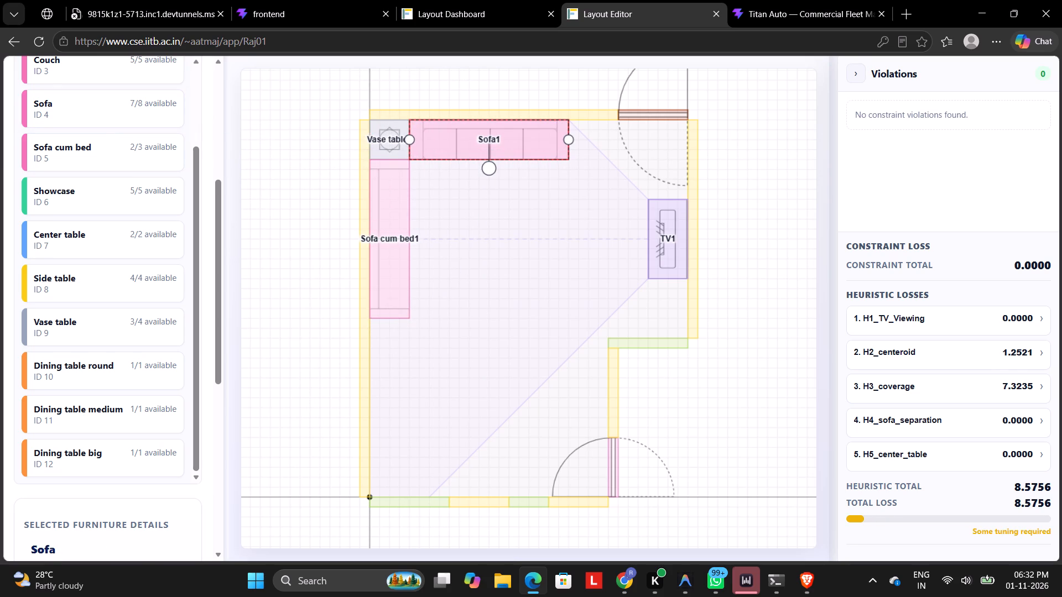
# Place a side table at the sofa's right end and a center table in front of the sofa and sofa cum bed.
pyautogui.moveTo(72, 281); pyautogui.dragTo(581, 132)
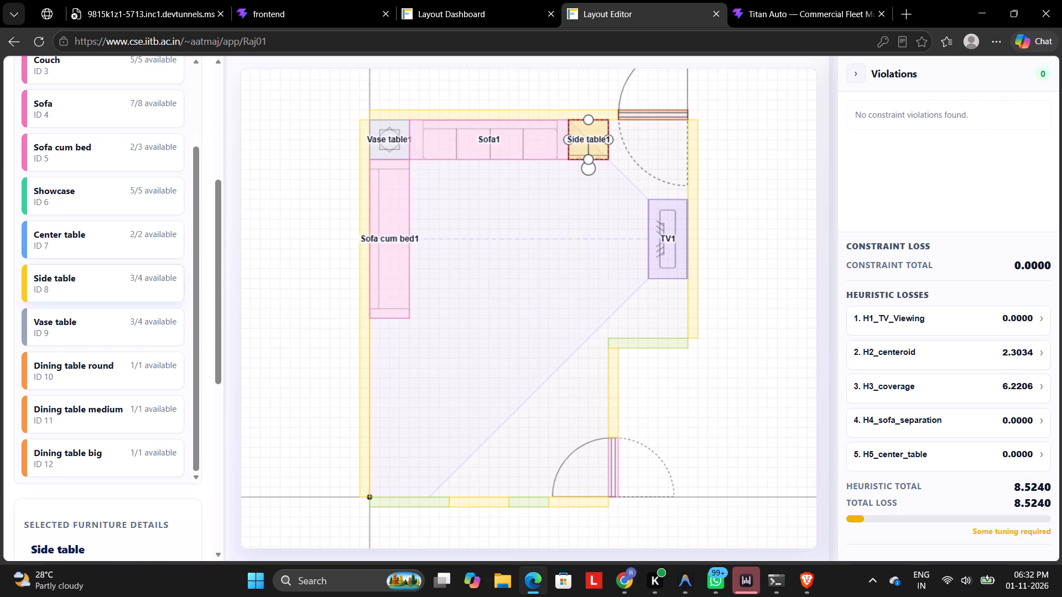
pyautogui.moveTo(96, 240); pyautogui.dragTo(493, 235)
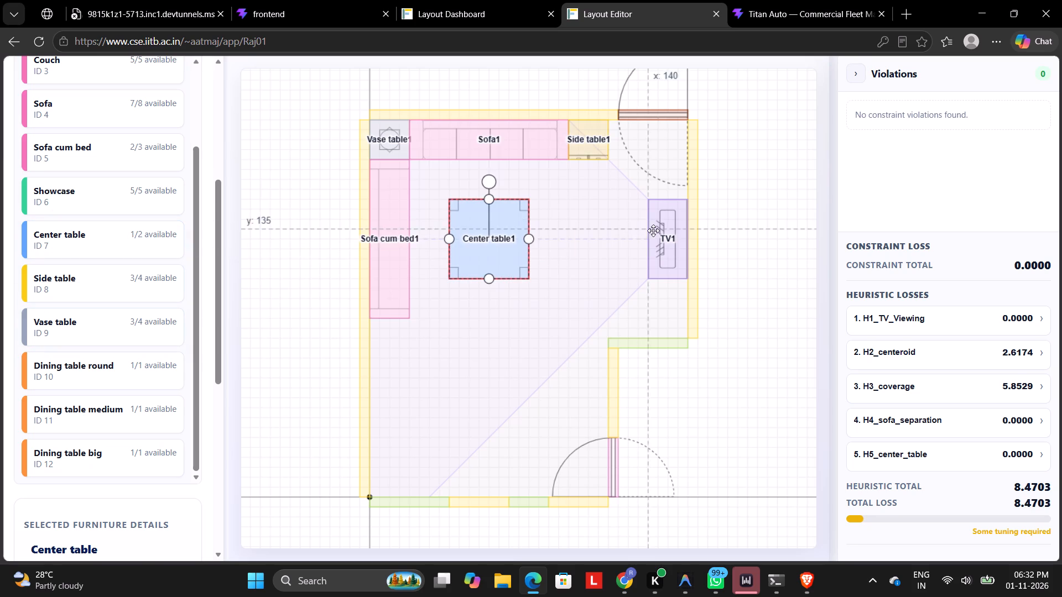
# Lengthen the TV along the right wall, keeping it clear of the upper door swing.
pyautogui.click(664, 235)
pyautogui.press('e')
pyautogui.moveTo(664, 235); pyautogui.dragTo(666, 242)
pyautogui.click(666, 242)
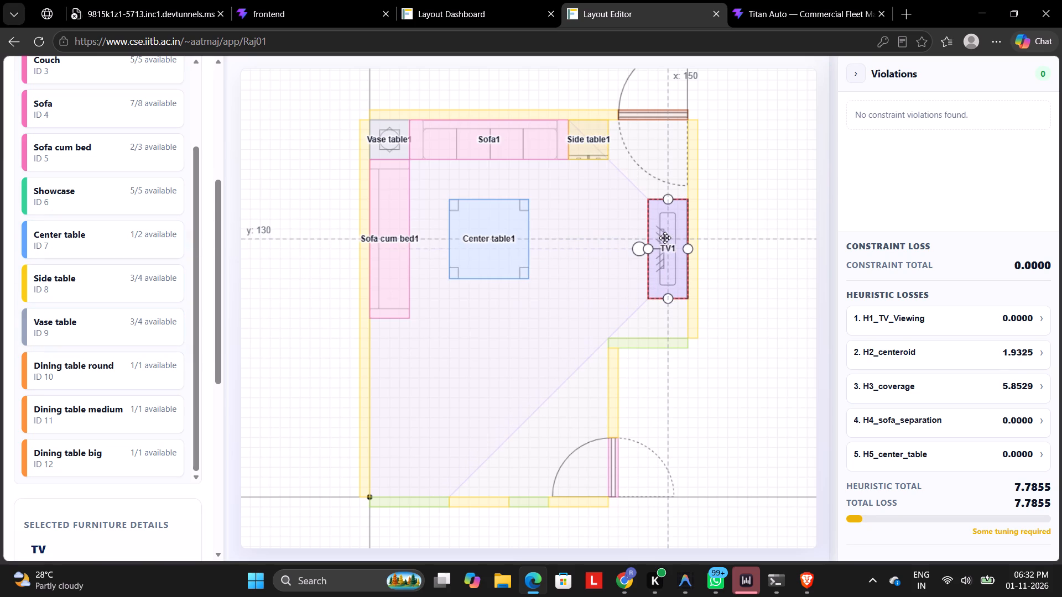
# Place a big dining table in the room's lower-left area, clear of the bottom wall and the door swing.
pyautogui.scroll(-1, 15, 310)
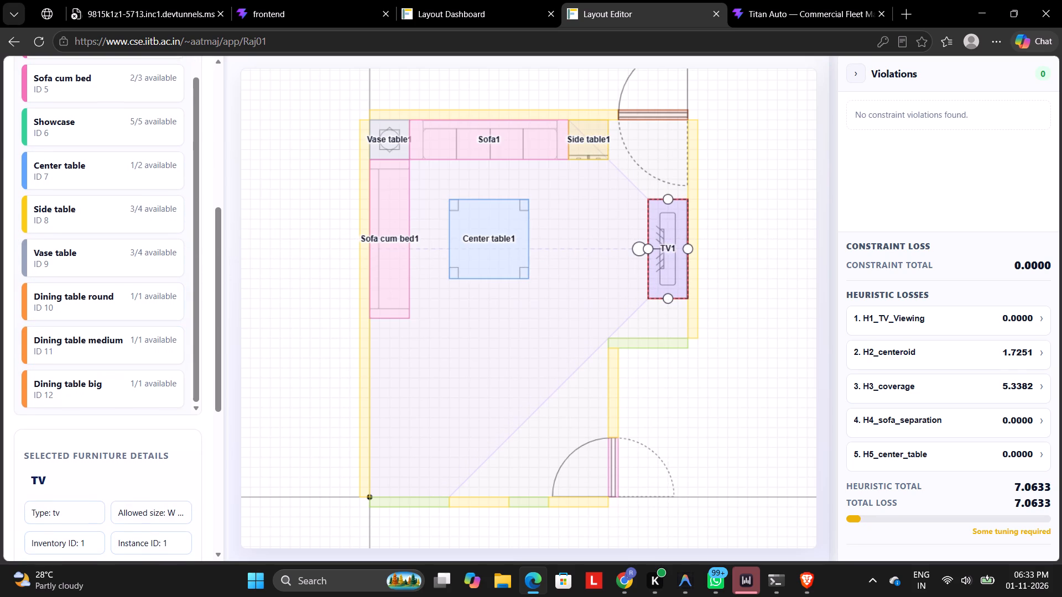
pyautogui.moveTo(85, 382); pyautogui.dragTo(435, 446)
pyautogui.moveTo(499, 430); pyautogui.dragTo(450, 446)
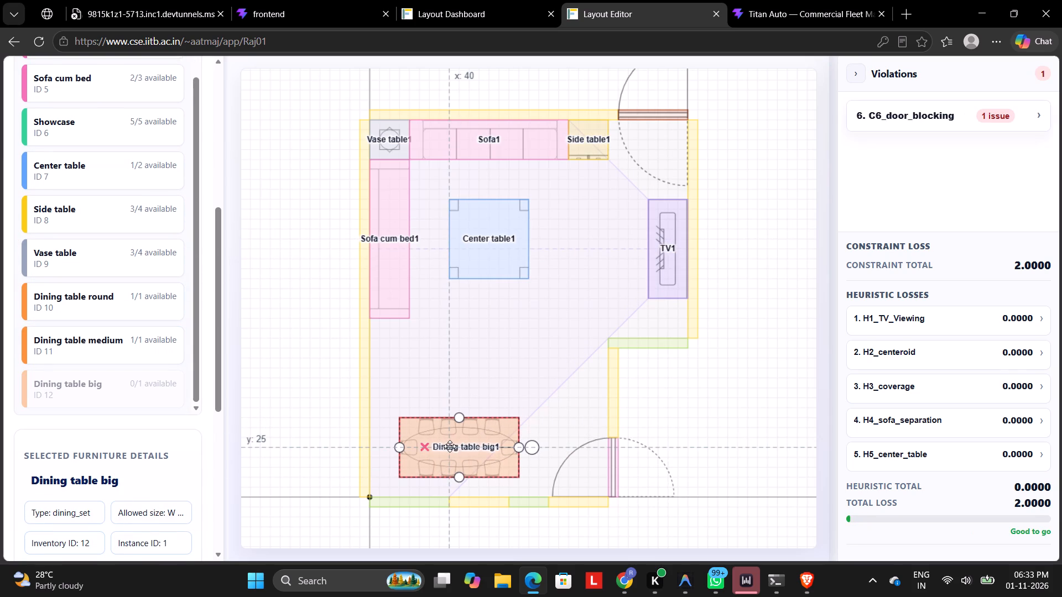
pyautogui.moveTo(450, 446); pyautogui.dragTo(451, 439)
# Place a second vase table on the left wall directly below the sofa cum bed.
pyautogui.moveTo(64, 268); pyautogui.dragTo(309, 328)
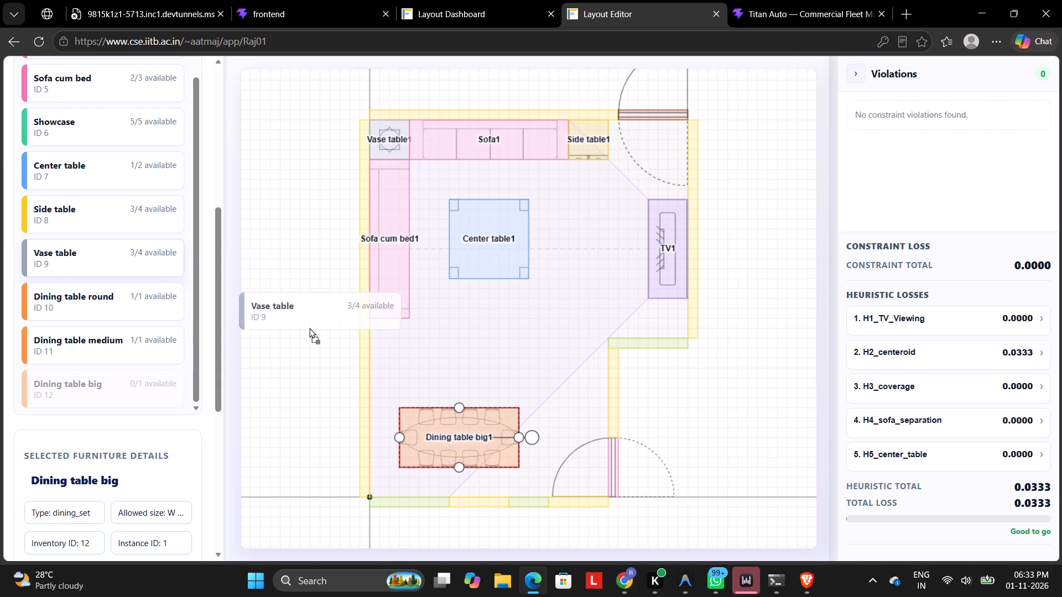
pyautogui.moveTo(309, 328); pyautogui.dragTo(361, 345)
pyautogui.scroll(2, 56, 126)
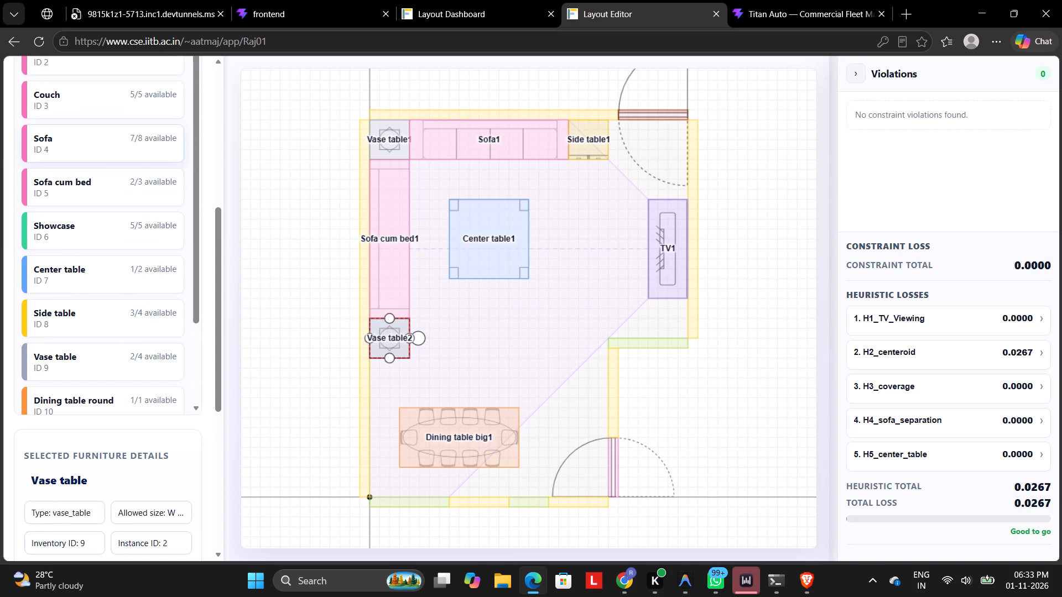
# Place a second sofa directly beside the lower vase table, opposite the top-wall sofa.
pyautogui.moveTo(67, 154); pyautogui.dragTo(422, 341)
# Move the big dining table slightly up and toward the left wall.
pyautogui.moveTo(447, 447); pyautogui.dragTo(446, 447)
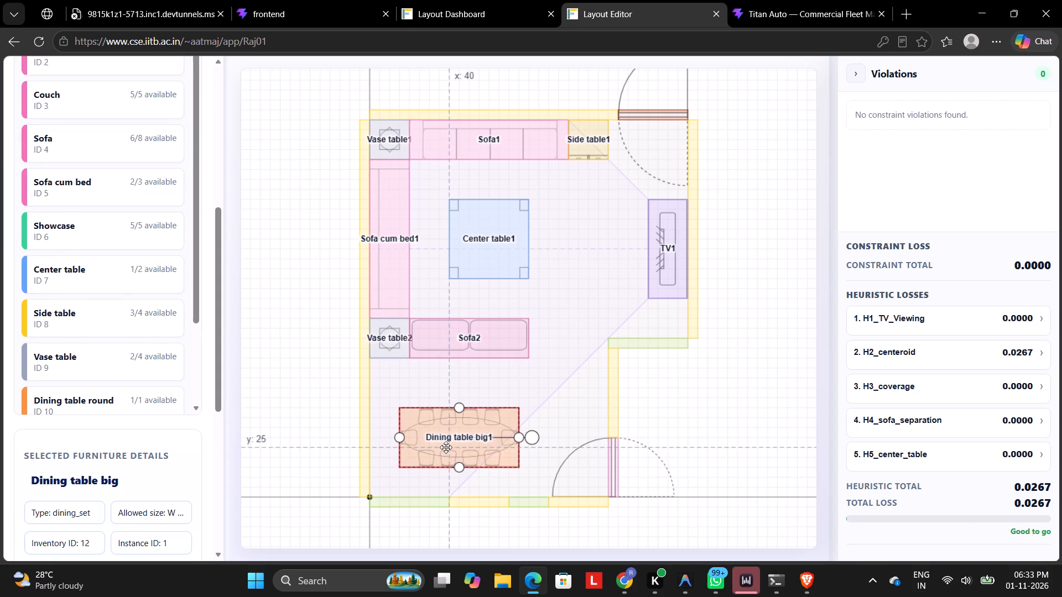
pyautogui.moveTo(446, 447); pyautogui.dragTo(439, 437)
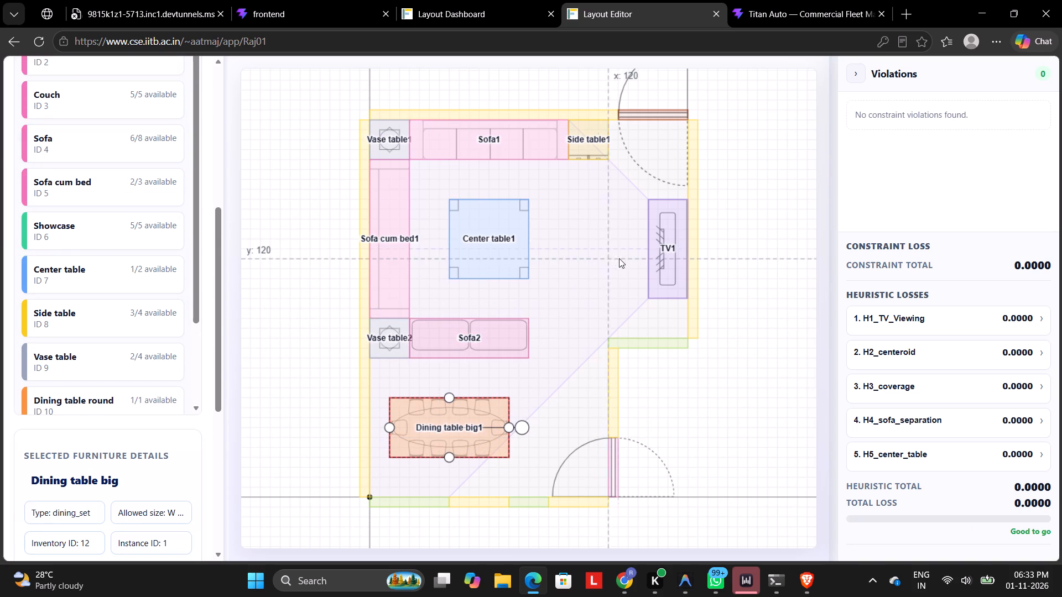
# Place a second side table directly below the TV, in the corner of the right wall.
pyautogui.moveTo(93, 324); pyautogui.dragTo(679, 330)
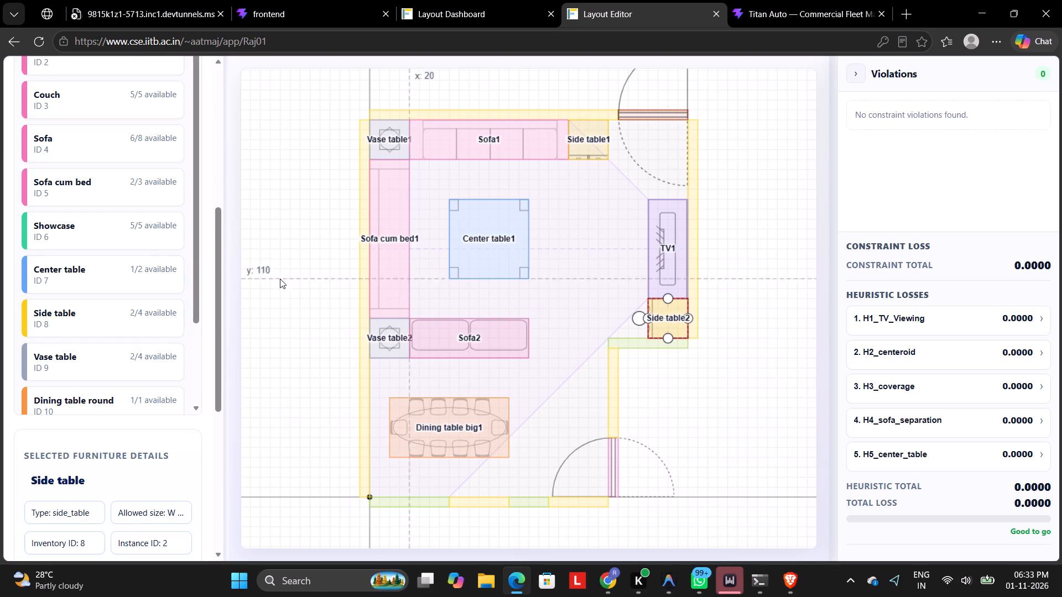
# Save the furnished layout and go on to the next random layout.
pyautogui.scroll(7, 88, 253)
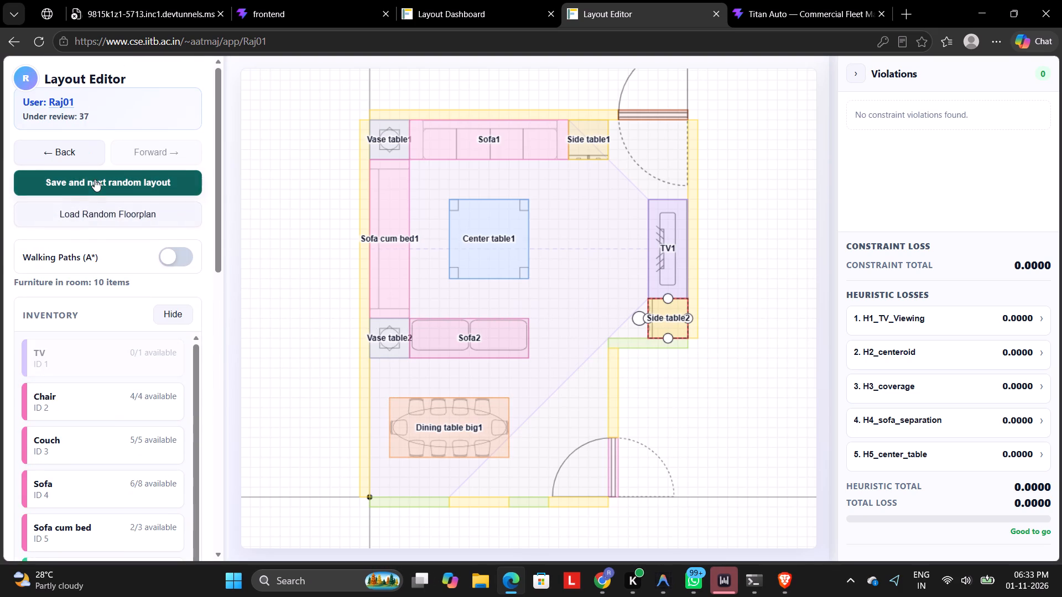
pyautogui.click(95, 179)
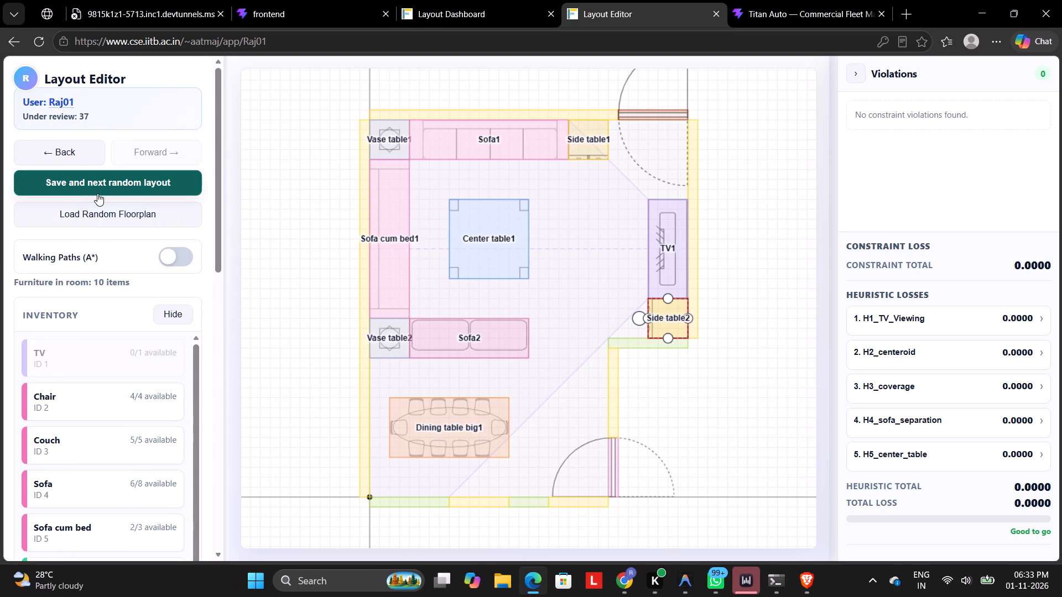
pyautogui.click(97, 180)
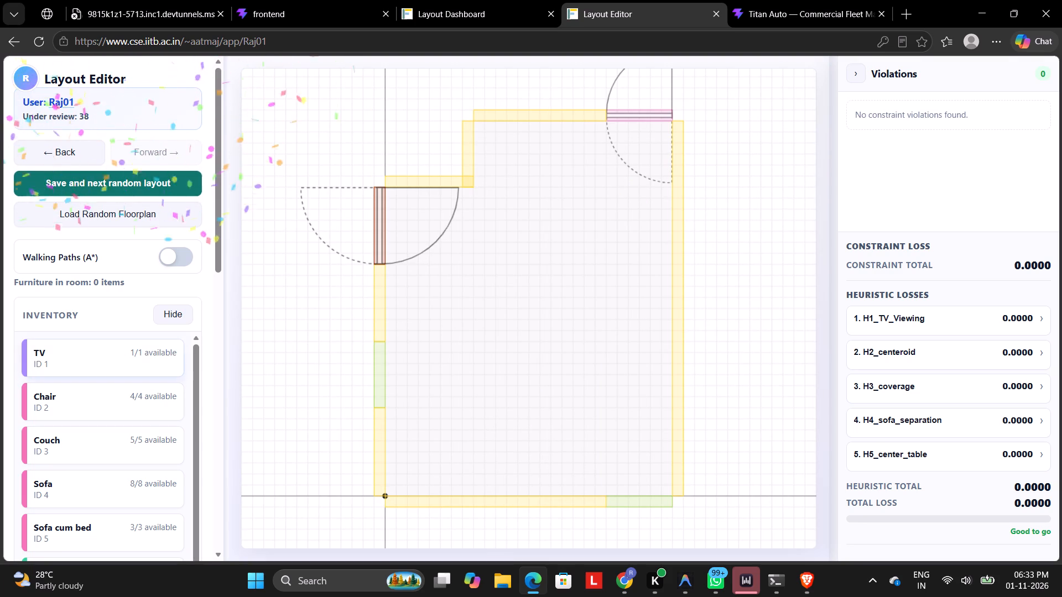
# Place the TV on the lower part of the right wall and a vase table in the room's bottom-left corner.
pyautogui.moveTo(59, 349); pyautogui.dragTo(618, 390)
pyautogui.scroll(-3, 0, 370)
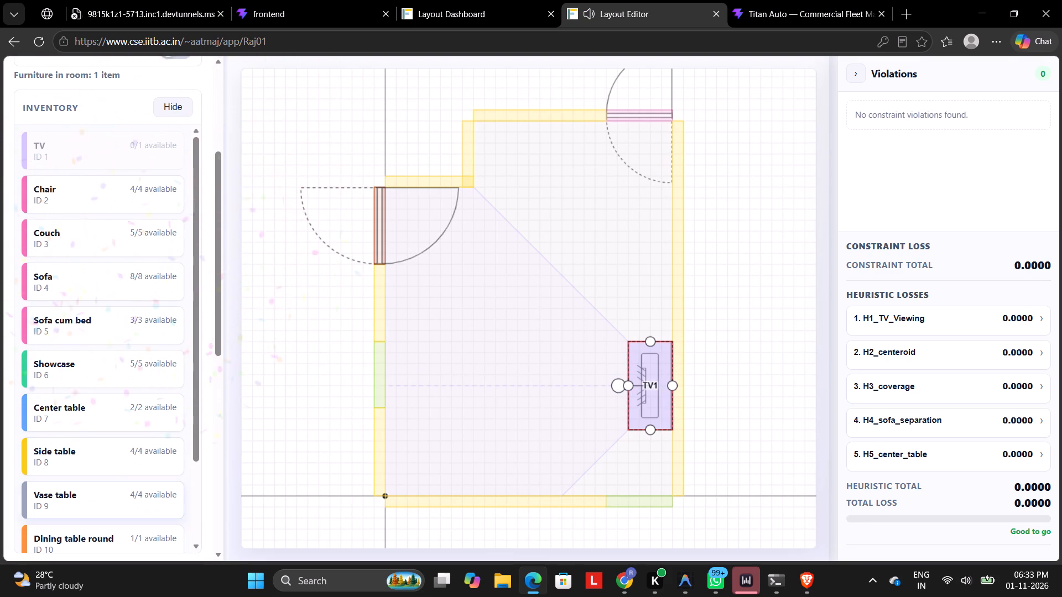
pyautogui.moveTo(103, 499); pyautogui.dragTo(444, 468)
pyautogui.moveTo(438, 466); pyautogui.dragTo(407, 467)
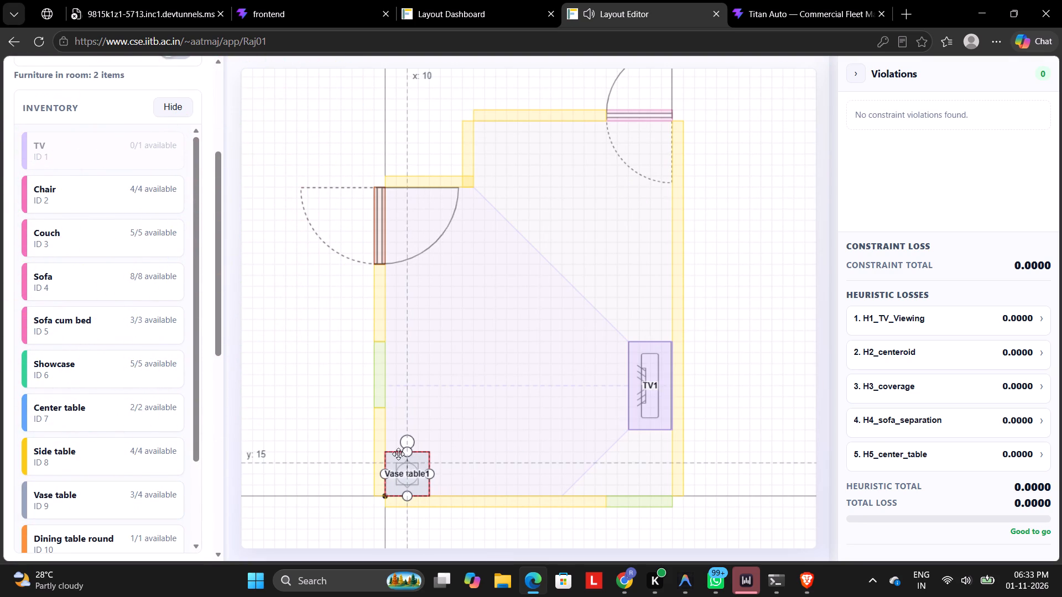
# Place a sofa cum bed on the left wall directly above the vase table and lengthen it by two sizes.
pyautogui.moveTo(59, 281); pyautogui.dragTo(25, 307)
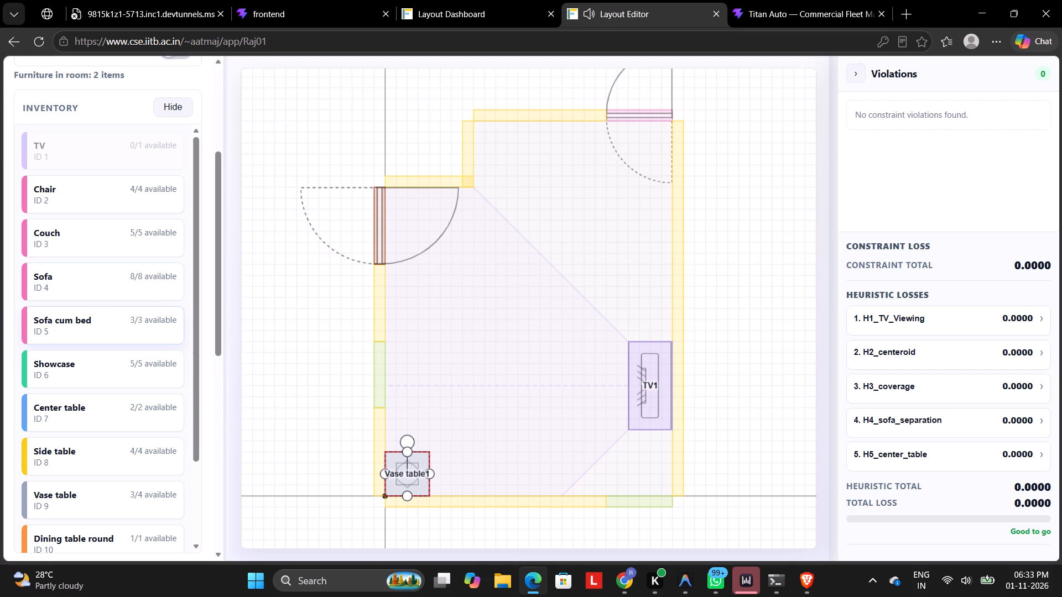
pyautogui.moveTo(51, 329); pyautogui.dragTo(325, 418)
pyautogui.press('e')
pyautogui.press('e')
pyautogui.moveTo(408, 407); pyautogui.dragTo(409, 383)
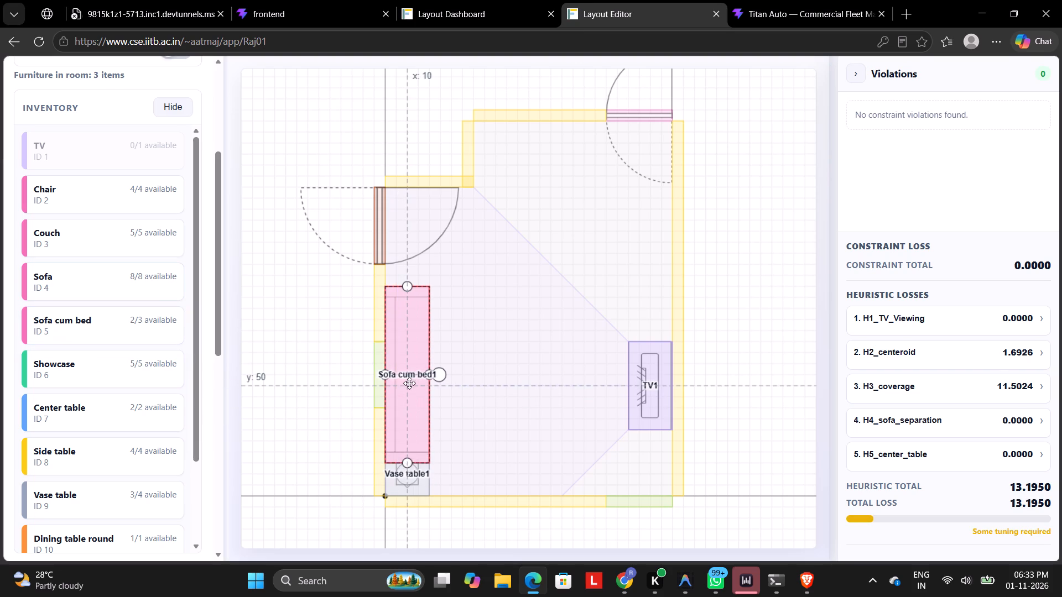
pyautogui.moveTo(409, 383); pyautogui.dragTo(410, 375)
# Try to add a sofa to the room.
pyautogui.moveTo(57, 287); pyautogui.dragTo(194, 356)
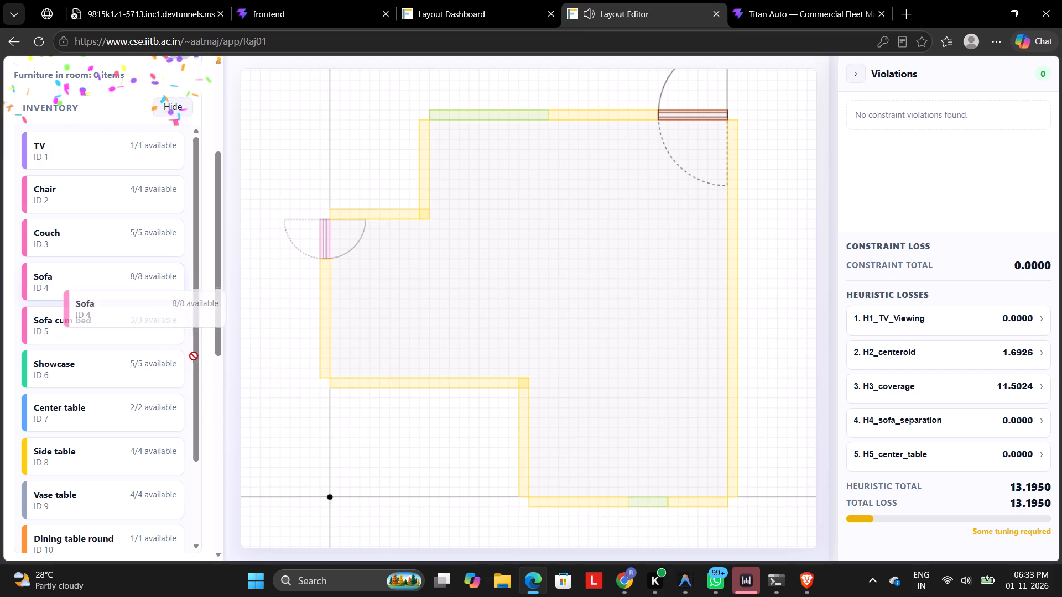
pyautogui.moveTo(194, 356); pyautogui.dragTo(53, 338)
# Load random floorplans until a wide room with a notched lower-right corner and doors at upper right and lower left comes up.
pyautogui.scroll(5, 0, 300)
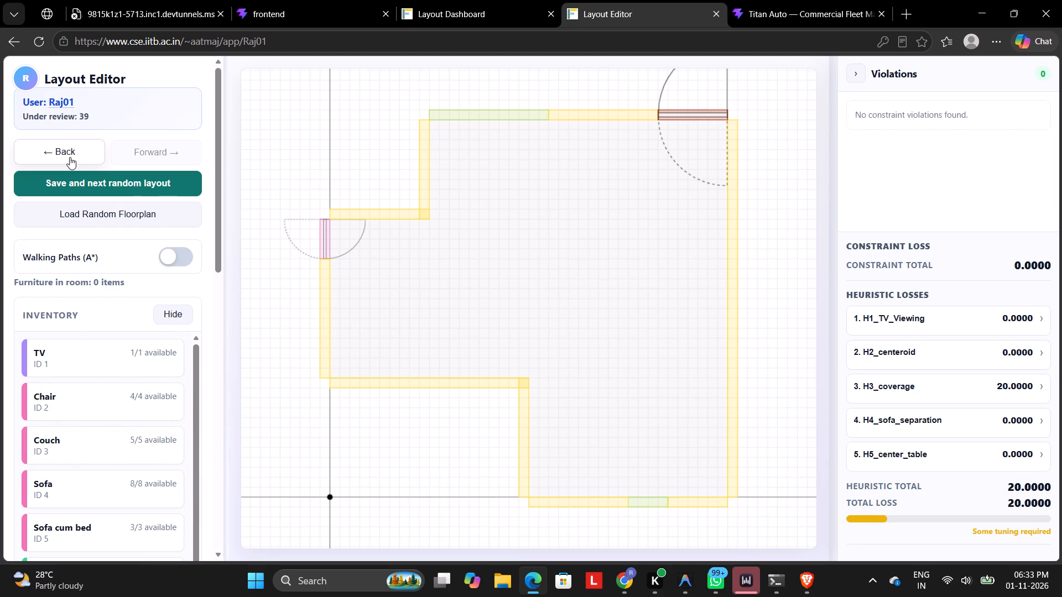
pyautogui.click(67, 213)
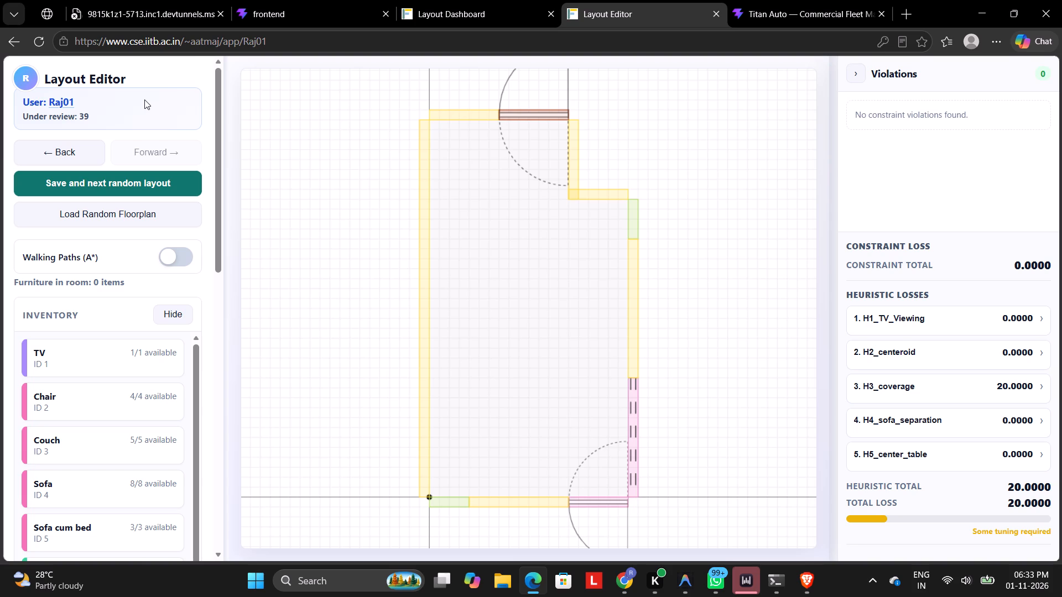
pyautogui.click(150, 217)
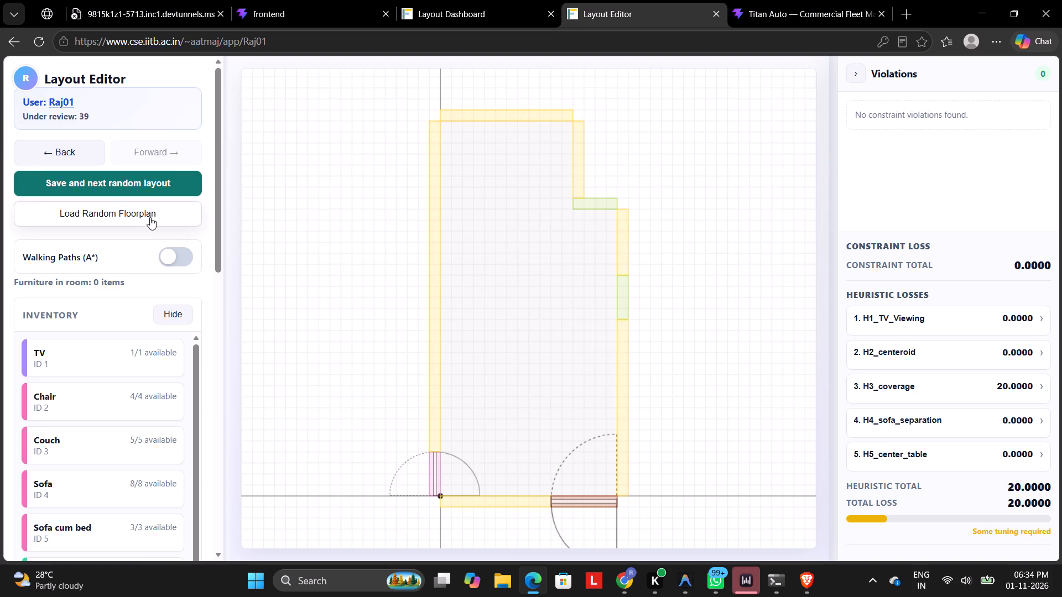
pyautogui.click(150, 217)
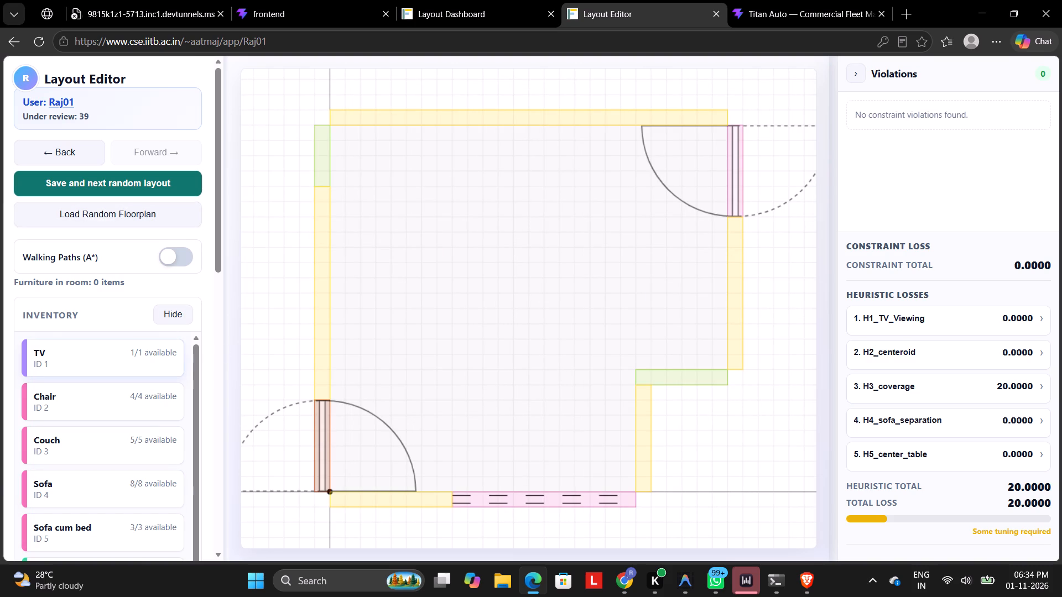
# Place the TV on the right wall directly below the upper door swing, and a vase table in the top-left corner.
pyautogui.moveTo(117, 347); pyautogui.dragTo(706, 261)
pyautogui.moveTo(712, 259); pyautogui.dragTo(716, 270)
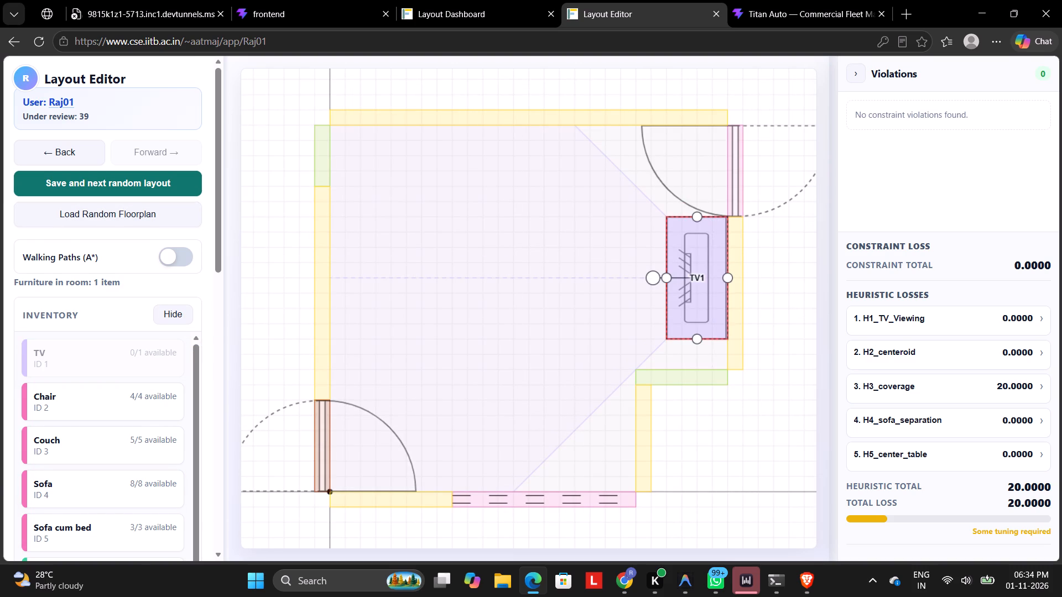
pyautogui.scroll(-3, 72, 286)
pyautogui.scroll(-1, 69, 473)
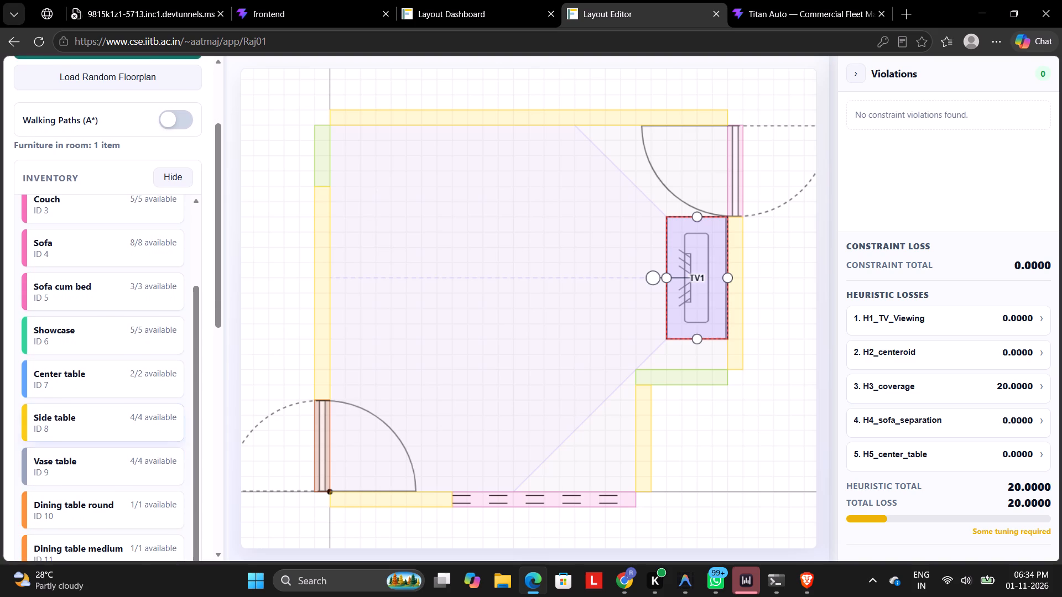
pyautogui.moveTo(69, 472); pyautogui.dragTo(352, 155)
# Place a sofa along the top wall directly beside the vase table and lengthen it, keeping it clear of the door swing.
pyautogui.moveTo(64, 244); pyautogui.dragTo(300, 217)
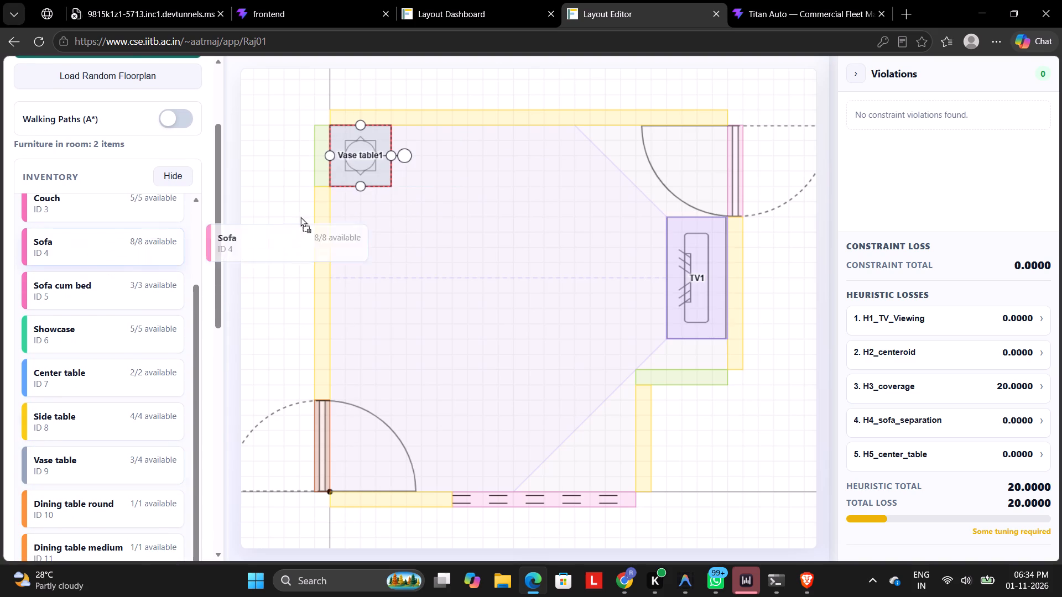
pyautogui.moveTo(300, 217); pyautogui.dragTo(414, 167)
pyautogui.press('e')
# Place a sofa cum bed on the left wall below the vase table, sized to end just above the lower door.
pyautogui.moveTo(64, 299); pyautogui.dragTo(277, 266)
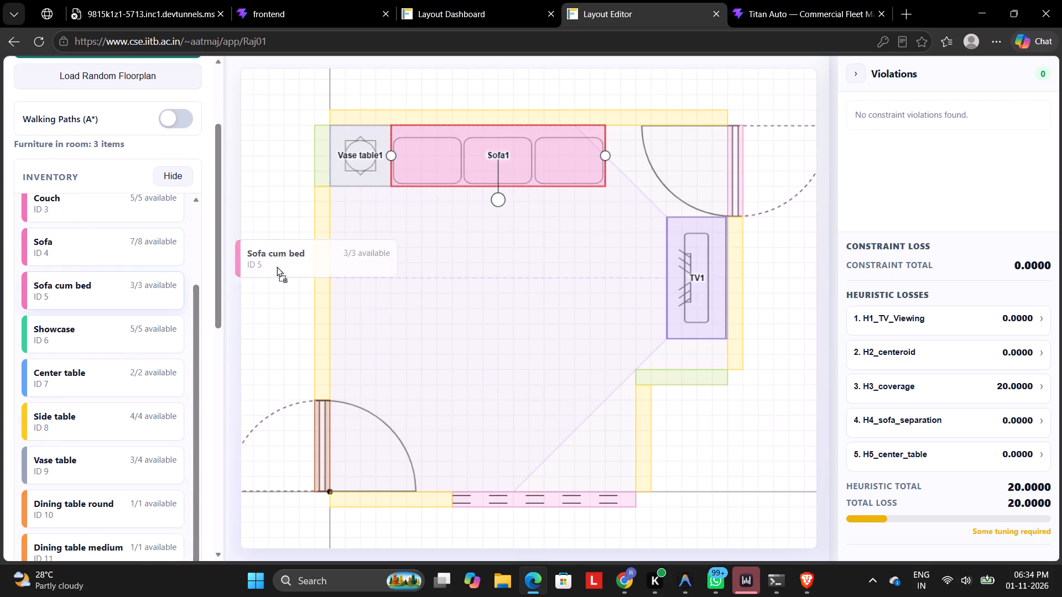
pyautogui.moveTo(277, 266); pyautogui.dragTo(340, 264)
pyautogui.press('e')
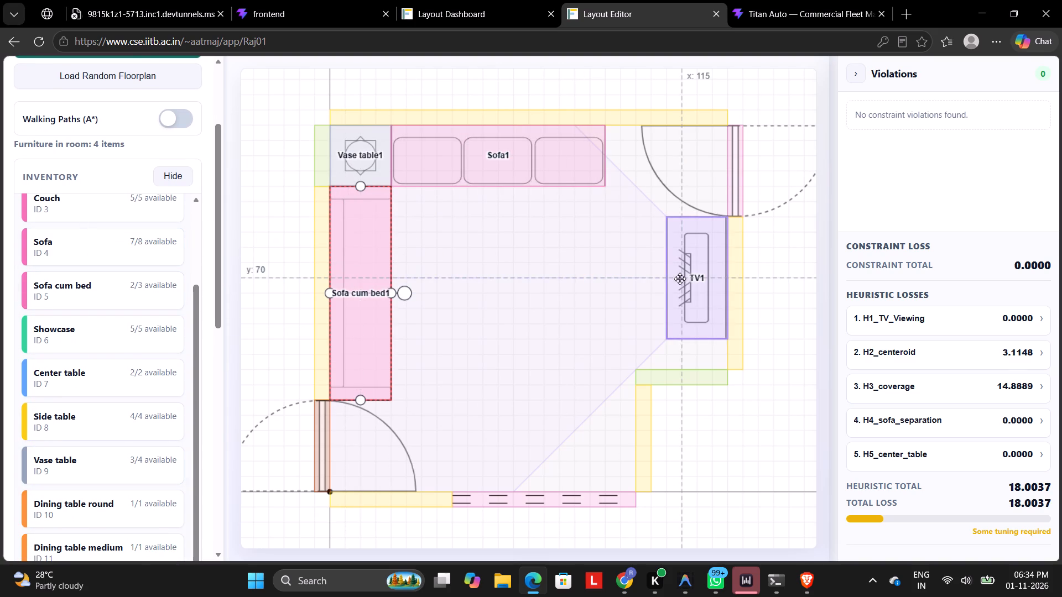
pyautogui.press('w')
pyautogui.click(347, 280)
pyautogui.press('w')
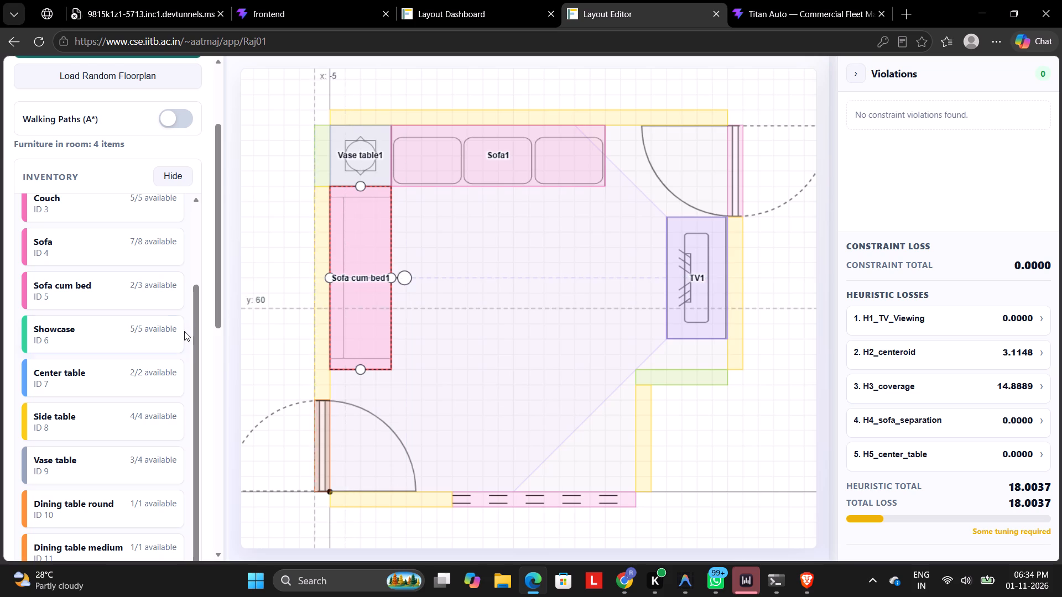
# Place a center table in the middle of the seating area, centered on the top-wall sofa.
pyautogui.moveTo(111, 382); pyautogui.dragTo(503, 295)
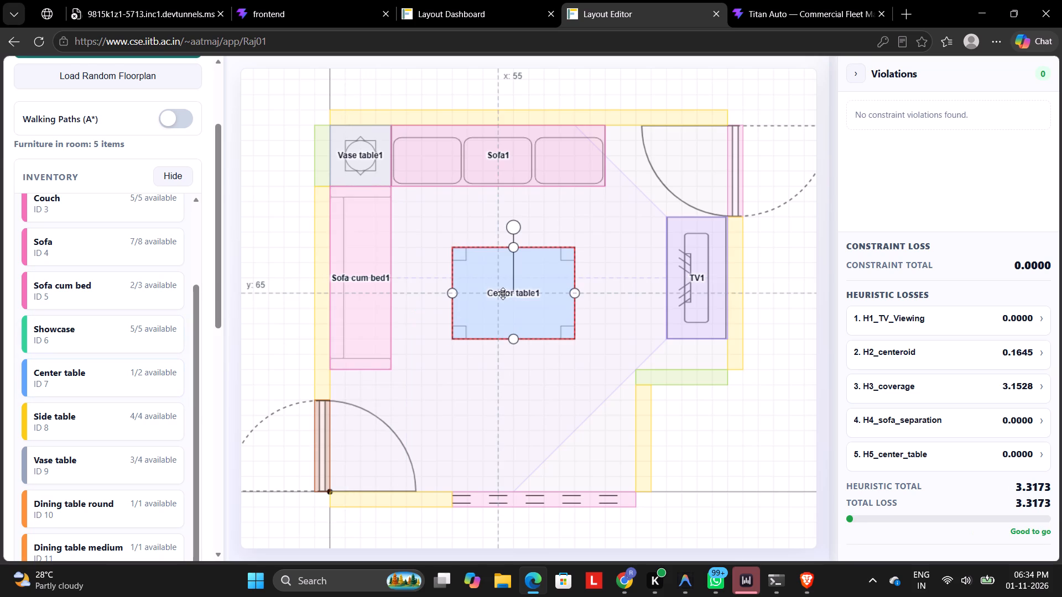
pyautogui.moveTo(503, 294); pyautogui.dragTo(492, 296)
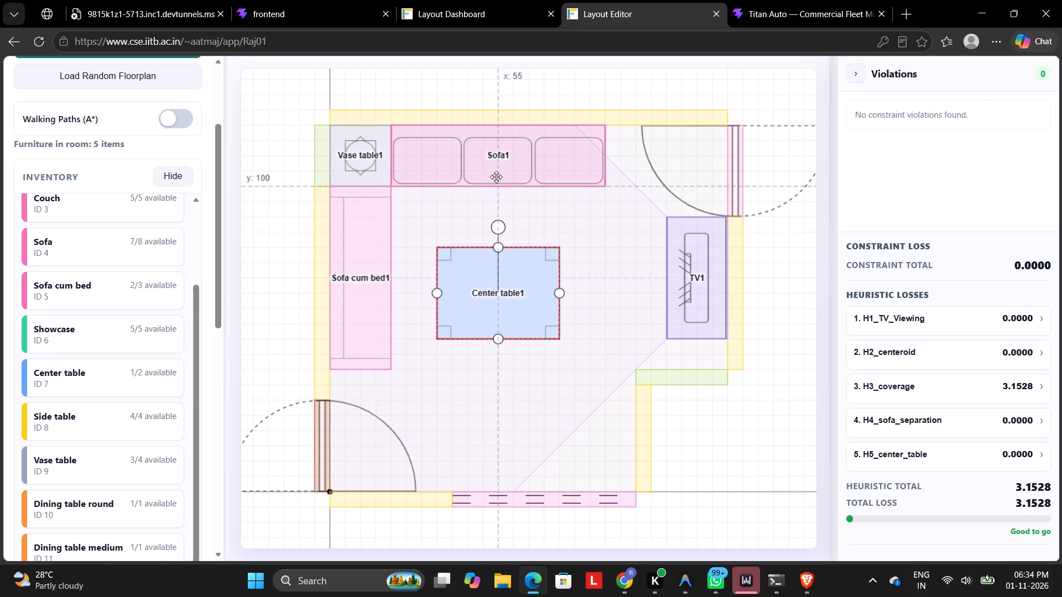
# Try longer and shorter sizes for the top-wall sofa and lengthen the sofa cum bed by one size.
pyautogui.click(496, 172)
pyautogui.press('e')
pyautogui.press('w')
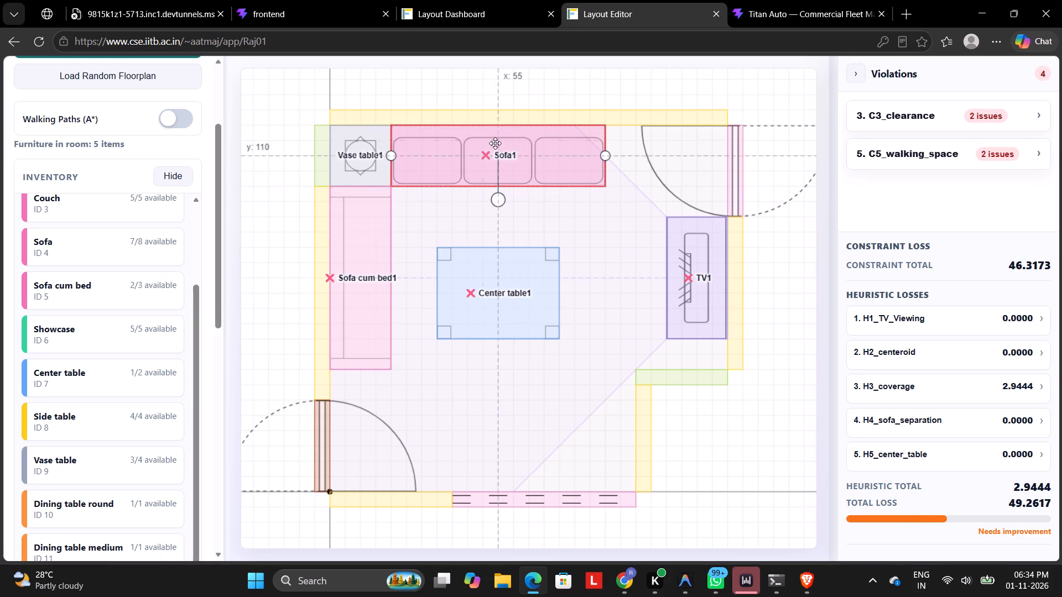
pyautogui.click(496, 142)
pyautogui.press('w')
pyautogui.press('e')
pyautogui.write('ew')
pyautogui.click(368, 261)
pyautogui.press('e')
# Narrow the center table to a square and re-center it on the top-wall sofa.
pyautogui.click(483, 280)
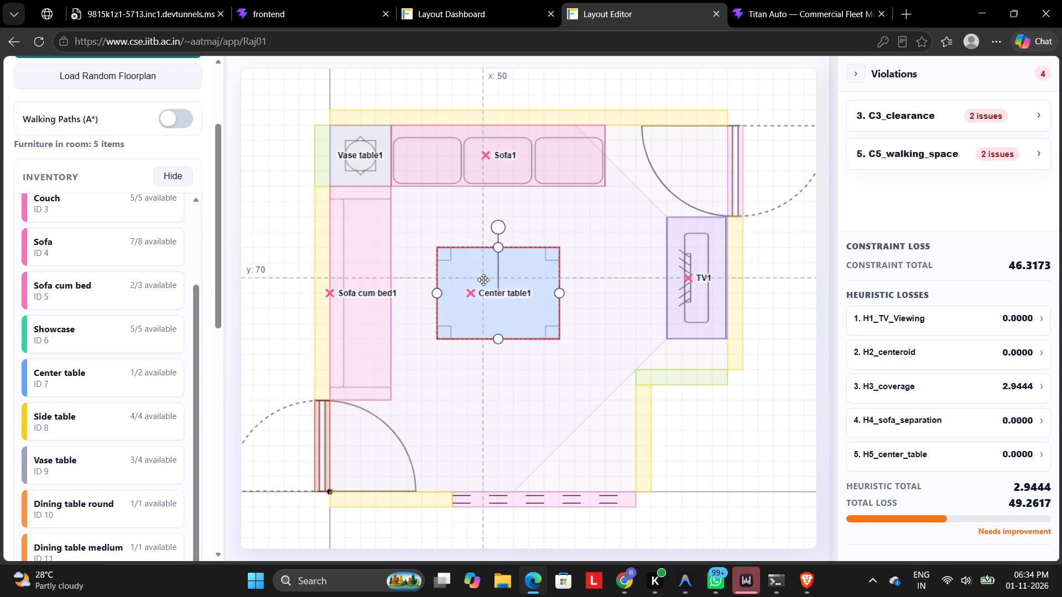
pyautogui.press('w')
pyautogui.moveTo(467, 286); pyautogui.dragTo(481, 286)
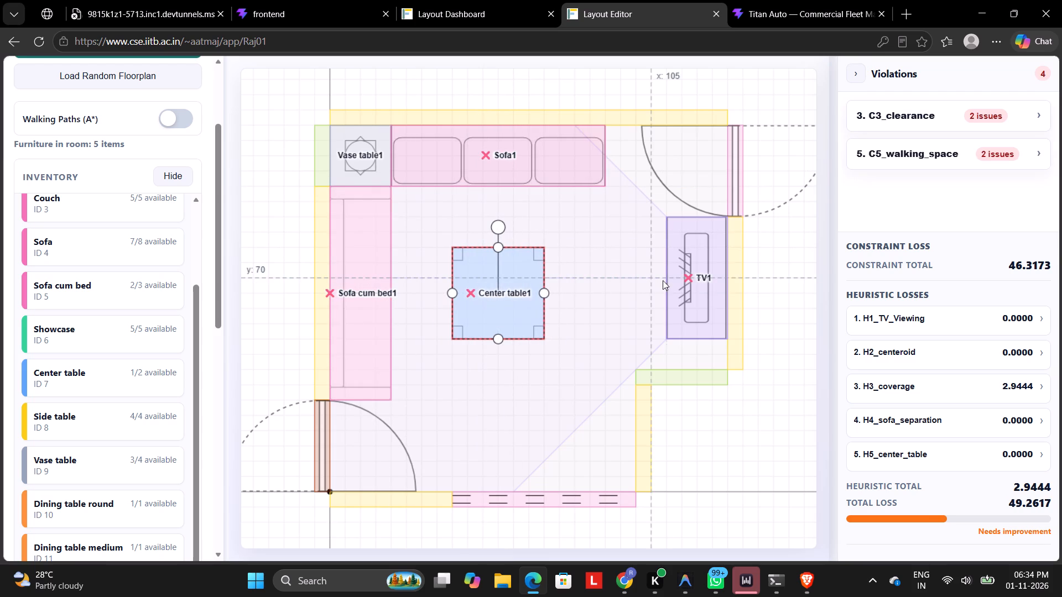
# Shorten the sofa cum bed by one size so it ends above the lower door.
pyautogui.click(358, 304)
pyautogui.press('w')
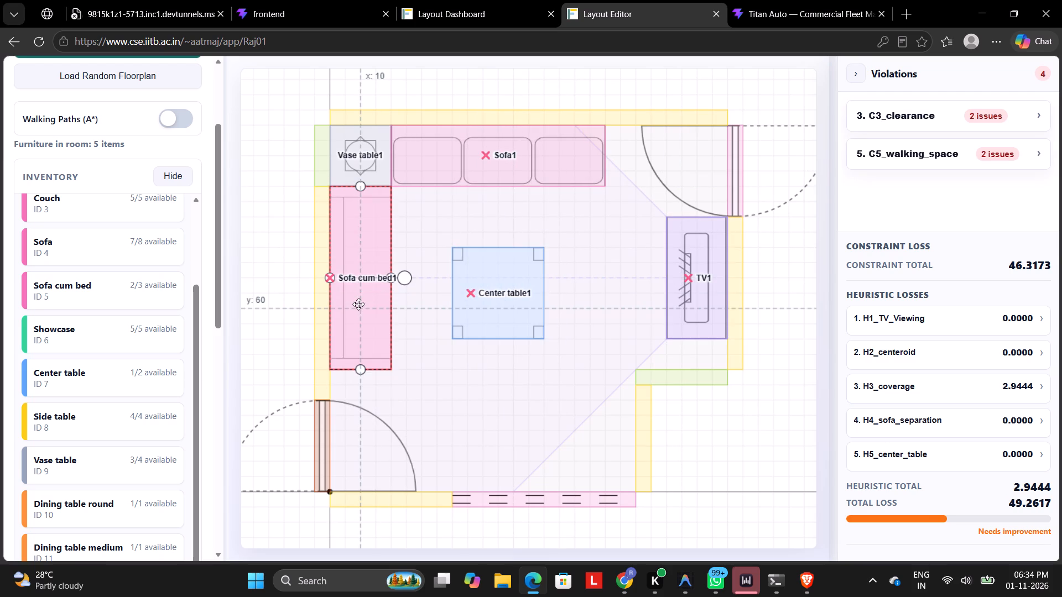
# Narrow the center table further to an upright rectangle and shift it slightly toward the TV.
pyautogui.moveTo(506, 307); pyautogui.dragTo(512, 305)
pyautogui.moveTo(513, 305); pyautogui.dragTo(524, 305)
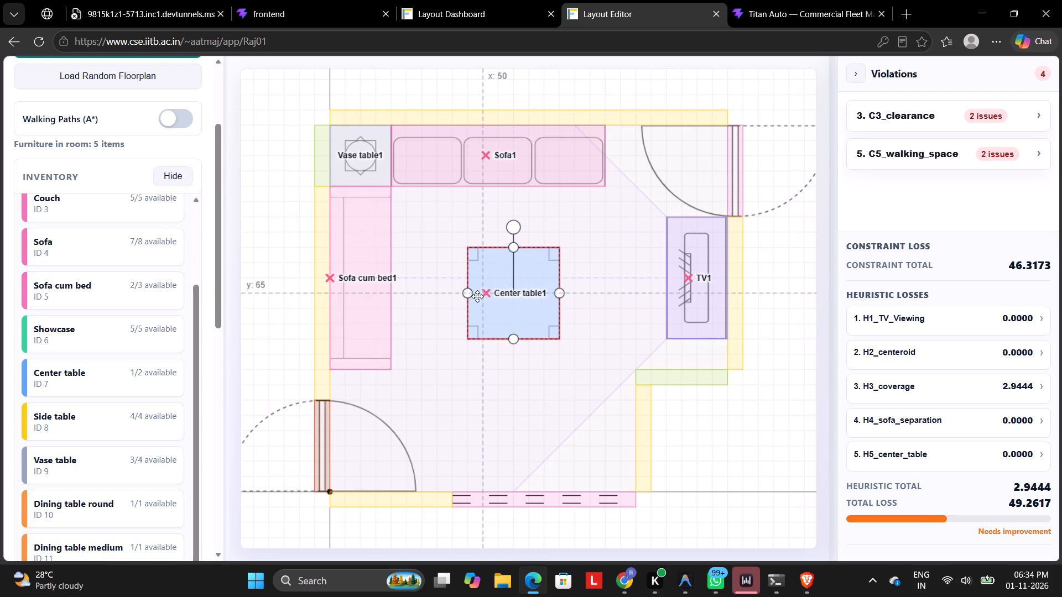
pyautogui.moveTo(472, 294); pyautogui.dragTo(478, 294)
pyautogui.moveTo(561, 290); pyautogui.dragTo(507, 291)
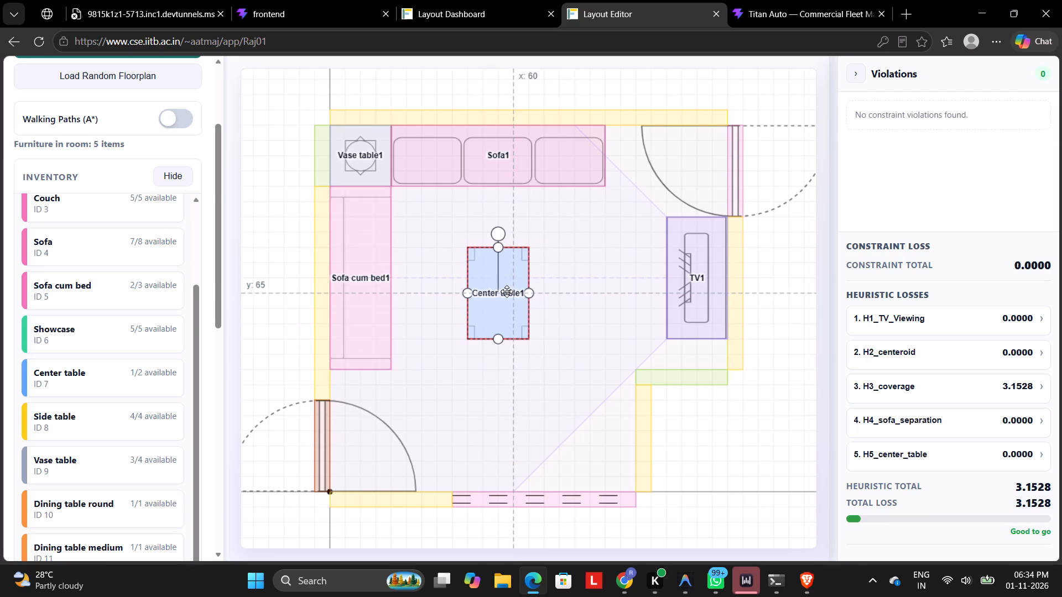
pyautogui.moveTo(512, 292); pyautogui.dragTo(524, 292)
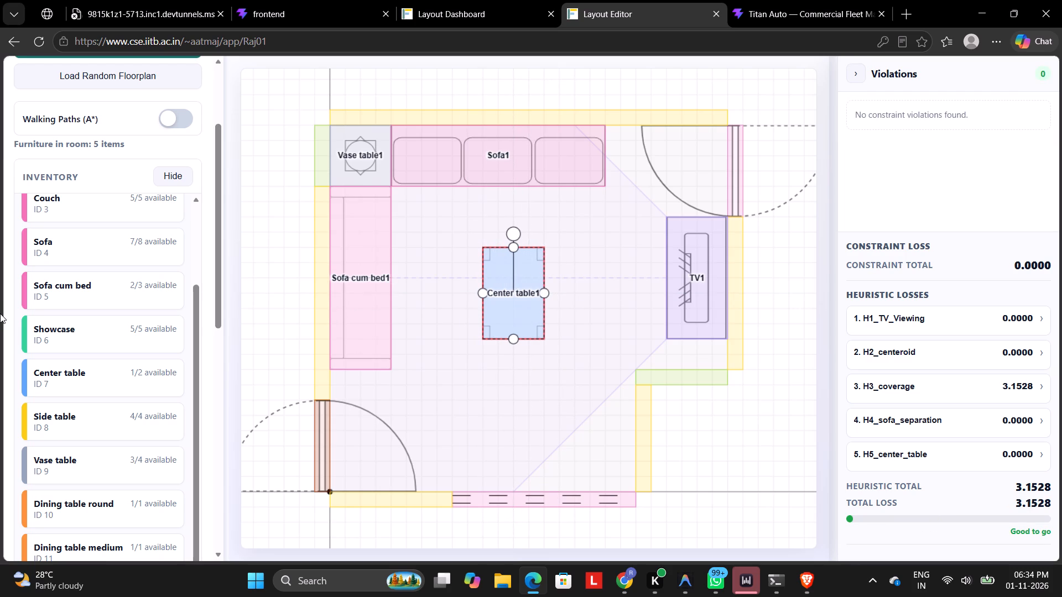
# Save the furnished layout and request the next random layout.
pyautogui.scroll(6, 0, 313)
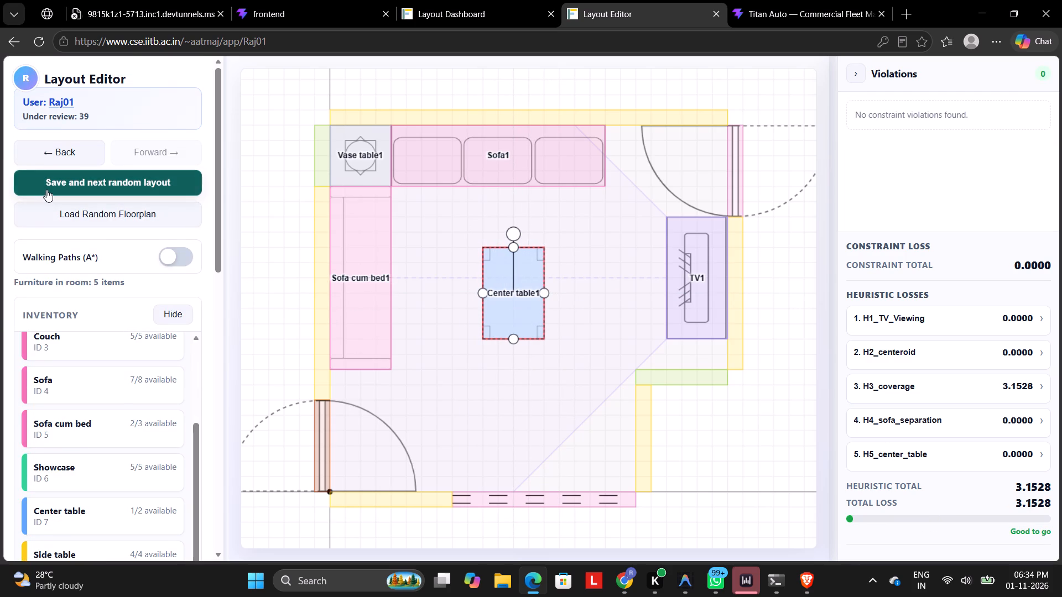
pyautogui.click(47, 190)
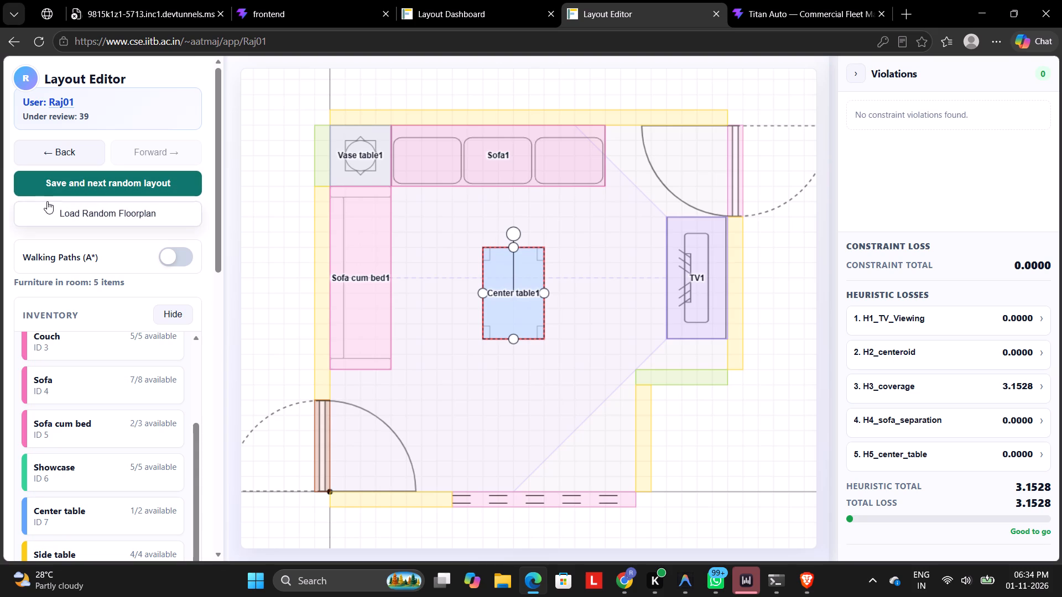
# Switch to Brave, look through the songs suggested beside the playing YouTube video, and return to the Layout Editor in Edge.
pyautogui.click(806, 586)
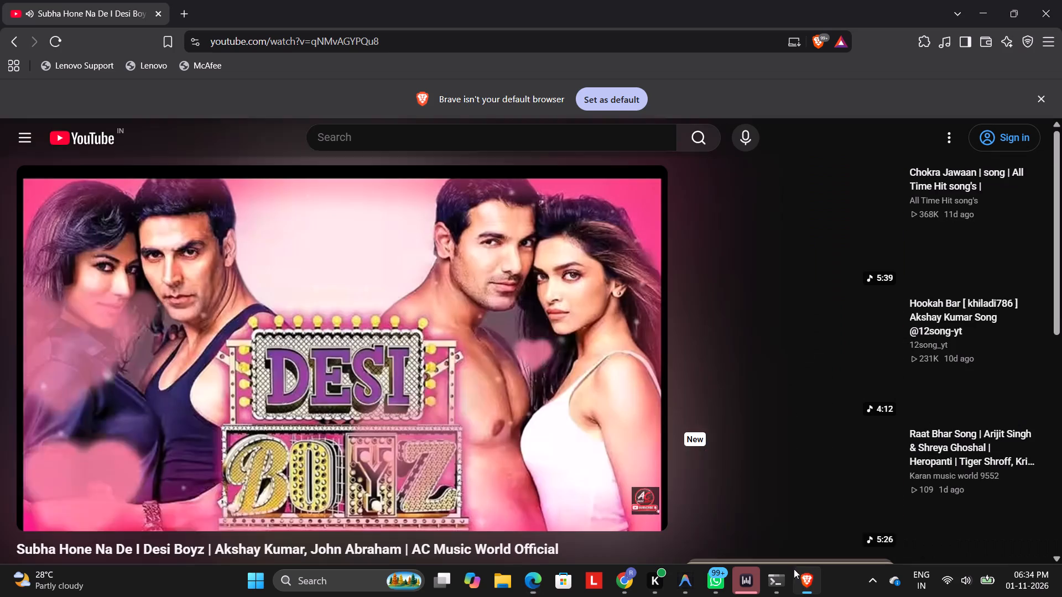
pyautogui.scroll(-1, 825, 414)
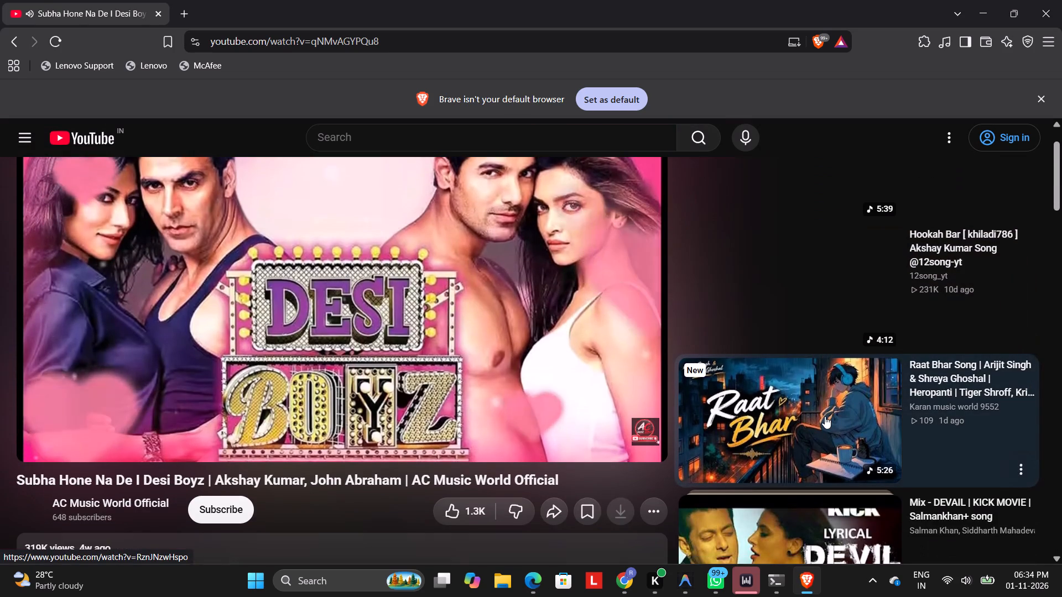
pyautogui.scroll(1, 825, 416)
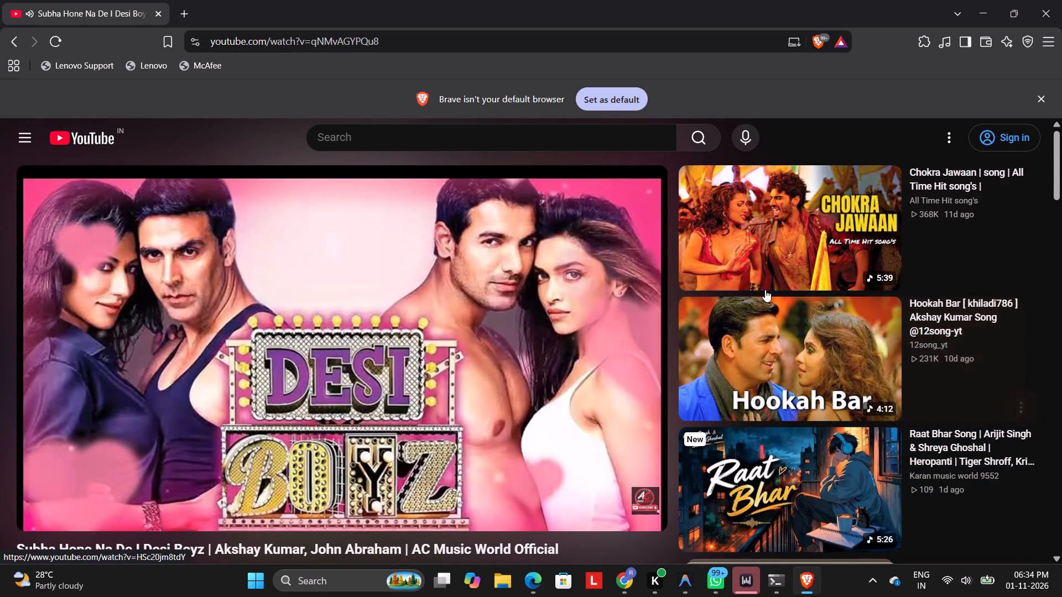
pyautogui.scroll(-3, 790, 393)
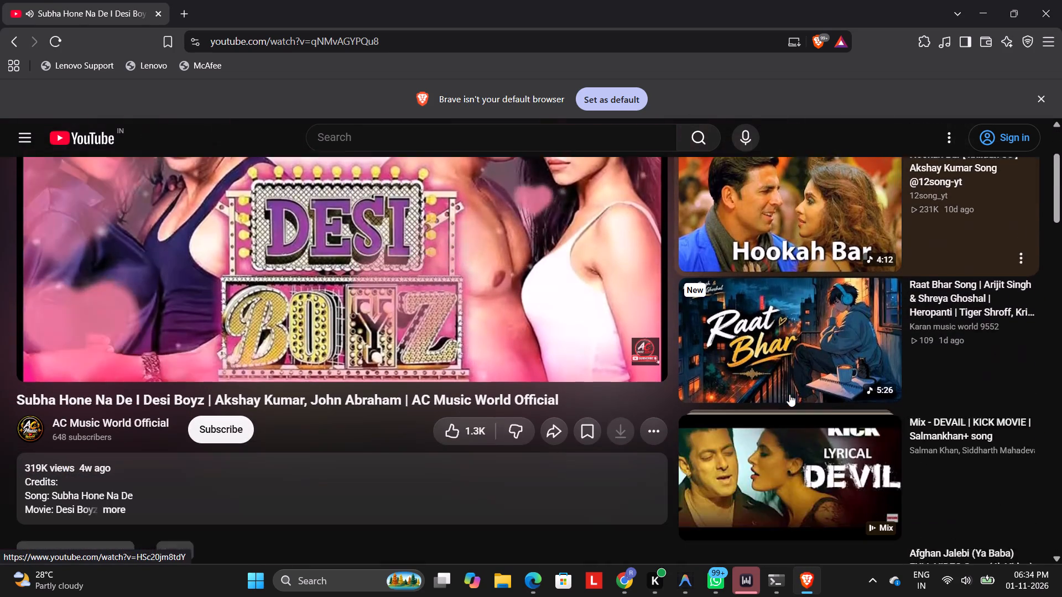
pyautogui.scroll(-2, 789, 394)
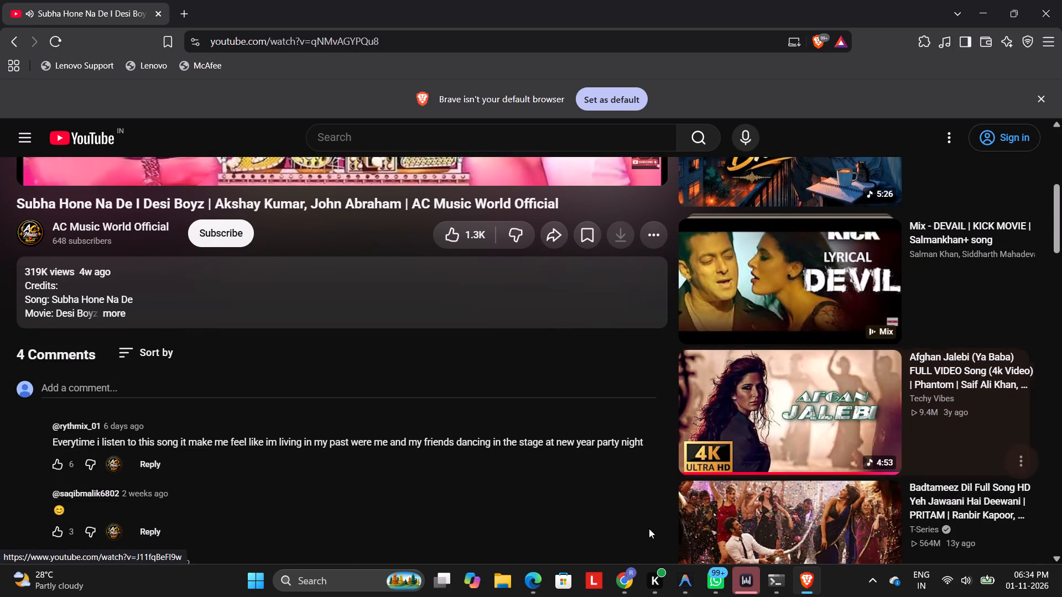
pyautogui.click(539, 581)
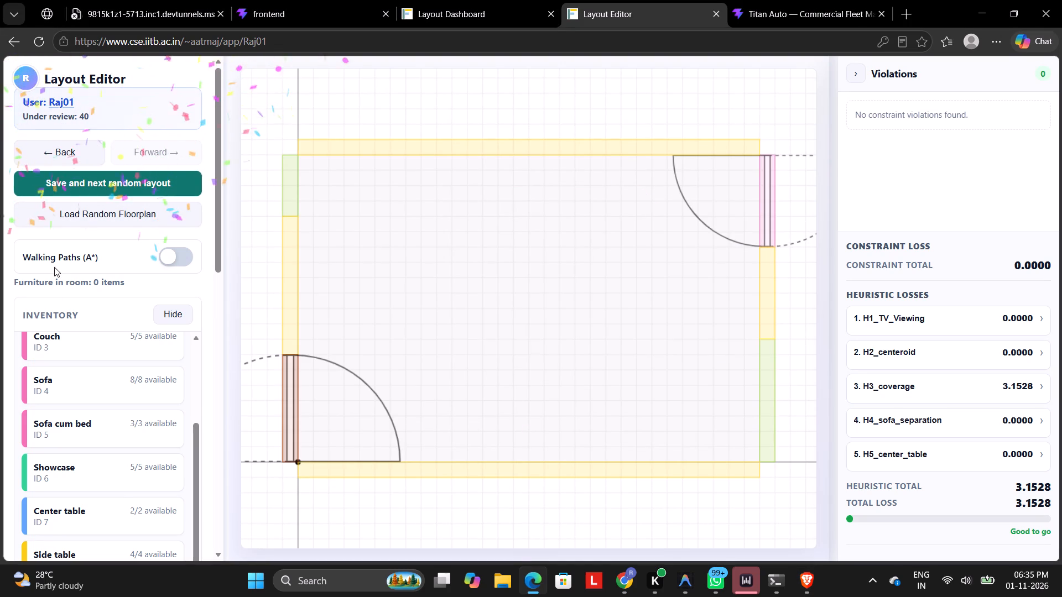
# Check the layout leaderboard on the dashboard and return to the Layout Editor.
pyautogui.click(514, 12)
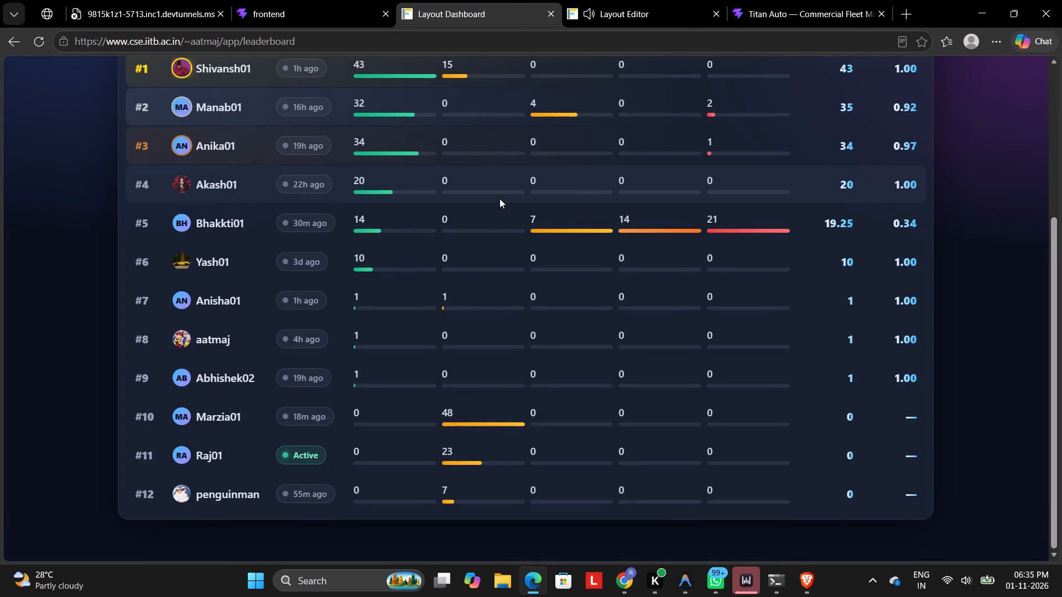
pyautogui.click(604, 1)
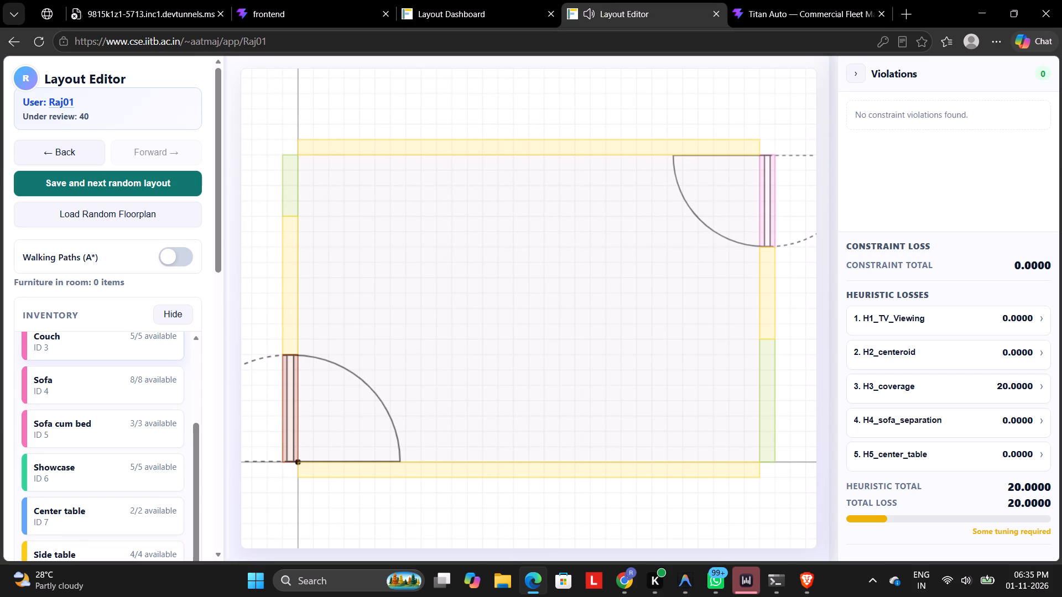
# Place the TV against the lower wall, centred at about x = 65 and facing into the room.
pyautogui.scroll(3, 60, 394)
pyautogui.moveTo(75, 354); pyautogui.dragTo(517, 439)
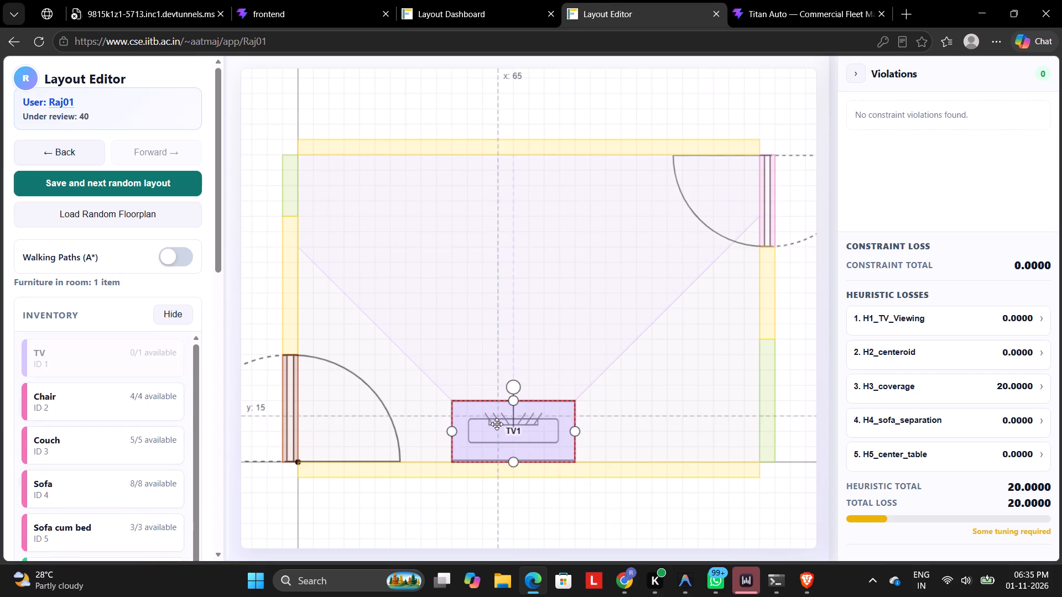
pyautogui.moveTo(497, 424); pyautogui.dragTo(476, 424)
# Check the Wi-Fi connection and the available networks, and return to the layout.
pyautogui.click(947, 579)
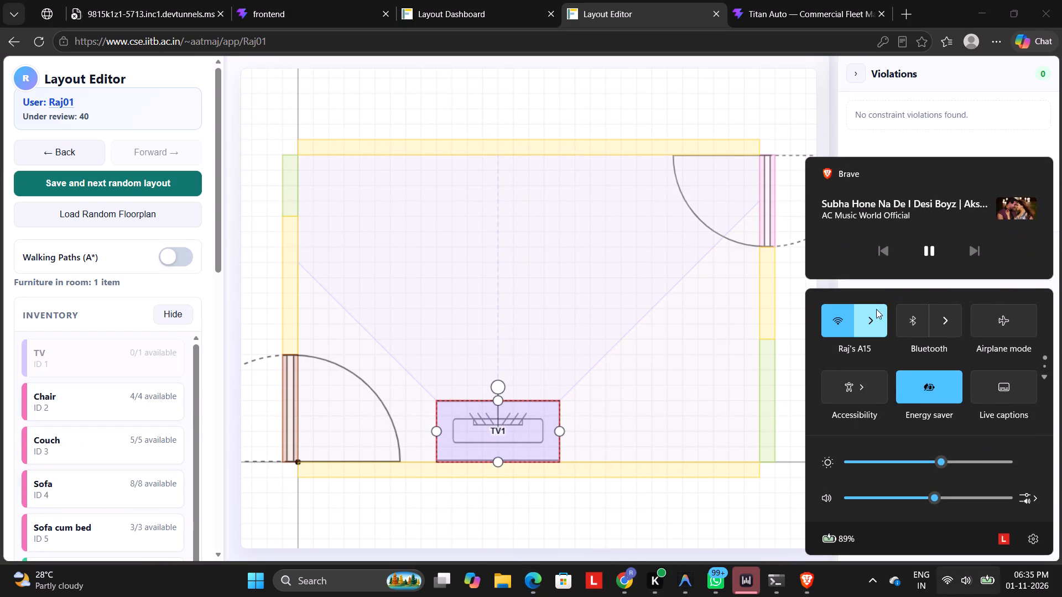
pyautogui.click(873, 311)
pyautogui.scroll(-2, 894, 425)
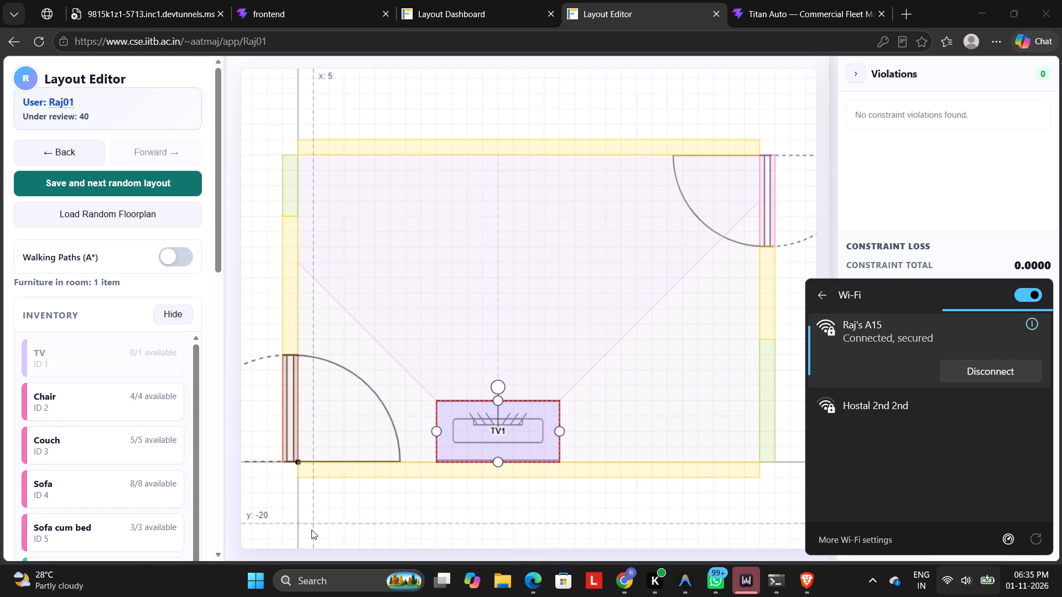
pyautogui.click(346, 512)
# Place a vase table in the room's upper-left corner, flush with both walls.
pyautogui.scroll(-6, 83, 444)
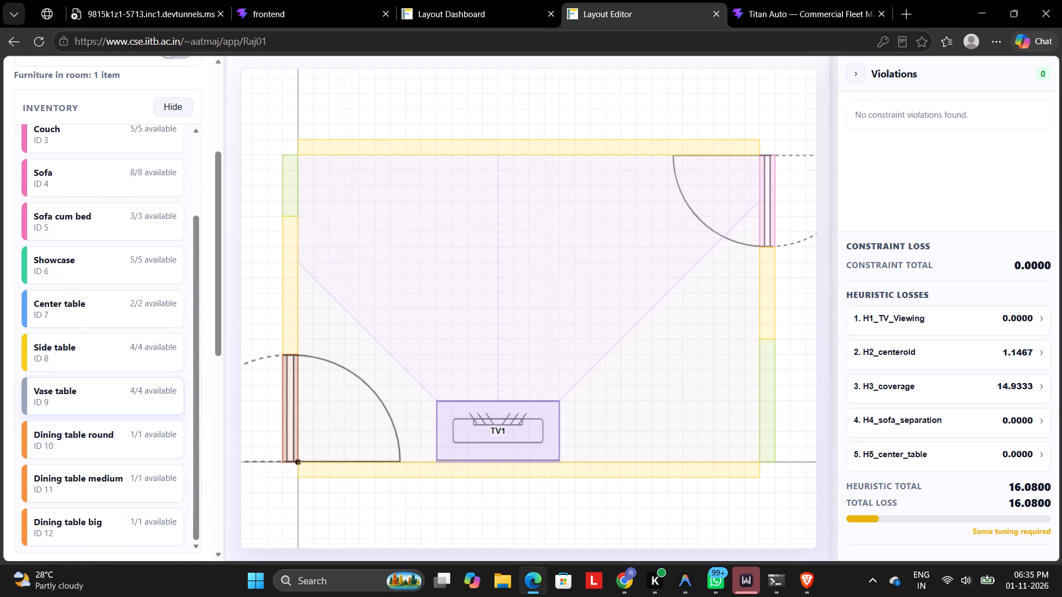
pyautogui.moveTo(85, 397); pyautogui.dragTo(312, 158)
pyautogui.moveTo(323, 188); pyautogui.dragTo(335, 186)
# Place a four-seat sofa along the upper wall, directly beside the corner vase table.
pyautogui.moveTo(123, 173); pyautogui.dragTo(140, 177)
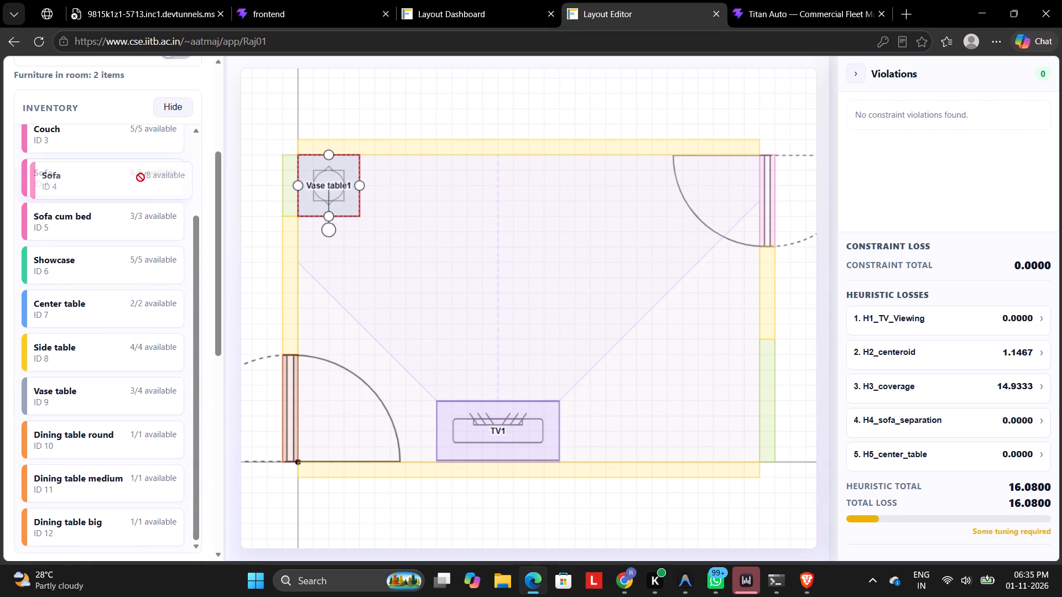
pyautogui.moveTo(140, 177); pyautogui.dragTo(492, 184)
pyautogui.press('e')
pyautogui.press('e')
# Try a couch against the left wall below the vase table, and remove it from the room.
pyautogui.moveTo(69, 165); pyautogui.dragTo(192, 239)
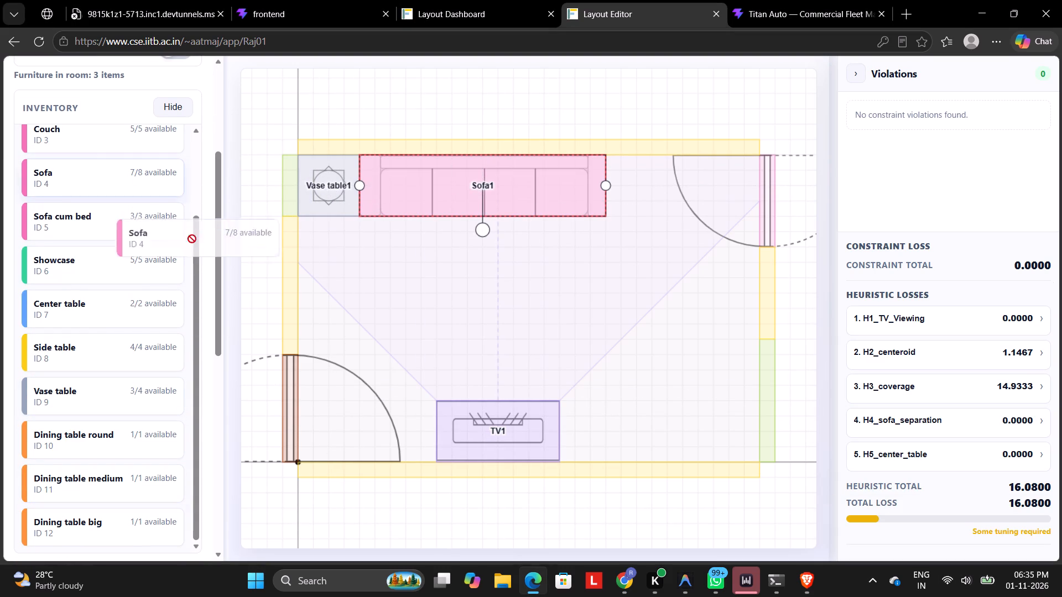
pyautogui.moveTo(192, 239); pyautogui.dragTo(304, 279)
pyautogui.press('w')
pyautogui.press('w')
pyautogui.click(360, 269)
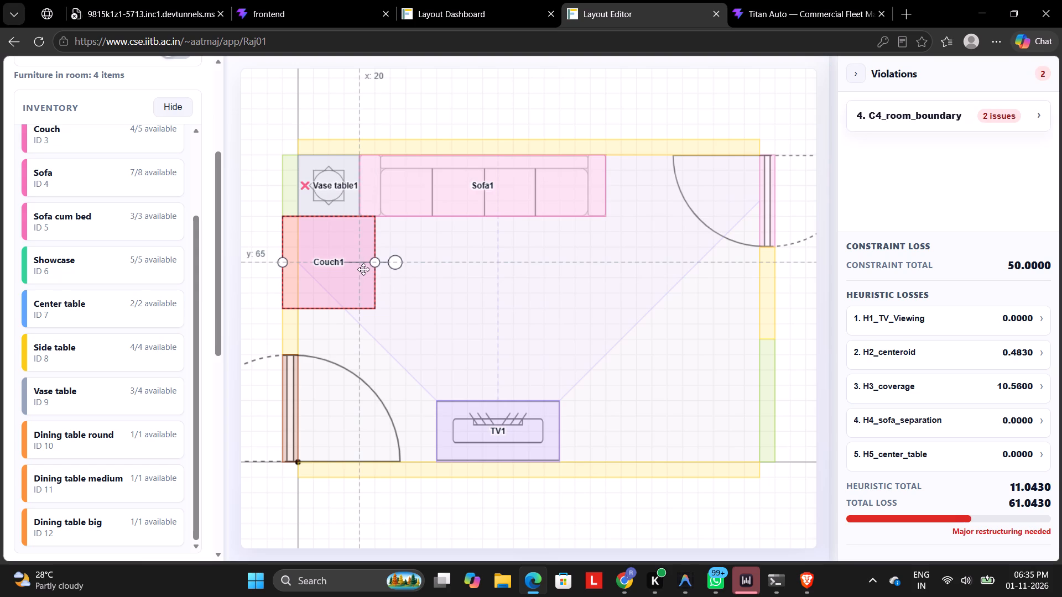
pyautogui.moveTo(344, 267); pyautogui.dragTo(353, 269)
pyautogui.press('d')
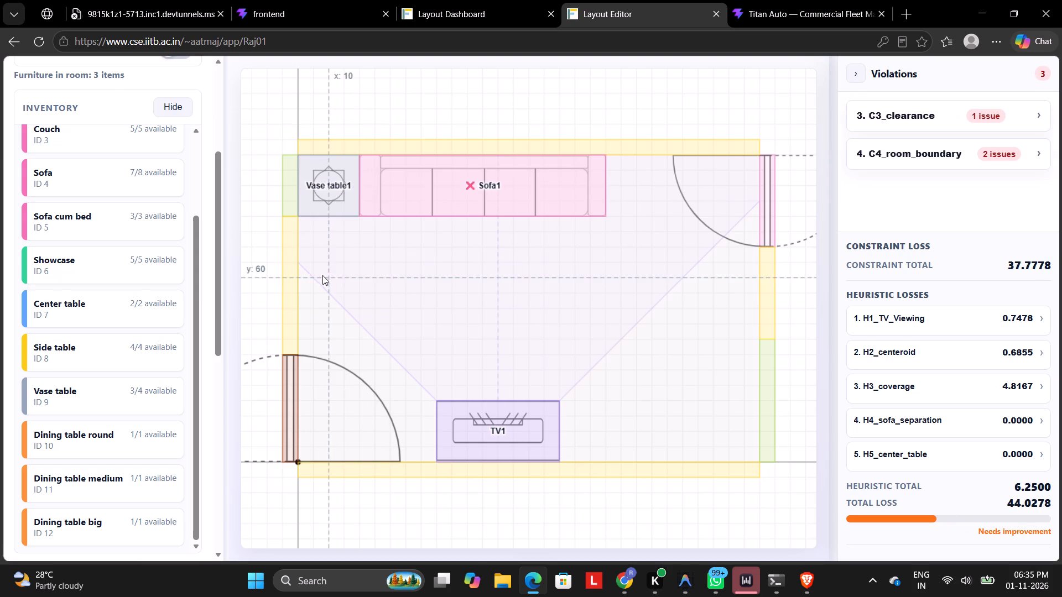
# Place a two-seat sofa along the left wall between the vase table and the lower door.
pyautogui.moveTo(56, 175); pyautogui.dragTo(269, 271)
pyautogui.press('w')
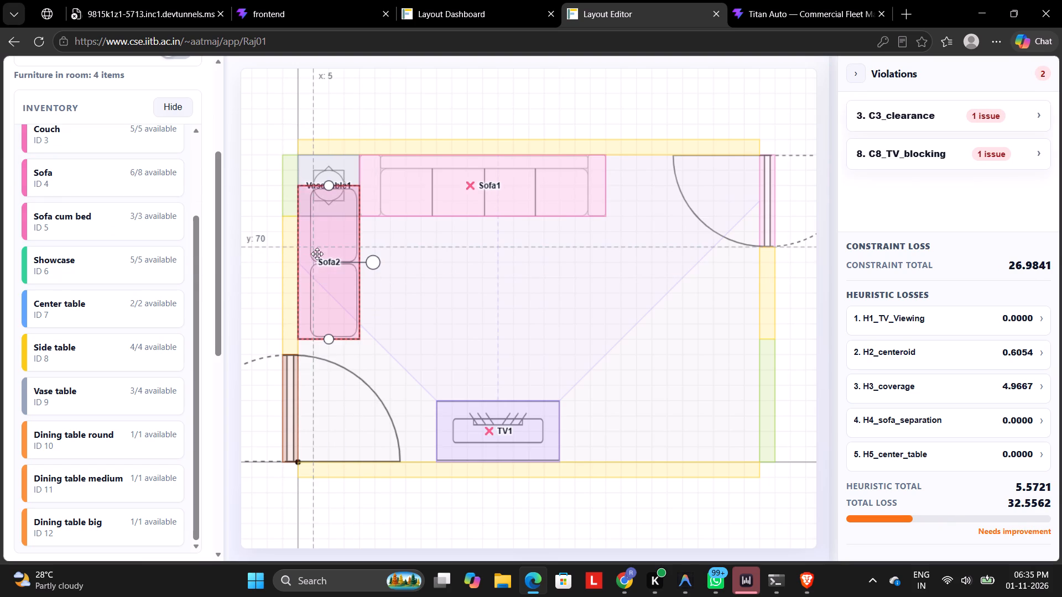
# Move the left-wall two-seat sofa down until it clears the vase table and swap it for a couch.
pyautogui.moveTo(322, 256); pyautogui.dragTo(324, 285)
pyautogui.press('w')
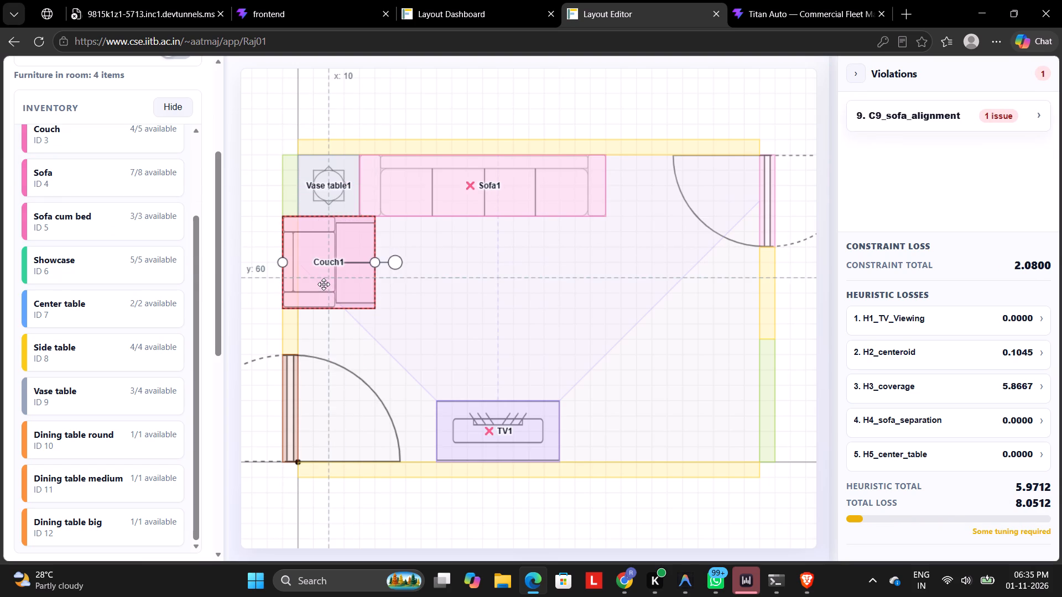
# Delete the couch on the left wall below the vase table.
pyautogui.click(324, 280)
pyautogui.press('d')
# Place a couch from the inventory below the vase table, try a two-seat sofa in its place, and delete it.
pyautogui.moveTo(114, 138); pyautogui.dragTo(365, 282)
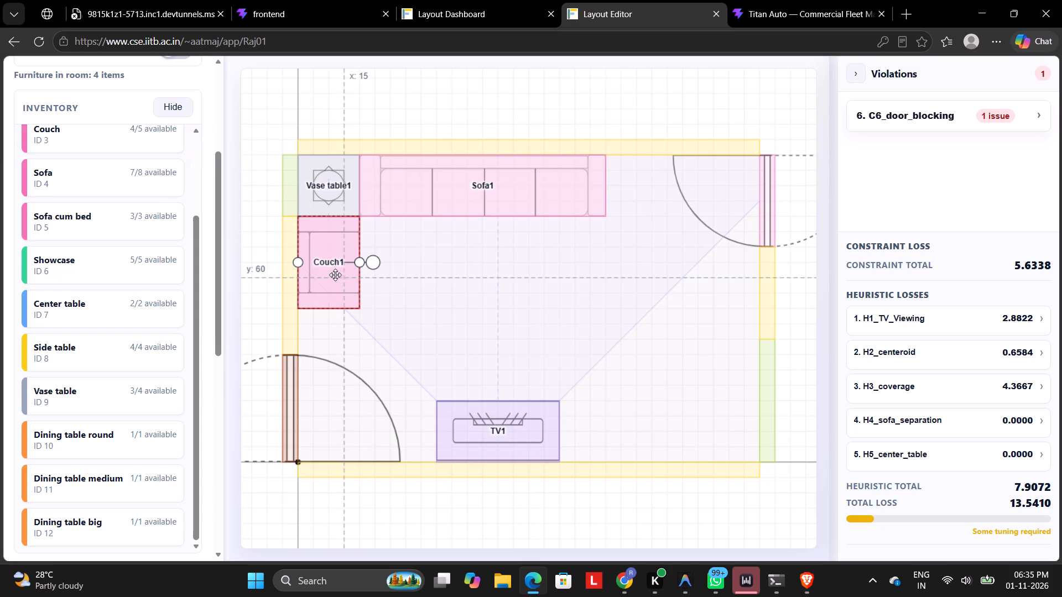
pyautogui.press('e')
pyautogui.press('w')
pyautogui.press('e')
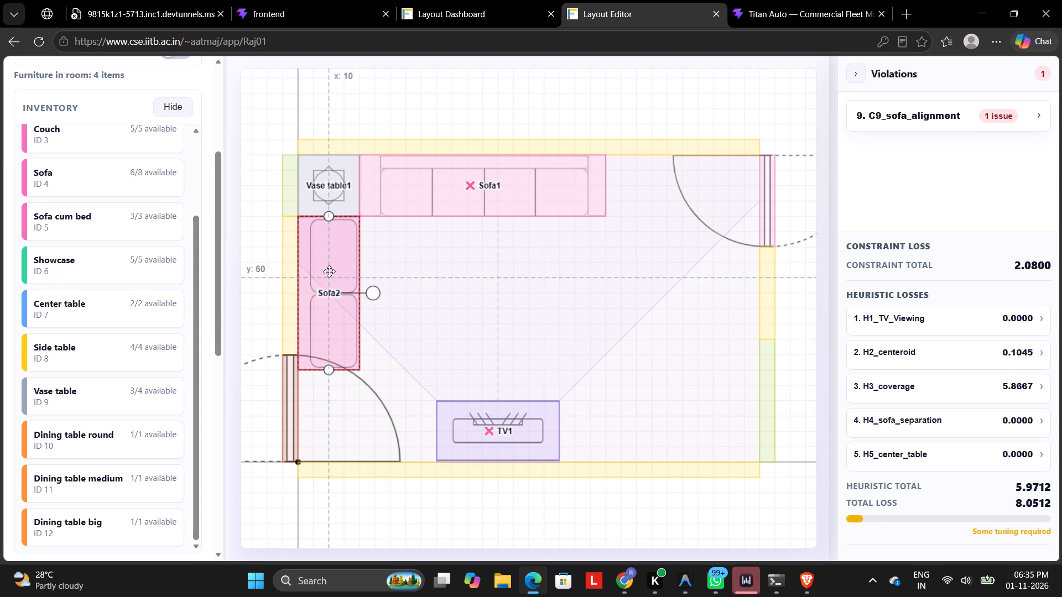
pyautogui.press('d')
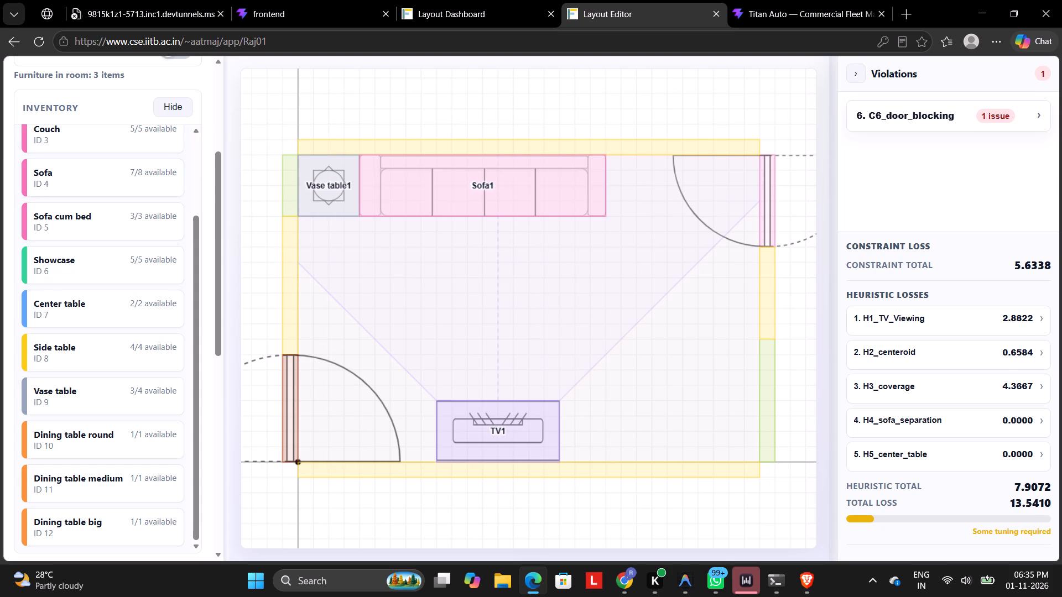
# Place a couch from the inventory against the left wall, directly below the vase table.
pyautogui.moveTo(100, 141); pyautogui.dragTo(317, 264)
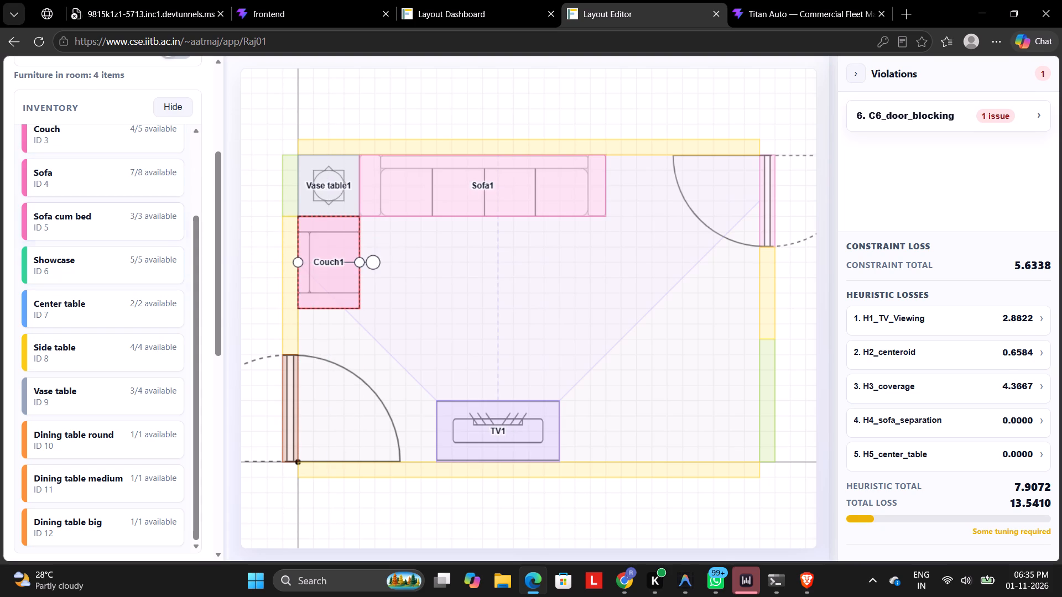
# Add a center table from the inventory between the top-wall sofa and the TV, centered on the sofa.
pyautogui.moveTo(79, 321); pyautogui.dragTo(420, 321)
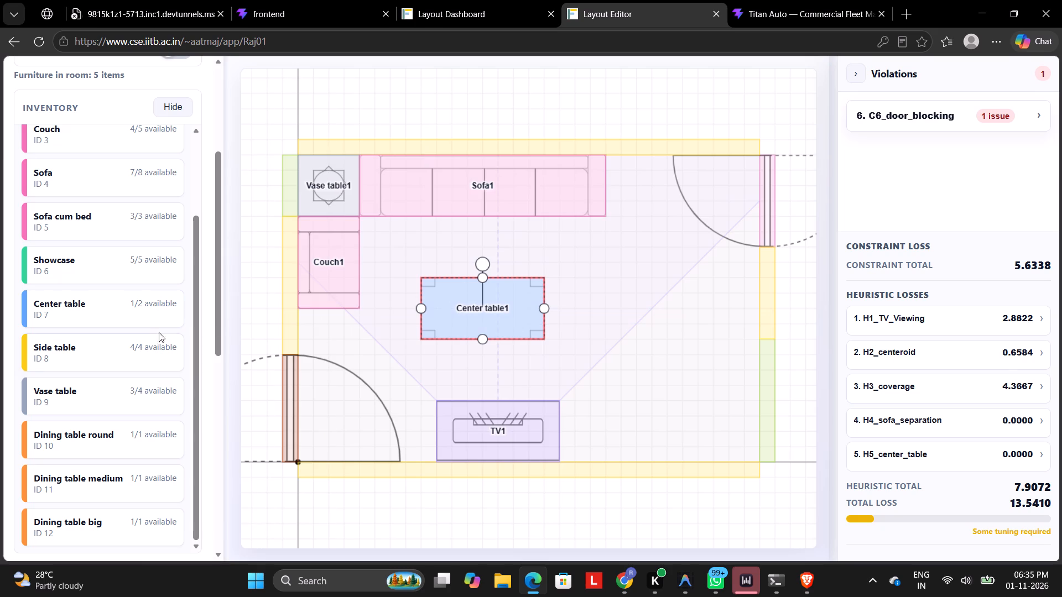
# Shift the TV one grid cell left along the bottom wall to line it up with the center table and sofa.
pyautogui.moveTo(484, 420); pyautogui.dragTo(470, 422)
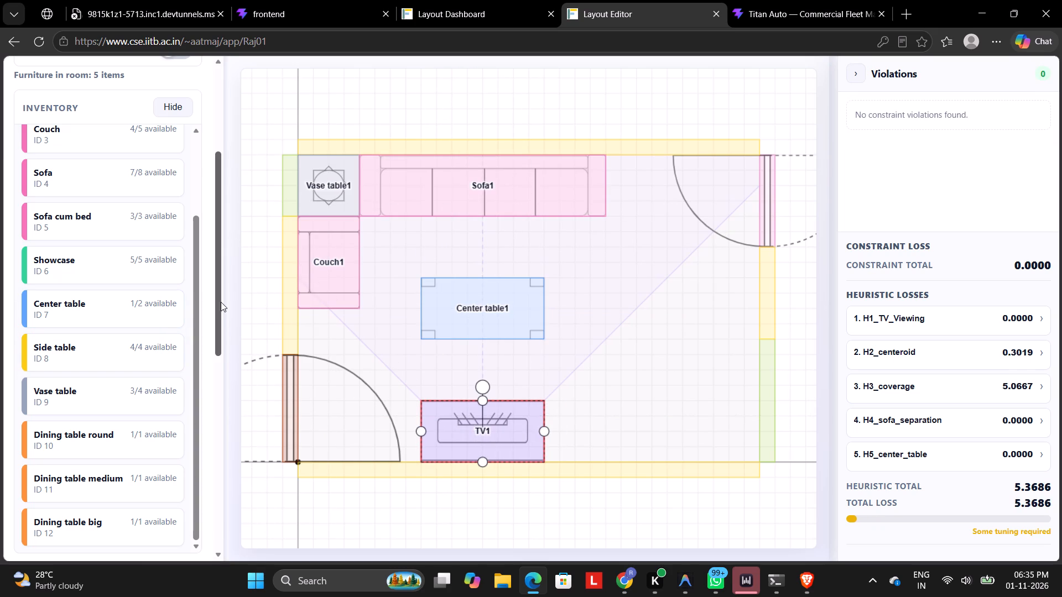
pyautogui.scroll(-2, 1, 352)
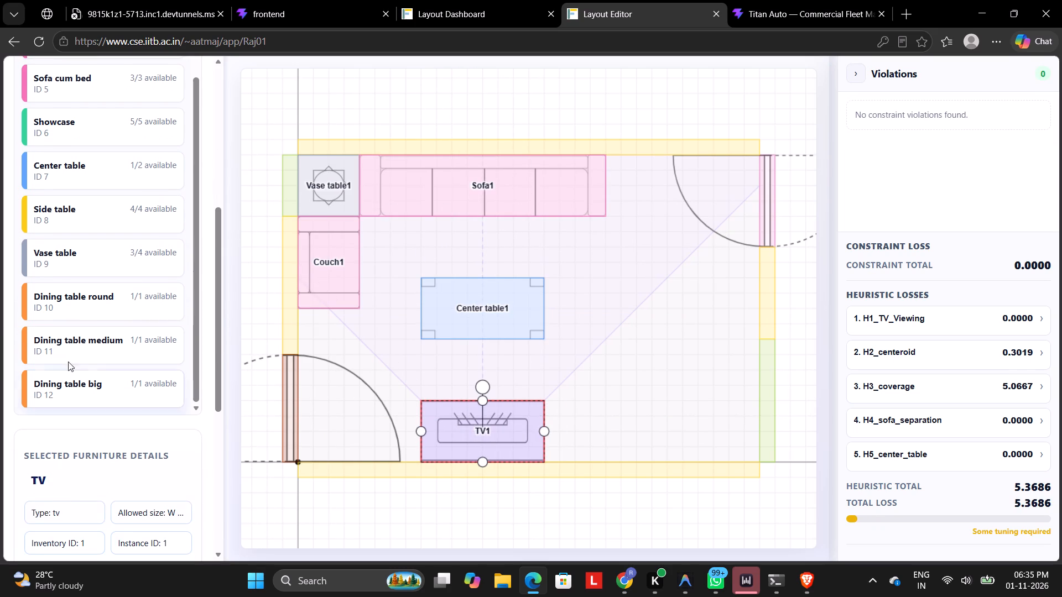
# Add a medium dining table from the inventory, rotated upright, two grid cells from the right and bottom walls.
pyautogui.moveTo(86, 348); pyautogui.dragTo(627, 397)
pyautogui.rightClick(636, 345)
pyautogui.moveTo(641, 347); pyautogui.dragTo(681, 353)
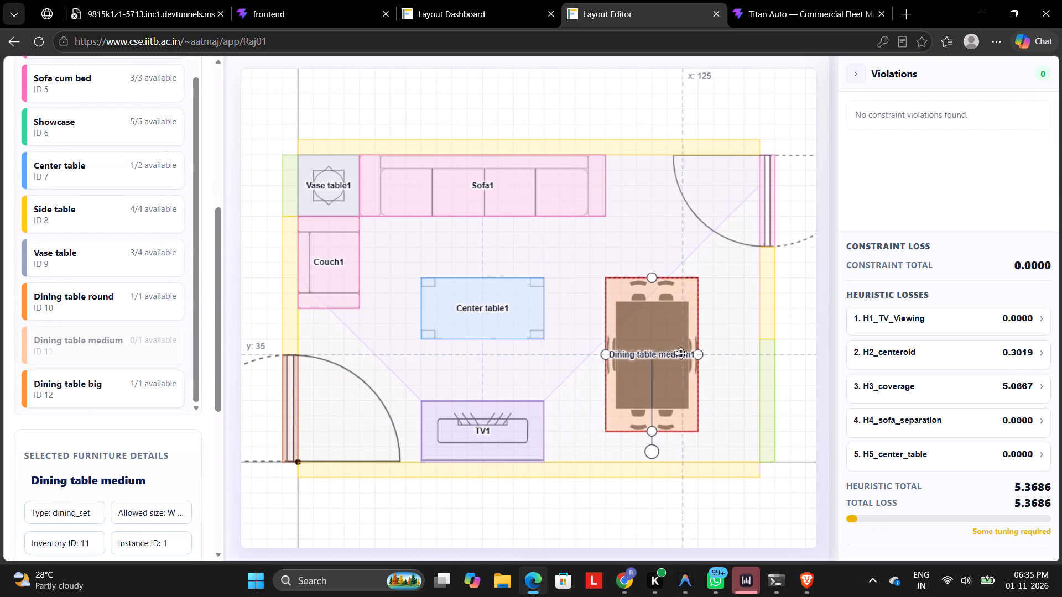
pyautogui.moveTo(681, 353); pyautogui.dragTo(686, 352)
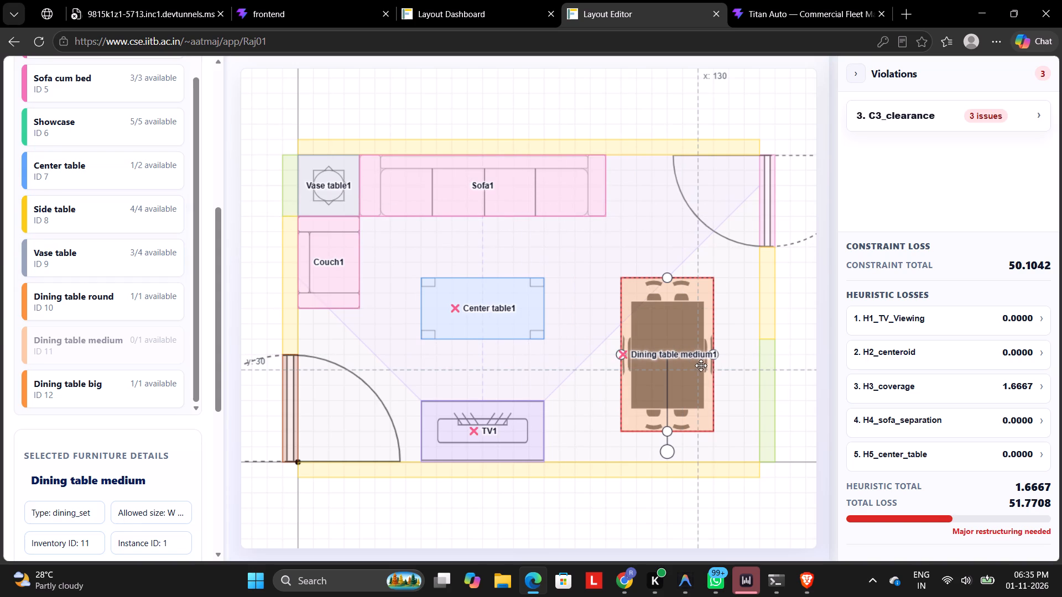
pyautogui.moveTo(696, 366); pyautogui.dragTo(705, 366)
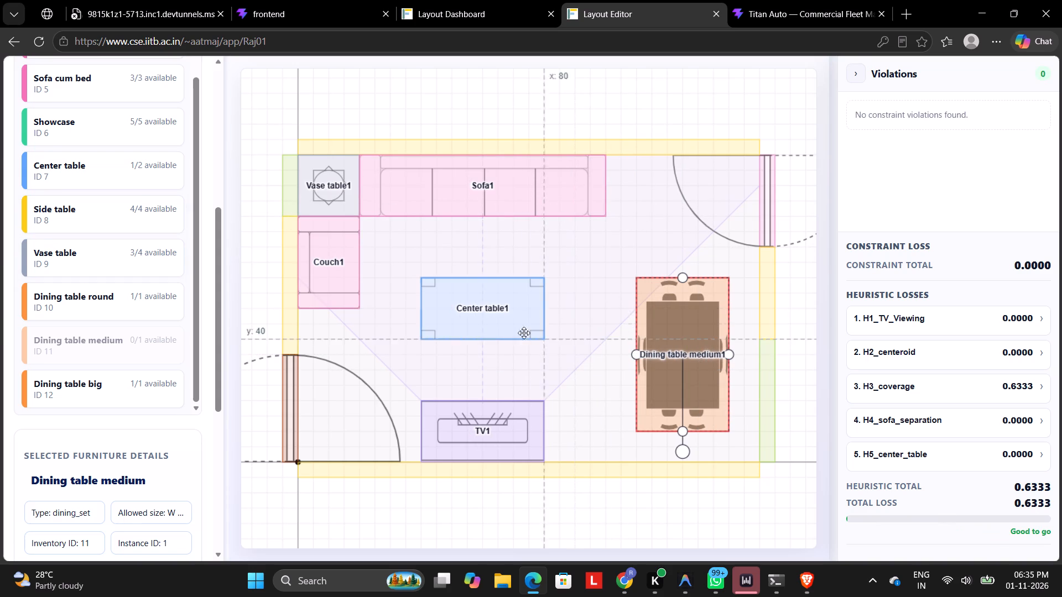
# Add a side table against the top wall beside the sofa's right end, rotated to face the room and narrowed to two grid cells.
pyautogui.moveTo(158, 211); pyautogui.dragTo(690, 212)
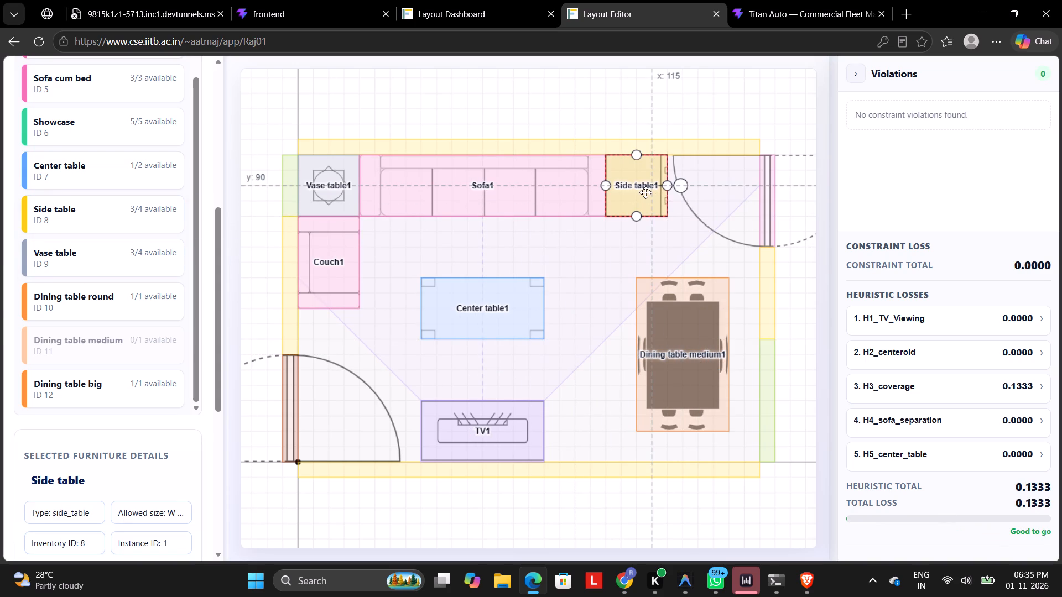
pyautogui.rightClick(645, 192)
pyautogui.rightClick(645, 192)
pyautogui.rightClick(645, 192)
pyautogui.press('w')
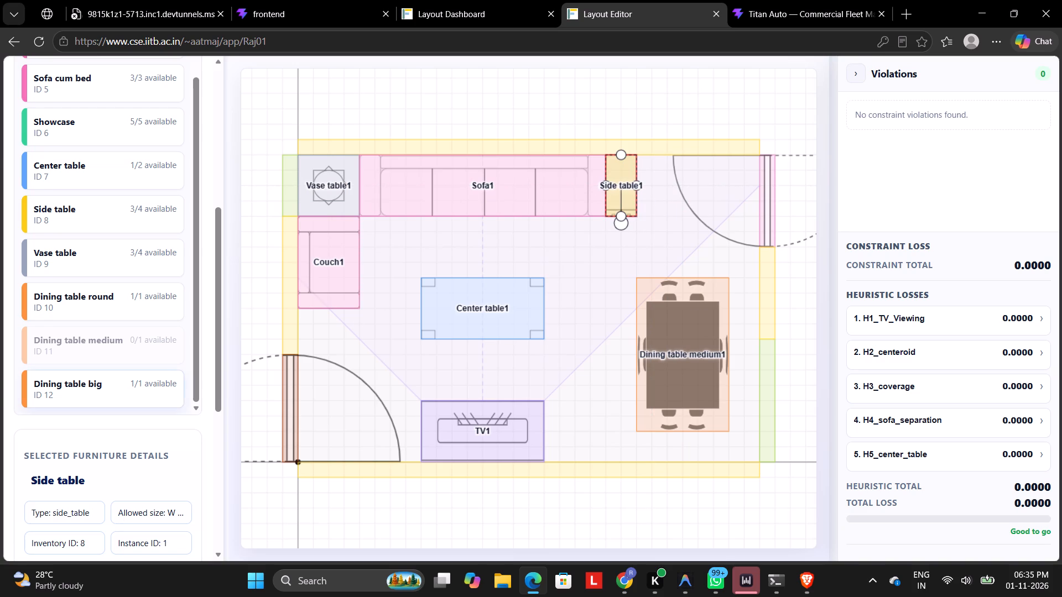
# Save the furnished layout and move on to the next random layout.
pyautogui.scroll(12, 84, 311)
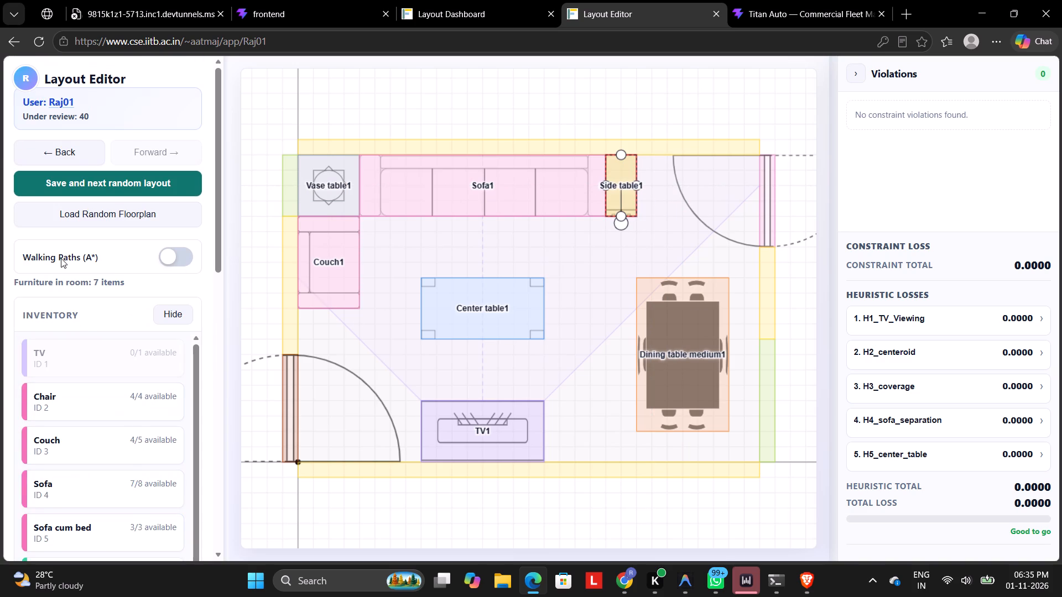
pyautogui.scroll(1, 61, 258)
pyautogui.moveTo(105, 184); pyautogui.dragTo(108, 202)
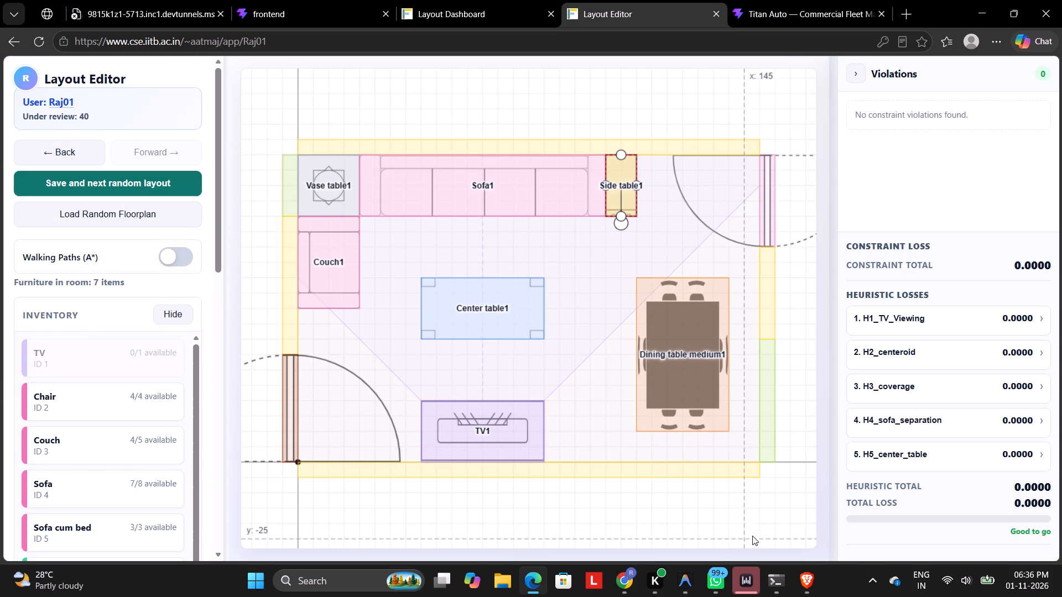
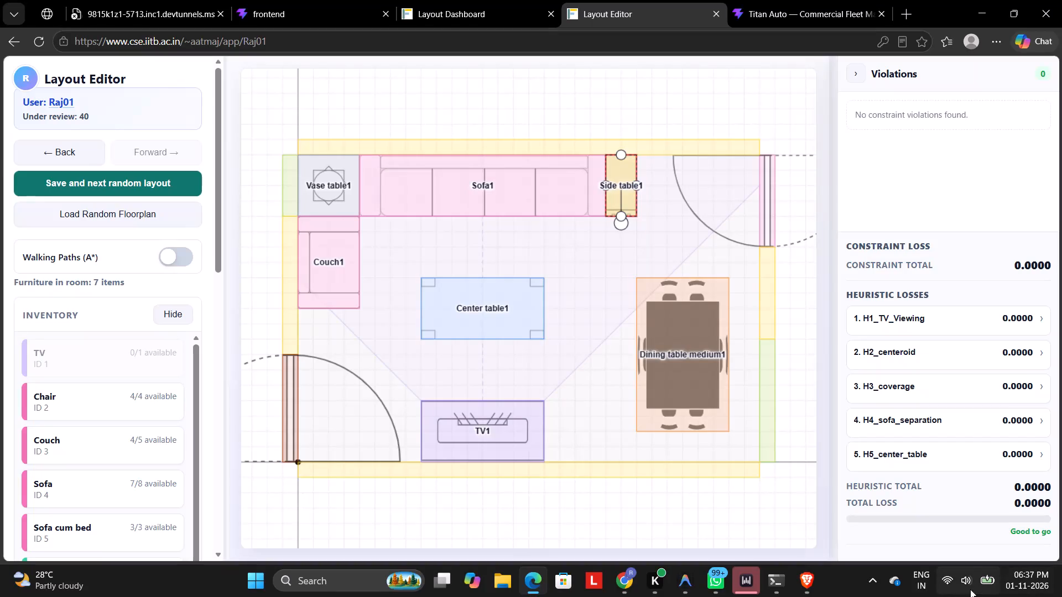
# Switch the computer's Wi-Fi connection to the UNITYBOYSPG-5G network.
pyautogui.click(946, 579)
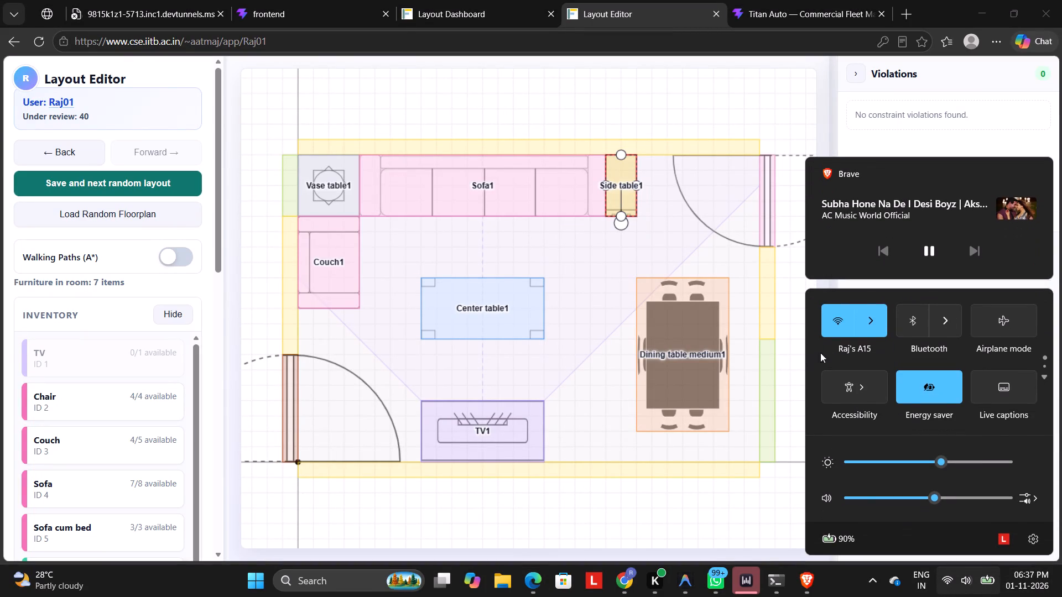
pyautogui.click(876, 326)
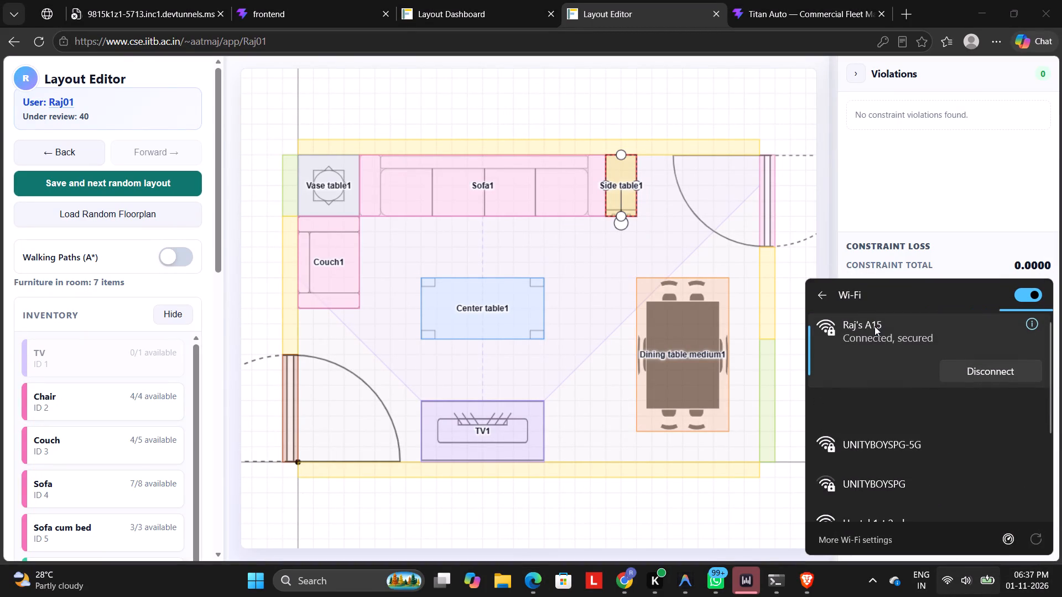
pyautogui.click(871, 451)
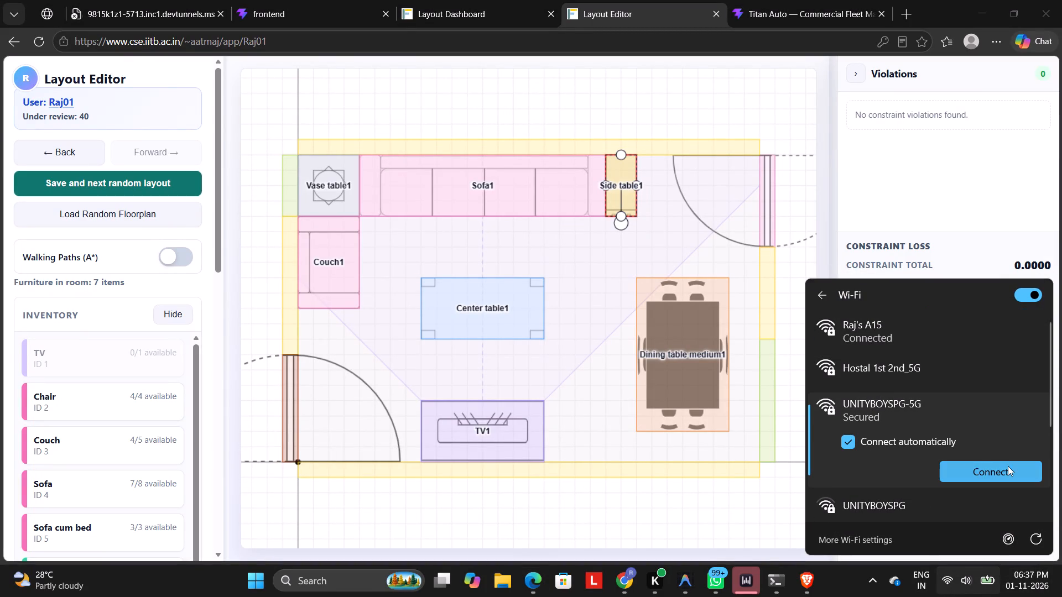
pyautogui.click(1007, 468)
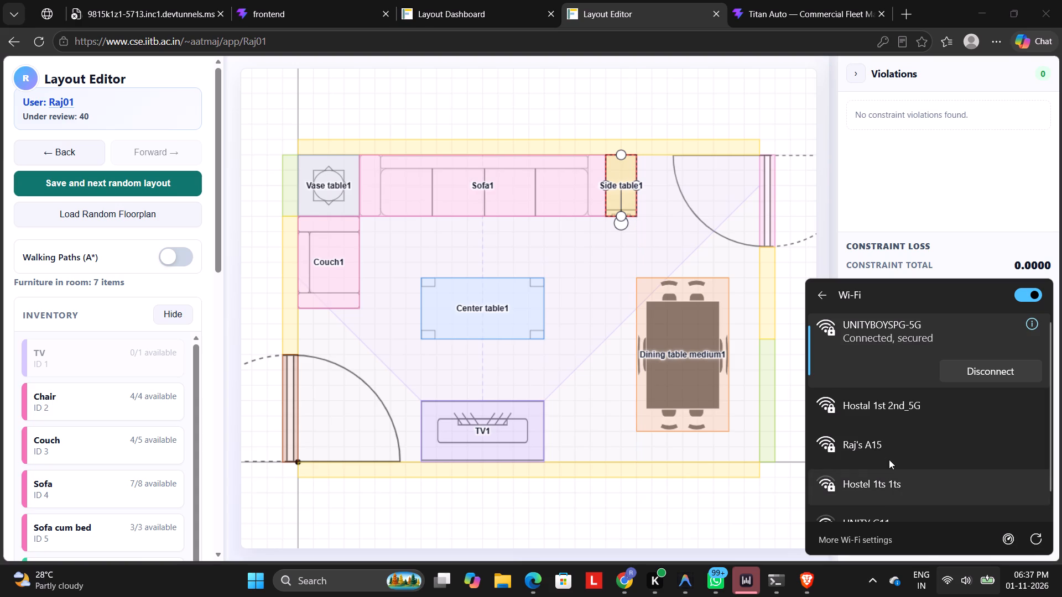
pyautogui.click(708, 500)
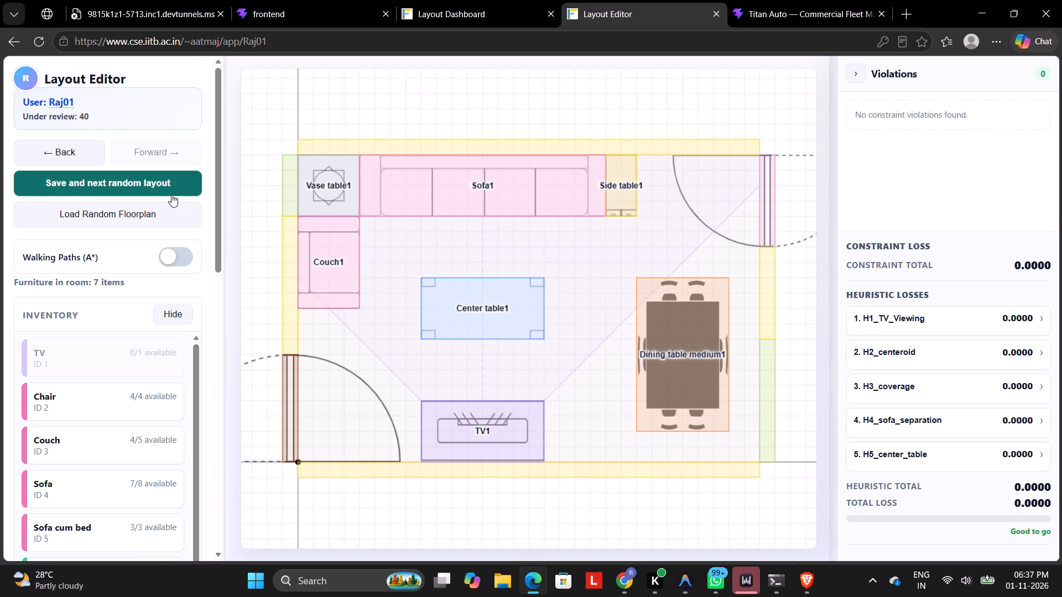
# Save the furnished layout and load the next random floorplan.
pyautogui.click(170, 185)
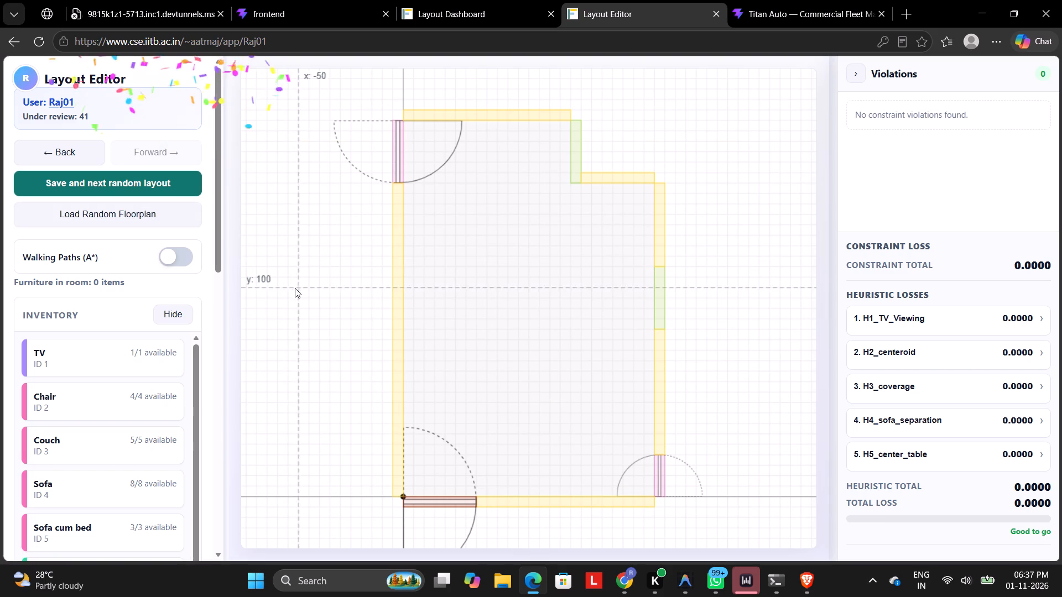
# Switch to YouTube in the Brave browser and play the song "DEVAIL | KICK MOVIE".
pyautogui.click(803, 581)
pyautogui.click(751, 273)
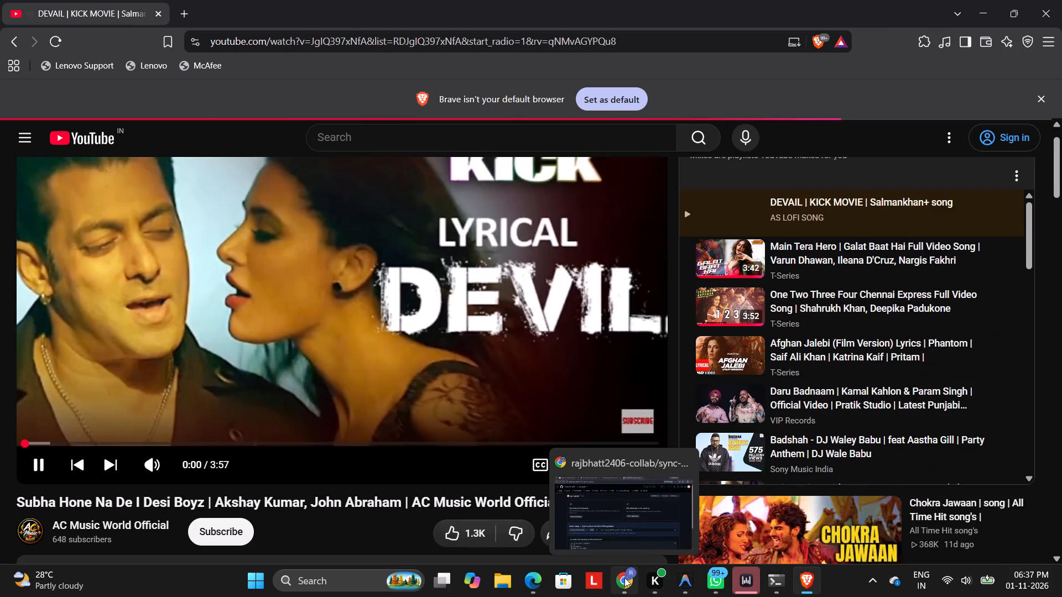
# Switch to the Layout Editor in Microsoft Edge and load random floorplans, stopping at the room with a notch in its lower-left corner.
pyautogui.click(534, 573)
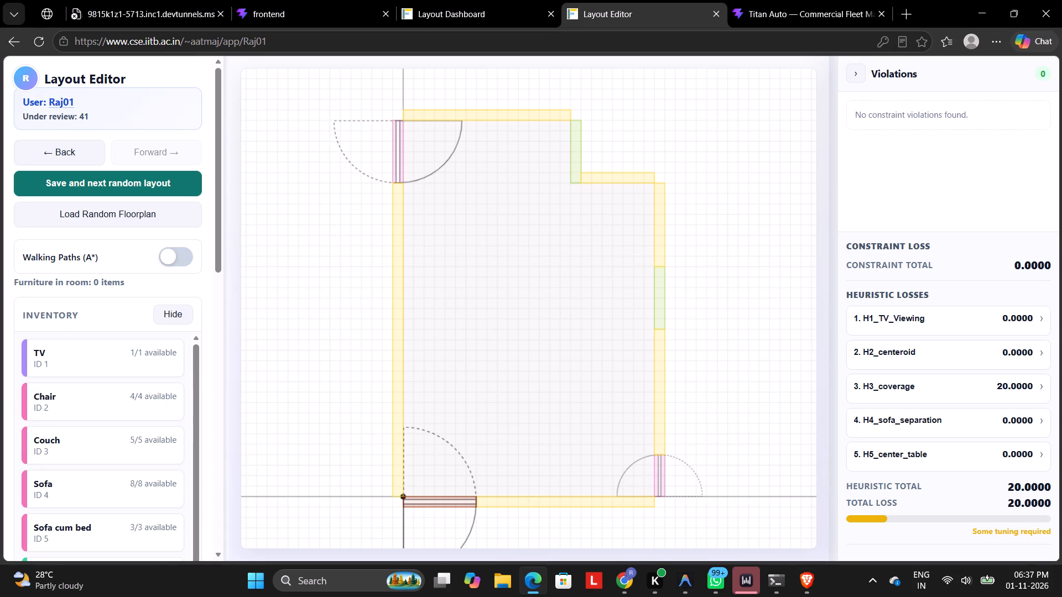
pyautogui.click(95, 215)
pyautogui.click(95, 215)
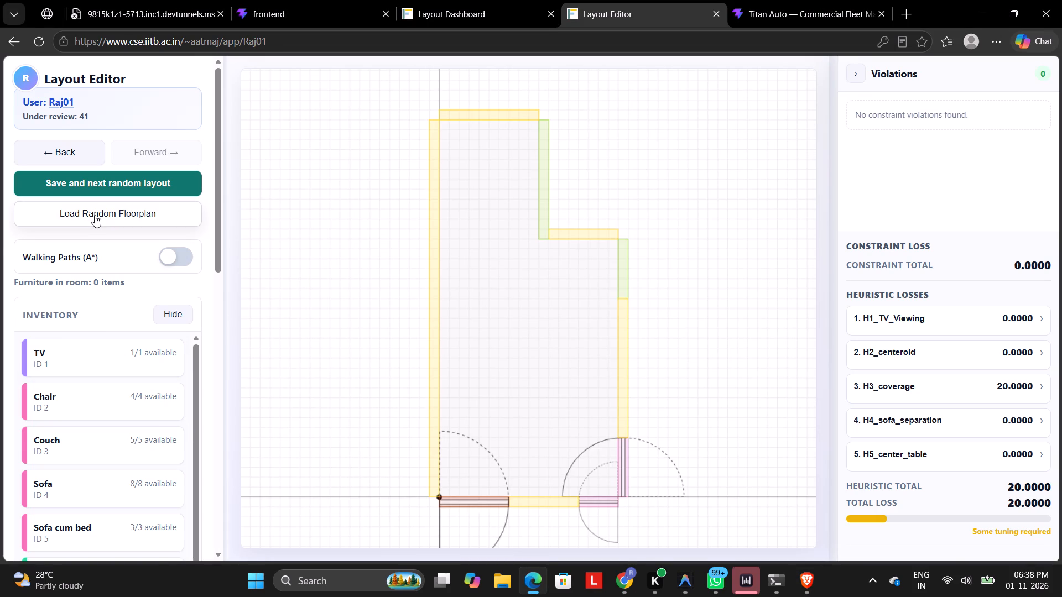
pyautogui.click(95, 215)
# Place the TV from the inventory against the right wall, between the top door's swing and the lower door.
pyautogui.moveTo(64, 343); pyautogui.dragTo(719, 267)
# Place a vase table from the inventory in the room's upper-left corner.
pyautogui.scroll(-4, 0, 386)
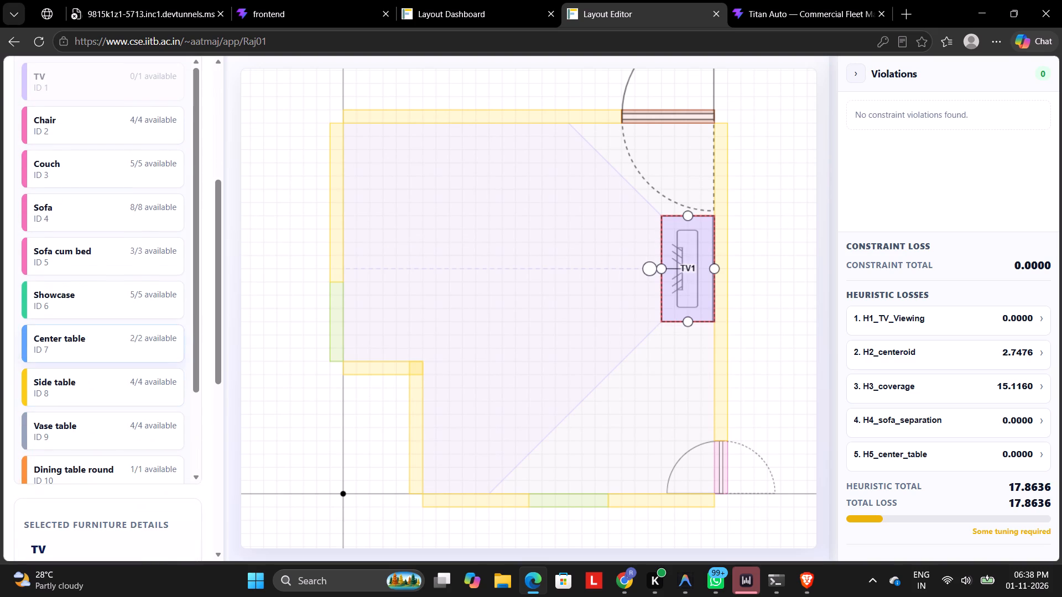
pyautogui.moveTo(64, 437); pyautogui.dragTo(368, 144)
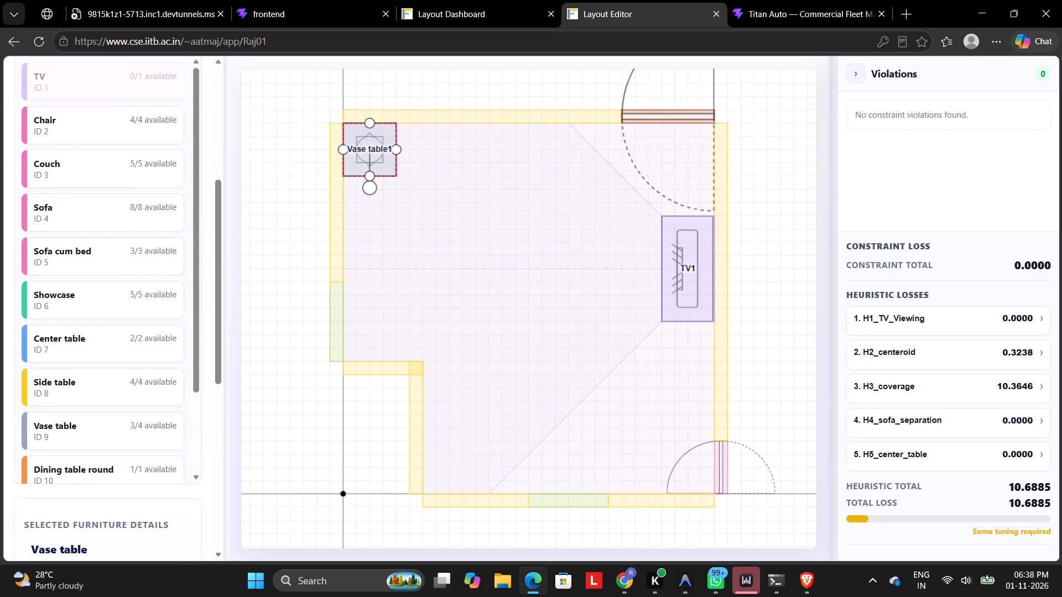
# Place a sofa along the top wall beside the vase table and enlarge it to four seats.
pyautogui.moveTo(53, 222); pyautogui.dragTo(441, 175)
pyautogui.write('ee')
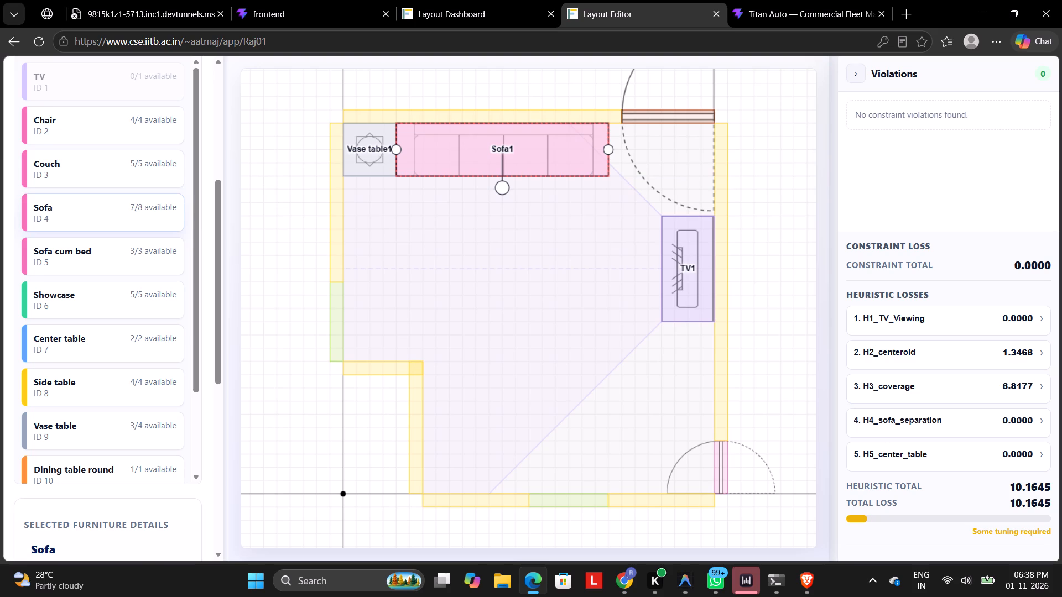
# Place a second sofa against the left wall below the vase table and enlarge it to three seats, filling the wall to the notch.
pyautogui.moveTo(68, 226); pyautogui.dragTo(315, 265)
pyautogui.press('e')
pyautogui.press('e')
pyautogui.moveTo(367, 270); pyautogui.dragTo(364, 255)
pyautogui.press('e')
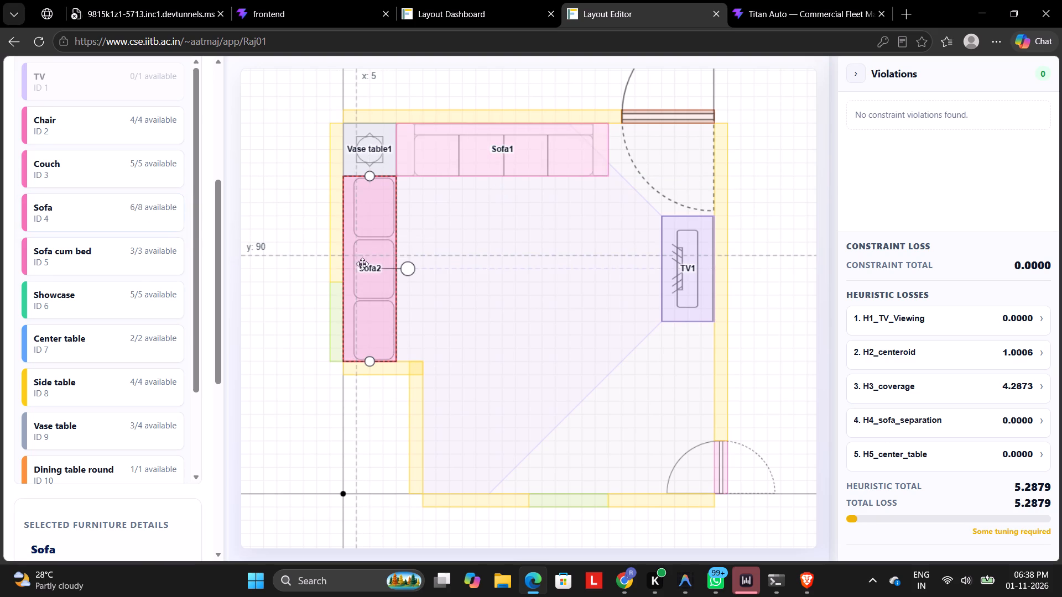
# Place a center table between the left-wall sofa and the TV, reduce its depth, and center it on the TV's viewing line.
pyautogui.moveTo(101, 347); pyautogui.dragTo(563, 251)
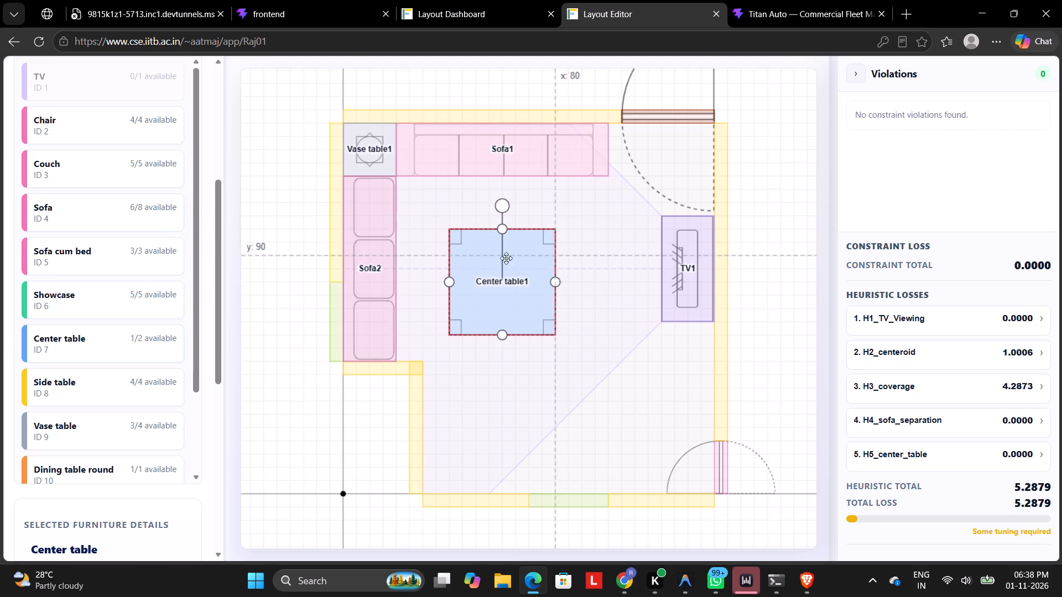
pyautogui.press('w')
pyautogui.press('w')
pyautogui.rightClick(483, 293)
pyautogui.moveTo(487, 292); pyautogui.dragTo(509, 277)
pyautogui.click(369, 277)
pyautogui.press('e')
# Place the medium dining table in the lower part of the room, below the center table.
pyautogui.scroll(-3, 67, 401)
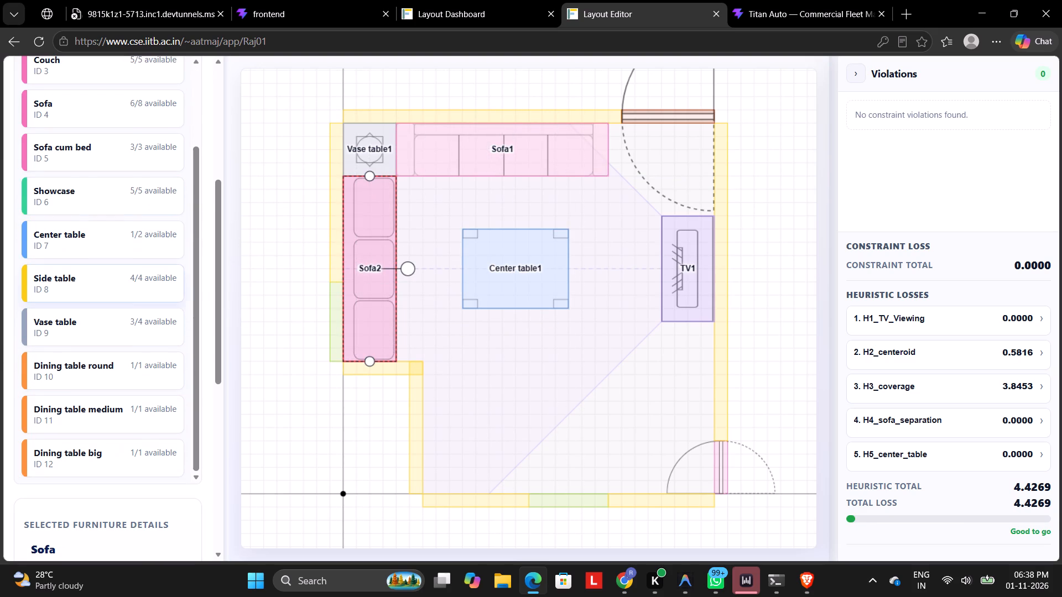
pyautogui.moveTo(75, 412); pyautogui.dragTo(570, 421)
pyautogui.moveTo(574, 391); pyautogui.dragTo(548, 406)
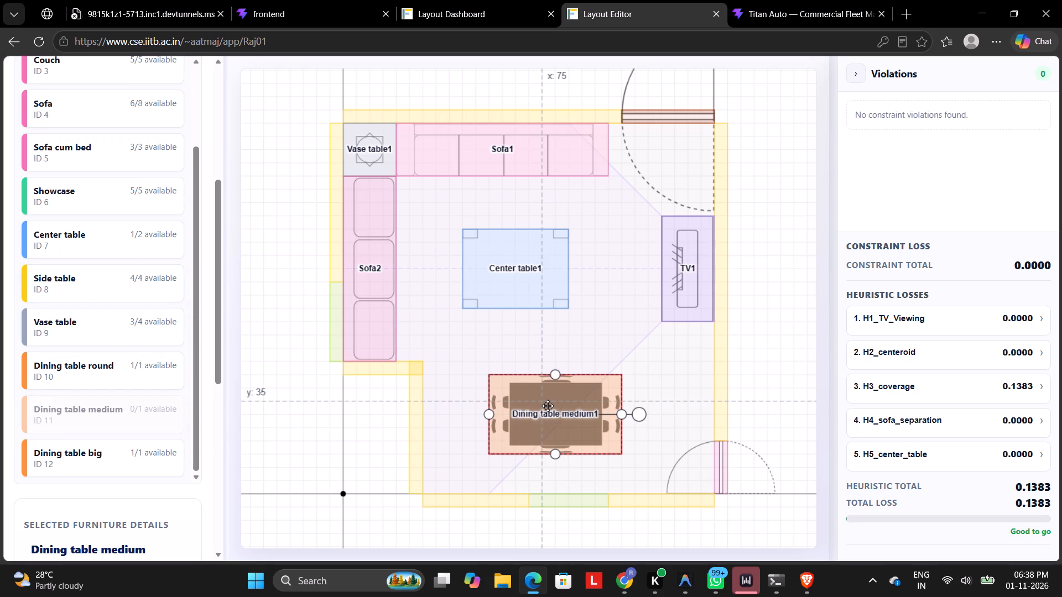
pyautogui.click(548, 406)
pyautogui.moveTo(537, 404); pyautogui.dragTo(520, 406)
pyautogui.moveTo(517, 406); pyautogui.dragTo(501, 410)
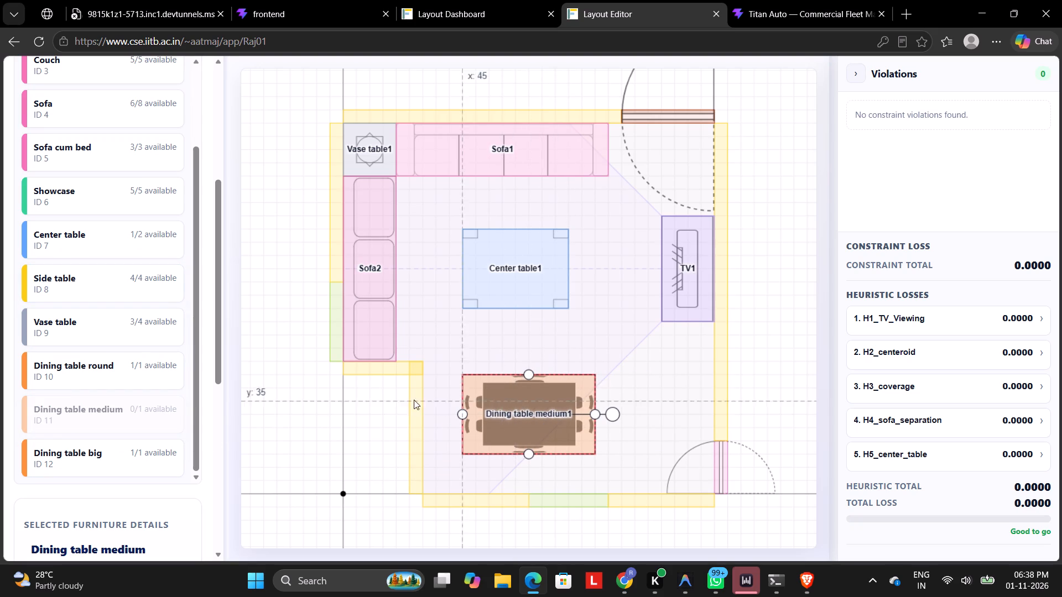
# Place a side table from the inventory against the right wall, directly below the TV.
pyautogui.moveTo(85, 285); pyautogui.dragTo(727, 341)
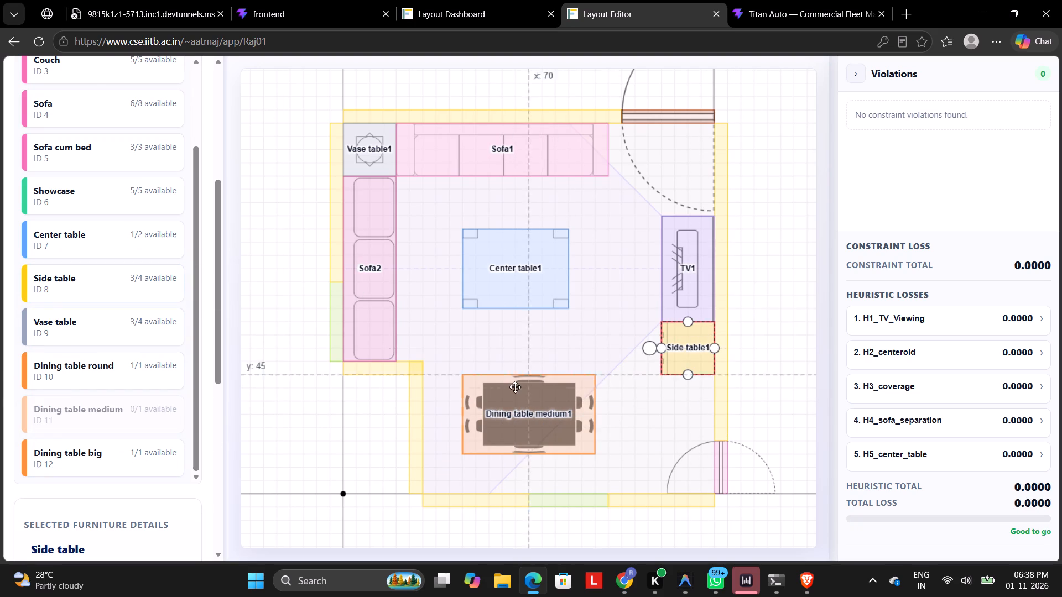
# Save the finished layout and move on to the next random layout.
pyautogui.scroll(7, 3, 234)
pyautogui.scroll(4, 94, 146)
pyautogui.click(93, 175)
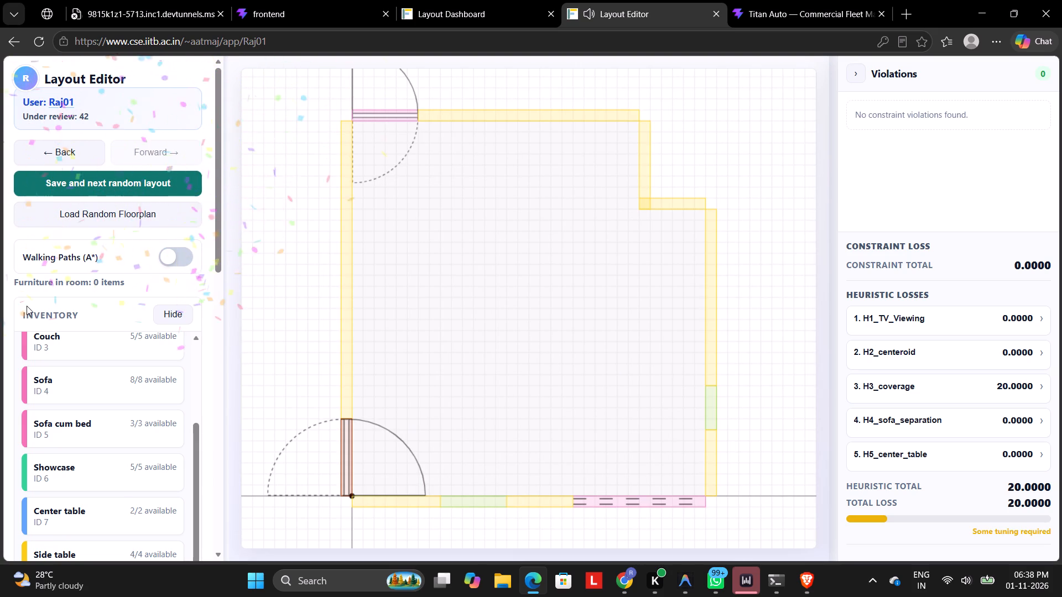
# Skip to another random floorplan twice, stopping at the room with a notch in its upper-right corner and three doors.
pyautogui.click(74, 210)
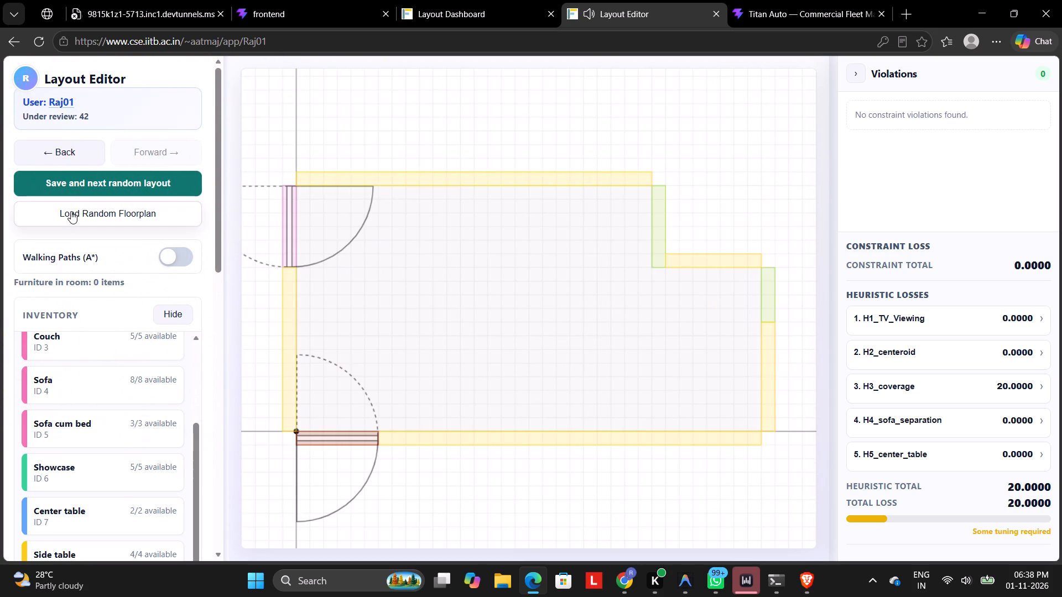
pyautogui.click(71, 211)
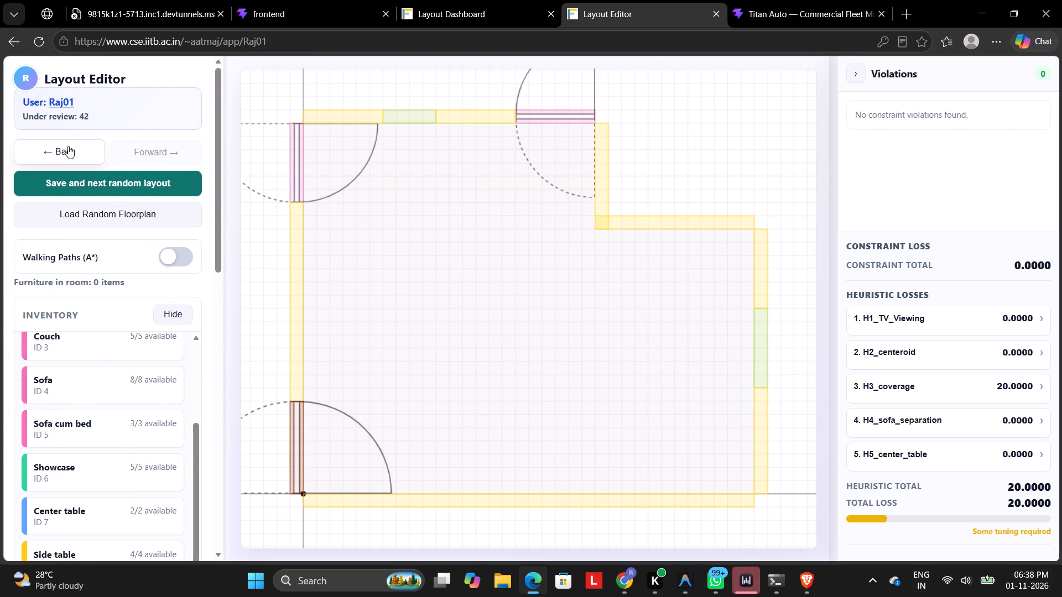
# Place the TV from the inventory against the left wall, between the two left-wall doors.
pyautogui.scroll(3, 96, 378)
pyautogui.moveTo(79, 363); pyautogui.dragTo(271, 349)
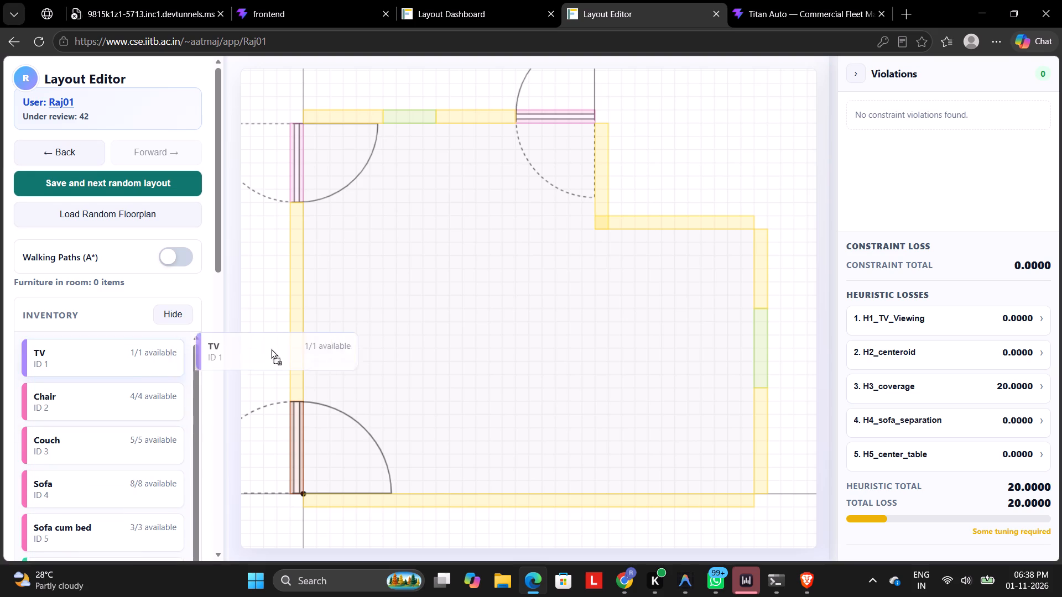
pyautogui.moveTo(271, 349); pyautogui.dragTo(301, 333)
# Place a vase table from the inventory in the corner below the notch, against the right wall.
pyautogui.scroll(-5, 0, 343)
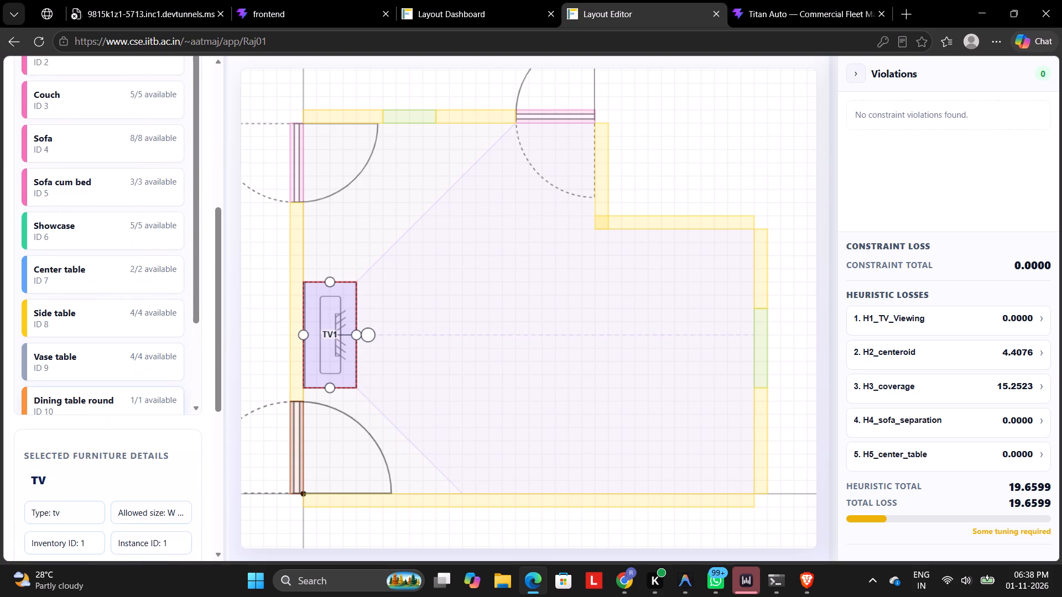
pyautogui.scroll(-3, 68, 357)
pyautogui.moveTo(113, 266); pyautogui.dragTo(647, 292)
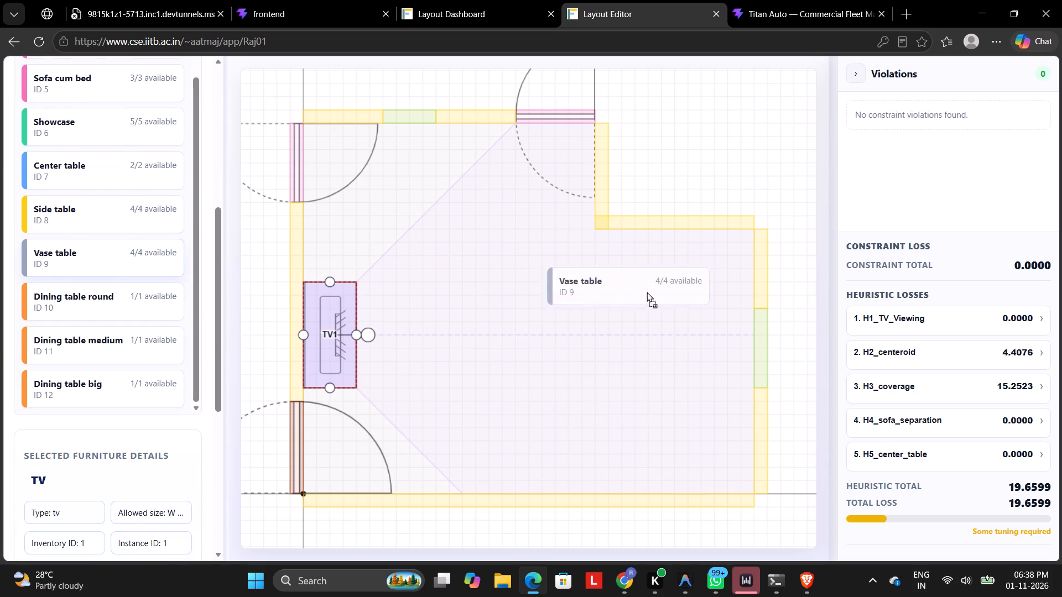
pyautogui.moveTo(647, 292); pyautogui.dragTo(808, 249)
# Shift the TV one grid cell down along the left wall.
pyautogui.moveTo(339, 340); pyautogui.dragTo(339, 352)
# Place a sofa cum bed against the right wall, directly below the vase table and facing the TV.
pyautogui.moveTo(78, 88); pyautogui.dragTo(712, 334)
pyautogui.moveTo(723, 341); pyautogui.dragTo(719, 367)
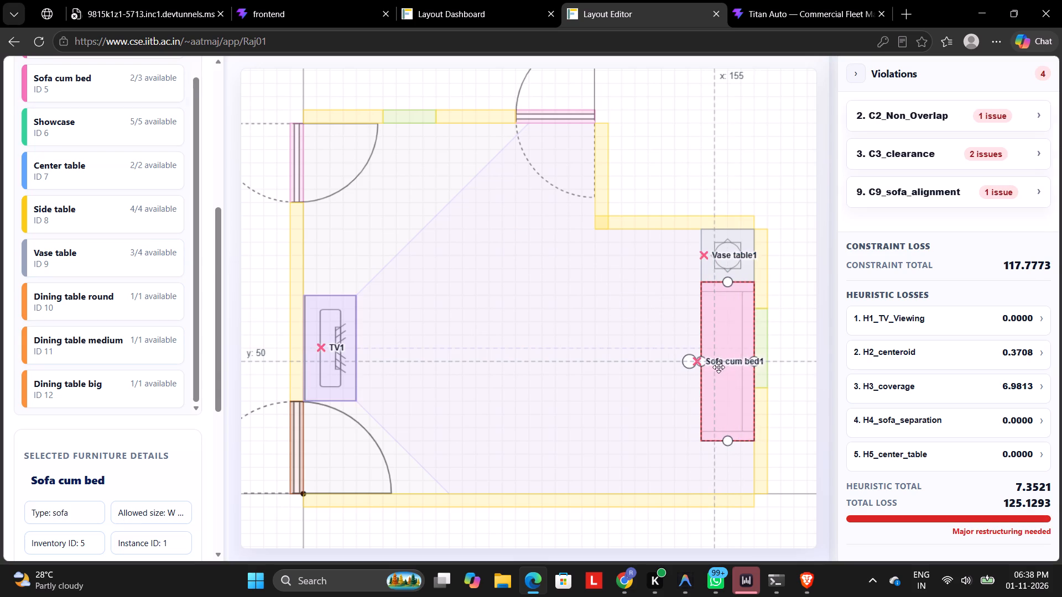
pyautogui.moveTo(719, 367); pyautogui.dragTo(721, 366)
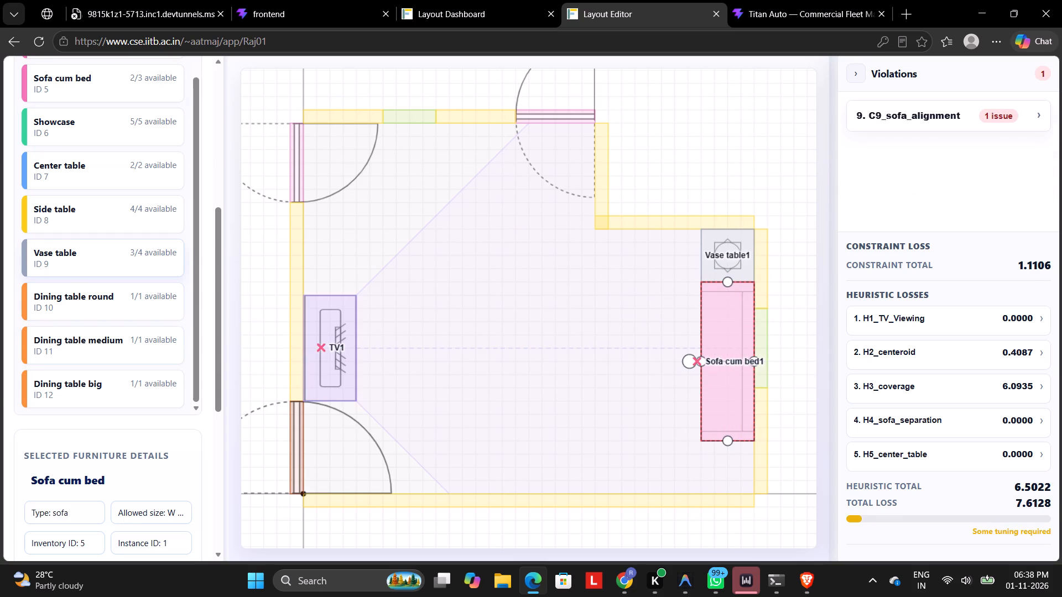
# Place a second vase table in the lower-right corner, directly below the sofa cum bed.
pyautogui.moveTo(79, 259); pyautogui.dragTo(740, 458)
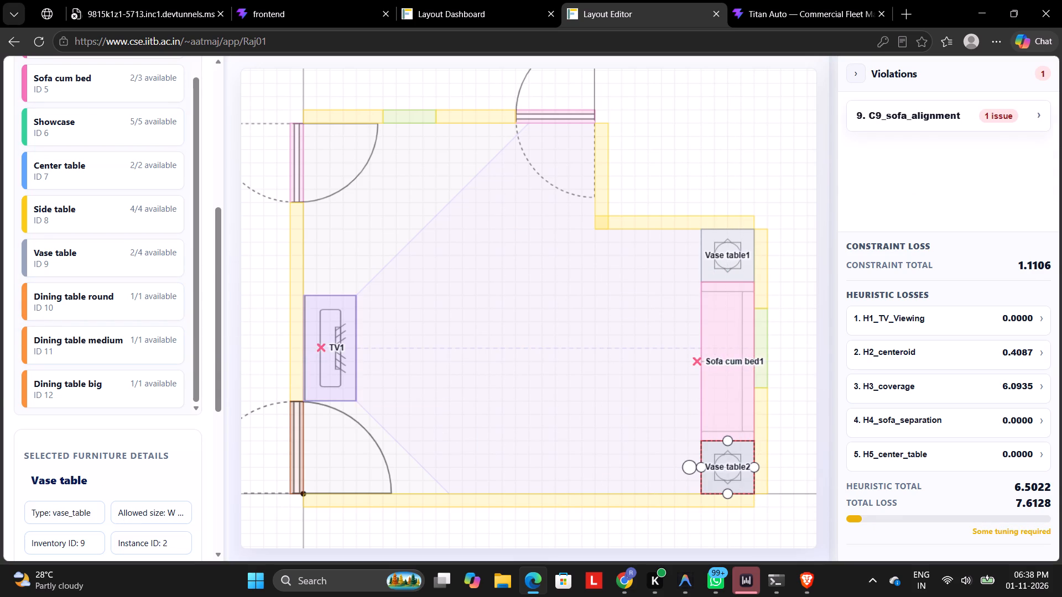
# Place a sofa along the bottom wall beside the lower vase table and enlarge it to four seats.
pyautogui.scroll(2, 76, 84)
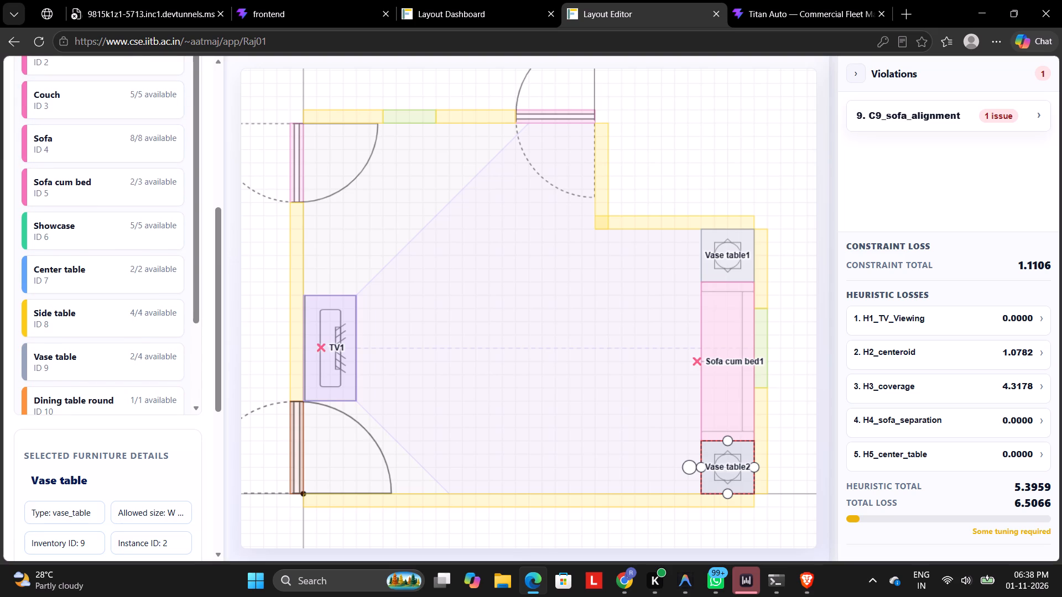
pyautogui.moveTo(91, 159); pyautogui.dragTo(643, 484)
pyautogui.press('e')
pyautogui.press('e')
# Place a two-seat sofa along the notch's lower wall, directly left of the upper vase table.
pyautogui.moveTo(75, 152); pyautogui.dragTo(351, 223)
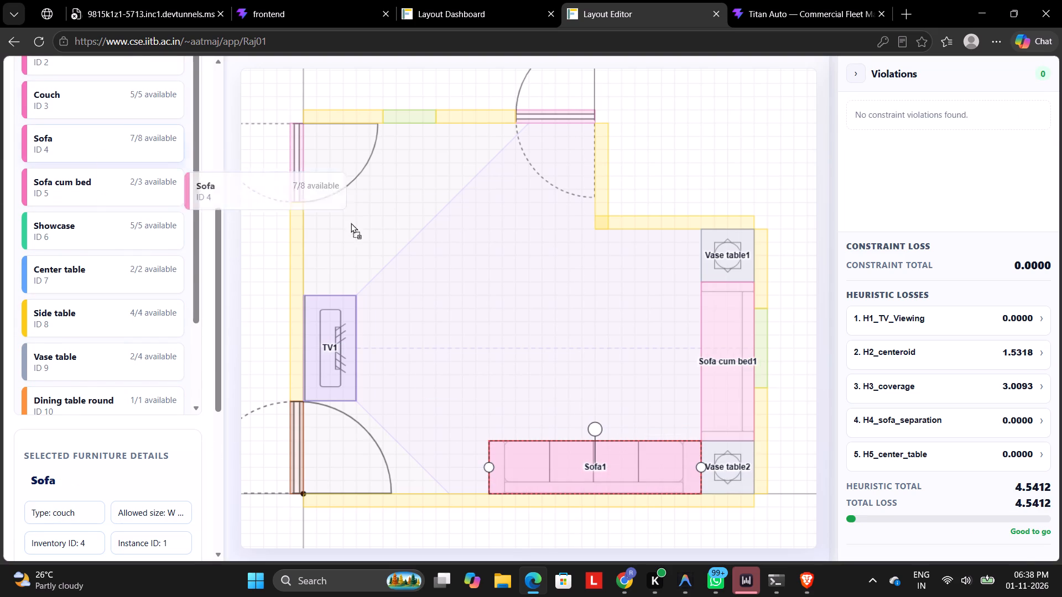
pyautogui.moveTo(351, 223); pyautogui.dragTo(627, 260)
pyautogui.press('w')
# Place a center table from the inventory between the two facing sofas, in front of the sofa cum bed.
pyautogui.moveTo(81, 268); pyautogui.dragTo(581, 369)
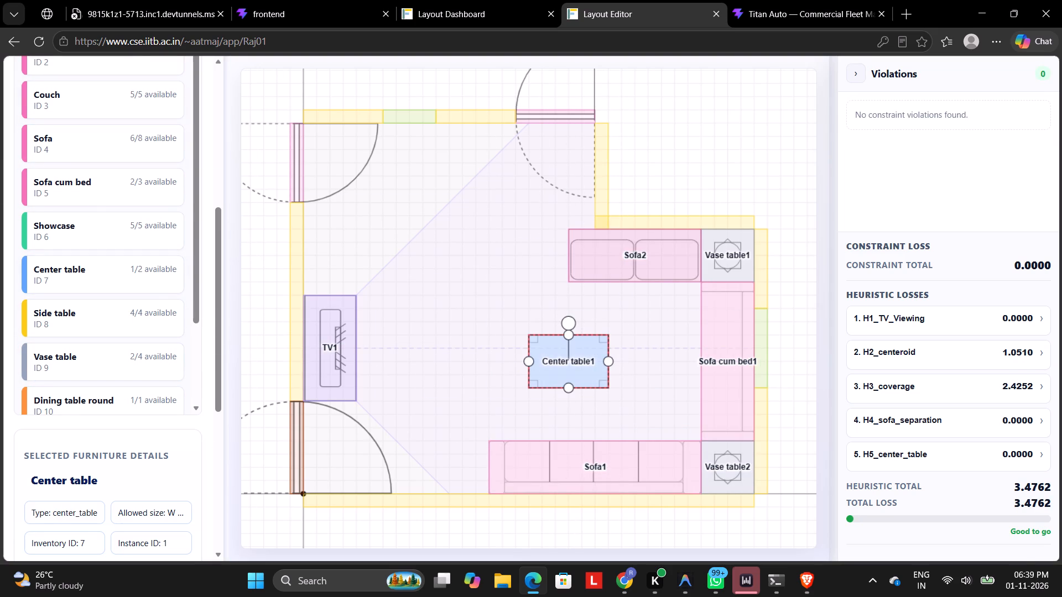
# Place a side table against the left wall directly above the TV and enlarge it by one size.
pyautogui.moveTo(56, 324); pyautogui.dragTo(329, 259)
pyautogui.press('e')
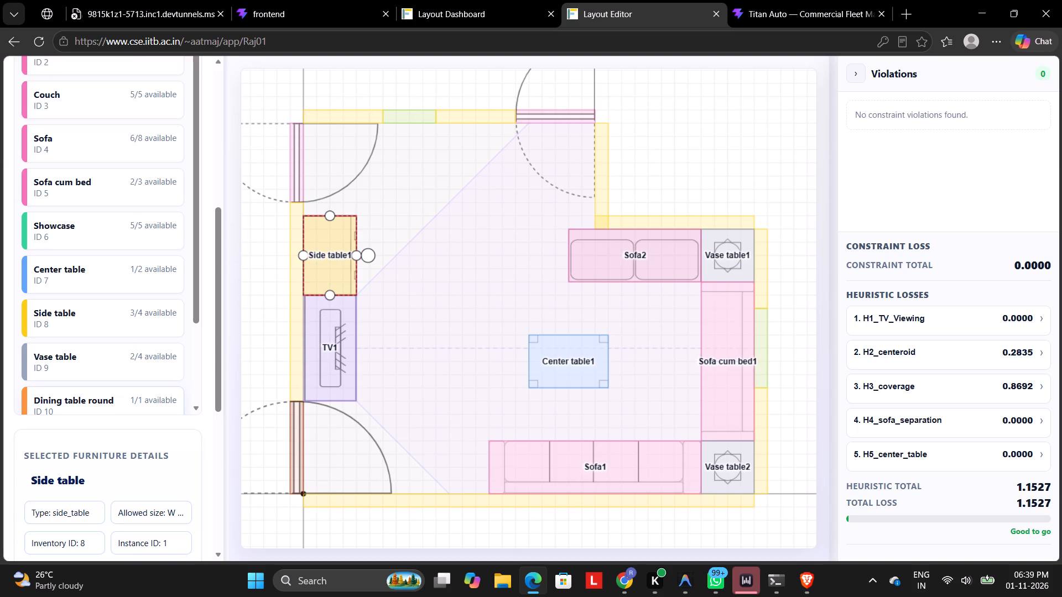
# Widen the center table by one size.
pyautogui.click(560, 370)
pyautogui.press('e')
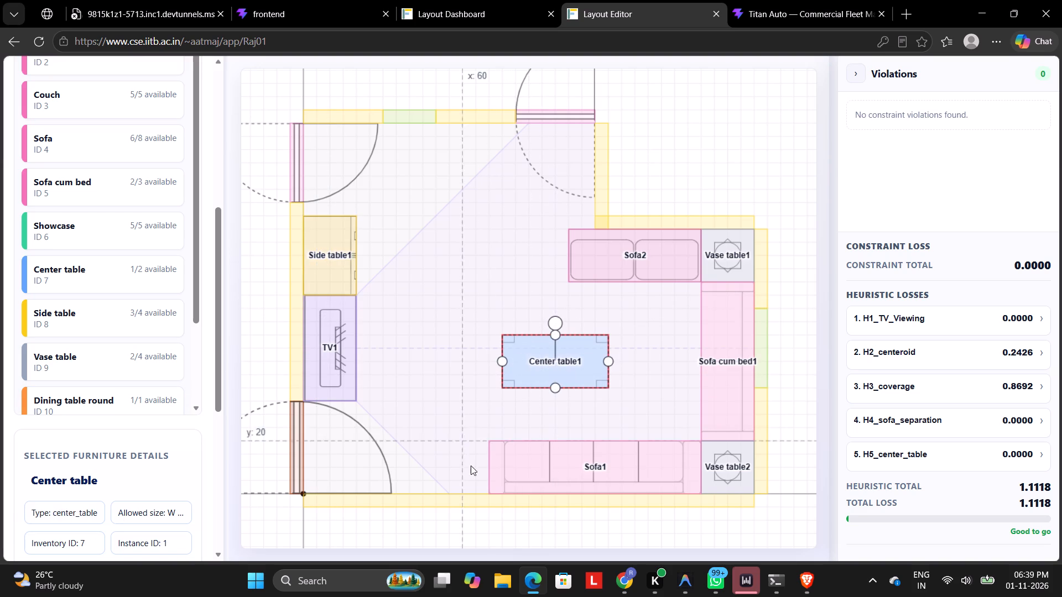
# Place a second side table on the bottom wall, directly left of the four-seat sofa.
pyautogui.moveTo(105, 311); pyautogui.dragTo(506, 470)
# Save the finished layout and move on to the next random layout.
pyautogui.scroll(6, 3, 113)
pyautogui.click(116, 185)
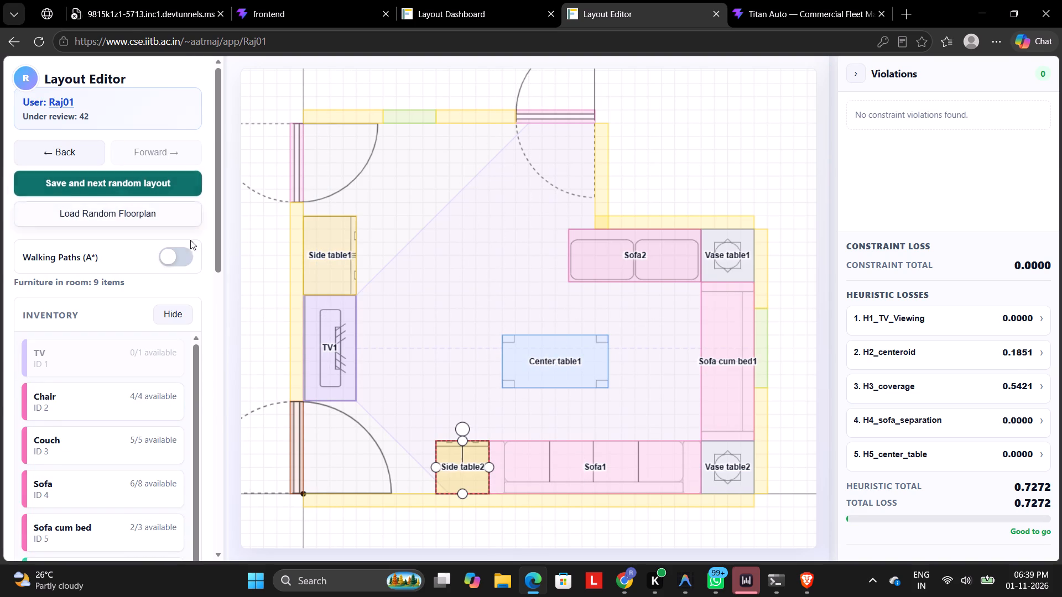
# Review the user standings on the Layout Dashboard leaderboard and return to the Layout Editor.
pyautogui.click(440, 3)
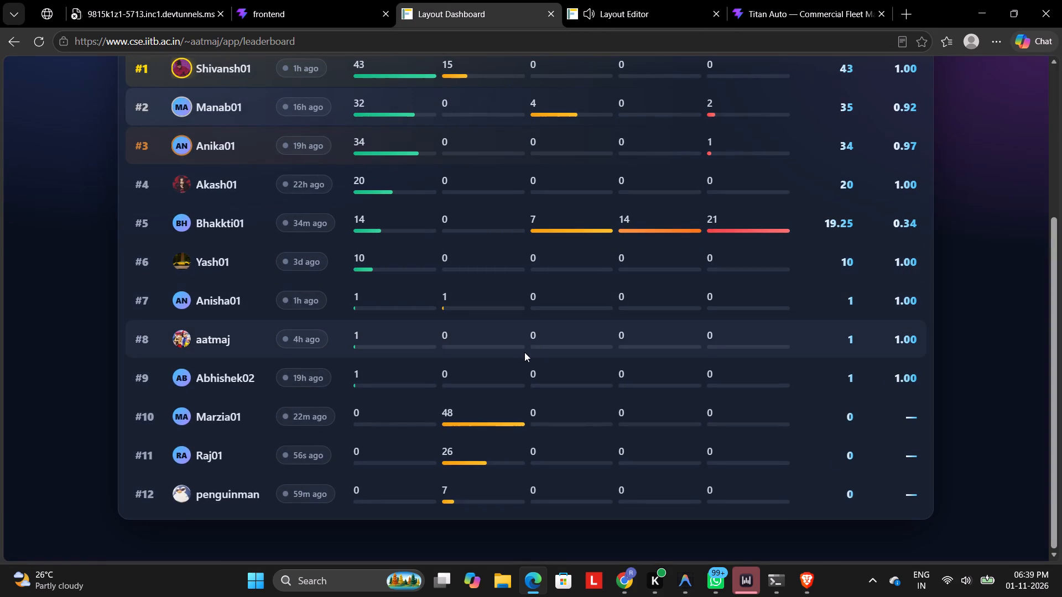
pyautogui.scroll(-4, 524, 352)
pyautogui.scroll(3, 524, 352)
pyautogui.scroll(-2, 521, 346)
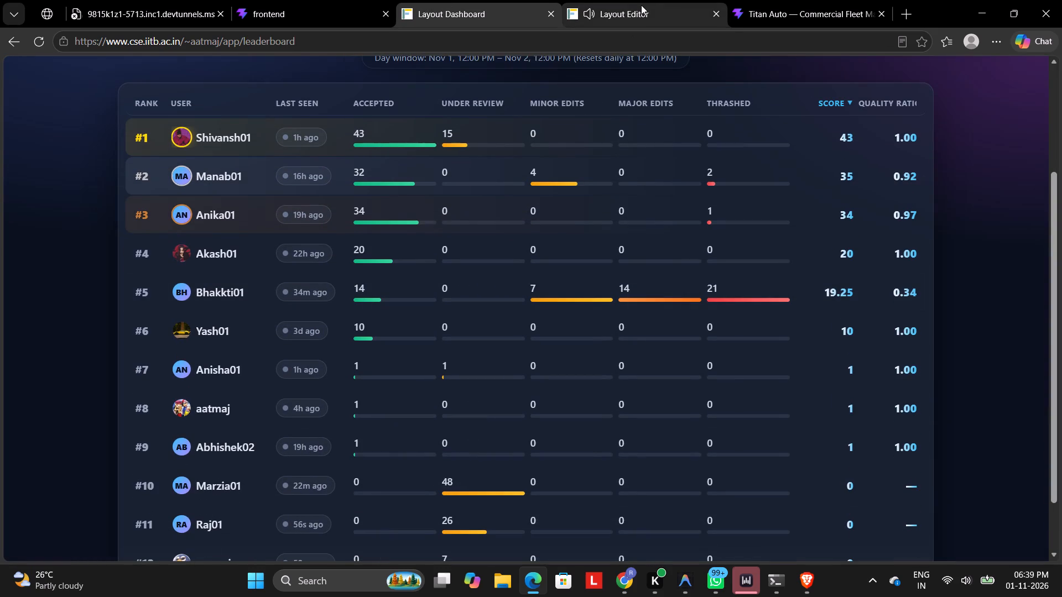
pyautogui.click(641, 5)
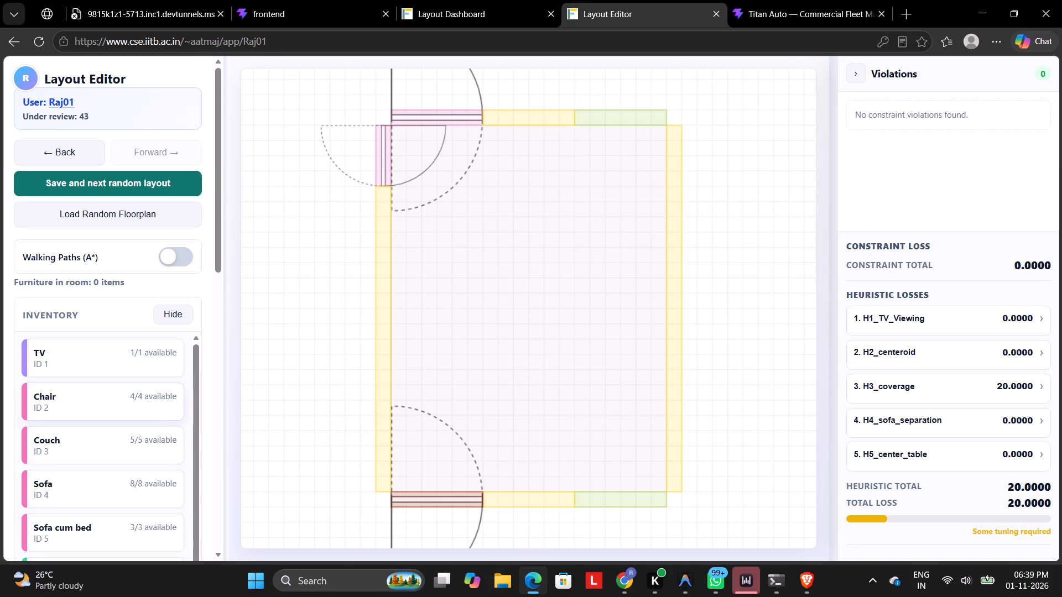
# Place the TV against the left wall, midway between the upper and lower door swings.
pyautogui.moveTo(87, 364); pyautogui.dragTo(381, 343)
pyautogui.moveTo(412, 328); pyautogui.dragTo(419, 291)
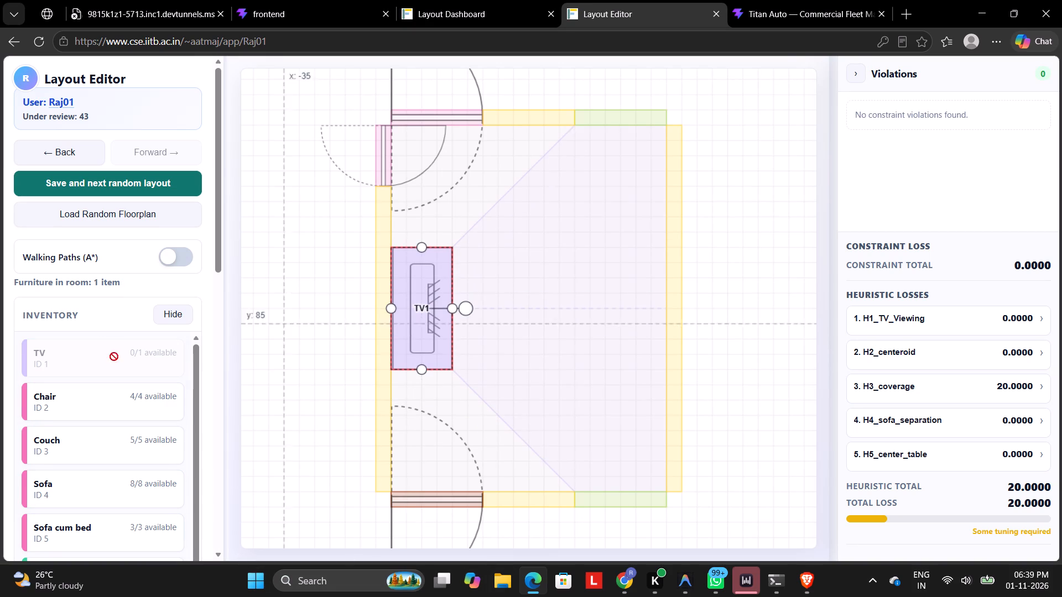
# Place a vase table from the inventory in the room's lower-right corner.
pyautogui.scroll(-5, 1, 378)
pyautogui.moveTo(54, 368); pyautogui.dragTo(621, 461)
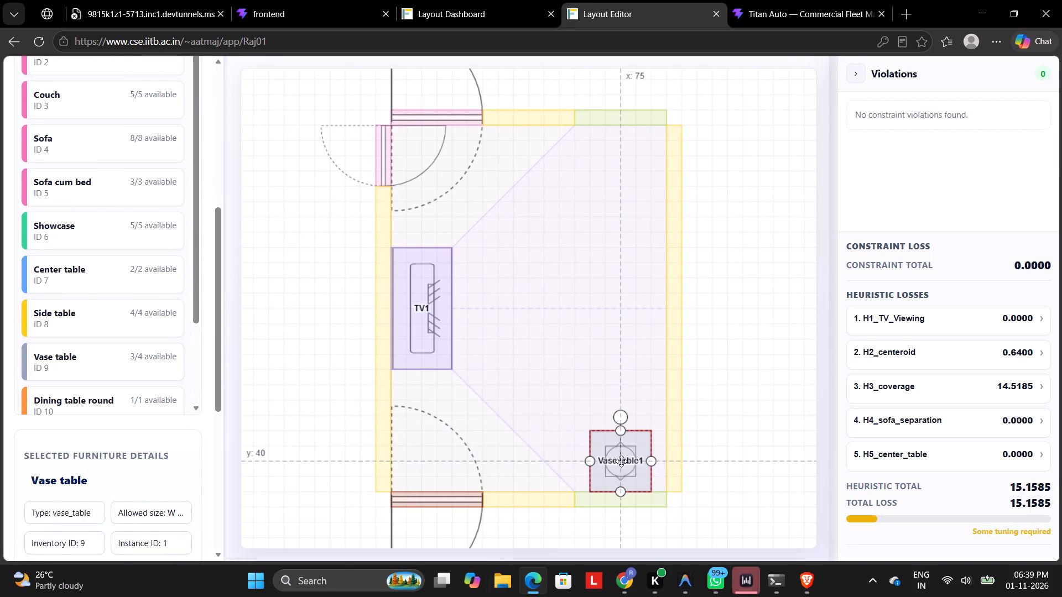
pyautogui.moveTo(621, 461); pyautogui.dragTo(633, 461)
# Place a sofa cum bed against the right wall directly above the vase table and enlarge it by two sizes.
pyautogui.moveTo(72, 181); pyautogui.dragTo(596, 338)
pyautogui.press('e')
pyautogui.press('e')
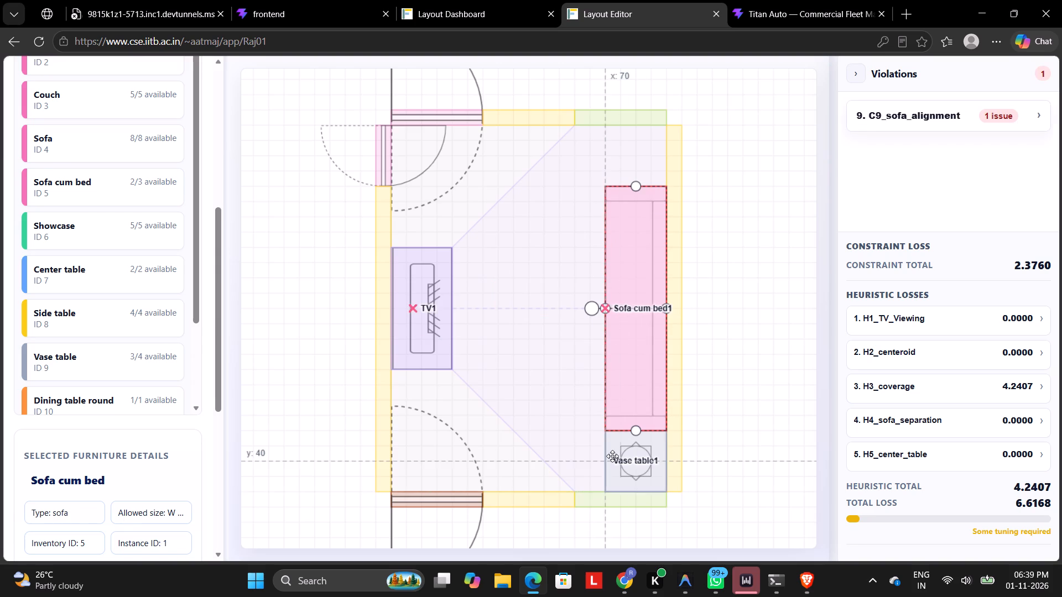
# Nudge the TV on the left wall to align it with the sofa cum bed.
pyautogui.moveTo(431, 313); pyautogui.dragTo(431, 307)
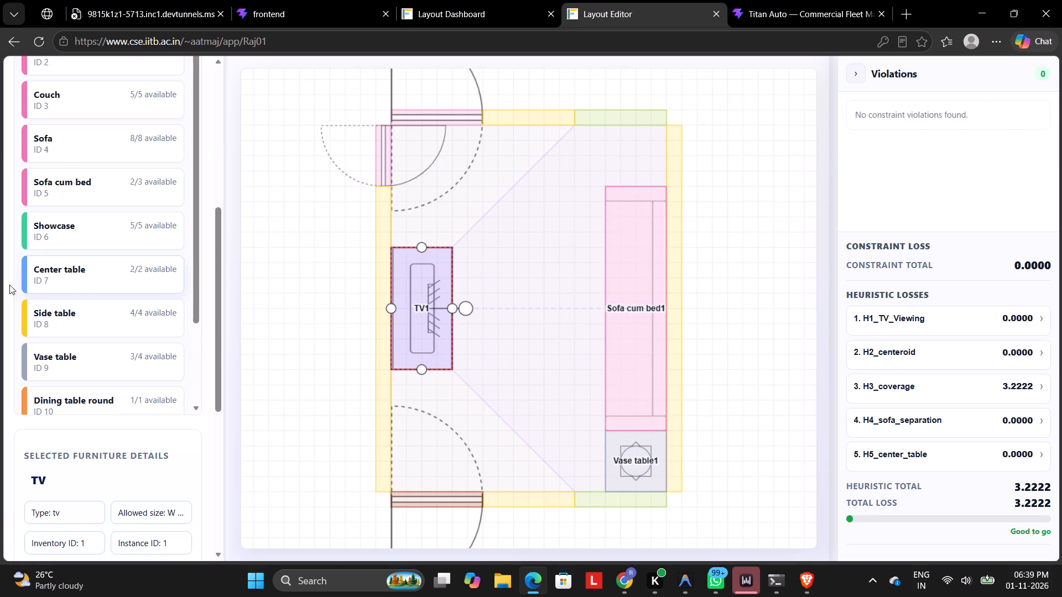
# Place a second vase table in the upper-right corner, directly above the sofa cum bed.
pyautogui.moveTo(87, 364); pyautogui.dragTo(660, 148)
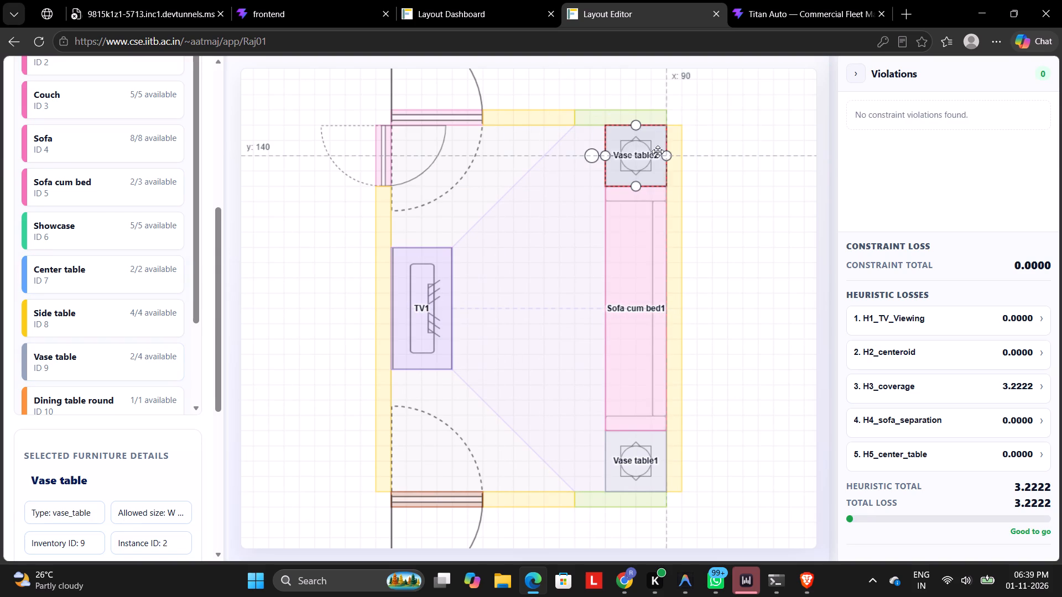
# Place a couch along the top wall beside the upper vase table and a sofa along the bottom wall beside the lower one.
pyautogui.moveTo(96, 91); pyautogui.dragTo(482, 146)
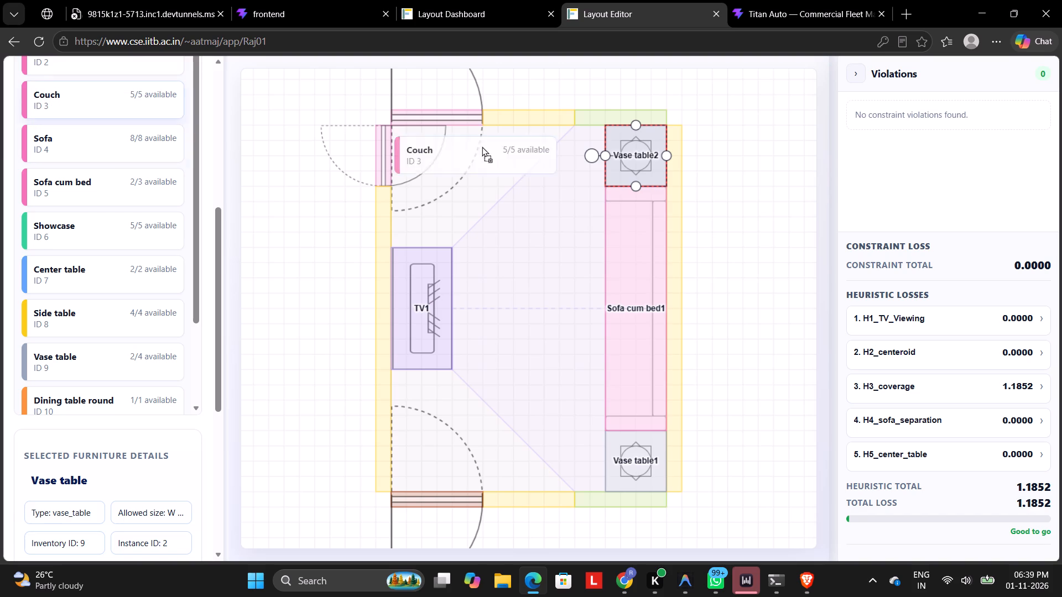
pyautogui.moveTo(482, 146); pyautogui.dragTo(566, 142)
pyautogui.moveTo(57, 145); pyautogui.dragTo(537, 453)
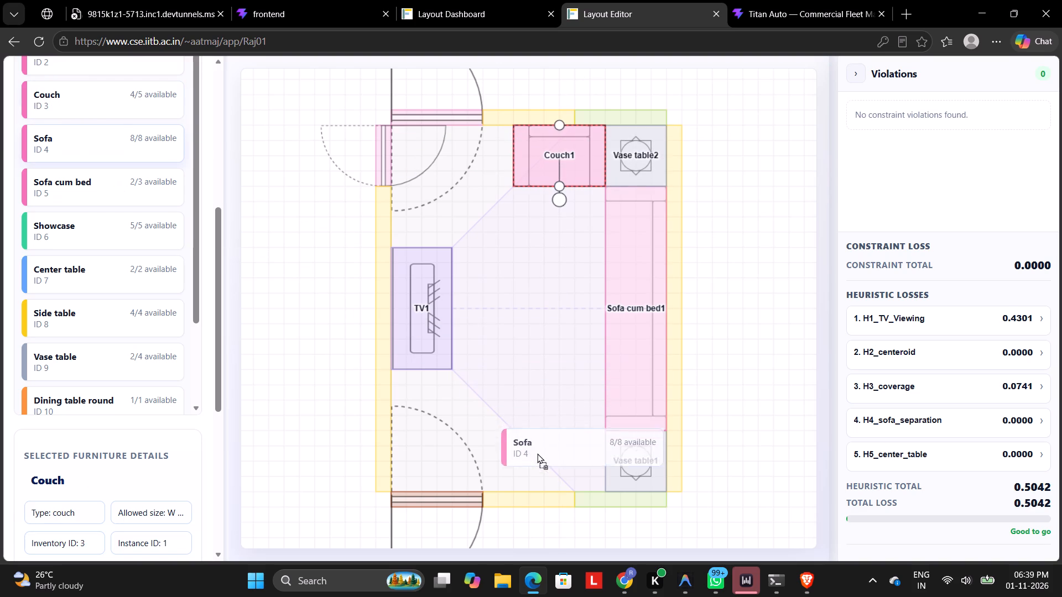
# Replace the sofa along the bottom wall beside the lower vase table with a couch.
pyautogui.moveTo(537, 453); pyautogui.dragTo(539, 463)
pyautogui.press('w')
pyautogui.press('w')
pyautogui.click(539, 454)
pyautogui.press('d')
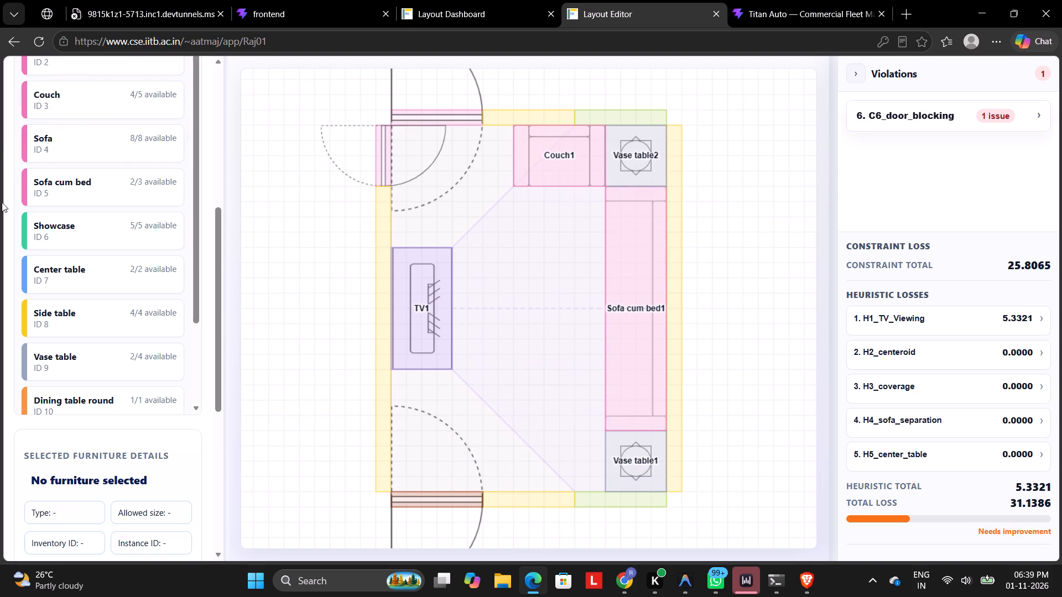
pyautogui.moveTo(75, 102); pyautogui.dragTo(568, 485)
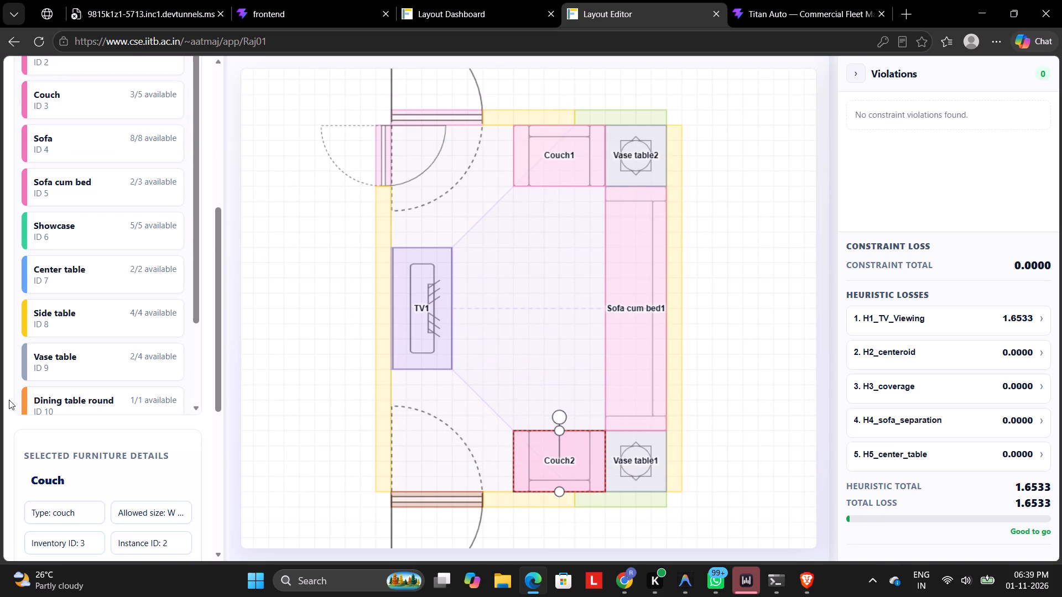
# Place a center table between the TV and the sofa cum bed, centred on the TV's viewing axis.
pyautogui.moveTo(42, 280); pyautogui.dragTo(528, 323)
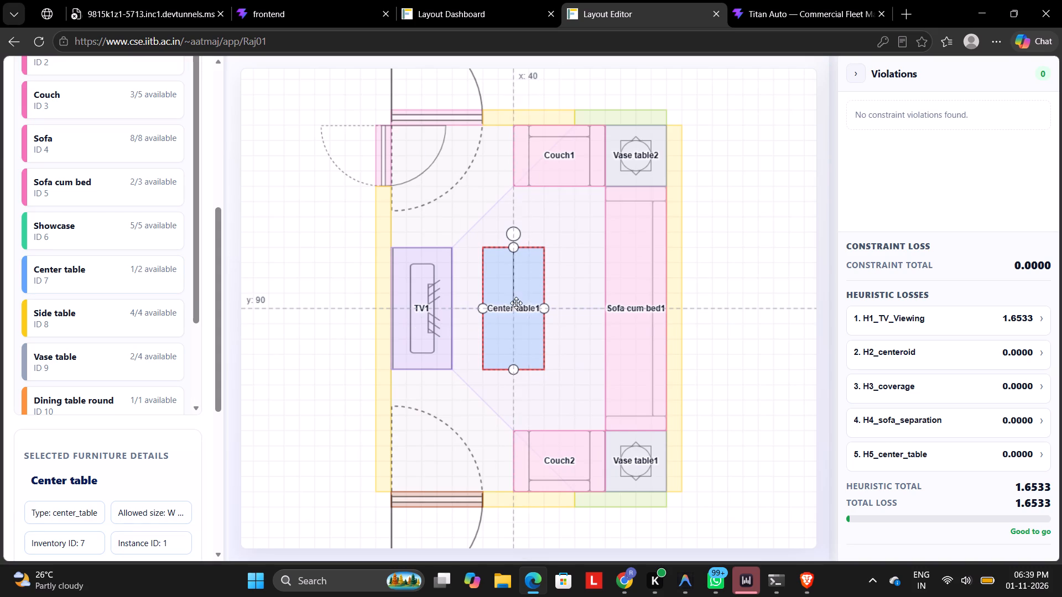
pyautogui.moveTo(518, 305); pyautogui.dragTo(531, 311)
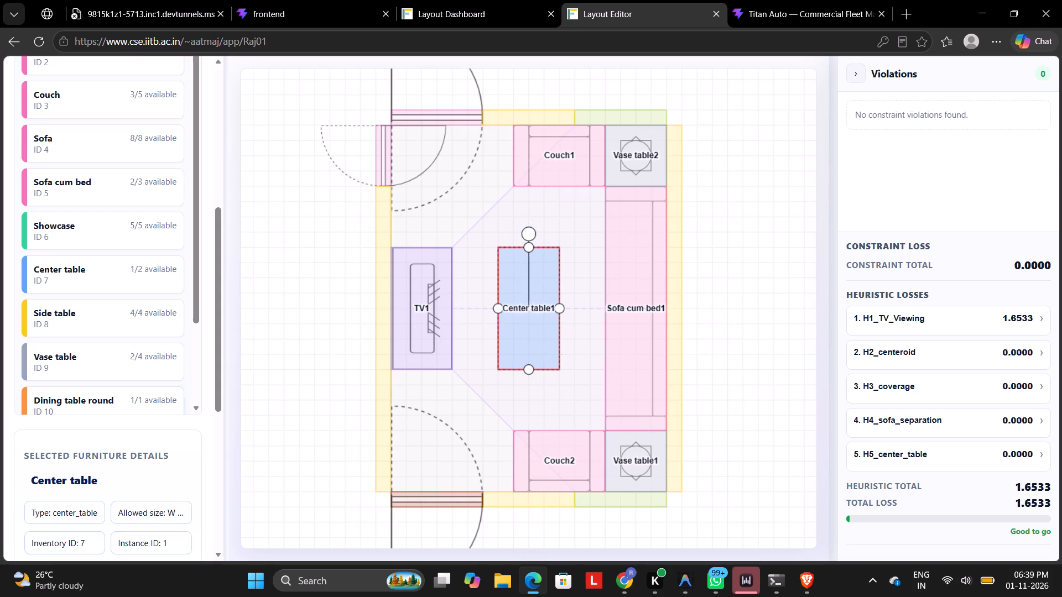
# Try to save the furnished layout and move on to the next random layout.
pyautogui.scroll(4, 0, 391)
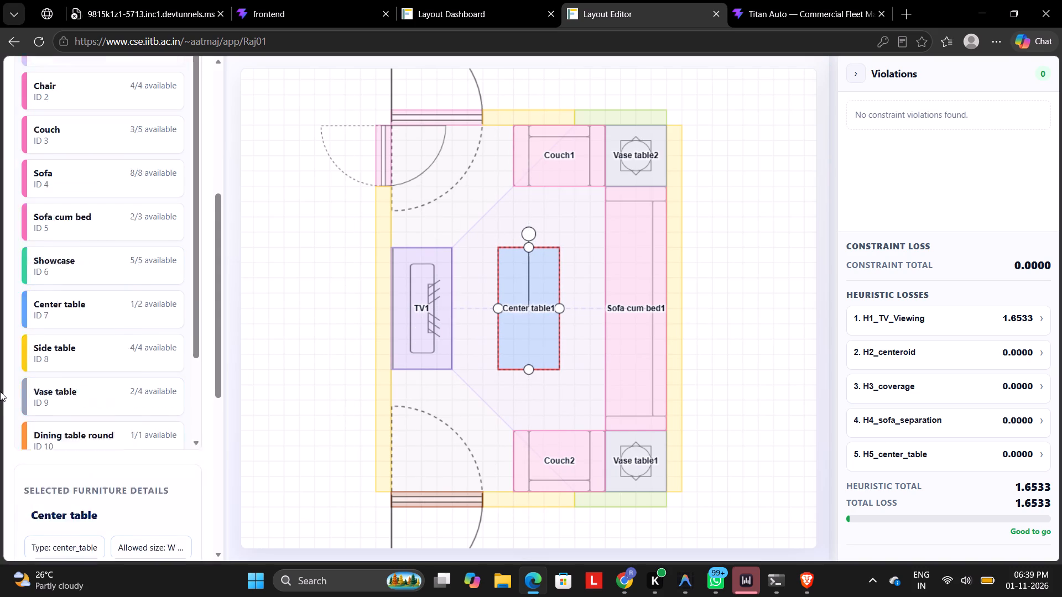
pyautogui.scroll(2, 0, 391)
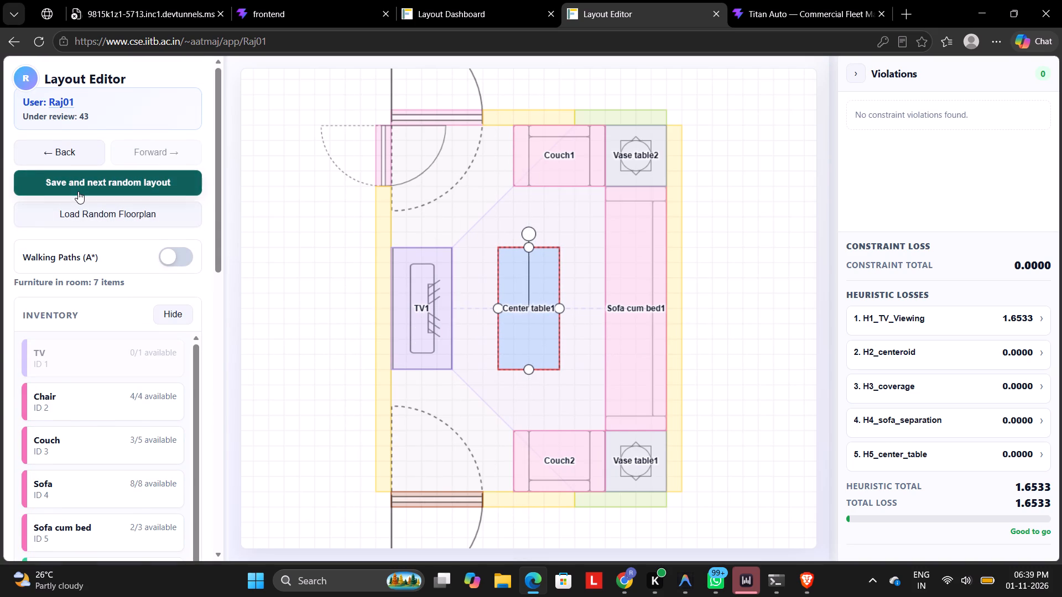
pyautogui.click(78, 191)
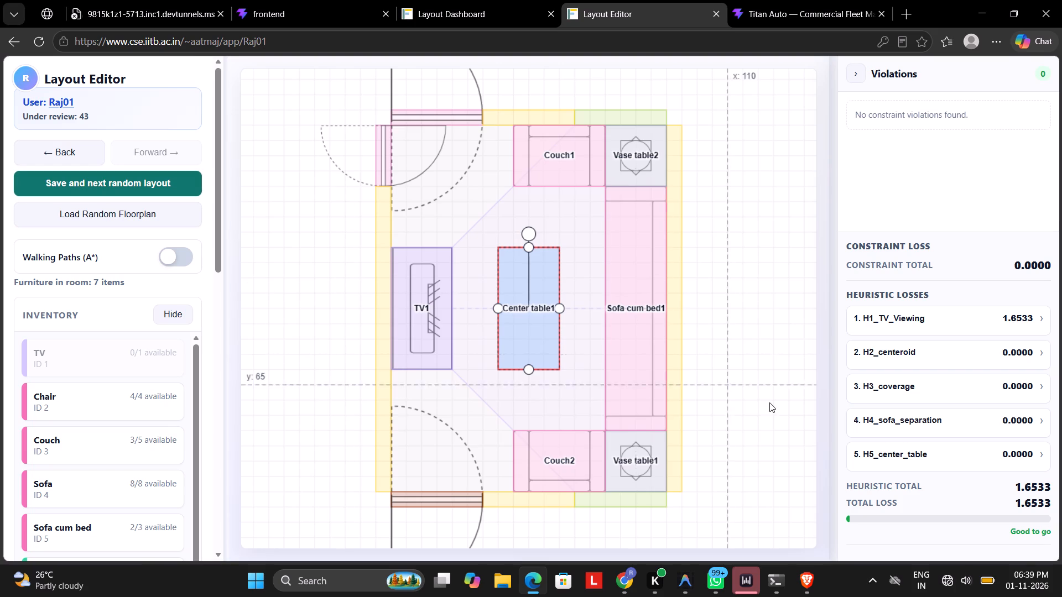
# Check the computer's Wi-Fi connection in the system quick settings and return to the layout.
pyautogui.click(948, 587)
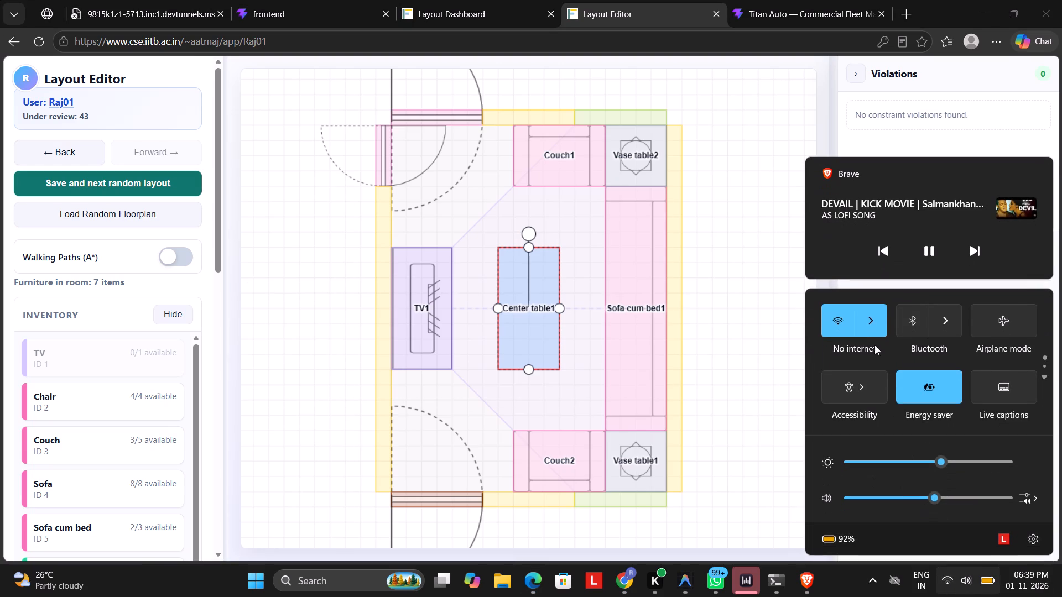
pyautogui.click(869, 331)
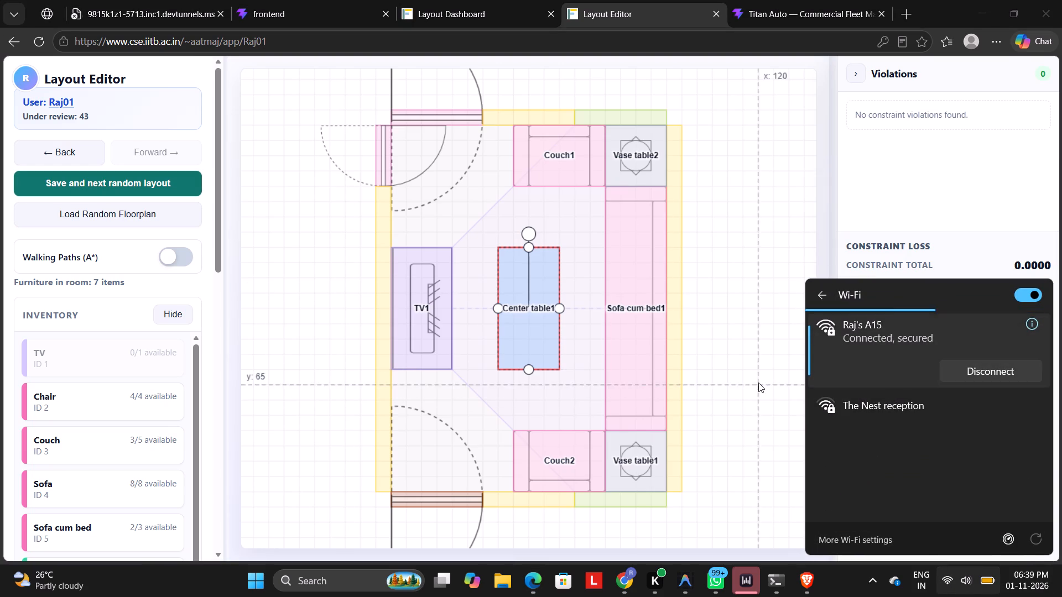
pyautogui.click(567, 380)
pyautogui.click(539, 332)
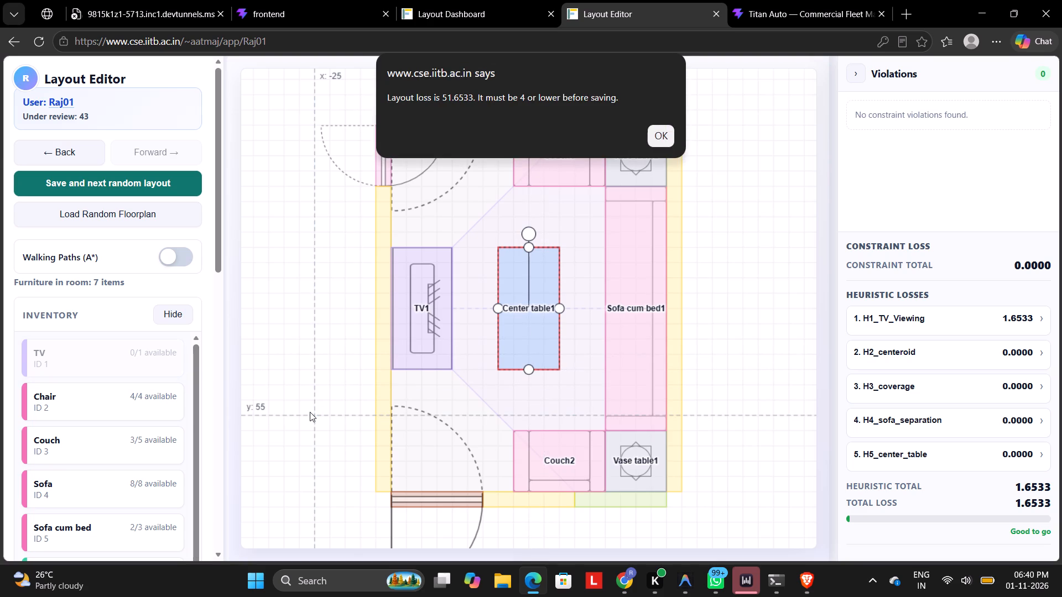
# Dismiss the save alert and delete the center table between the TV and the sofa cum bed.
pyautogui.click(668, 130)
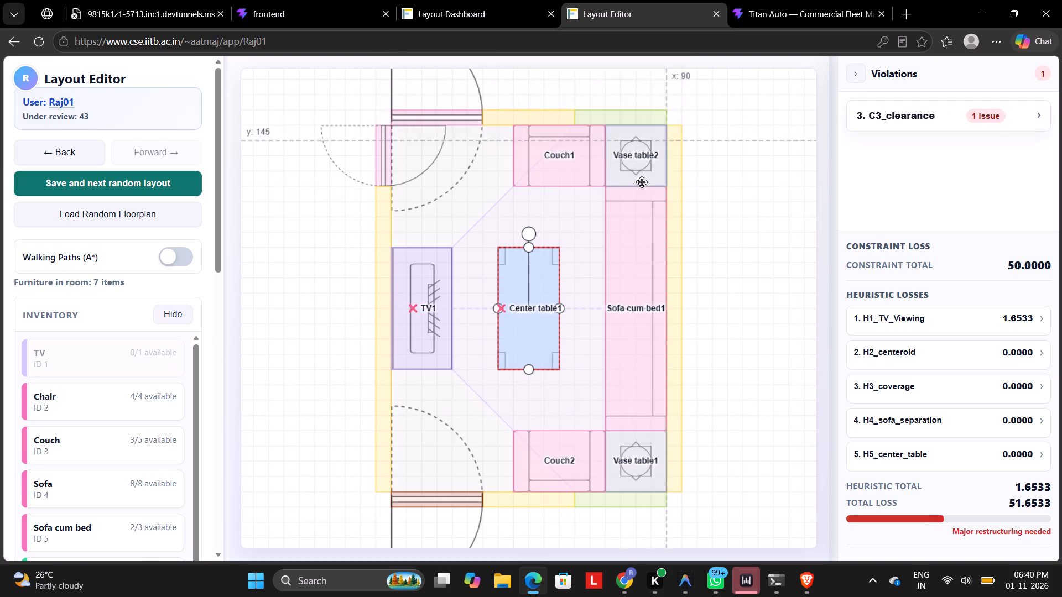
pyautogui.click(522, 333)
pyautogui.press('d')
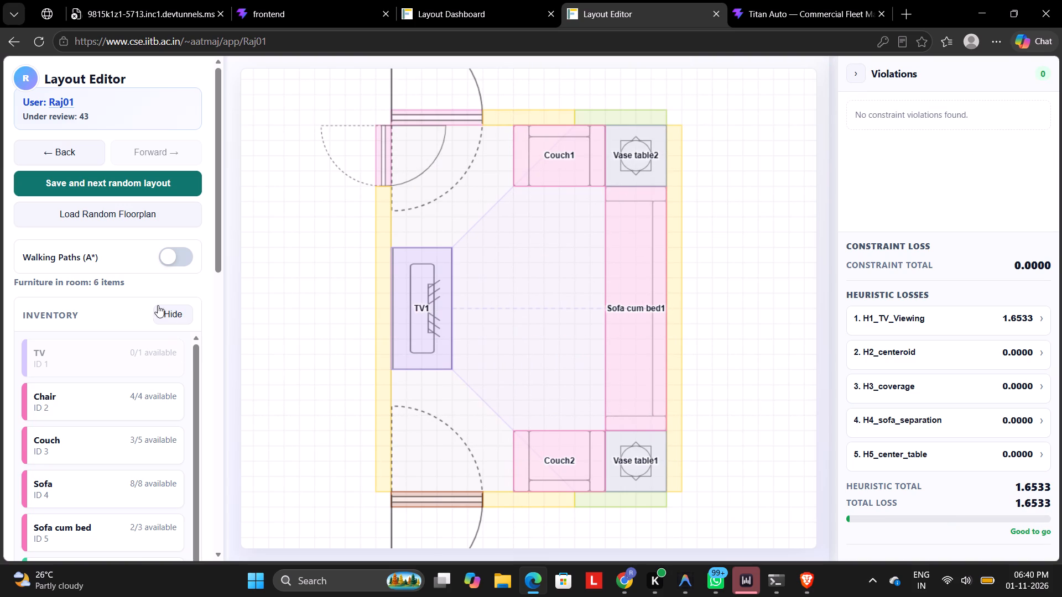
# Save the furnished layout and move on to the next random layout.
pyautogui.click(125, 184)
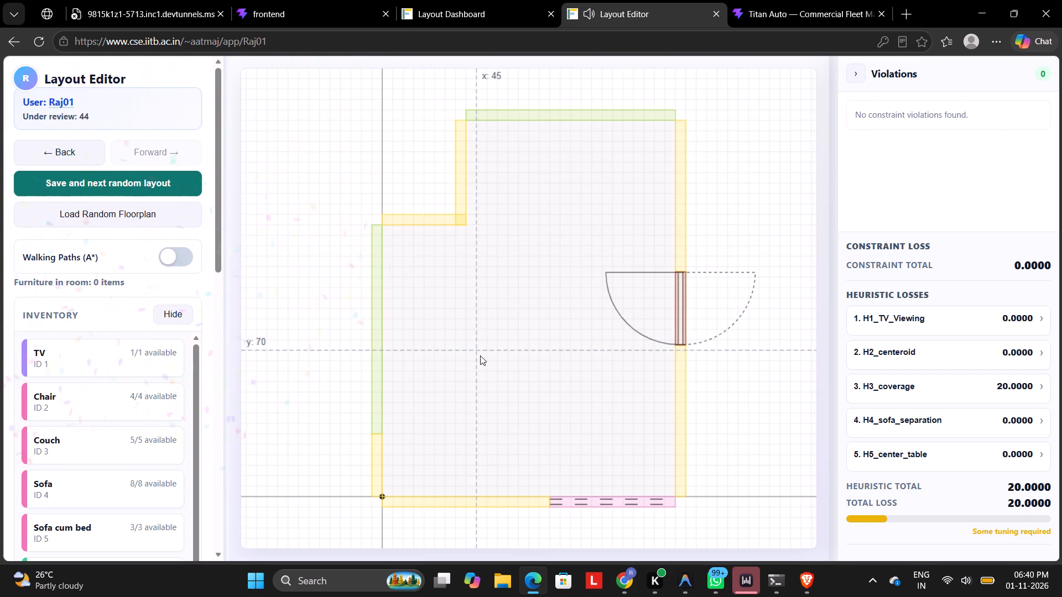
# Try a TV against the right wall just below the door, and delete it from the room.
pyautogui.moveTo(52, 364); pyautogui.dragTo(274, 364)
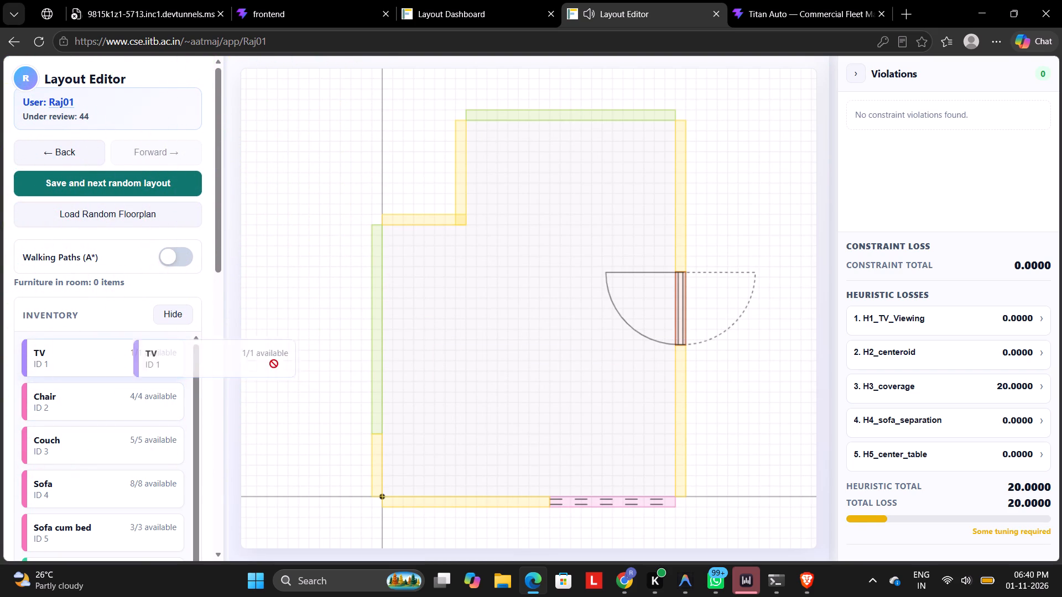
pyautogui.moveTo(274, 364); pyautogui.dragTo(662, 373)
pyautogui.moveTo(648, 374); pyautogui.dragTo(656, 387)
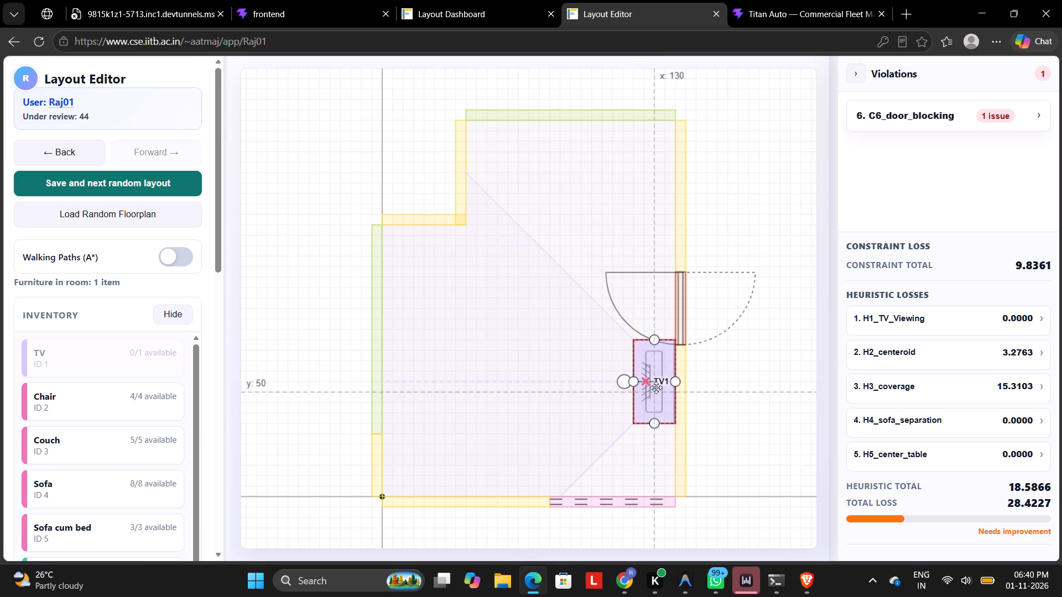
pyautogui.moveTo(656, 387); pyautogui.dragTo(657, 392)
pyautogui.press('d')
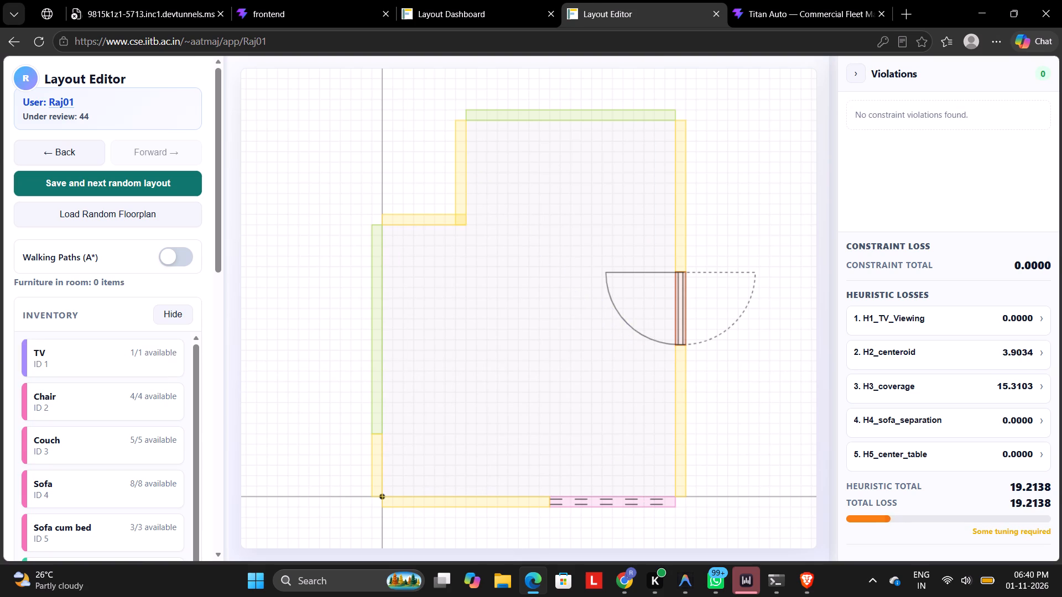
# Load a different random floorplan in place of the empty L-shaped room.
pyautogui.click(85, 214)
# Switch to the YouTube music mix in the Brave browser.
pyautogui.click(818, 585)
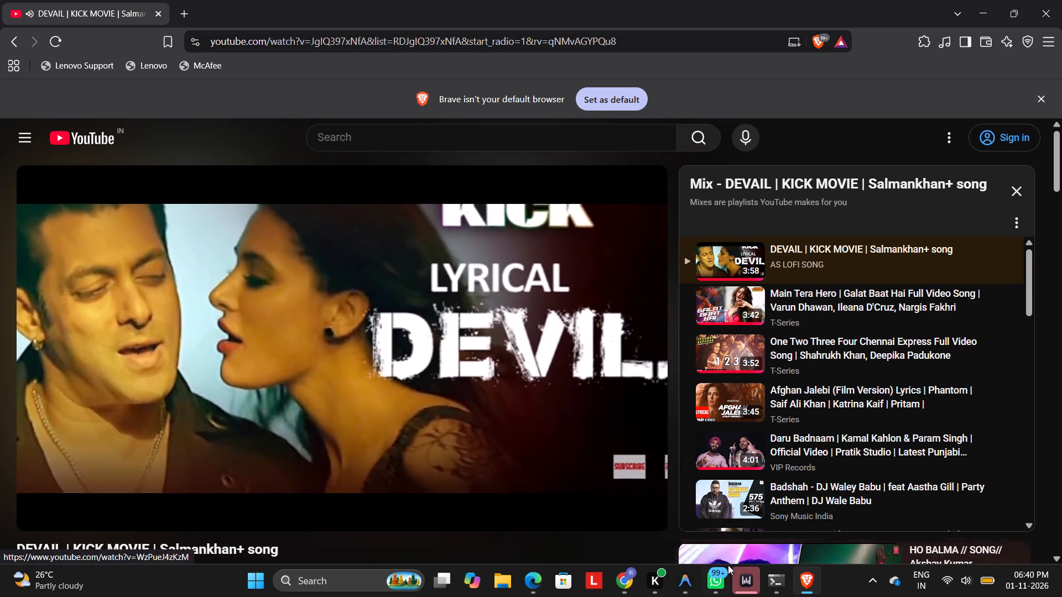
# Browse the suggested YouTube videos in Brave and play "Character Dheela With Lyrics | Ready".
pyautogui.scroll(-2, 666, 543)
pyautogui.scroll(-2, 758, 451)
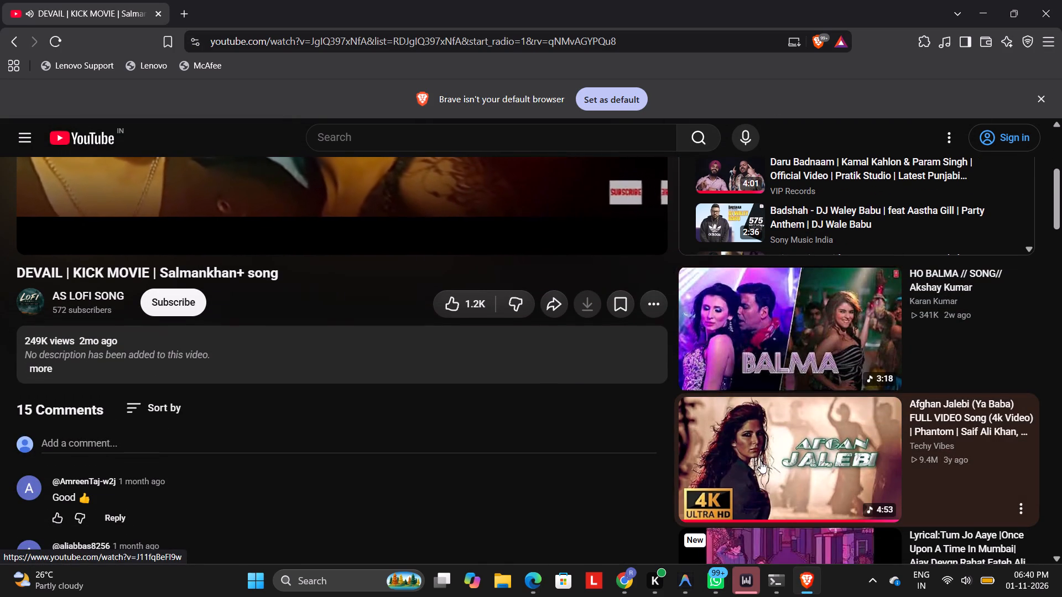
pyautogui.scroll(1, 761, 461)
pyautogui.scroll(1, 543, 409)
pyautogui.scroll(-3, 535, 416)
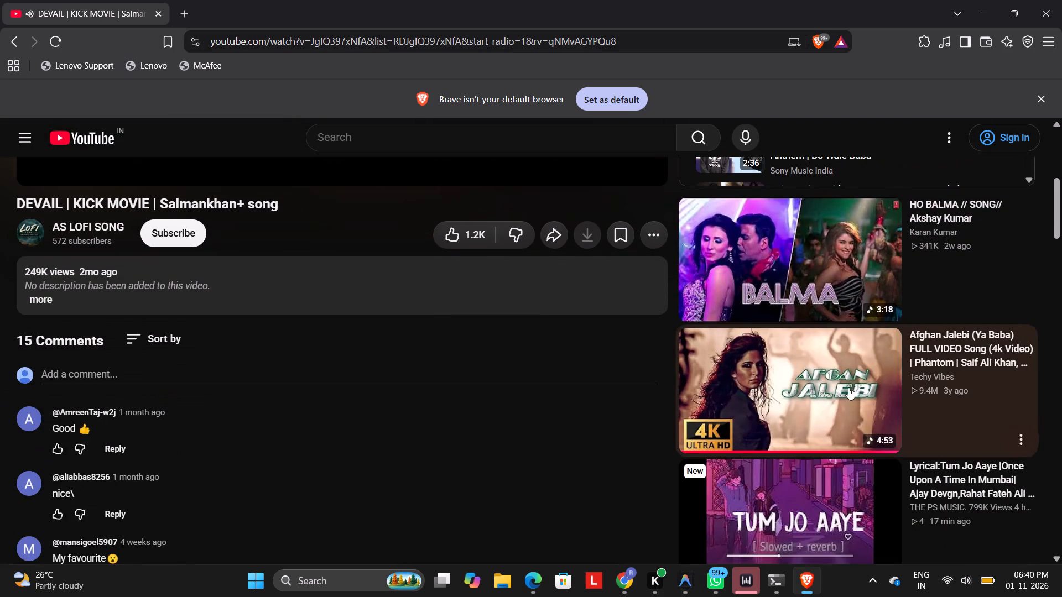
pyautogui.scroll(-1, 714, 454)
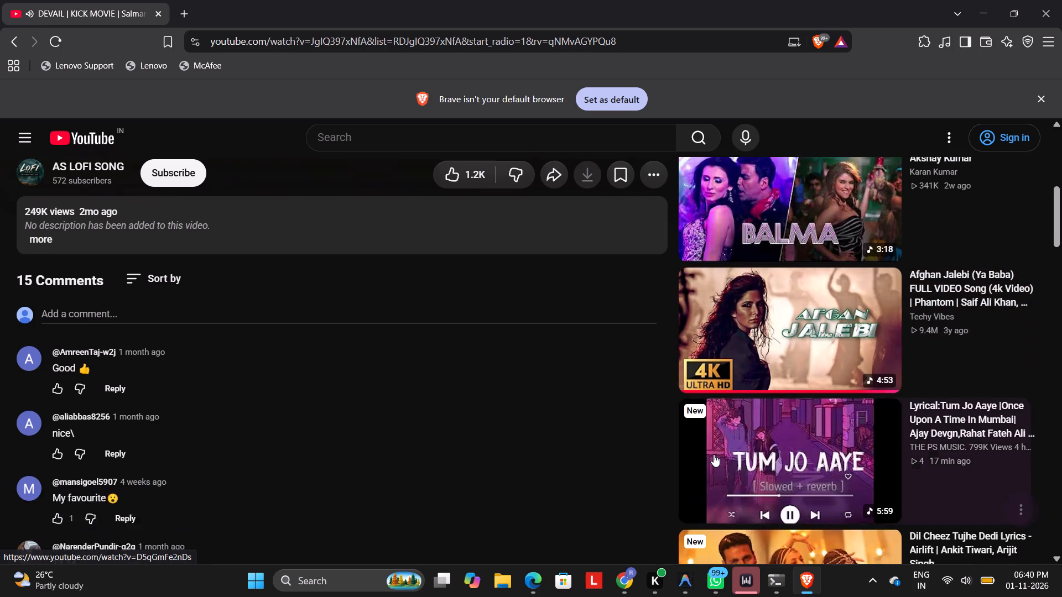
pyautogui.scroll(-1, 714, 454)
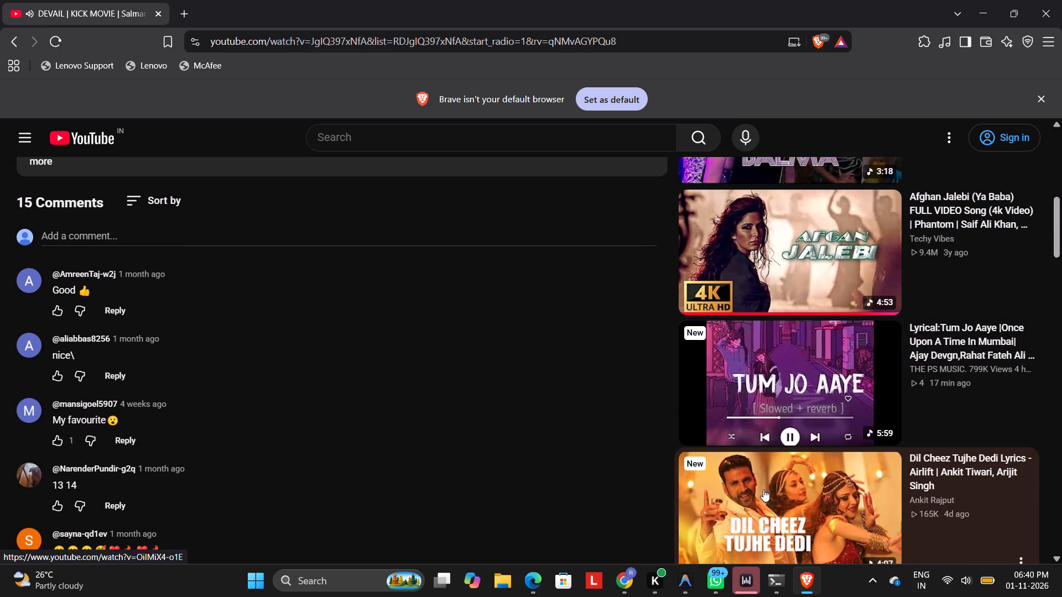
pyautogui.scroll(-1, 756, 470)
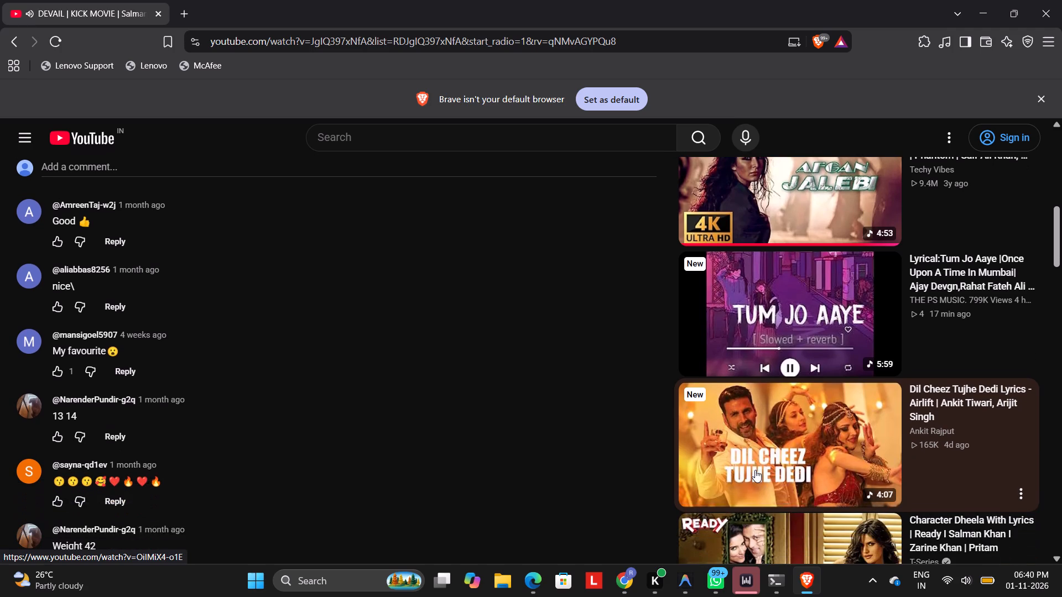
pyautogui.scroll(-4, 754, 470)
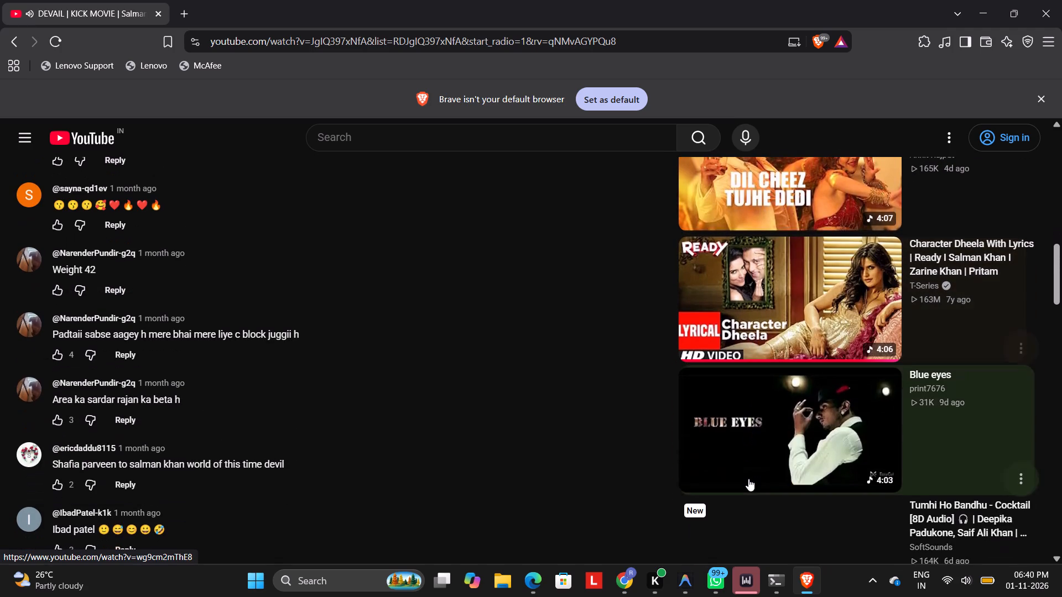
pyautogui.scroll(-2, 748, 479)
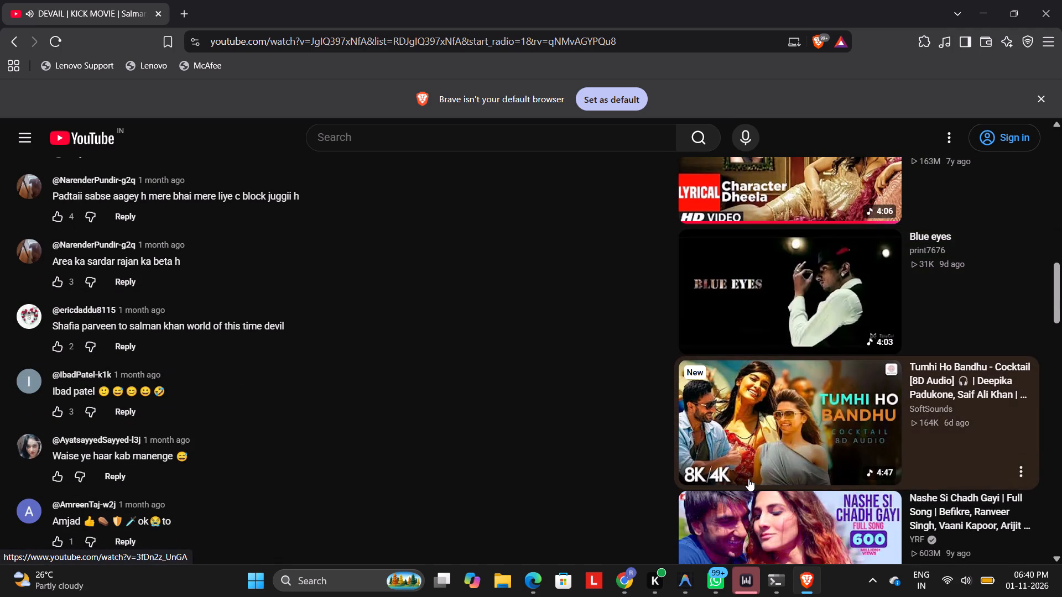
pyautogui.scroll(-3, 748, 479)
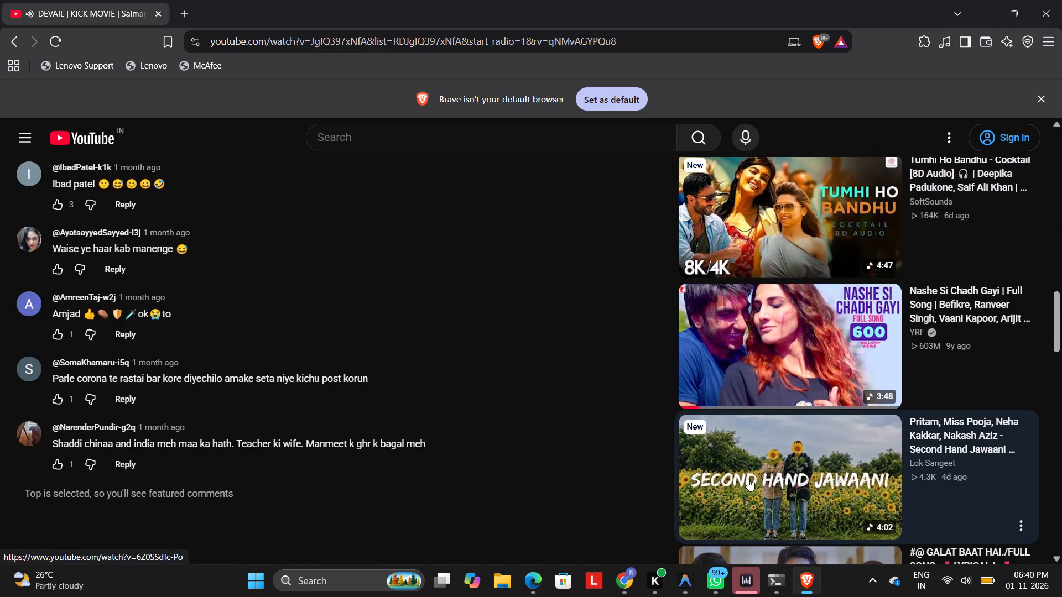
pyautogui.scroll(-2, 748, 479)
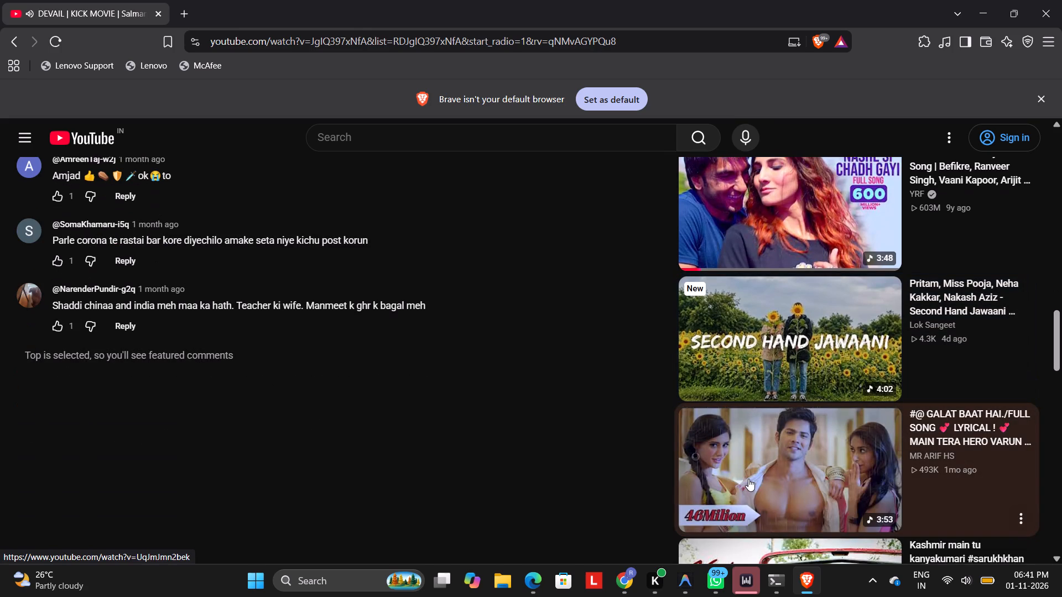
pyautogui.scroll(-2, 748, 479)
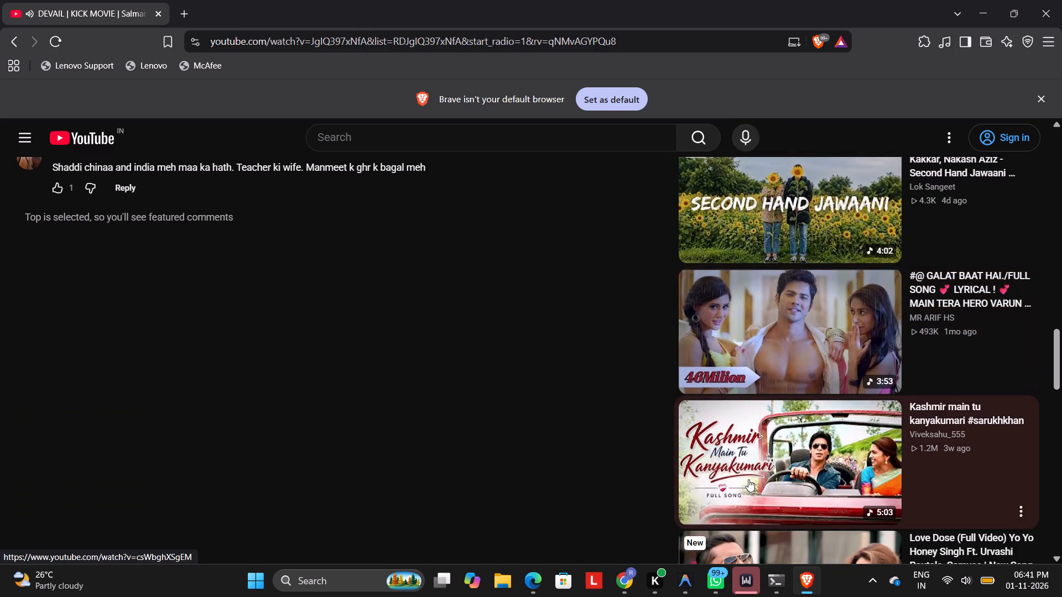
pyautogui.scroll(-2, 748, 479)
pyautogui.scroll(7, 748, 479)
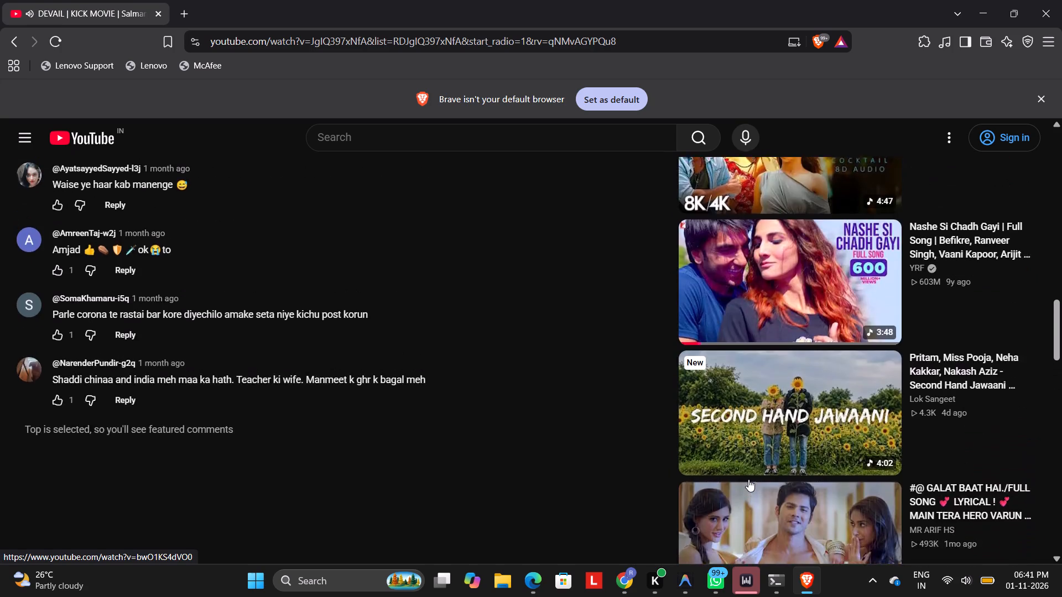
pyautogui.scroll(7, 748, 479)
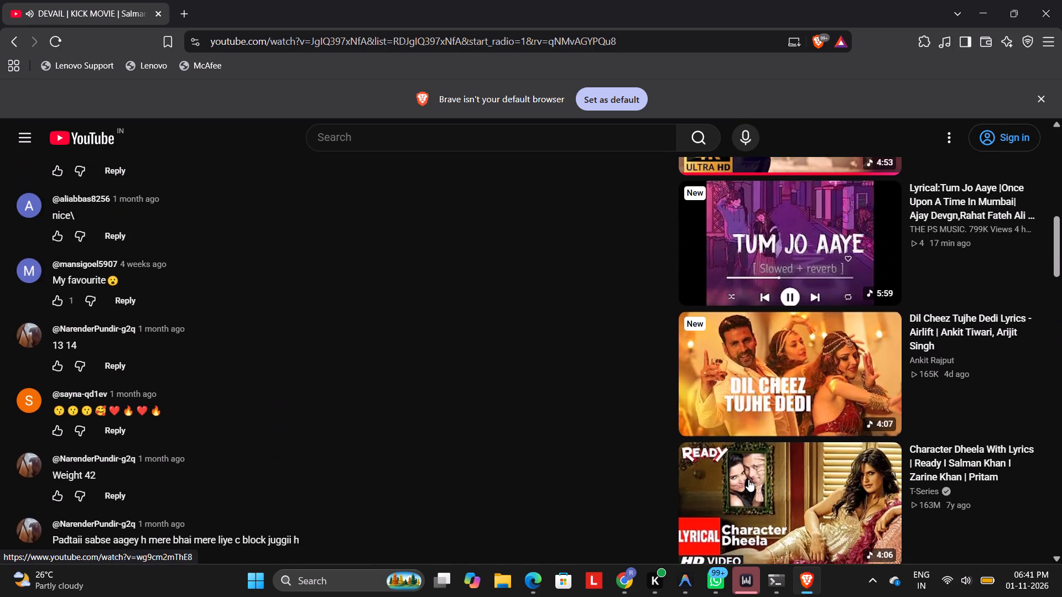
pyautogui.scroll(-2, 748, 479)
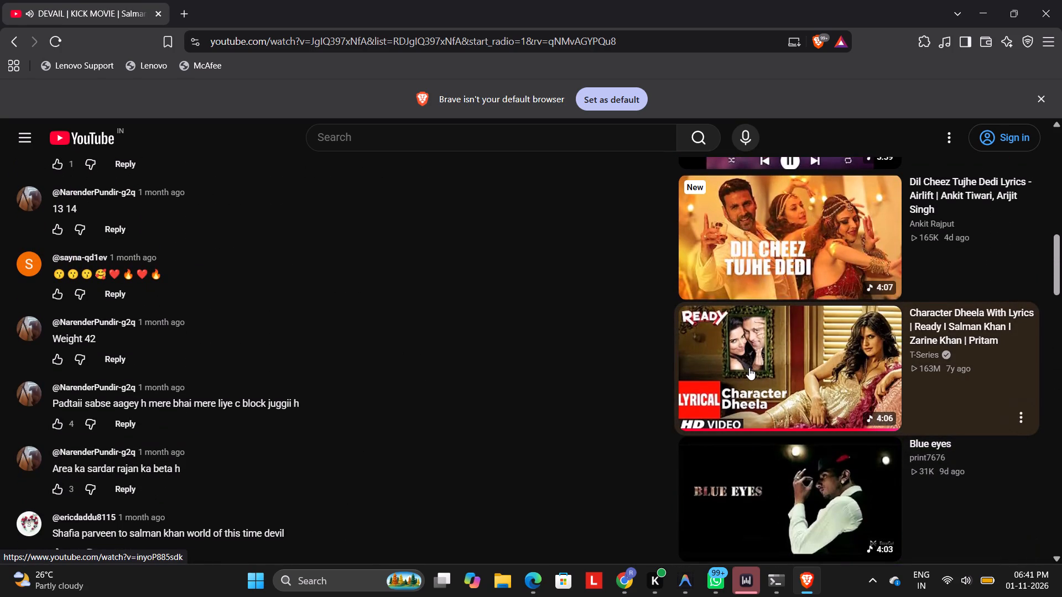
pyautogui.click(749, 368)
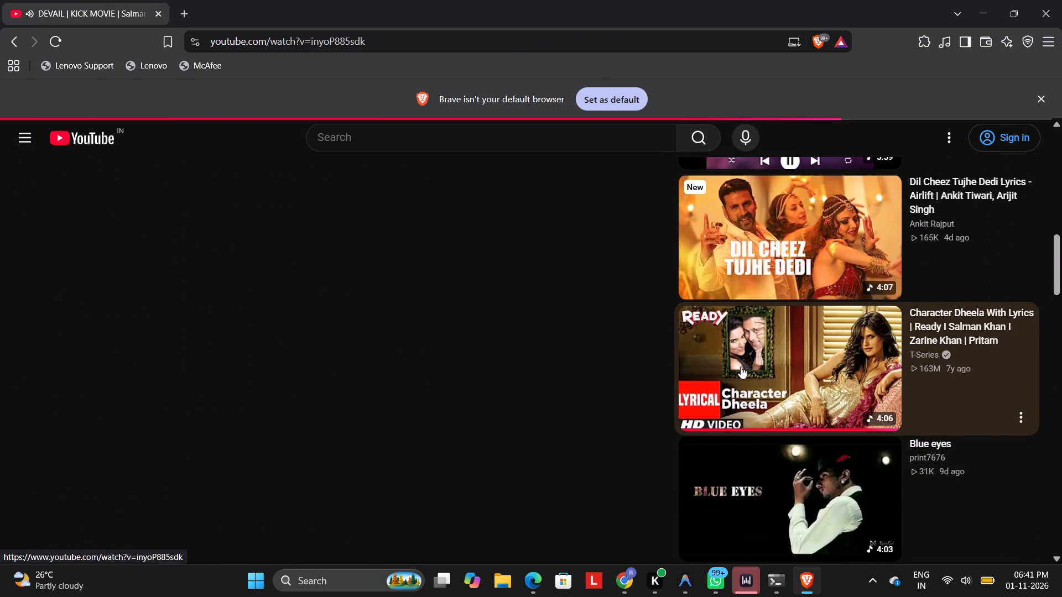
# Return to the Layout Editor in Edge and place the TV against the middle of the new floorplan's right wall.
pyautogui.hotkey('alt', 'Tab')
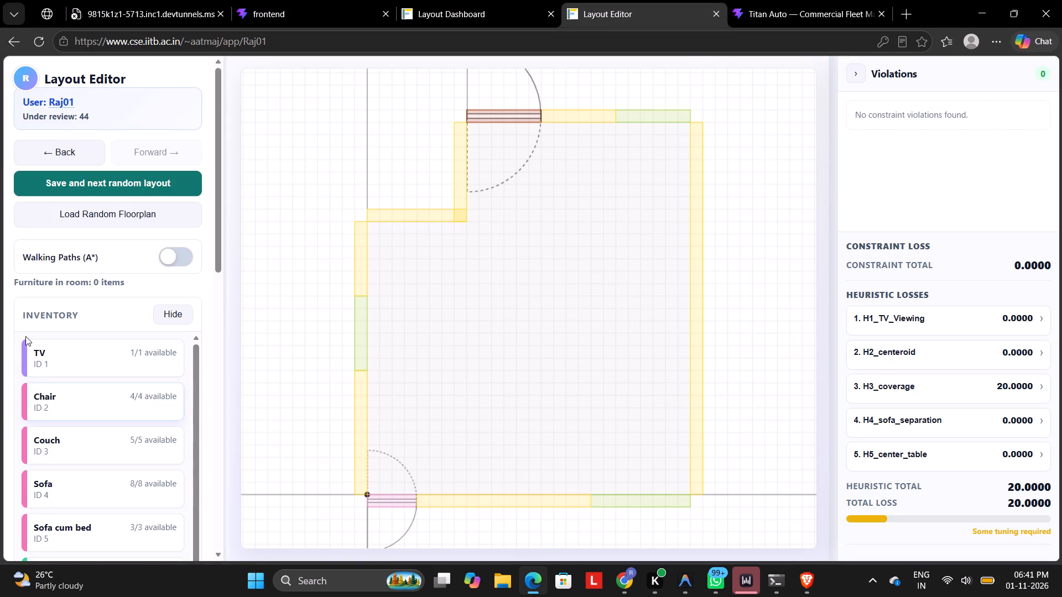
pyautogui.moveTo(37, 358); pyautogui.dragTo(629, 333)
# Place a vase table in the room's upper-left corner, above the left wall's window.
pyautogui.scroll(-5, 0, 480)
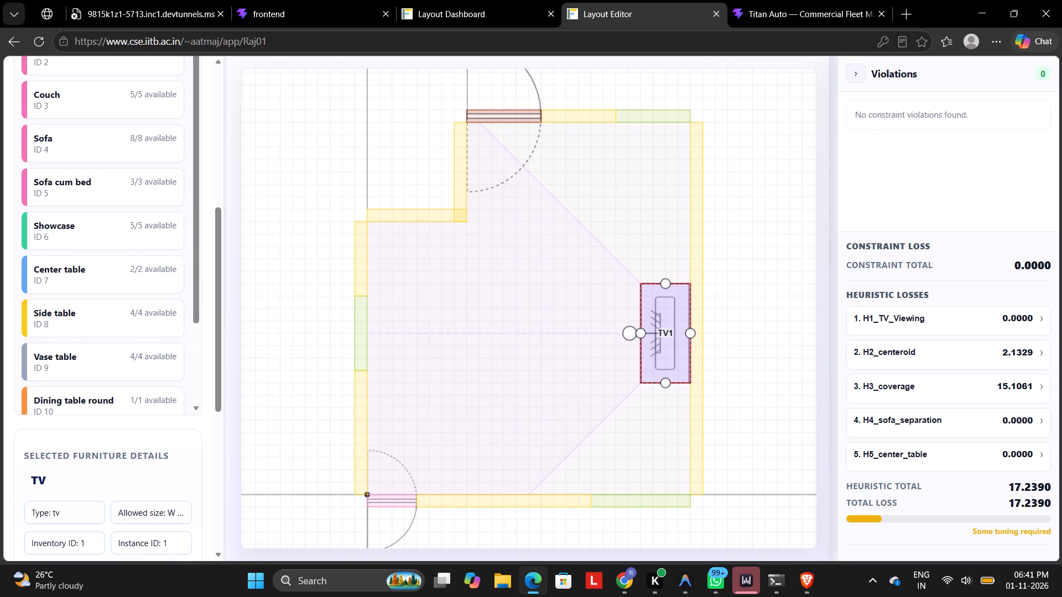
pyautogui.moveTo(82, 364); pyautogui.dragTo(387, 246)
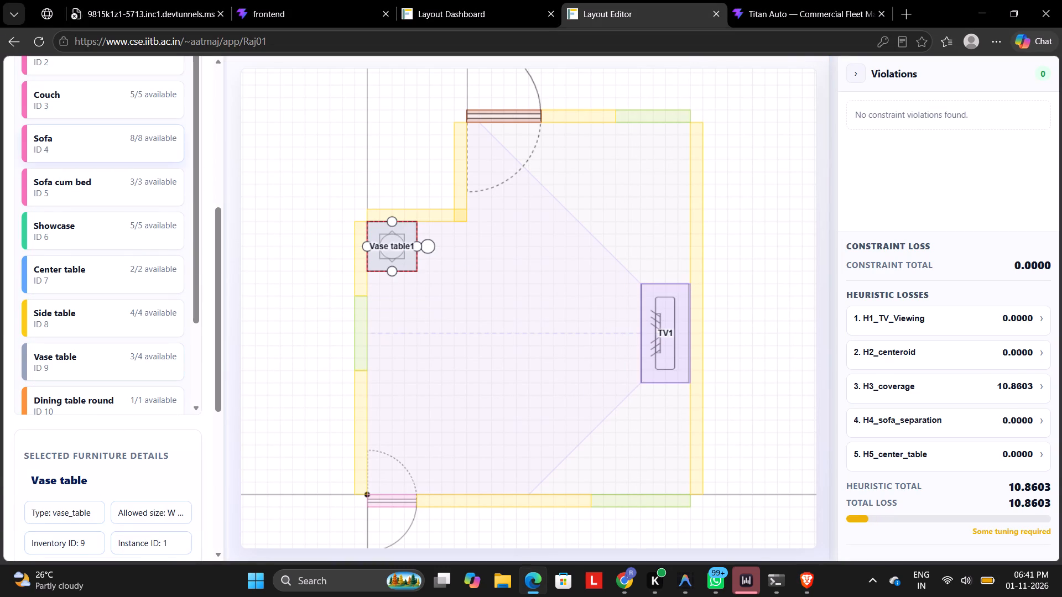
# Place a sofa cum bed against the left wall directly below the vase table and enlarge it by one size.
pyautogui.moveTo(77, 190); pyautogui.dragTo(381, 347)
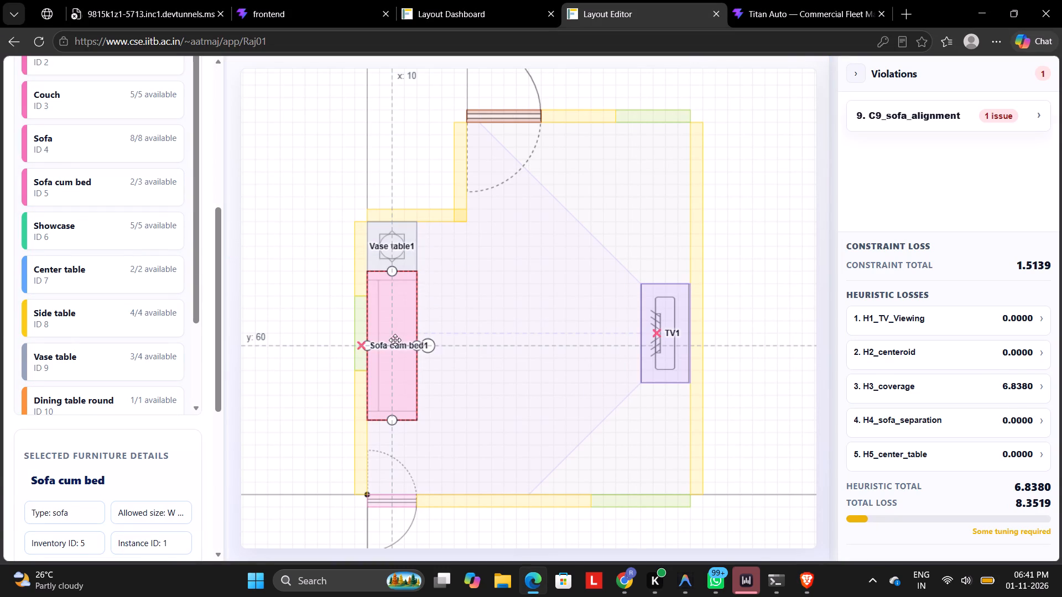
pyautogui.press('e')
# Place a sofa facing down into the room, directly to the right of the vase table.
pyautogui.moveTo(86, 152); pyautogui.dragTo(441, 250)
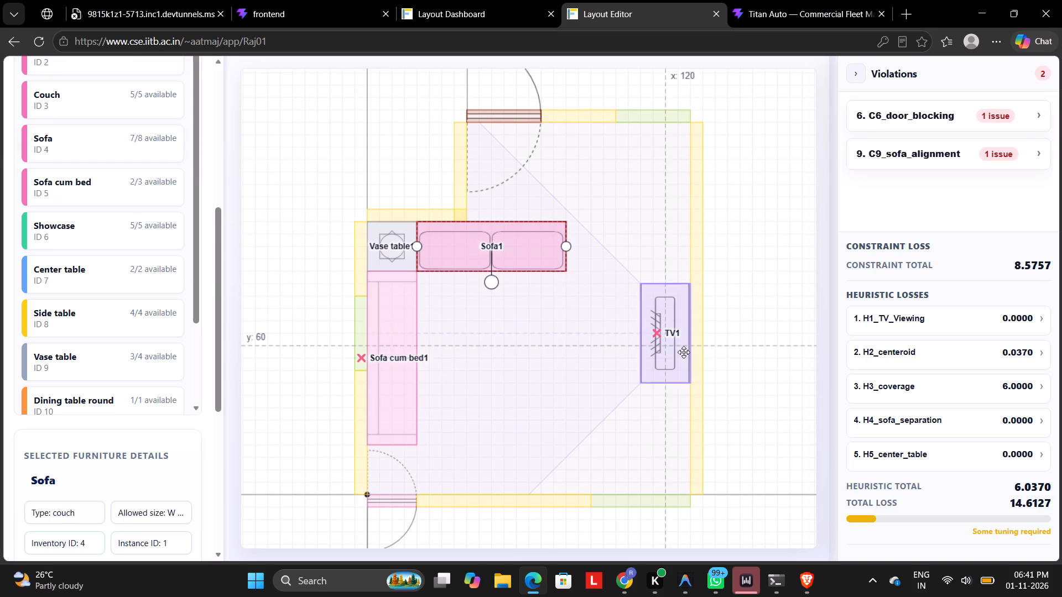
# Reduce the sofa cum bed by one size and align the TV on the right wall with its centre.
pyautogui.moveTo(655, 337); pyautogui.dragTo(662, 355)
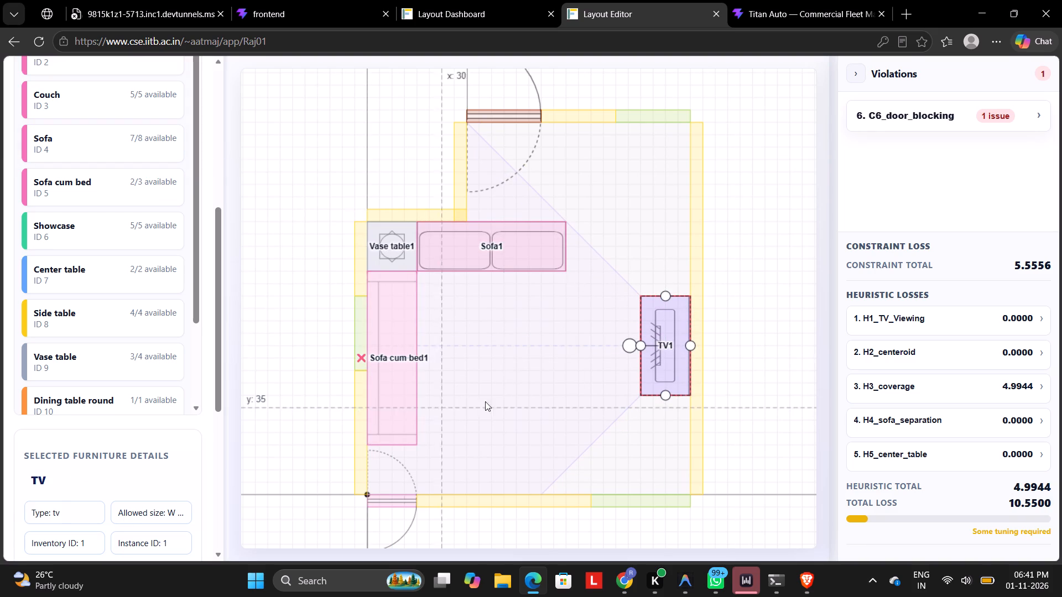
pyautogui.moveTo(653, 350); pyautogui.dragTo(649, 360)
pyautogui.moveTo(360, 367); pyautogui.dragTo(366, 369)
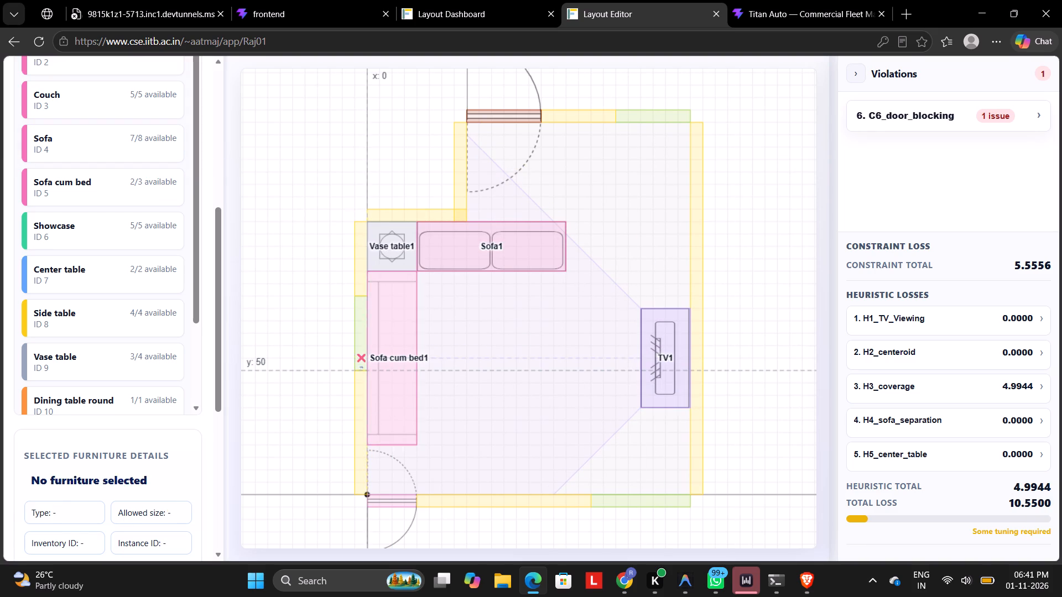
pyautogui.moveTo(366, 369); pyautogui.dragTo(373, 369)
pyautogui.click(387, 369)
pyautogui.press('w')
pyautogui.moveTo(670, 359); pyautogui.dragTo(670, 350)
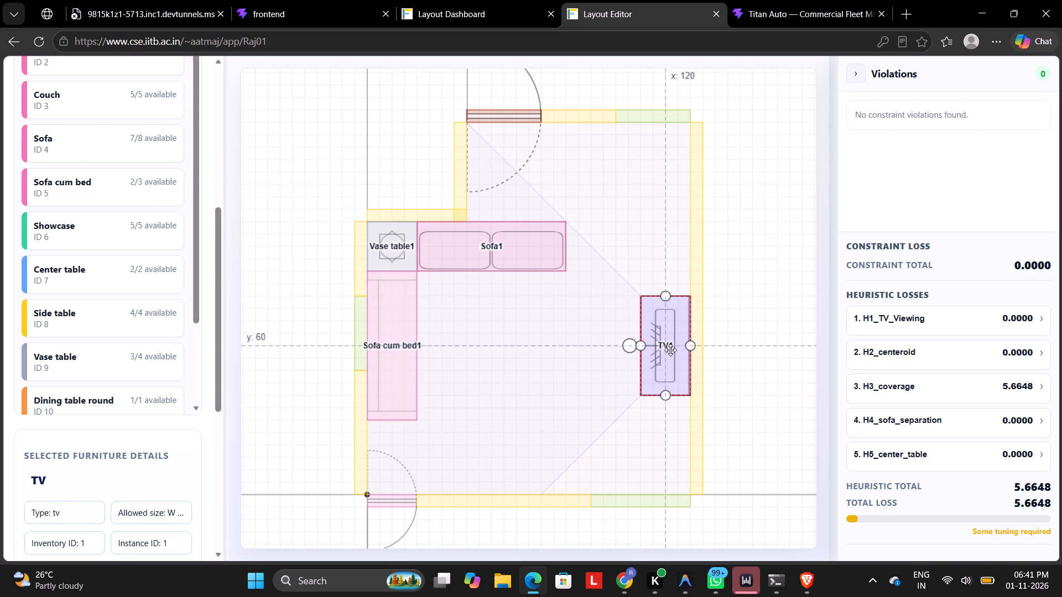
pyautogui.moveTo(670, 350); pyautogui.dragTo(668, 350)
# Place a side table against the right wall directly below the TV and enlarge it by one size.
pyautogui.moveTo(95, 317); pyautogui.dragTo(667, 428)
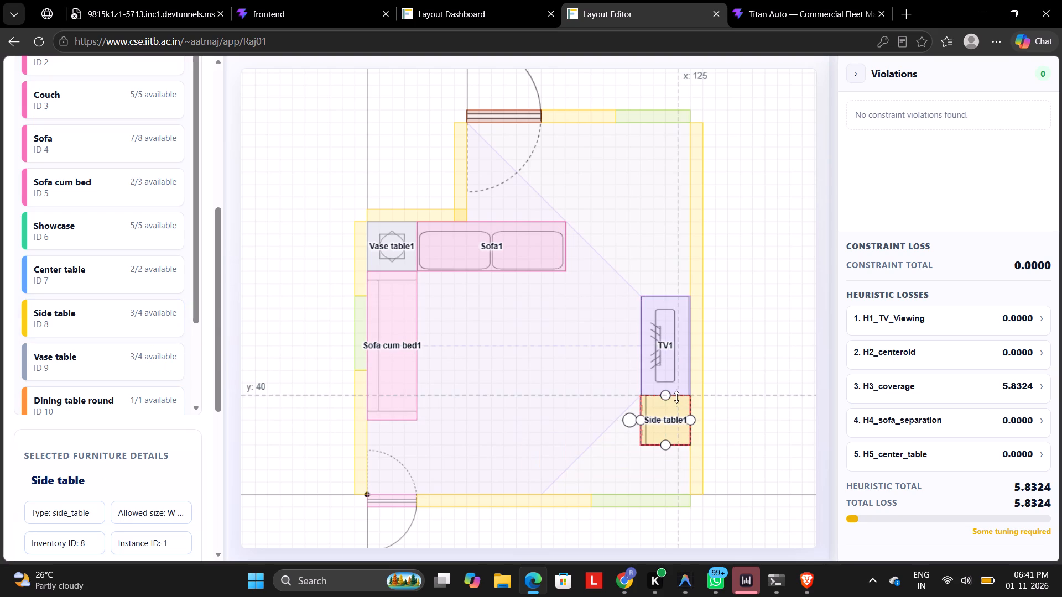
pyautogui.press('e')
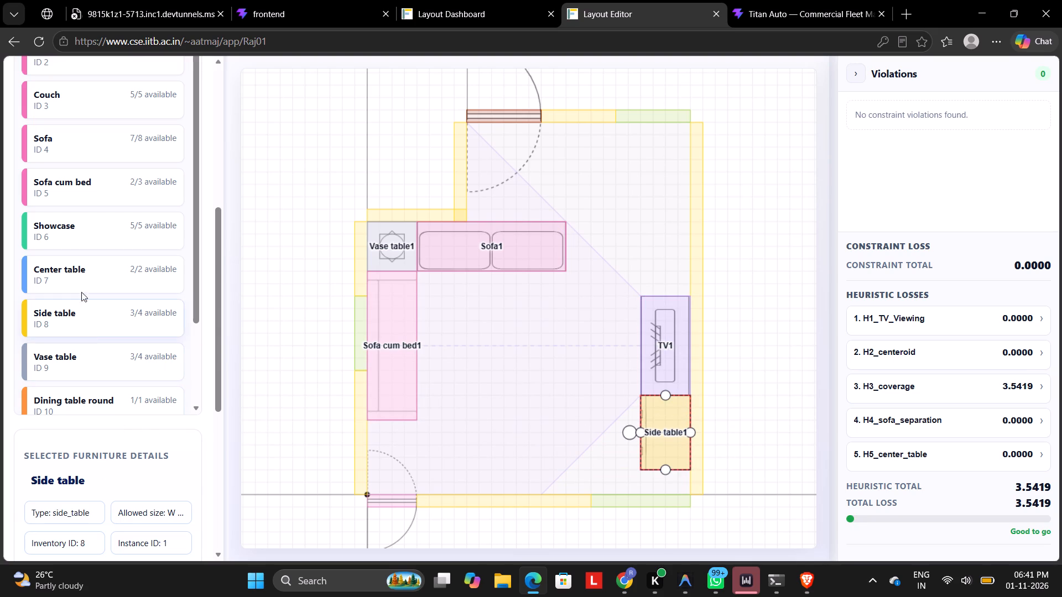
# Place a center table in the middle of the room, between the sofa cum bed and the TV.
pyautogui.moveTo(91, 273); pyautogui.dragTo(532, 312)
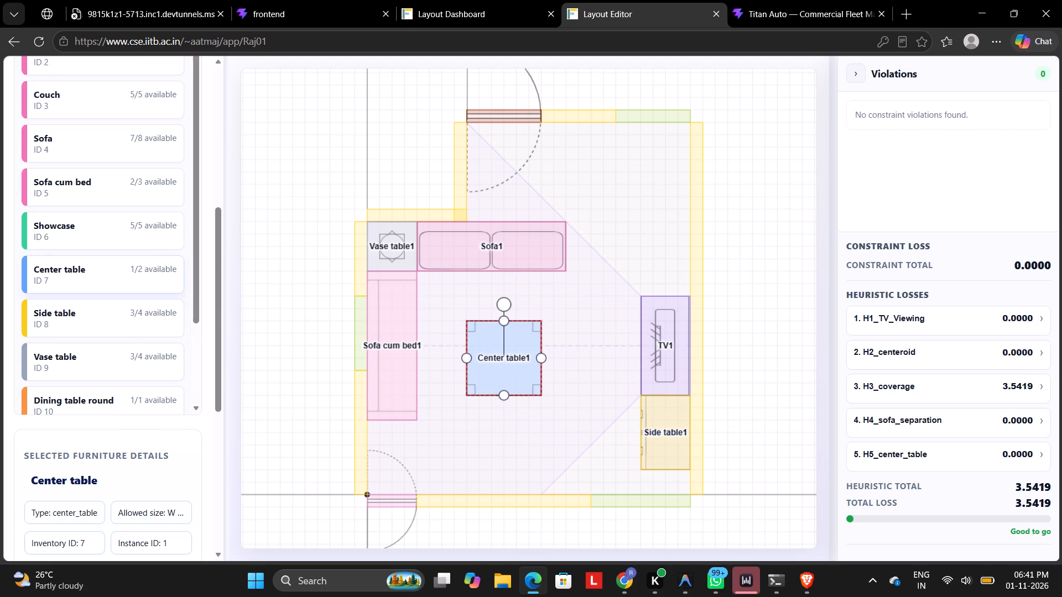
# Place a showcase against the bottom wall, enlarge it by two sizes, and shift it slightly left below the center table.
pyautogui.moveTo(82, 232); pyautogui.dragTo(546, 498)
pyautogui.press('e')
pyautogui.press('e')
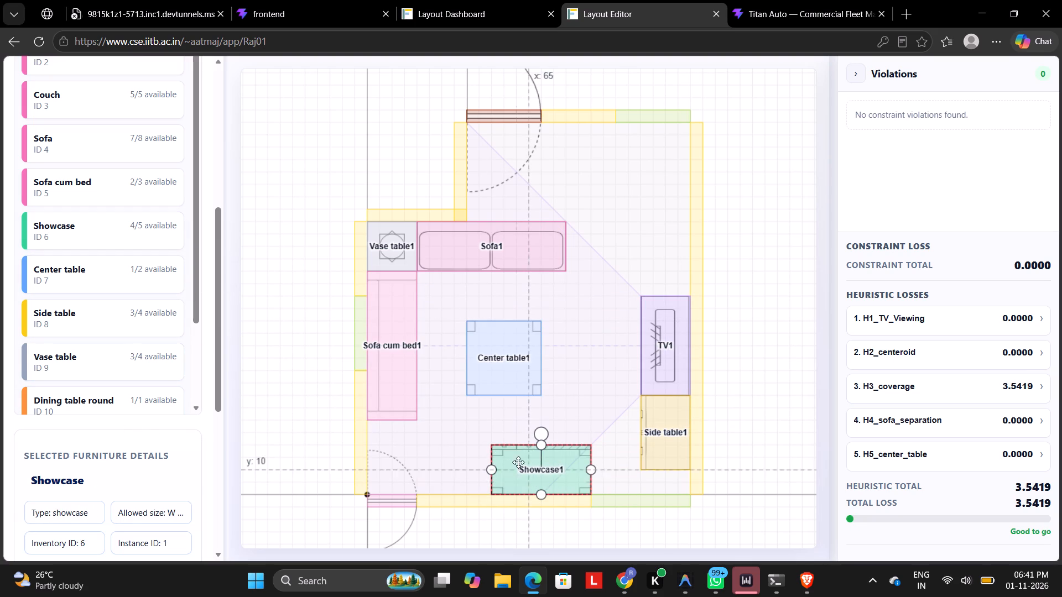
pyautogui.moveTo(522, 465); pyautogui.dragTo(509, 467)
# Nudge the center table one grid step to the right, towards the TV.
pyautogui.moveTo(500, 376); pyautogui.dragTo(507, 375)
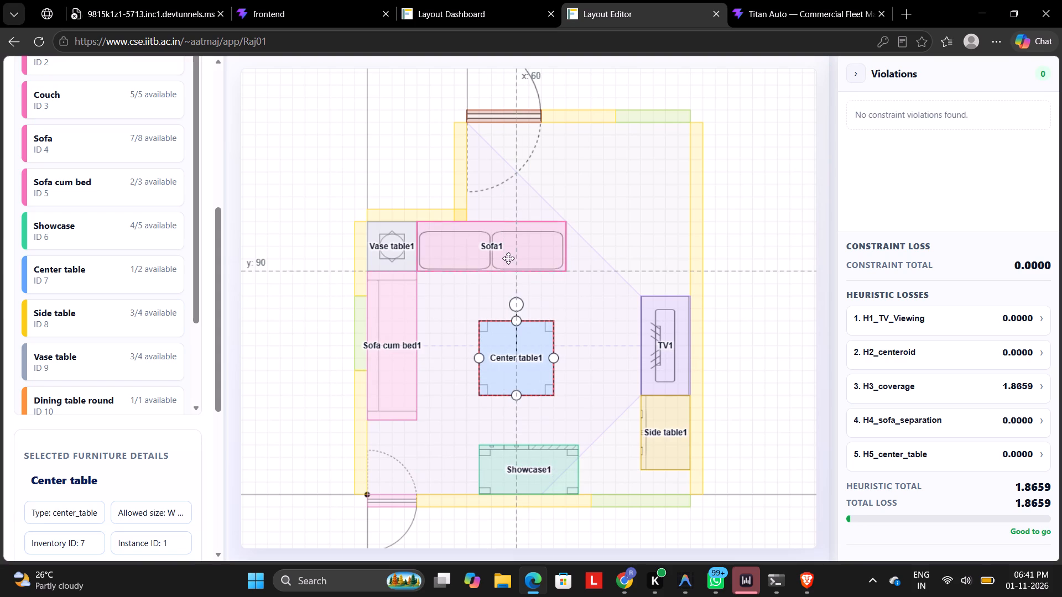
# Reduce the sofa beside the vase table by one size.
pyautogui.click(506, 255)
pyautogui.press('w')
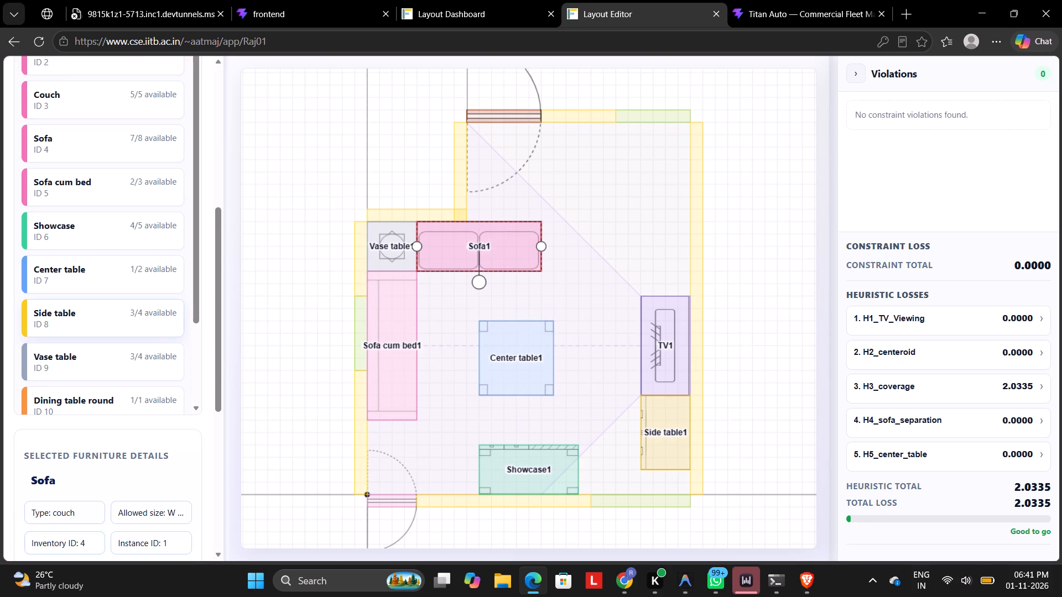
# Place the medium dining table upright in the room's upper-right area, above the TV and clear of the door swing.
pyautogui.scroll(-3, 41, 350)
pyautogui.moveTo(62, 348); pyautogui.dragTo(670, 177)
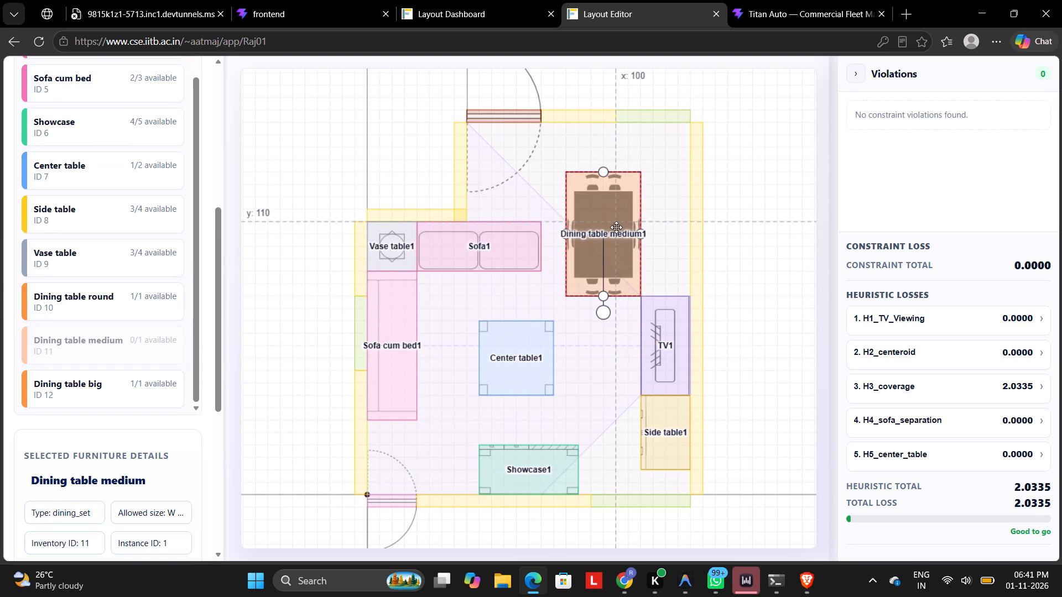
pyautogui.moveTo(616, 227); pyautogui.dragTo(647, 196)
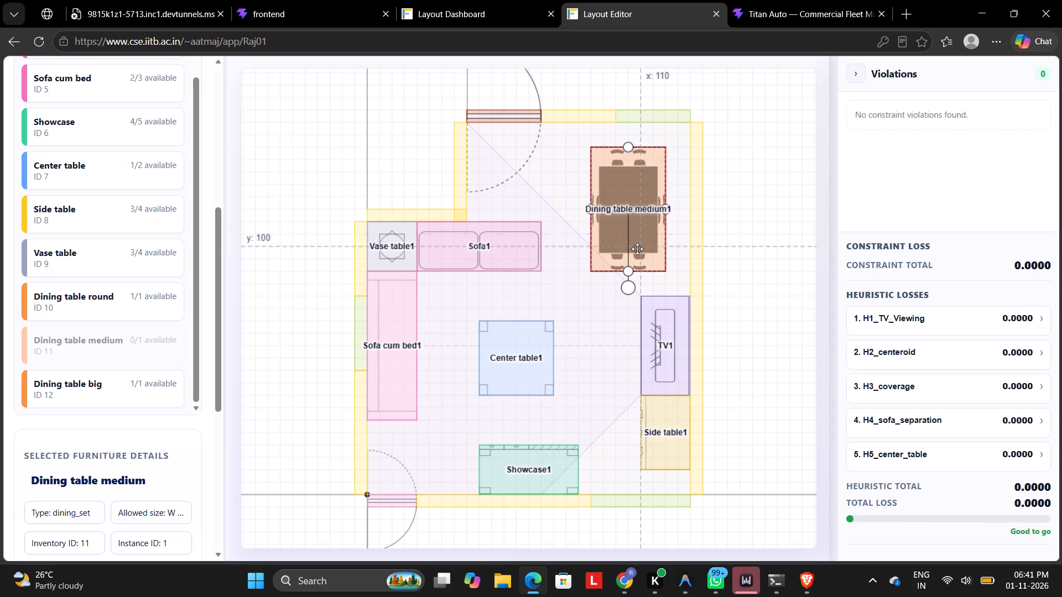
pyautogui.moveTo(631, 274); pyautogui.dragTo(631, 248)
pyautogui.click(667, 326)
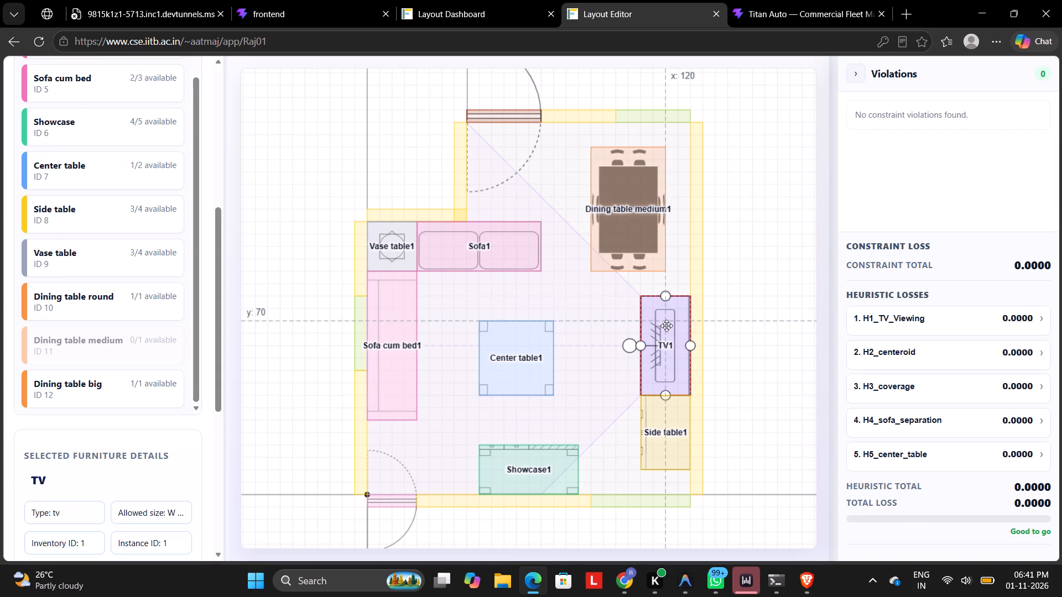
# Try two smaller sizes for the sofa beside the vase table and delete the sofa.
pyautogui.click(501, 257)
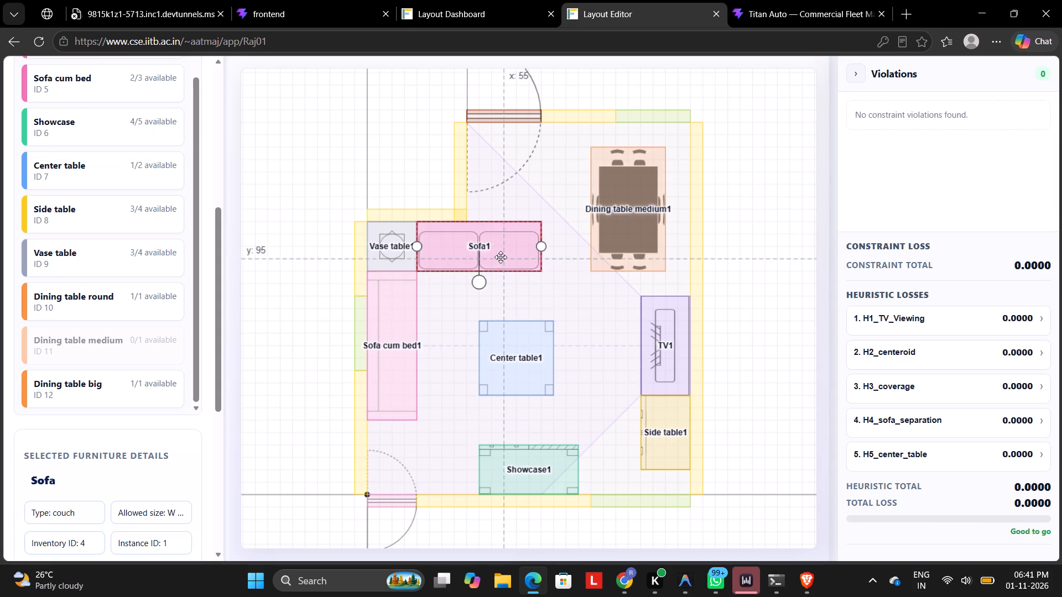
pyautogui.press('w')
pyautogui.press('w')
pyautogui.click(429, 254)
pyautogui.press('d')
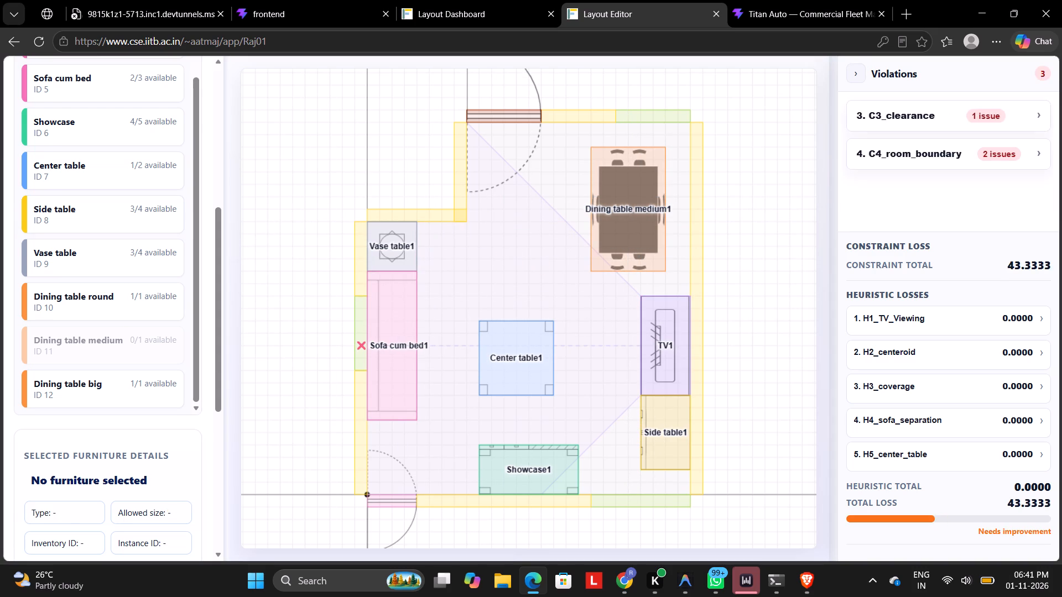
# Place a couch against the upper wall beside the vase table.
pyautogui.scroll(2, 79, 96)
pyautogui.moveTo(55, 111); pyautogui.dragTo(409, 262)
# Rotate the medium dining table to lie horizontally and reposition it above the TV, just clear of the door swing.
pyautogui.rightClick(624, 218)
pyautogui.moveTo(624, 218); pyautogui.dragTo(600, 210)
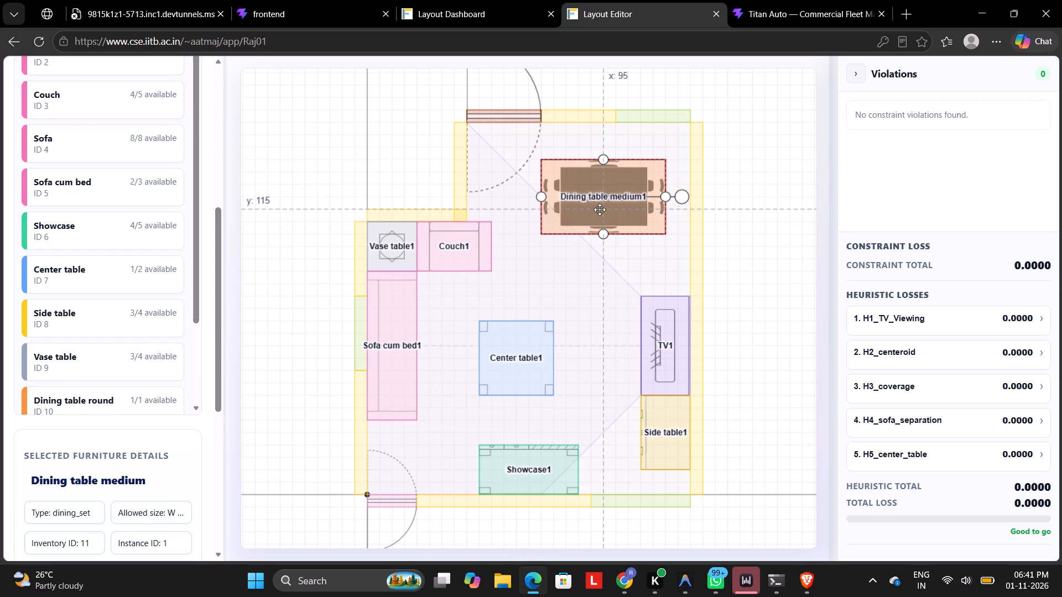
pyautogui.moveTo(600, 210); pyautogui.dragTo(603, 202)
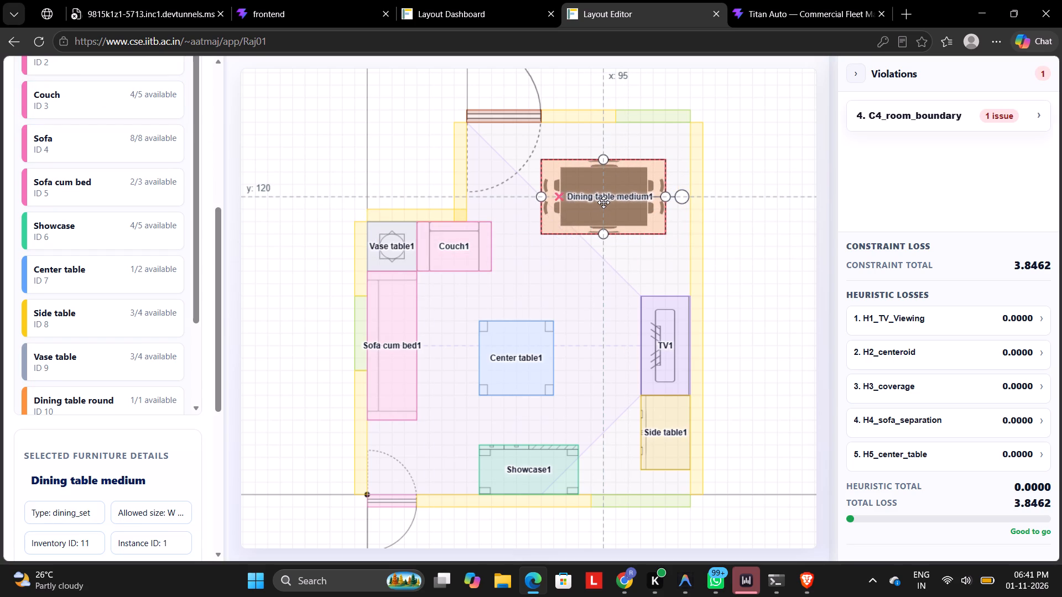
pyautogui.moveTo(603, 202); pyautogui.dragTo(603, 203)
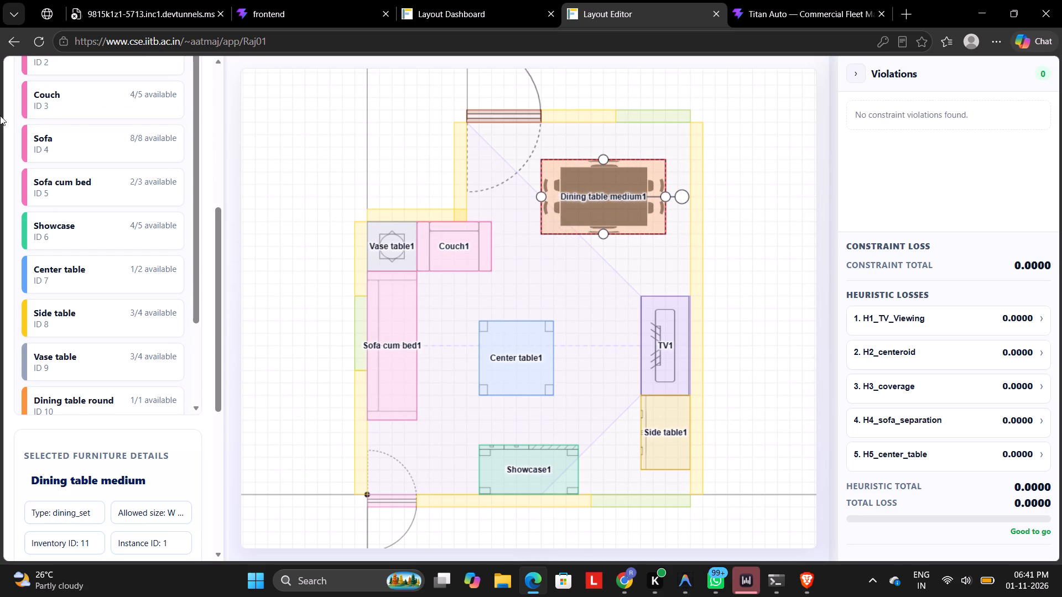
# Save the layout despite the small gap between the showcase and the window, and go on to the next random layout.
pyautogui.scroll(5, 11, 53)
pyautogui.scroll(6, 31, 168)
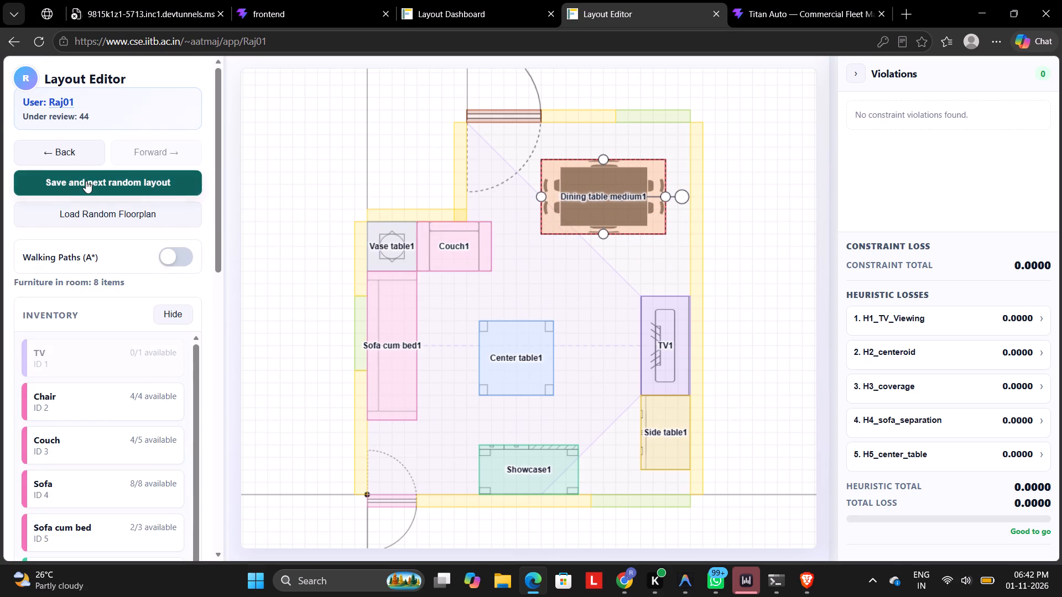
pyautogui.click(86, 181)
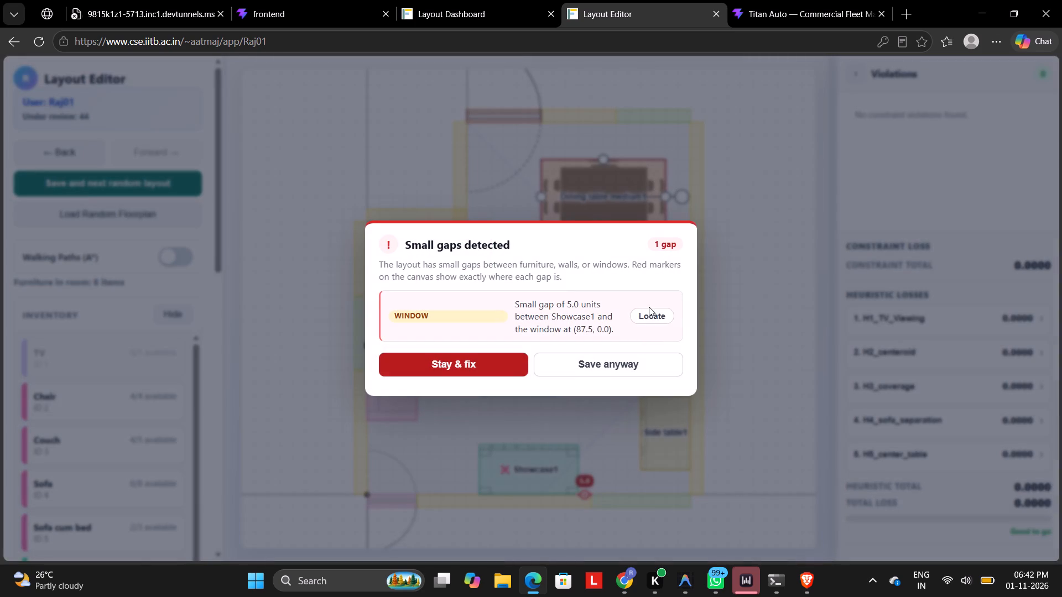
pyautogui.click(611, 359)
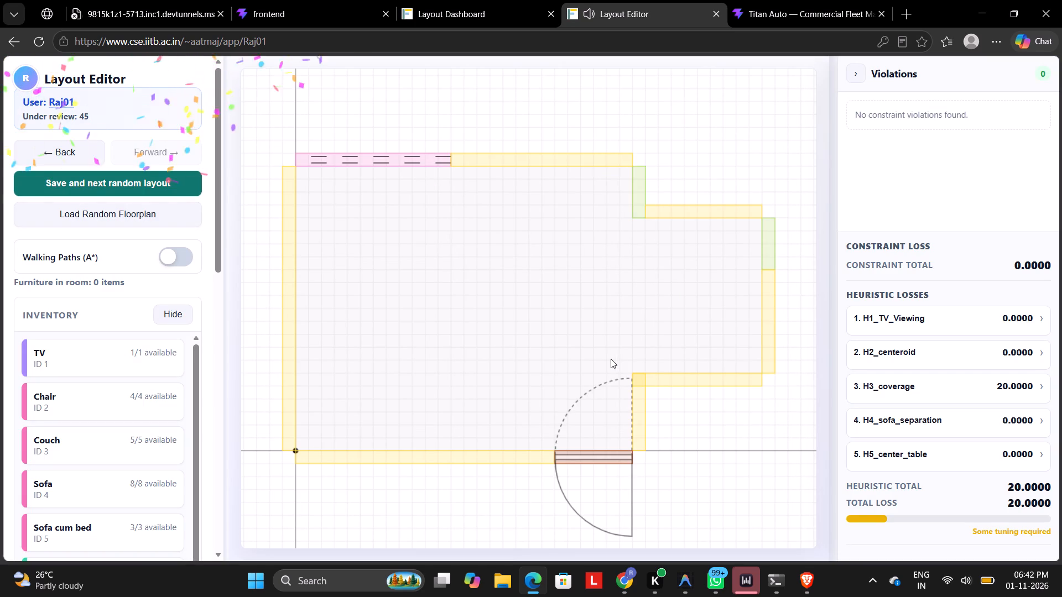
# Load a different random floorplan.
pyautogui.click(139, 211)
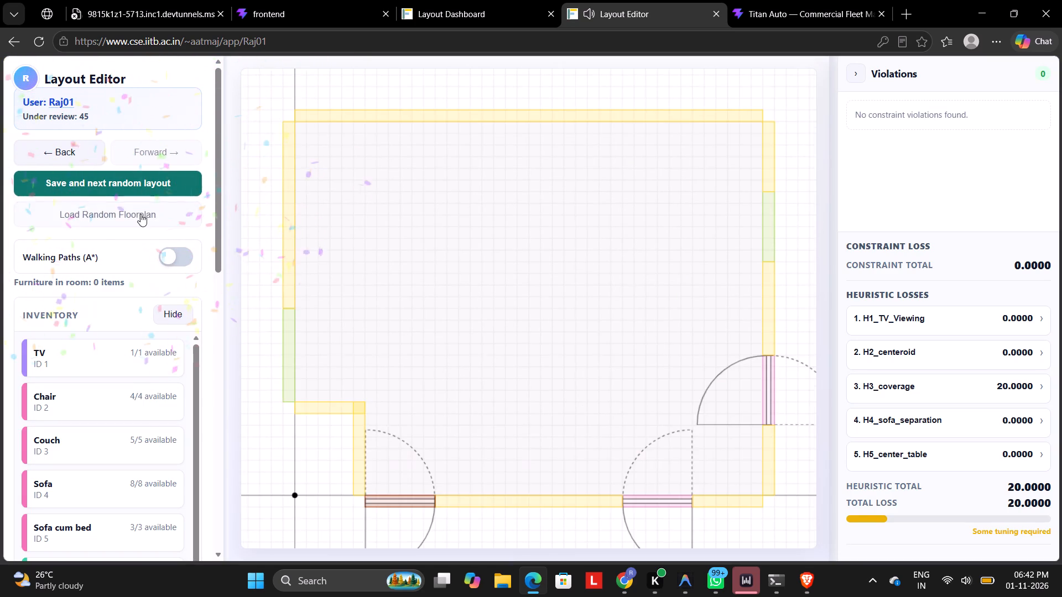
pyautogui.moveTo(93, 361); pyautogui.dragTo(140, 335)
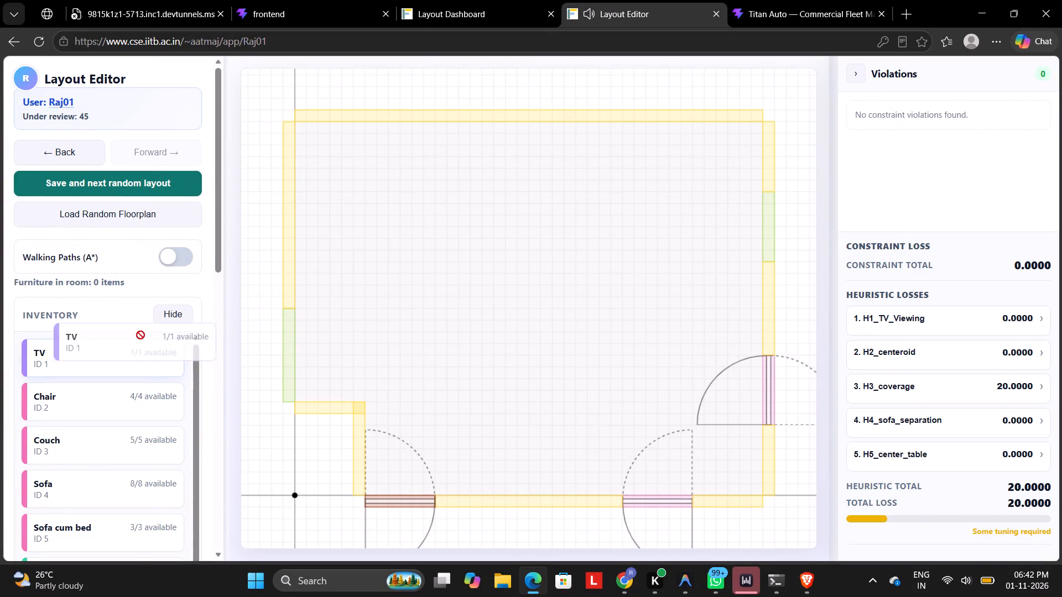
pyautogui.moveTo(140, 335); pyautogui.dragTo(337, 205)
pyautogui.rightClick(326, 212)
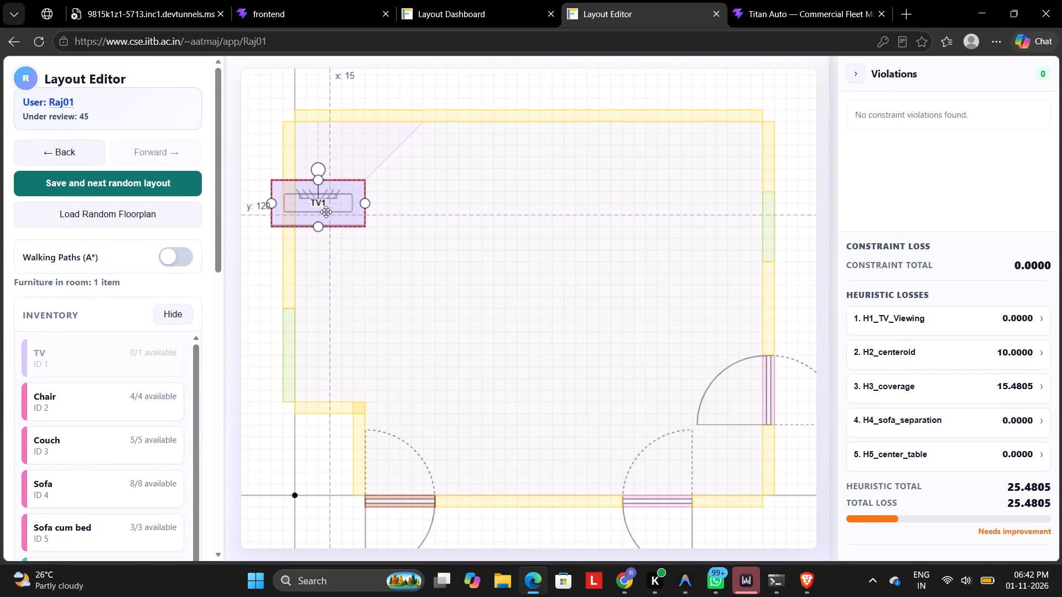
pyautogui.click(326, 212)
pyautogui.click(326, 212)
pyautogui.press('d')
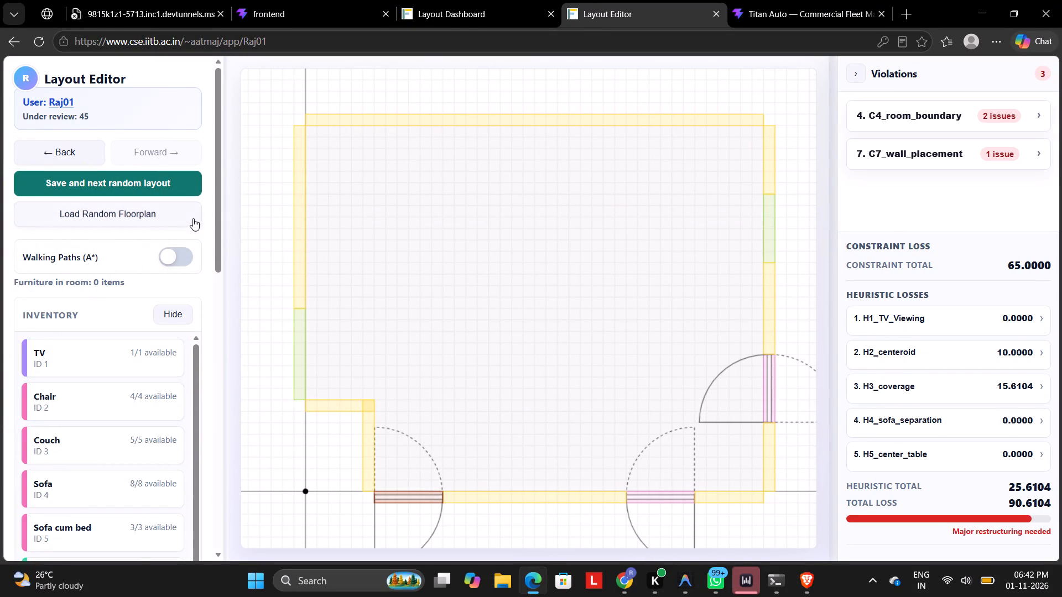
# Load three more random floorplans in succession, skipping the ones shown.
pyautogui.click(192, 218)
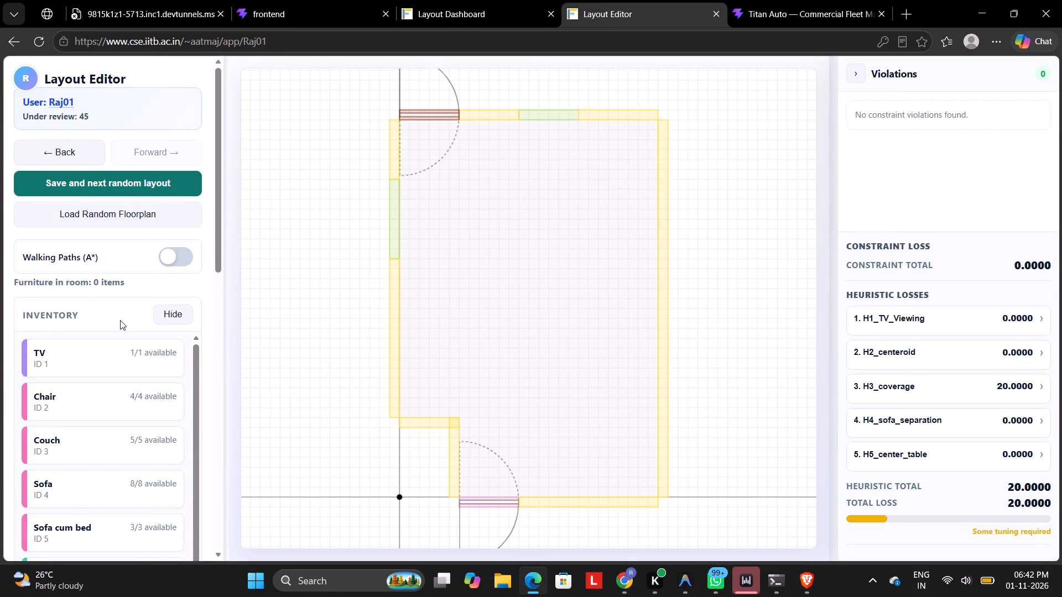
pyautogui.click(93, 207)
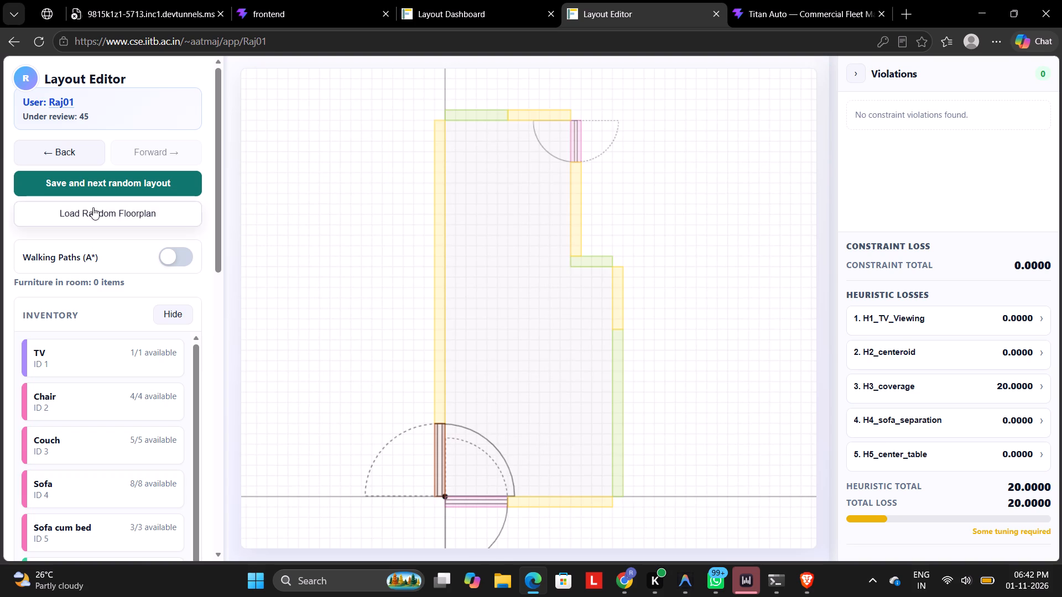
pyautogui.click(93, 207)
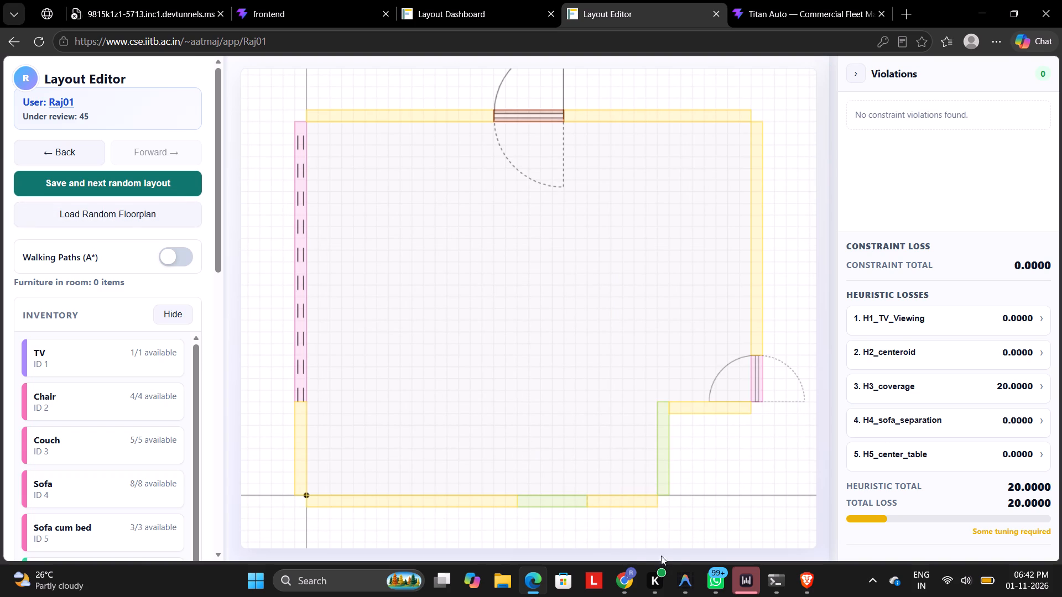
# Switch to Brave to check the YouTube song, and return to the Layout Editor in Edge.
pyautogui.click(811, 583)
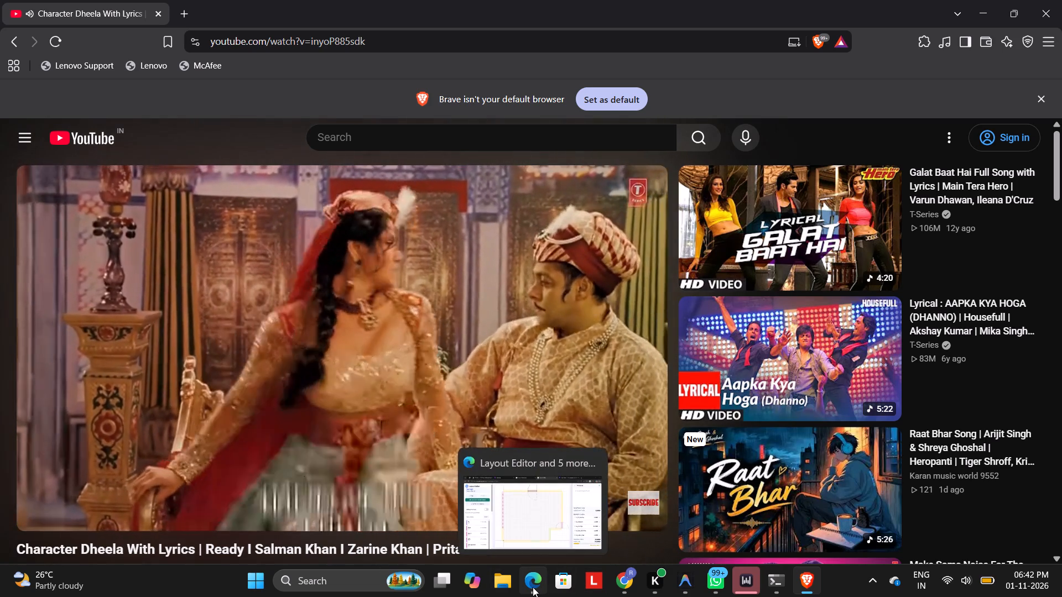
pyautogui.click(532, 576)
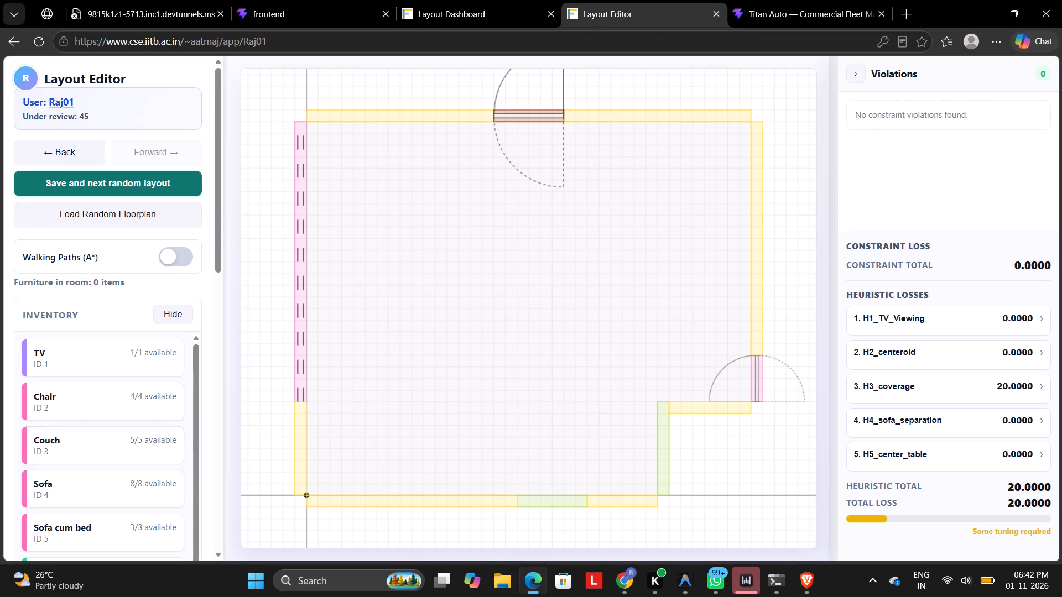
# Load another random floorplan to furnish.
pyautogui.click(67, 213)
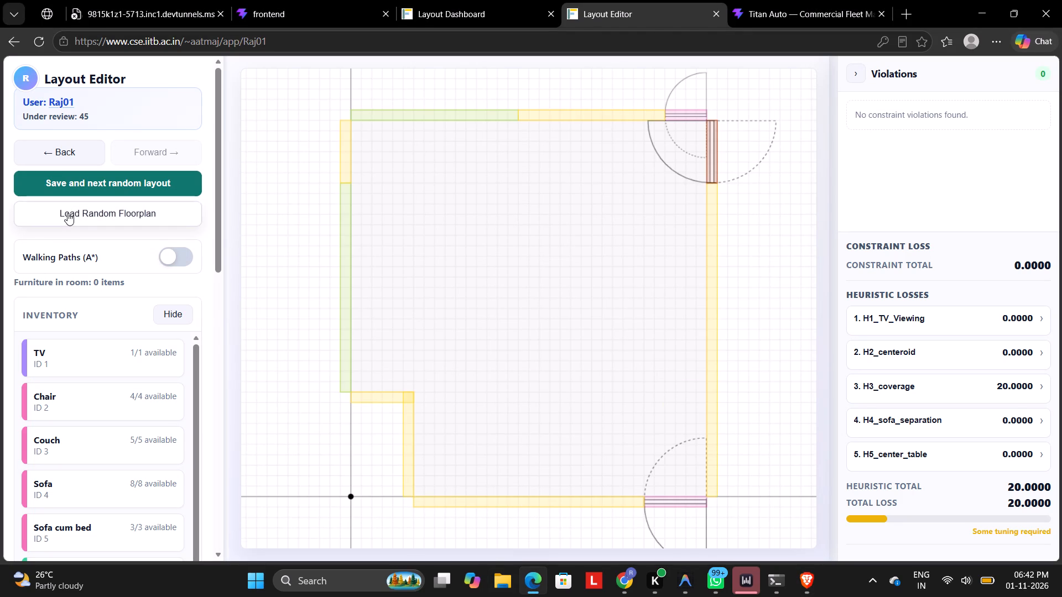
# Place the TV against the right wall between the doors and a vase table in the room's upper-left corner.
pyautogui.moveTo(66, 360); pyautogui.dragTo(601, 285)
pyautogui.scroll(-4, 9, 327)
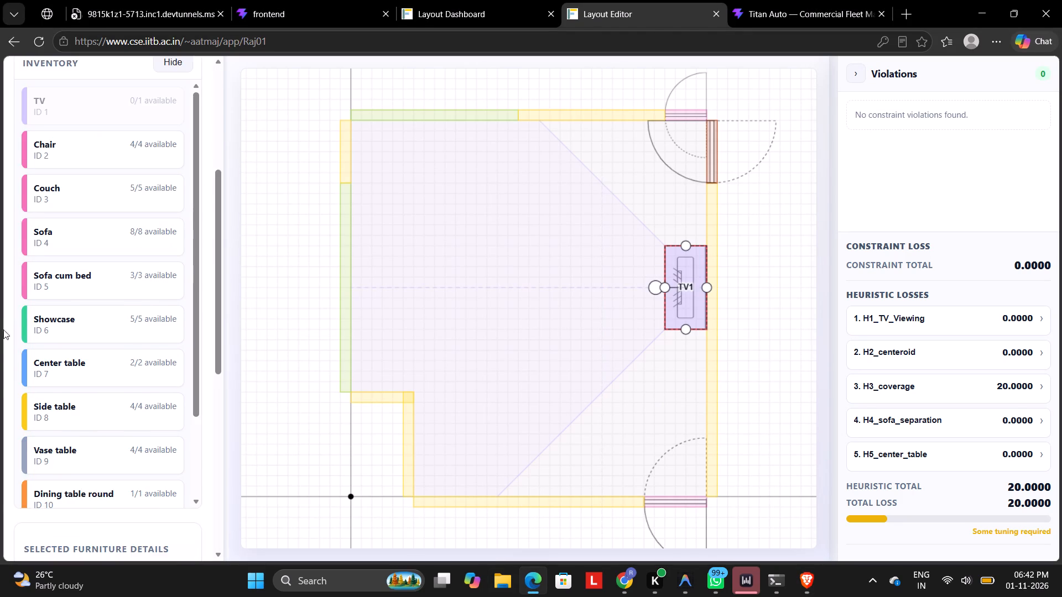
pyautogui.moveTo(69, 433); pyautogui.dragTo(331, 140)
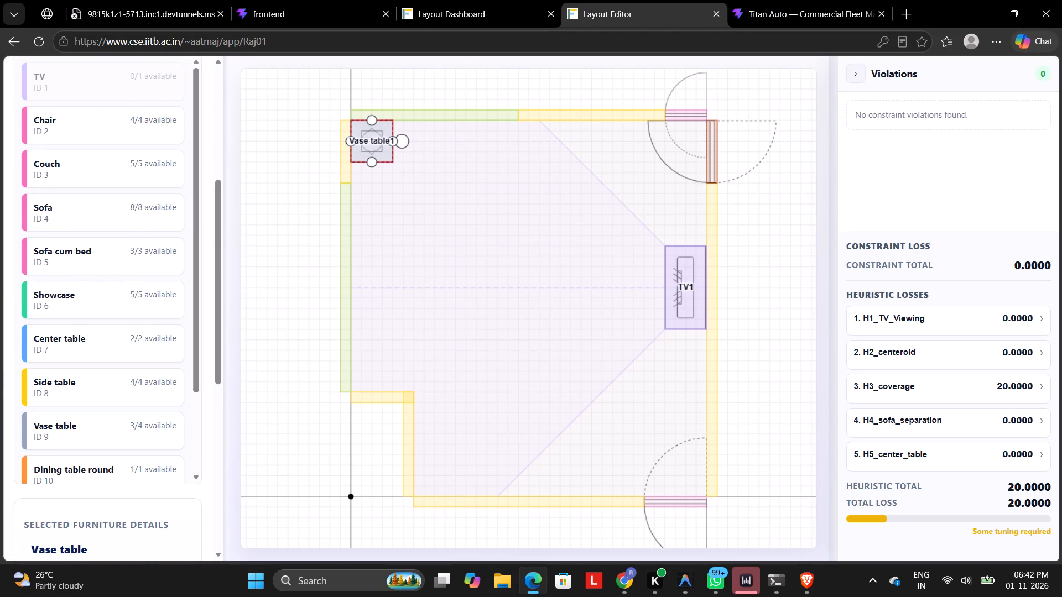
# Place a sofa against the left wall directly below the vase table and enlarge it to four times its size steps.
pyautogui.moveTo(60, 219); pyautogui.dragTo(363, 220)
pyautogui.write('ee')
pyautogui.press('e')
pyautogui.press('e')
# Place a second sofa along the upper wall beside the vase table and enlarge it by three sizes.
pyautogui.moveTo(134, 210); pyautogui.dragTo(454, 159)
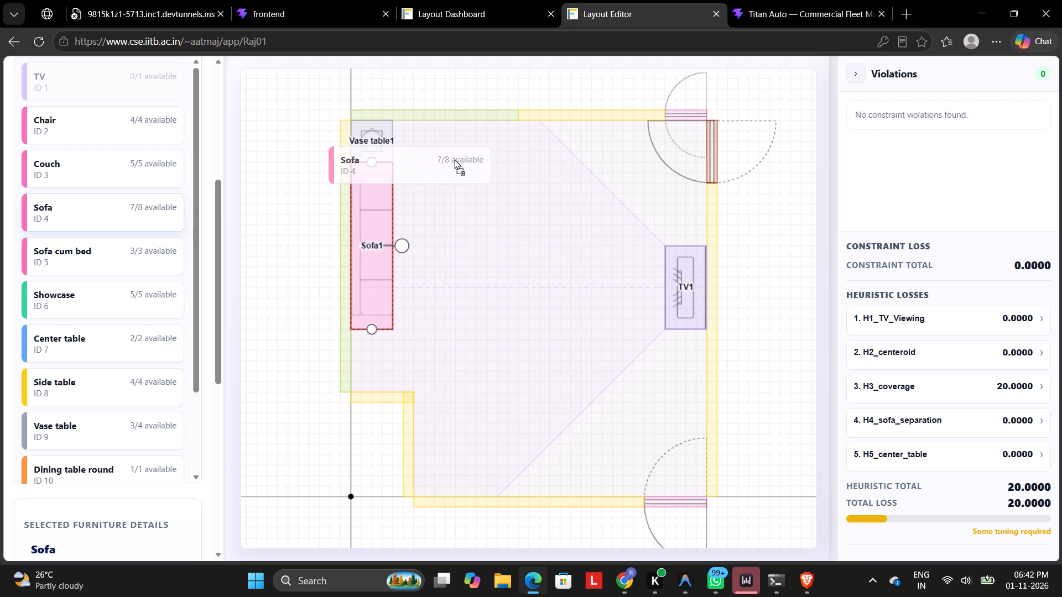
pyautogui.moveTo(454, 159); pyautogui.dragTo(479, 152)
pyautogui.press('e')
pyautogui.press('e')
pyautogui.press('e')
# Change the left-wall sofa into a sofa cum bed.
pyautogui.click(375, 230)
pyautogui.press('c')
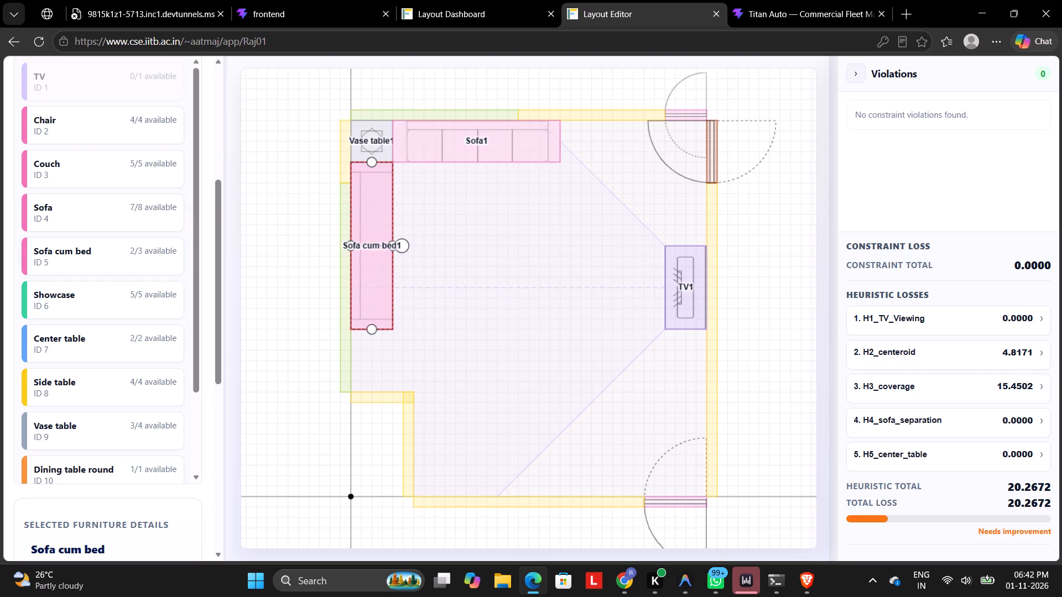
# Place a center table in front of the two sofas and a side table, enlarged one size, below the sofa cum bed.
pyautogui.moveTo(123, 327); pyautogui.dragTo(503, 265)
pyautogui.moveTo(91, 391); pyautogui.dragTo(406, 354)
pyautogui.press('e')
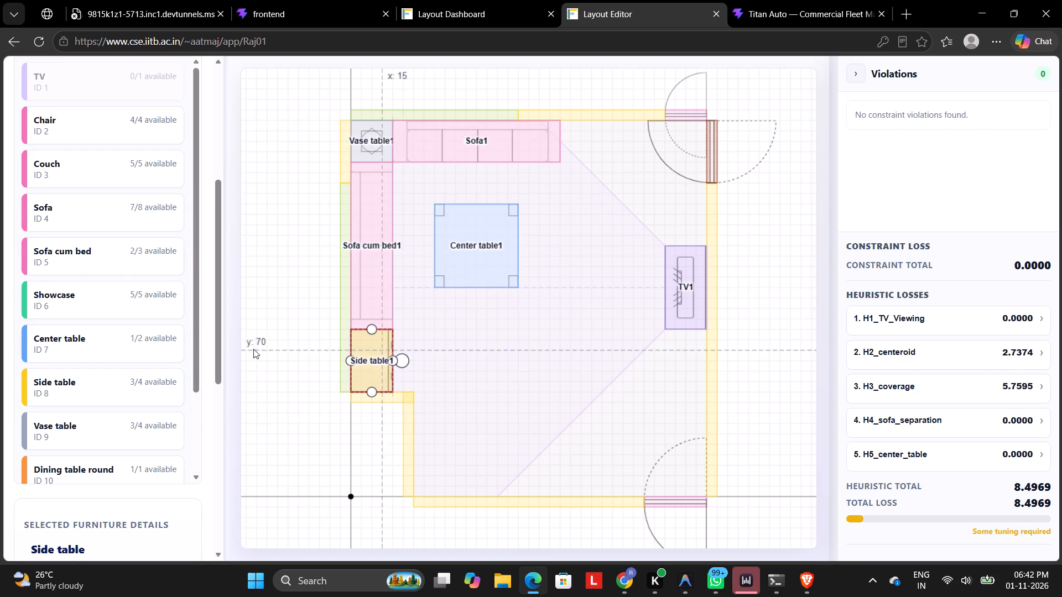
# Add a chair and position it below the center table, centred on it.
pyautogui.press('6')
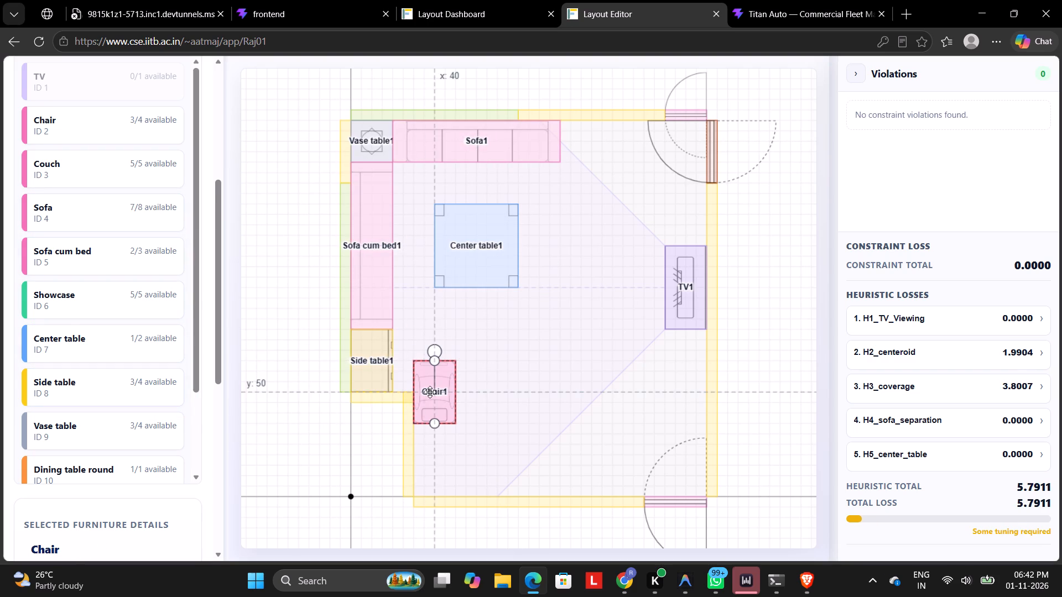
pyautogui.moveTo(430, 392); pyautogui.dragTo(480, 348)
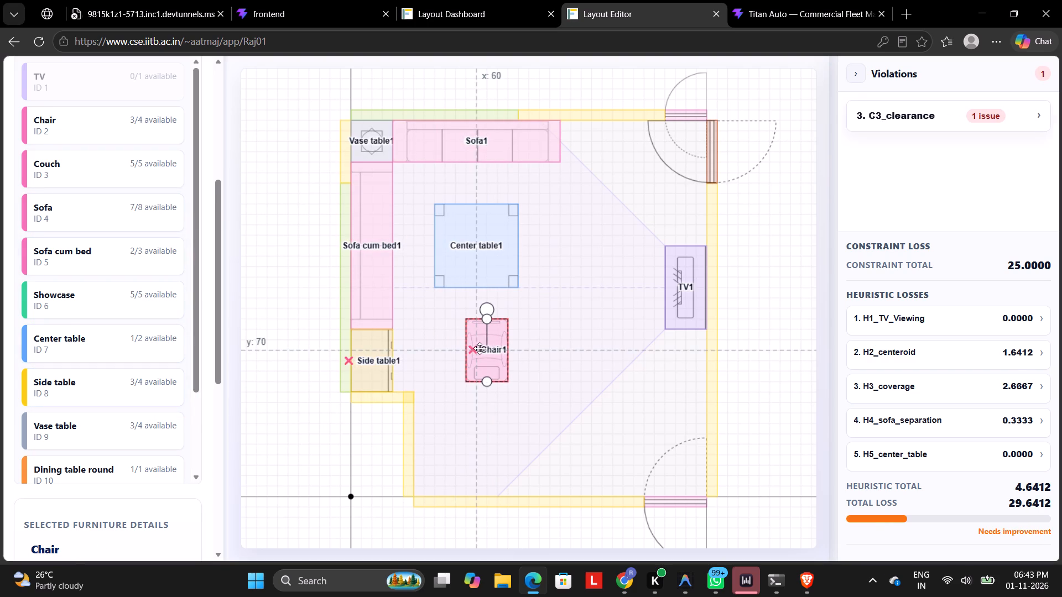
pyautogui.moveTo(480, 348); pyautogui.dragTo(468, 350)
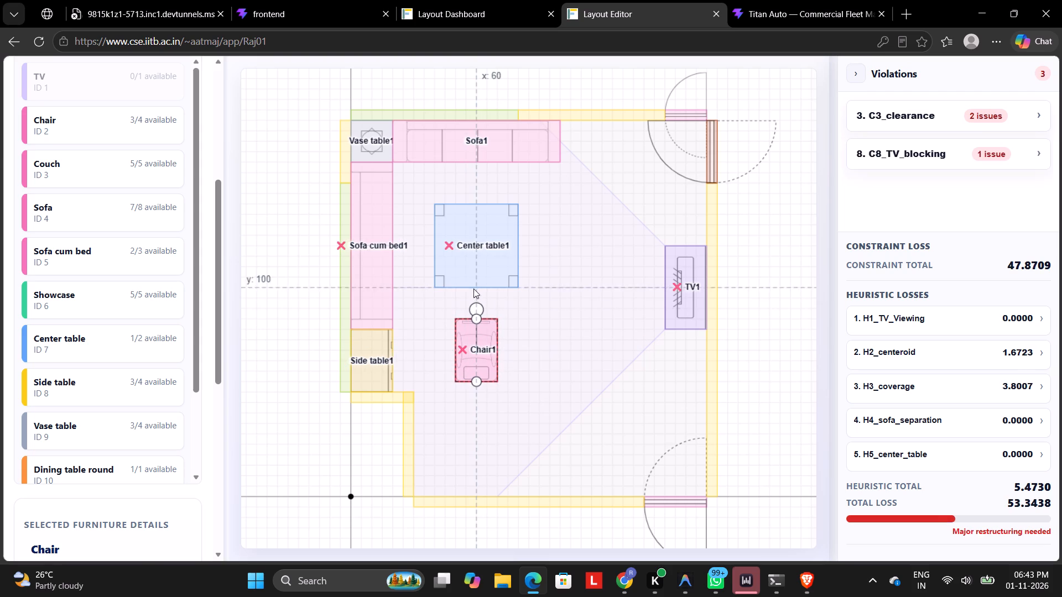
# Reduce the center table by one size, rotate it so its long side is horizontal, and align it above the chair.
pyautogui.click(473, 255)
pyautogui.press('w')
pyautogui.click(472, 262)
pyautogui.rightClick(475, 263)
pyautogui.moveTo(475, 263); pyautogui.dragTo(484, 263)
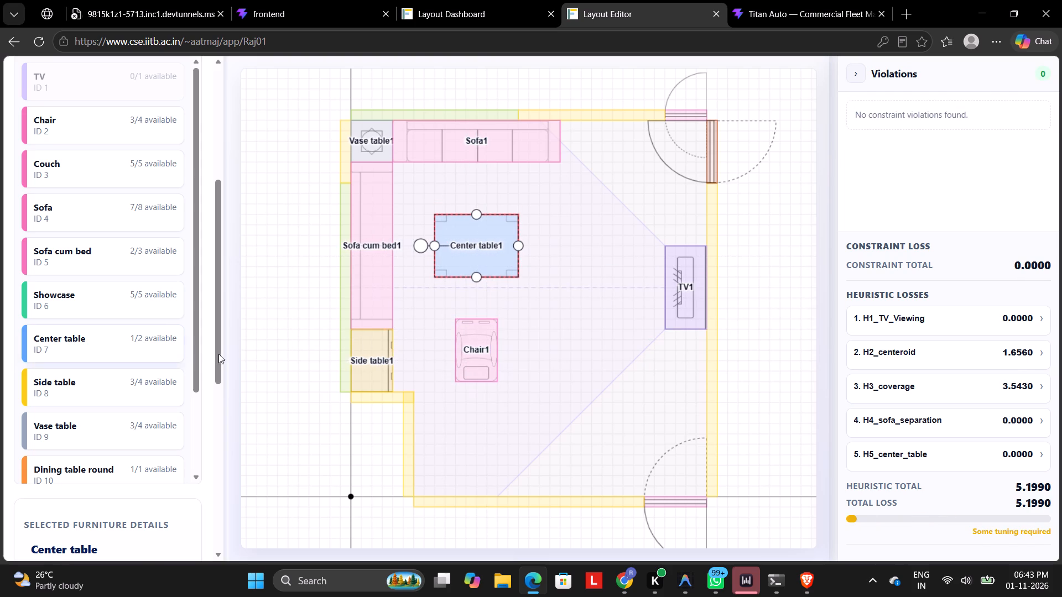
# Rotate the chair to face the TV side and align it with the center table's left edge.
pyautogui.click(474, 350)
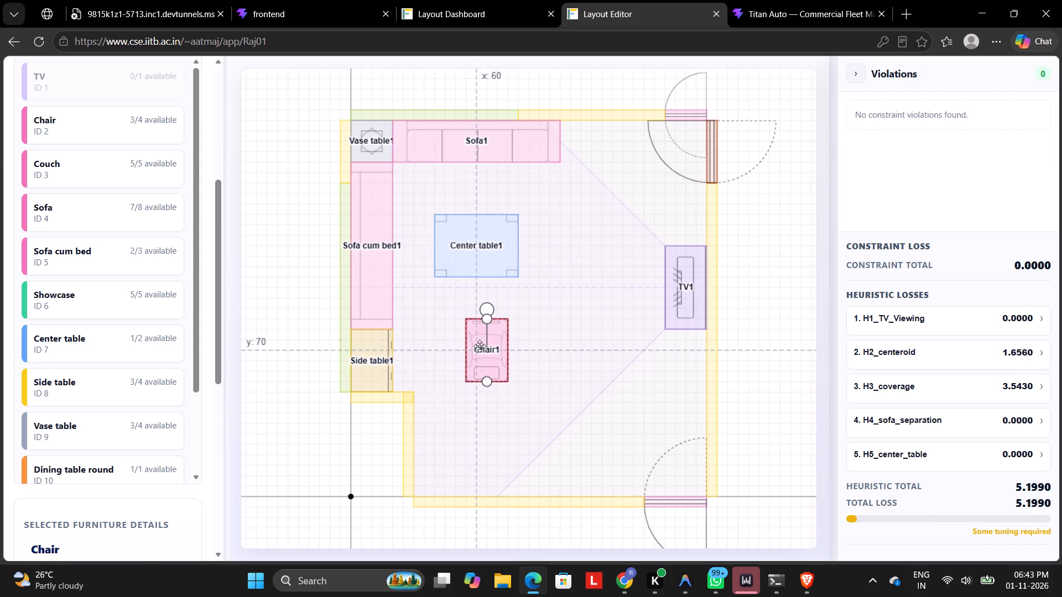
pyautogui.rightClick(472, 348)
pyautogui.rightClick(475, 347)
pyautogui.rightClick(477, 344)
pyautogui.moveTo(477, 344); pyautogui.dragTo(472, 342)
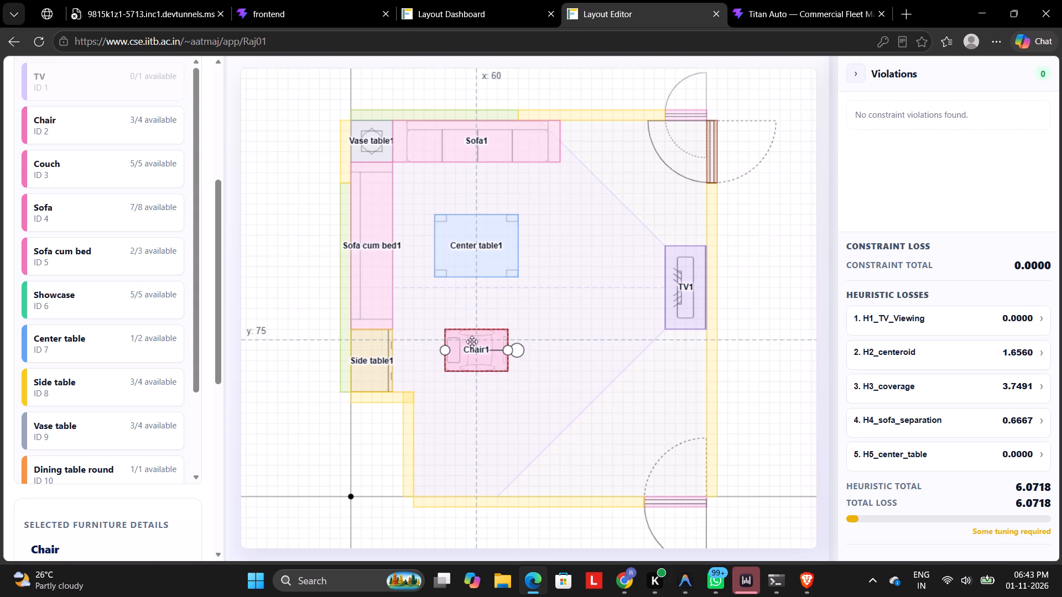
pyautogui.moveTo(472, 342); pyautogui.dragTo(468, 341)
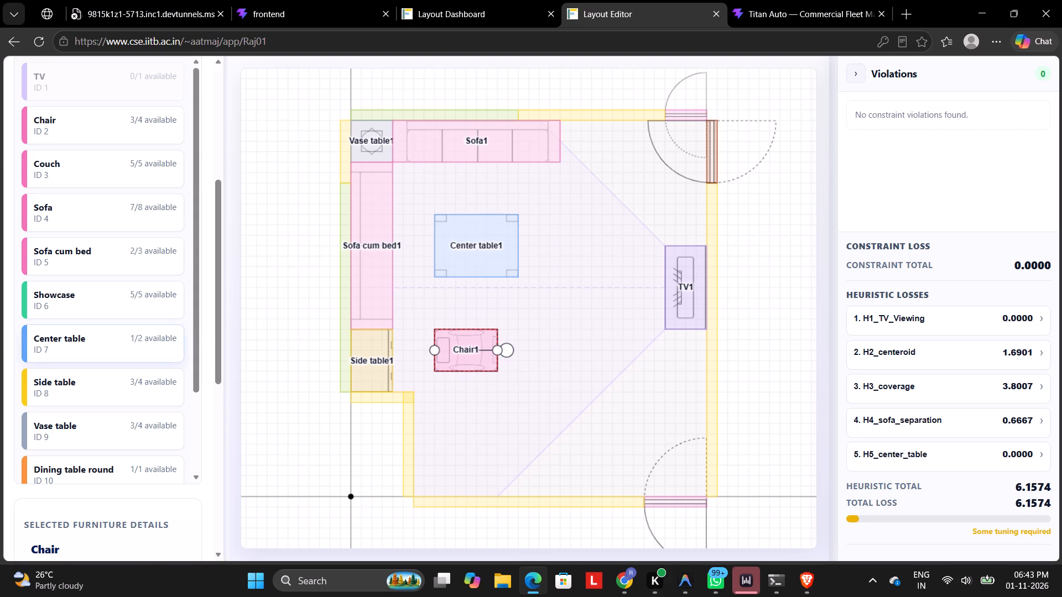
# Place the big dining table horizontally near the lower wall, clear of the lower door's swing.
pyautogui.scroll(-2, 59, 370)
pyautogui.moveTo(80, 420); pyautogui.dragTo(4, 389)
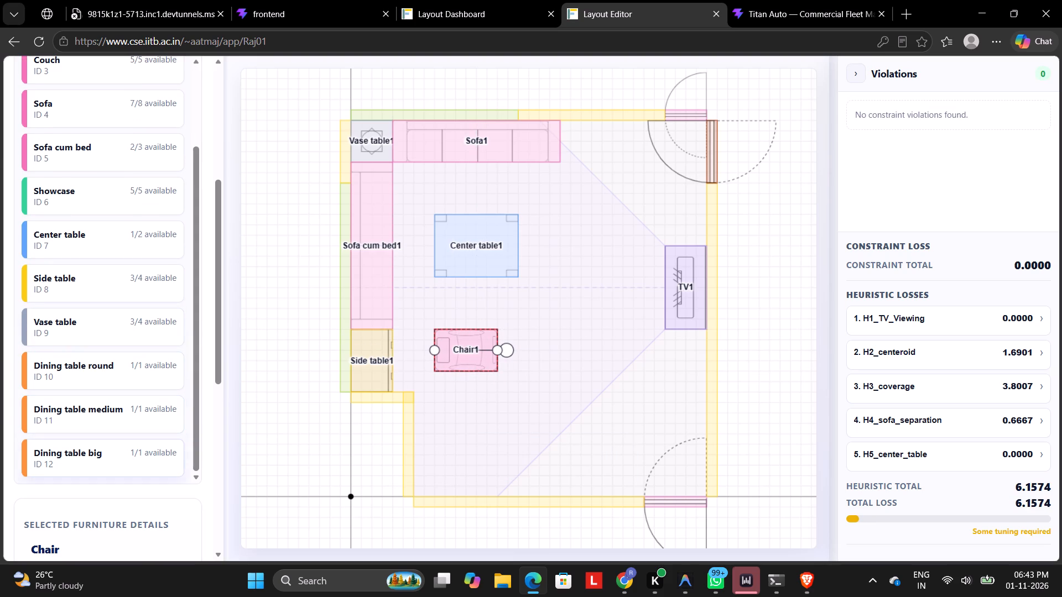
pyautogui.moveTo(76, 458); pyautogui.dragTo(530, 451)
pyautogui.moveTo(574, 431); pyautogui.dragTo(528, 463)
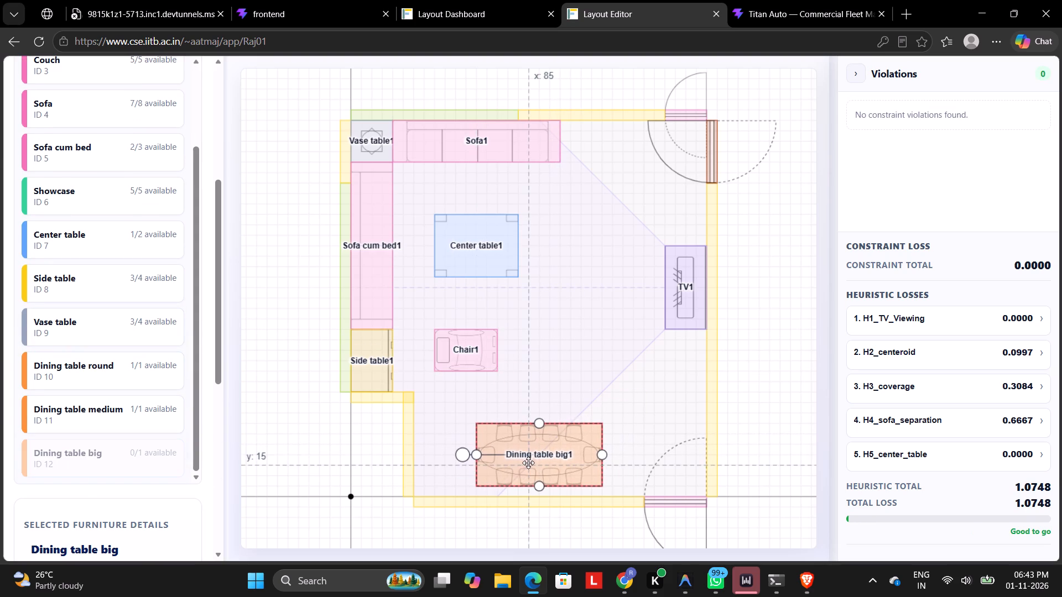
pyautogui.moveTo(528, 463); pyautogui.dragTo(539, 451)
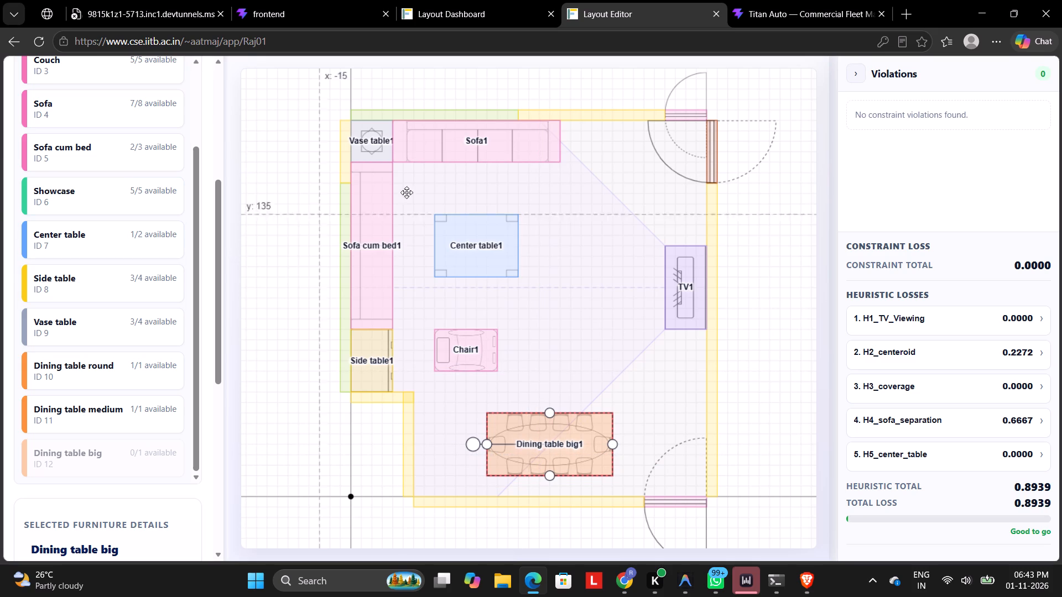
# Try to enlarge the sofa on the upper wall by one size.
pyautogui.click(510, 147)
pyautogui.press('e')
# Place a second side table at the free end of the upper-wall sofa and enlarge it by one size.
pyautogui.moveTo(95, 282); pyautogui.dragTo(558, 141)
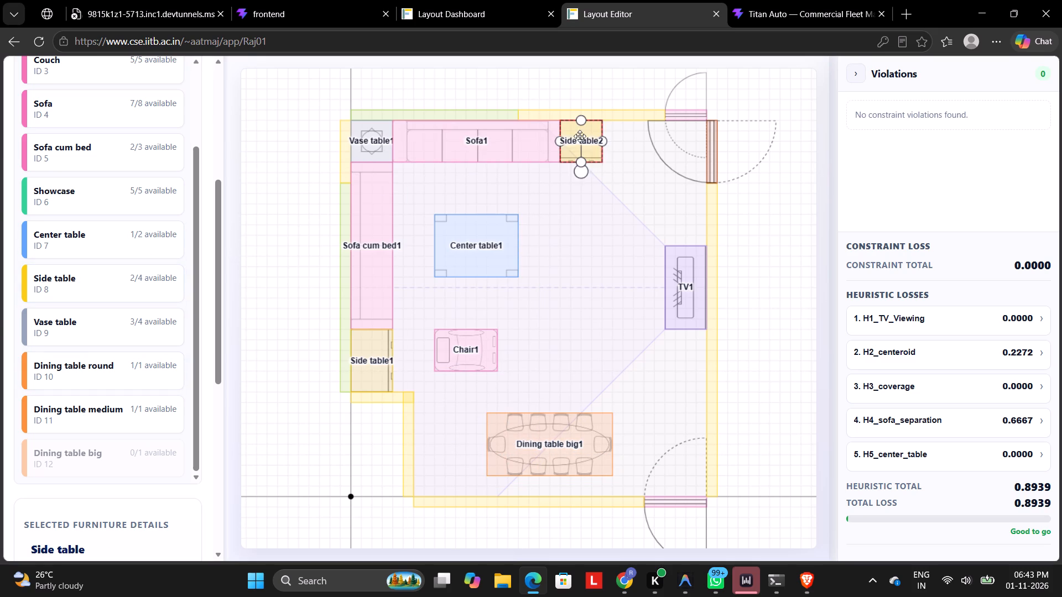
pyautogui.press('e')
# Place side tables directly above and below the TV on the right wall, enlarging each by one size.
pyautogui.moveTo(48, 283); pyautogui.dragTo(670, 250)
pyautogui.press('e')
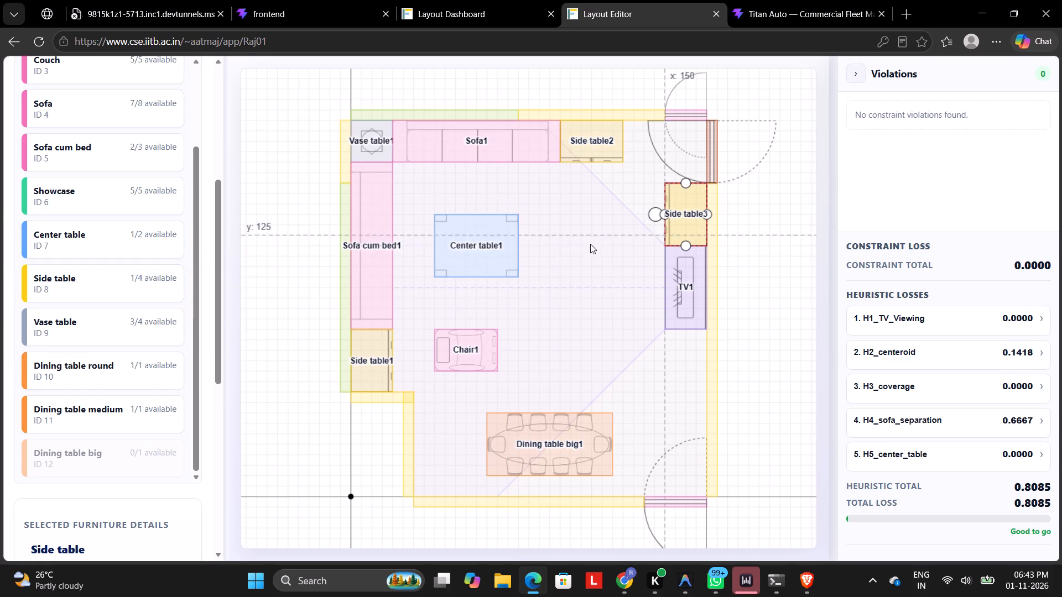
pyautogui.moveTo(44, 287); pyautogui.dragTo(736, 360)
pyautogui.press('e')
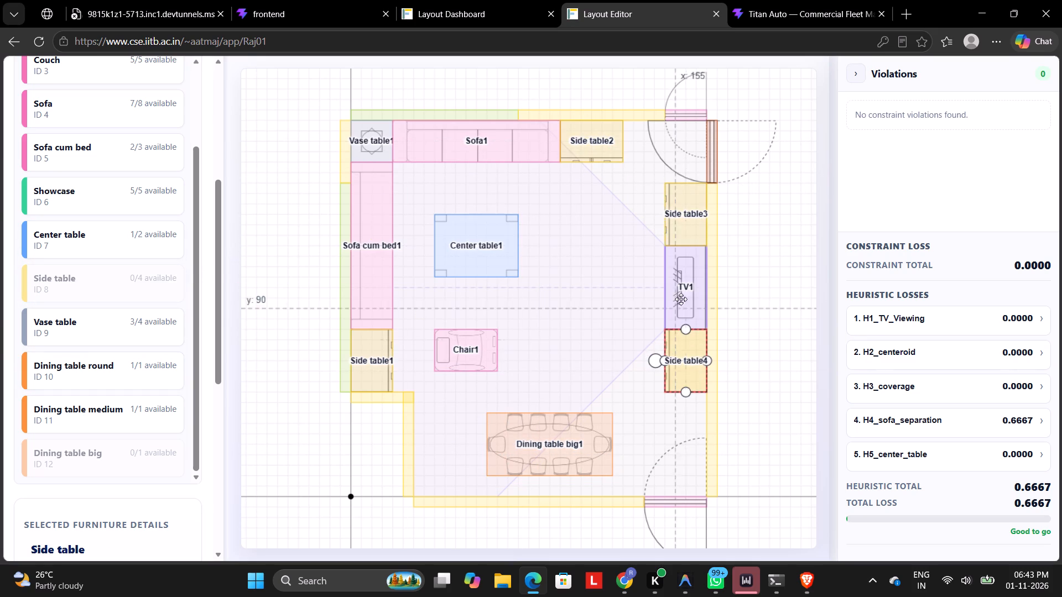
# Reduce the side table above the TV by one size and shift the TV and lower side table up against it.
pyautogui.click(693, 219)
pyautogui.press('w')
pyautogui.click(678, 287)
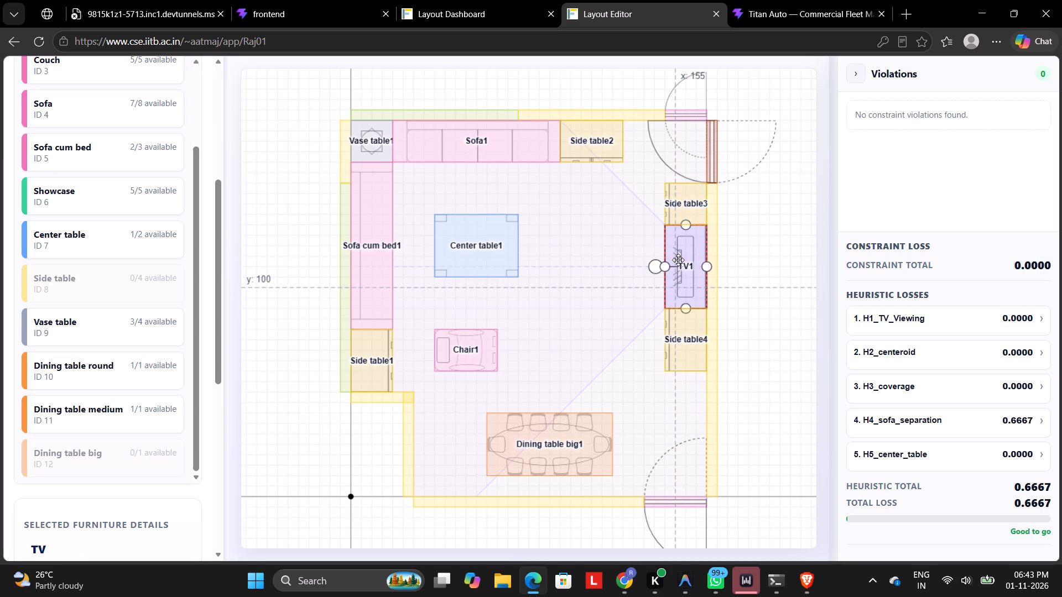
# Delete the side table above the TV, enlarge the TV by one size further up the wall, and close the lower side table against it.
pyautogui.moveTo(672, 200); pyautogui.dragTo(607, 295)
pyautogui.press('d')
pyautogui.moveTo(698, 277); pyautogui.dragTo(696, 268)
pyautogui.press('e')
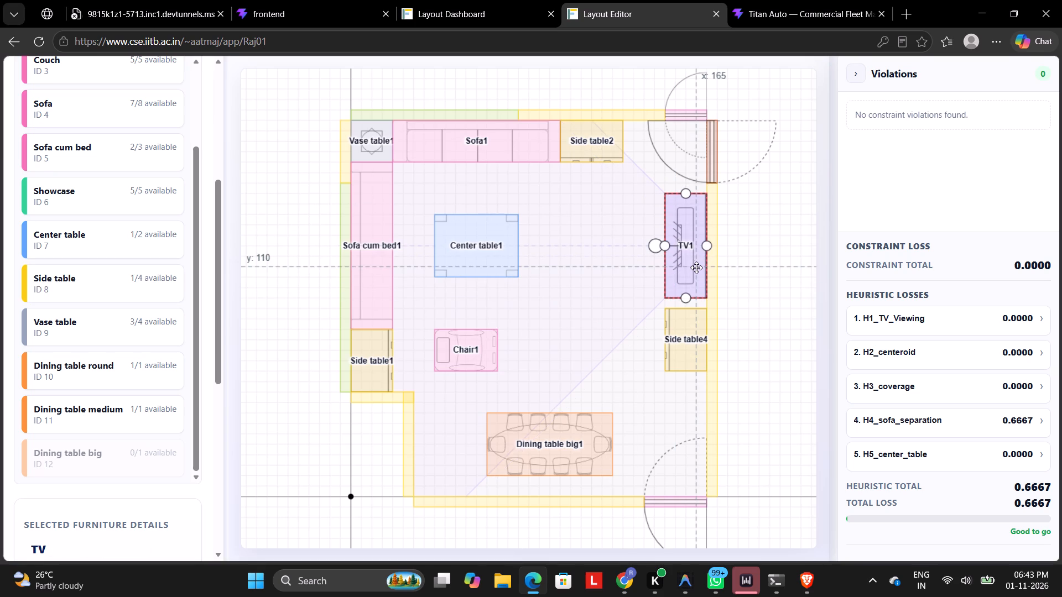
pyautogui.moveTo(695, 324); pyautogui.dragTo(695, 318)
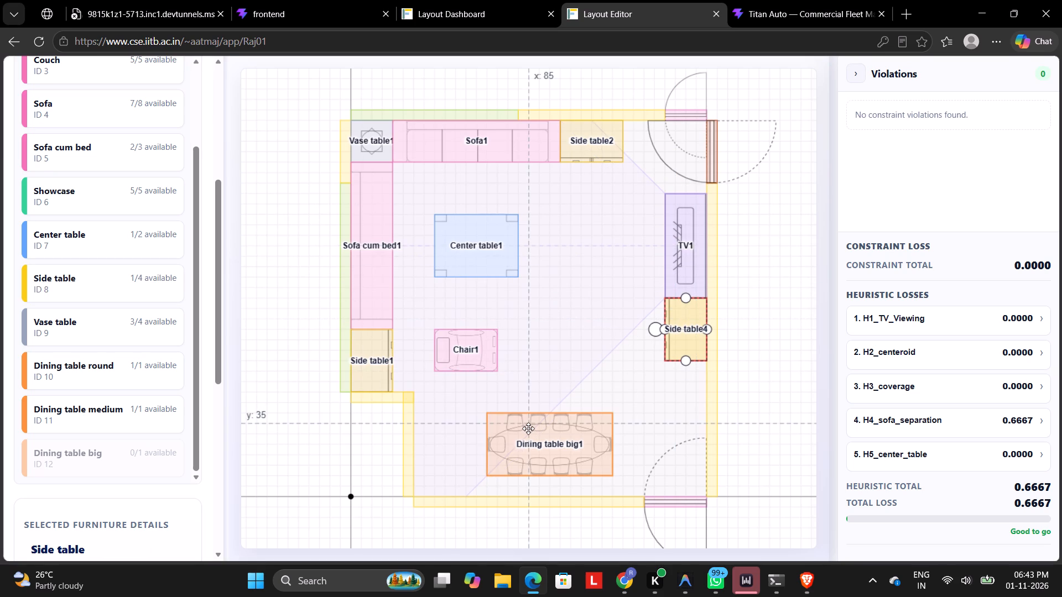
# Shift the big dining table about 10 units to the right.
pyautogui.click(527, 430)
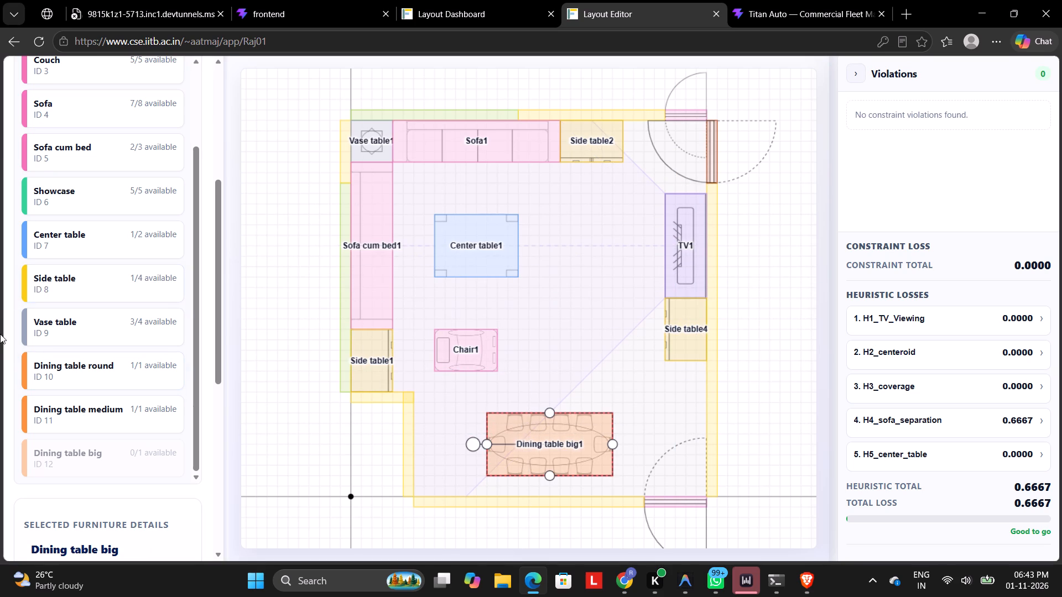
pyautogui.moveTo(566, 444); pyautogui.dragTo(580, 445)
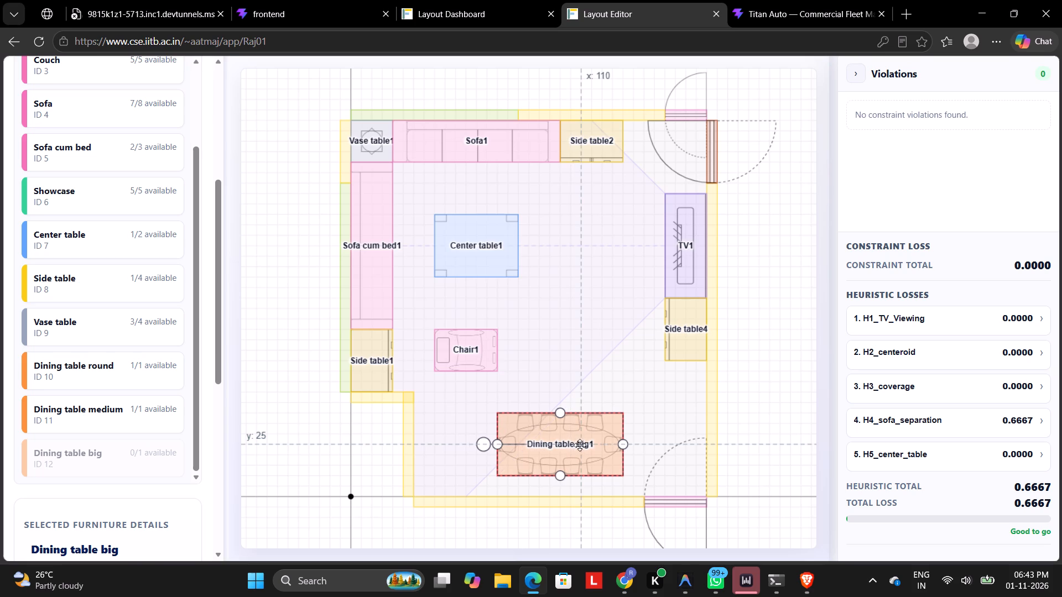
pyautogui.moveTo(580, 445); pyautogui.dragTo(585, 445)
# Place a showcase in the room's lower-left corner against the short side wall and enlarge it by three sizes.
pyautogui.moveTo(69, 194); pyautogui.dragTo(417, 472)
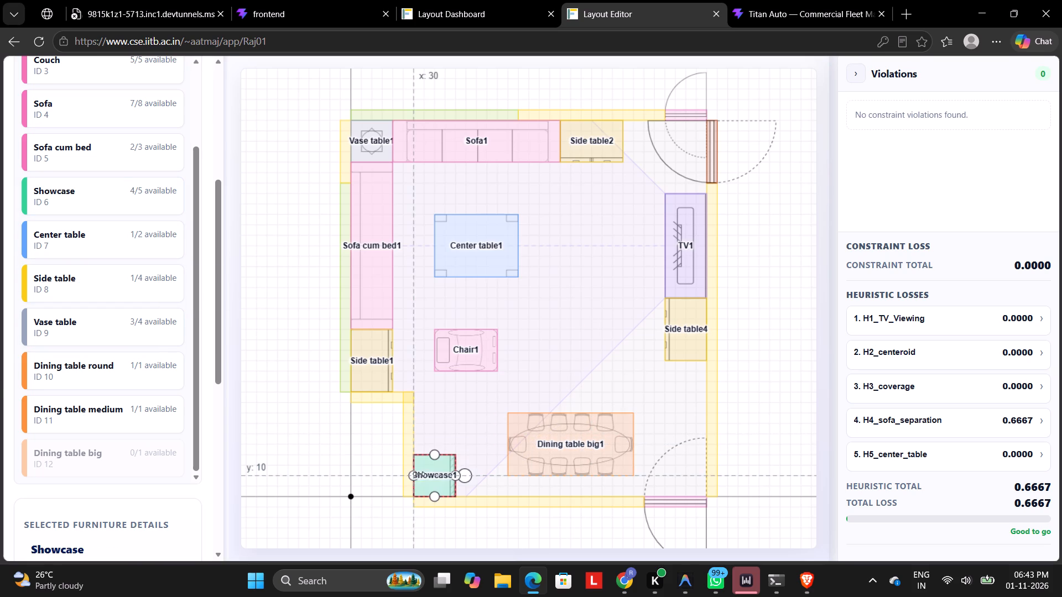
pyautogui.press('e')
pyautogui.press('e')
pyautogui.press('e')
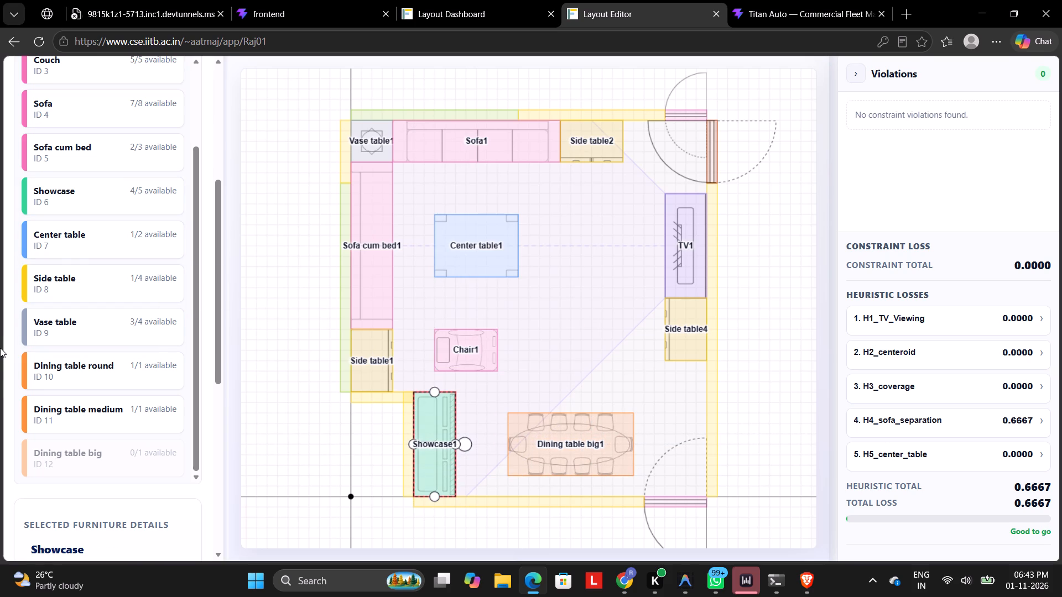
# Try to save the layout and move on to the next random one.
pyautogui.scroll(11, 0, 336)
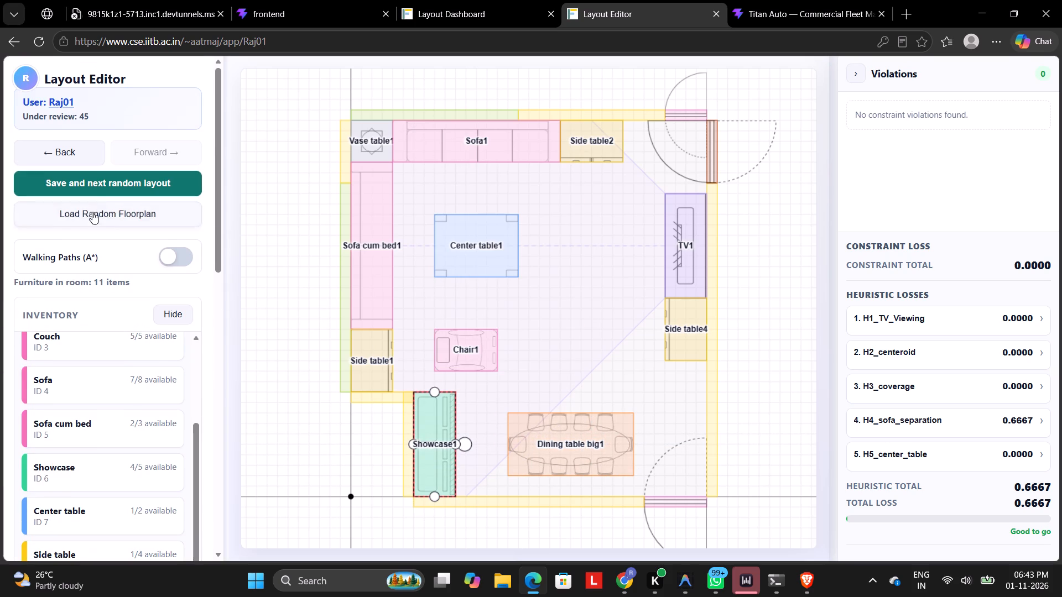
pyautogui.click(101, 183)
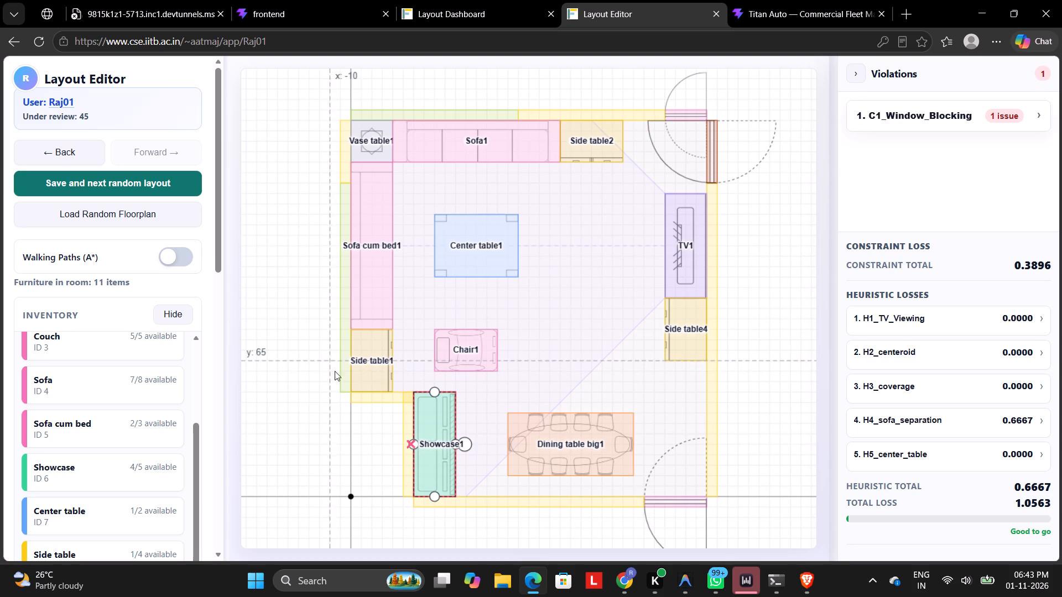
# Reduce the showcase by one size, slide it down to the bottom wall, and check the C1_Window_Blocking violation.
pyautogui.click(418, 470)
pyautogui.press('w')
pyautogui.moveTo(454, 439); pyautogui.dragTo(447, 455)
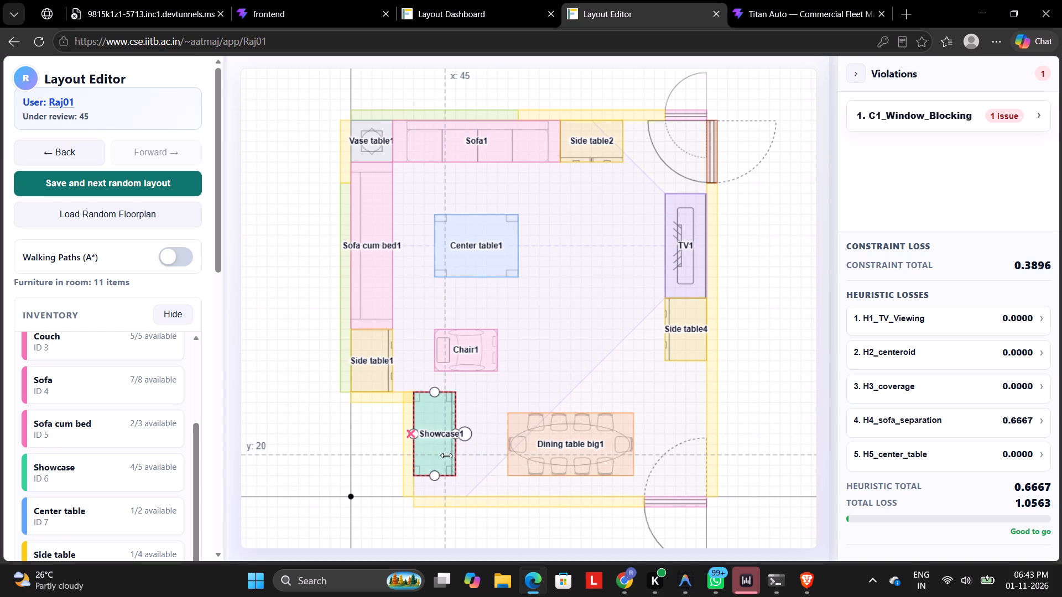
pyautogui.moveTo(444, 455); pyautogui.dragTo(446, 480)
pyautogui.click(970, 114)
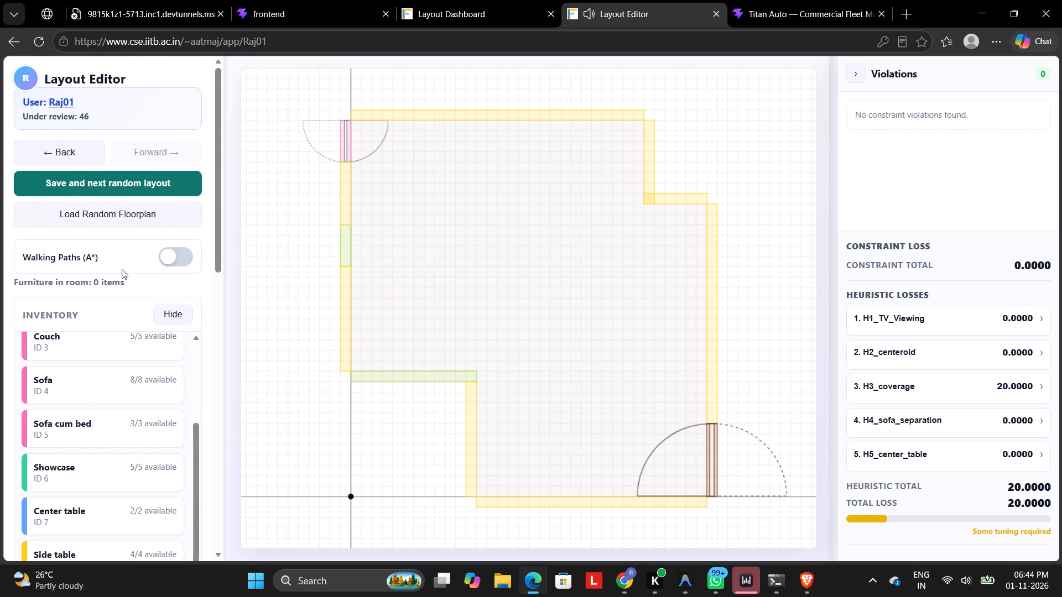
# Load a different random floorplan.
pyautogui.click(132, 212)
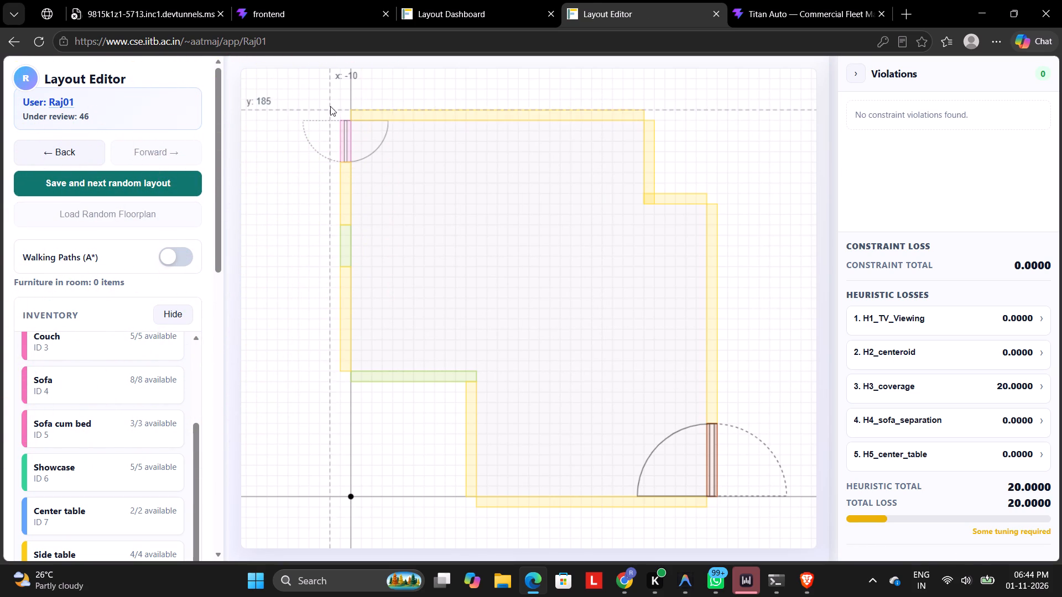
# Review the user rankings on the Layout Dashboard leaderboard, and return to the Layout Editor.
pyautogui.click(474, 11)
pyautogui.scroll(-2, 333, 420)
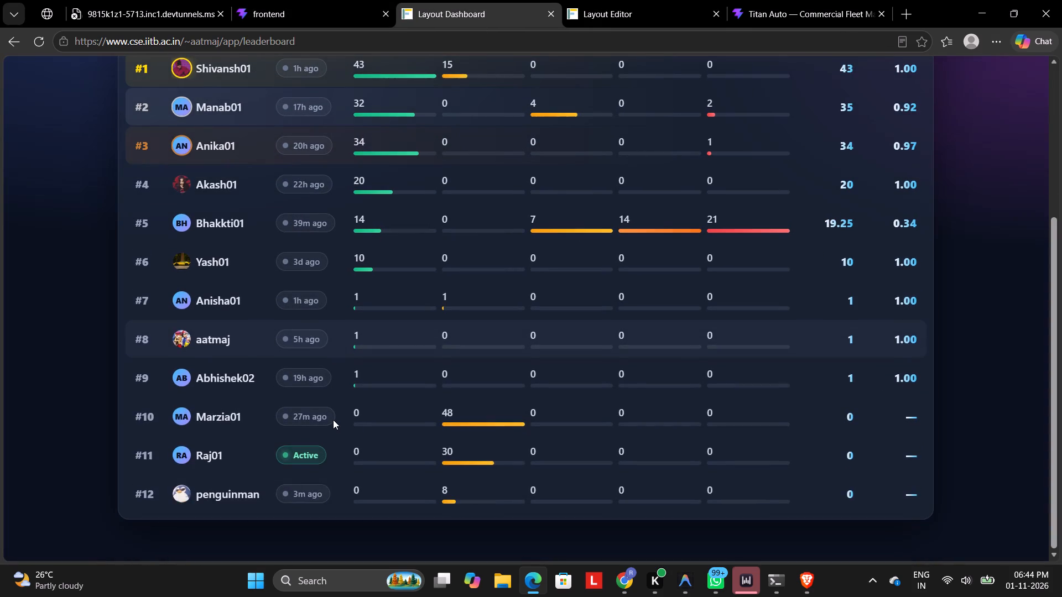
pyautogui.scroll(3, 333, 420)
pyautogui.click(612, 0)
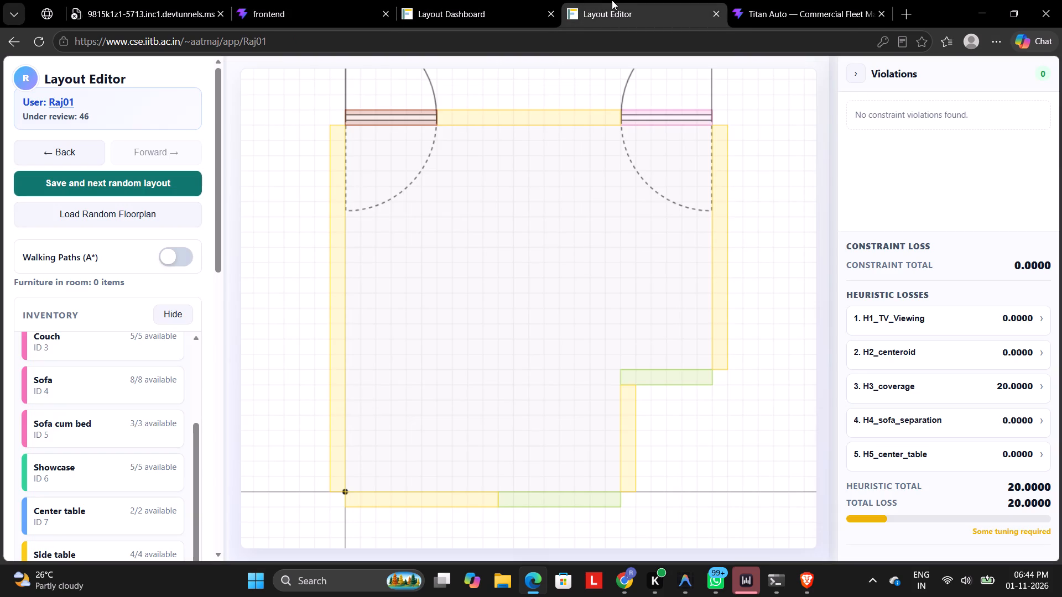
# Load another random floorplan in place of the current empty one.
pyautogui.click(153, 216)
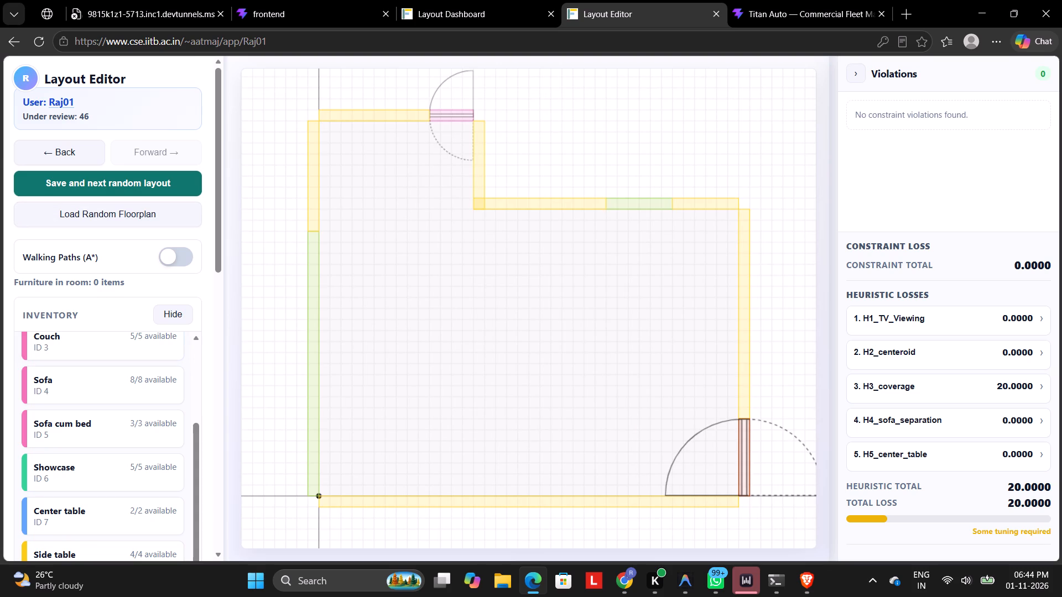
# Place the TV against the bottom wall near its middle and enlarge it by one size.
pyautogui.scroll(3, 90, 354)
pyautogui.moveTo(64, 358); pyautogui.dragTo(538, 453)
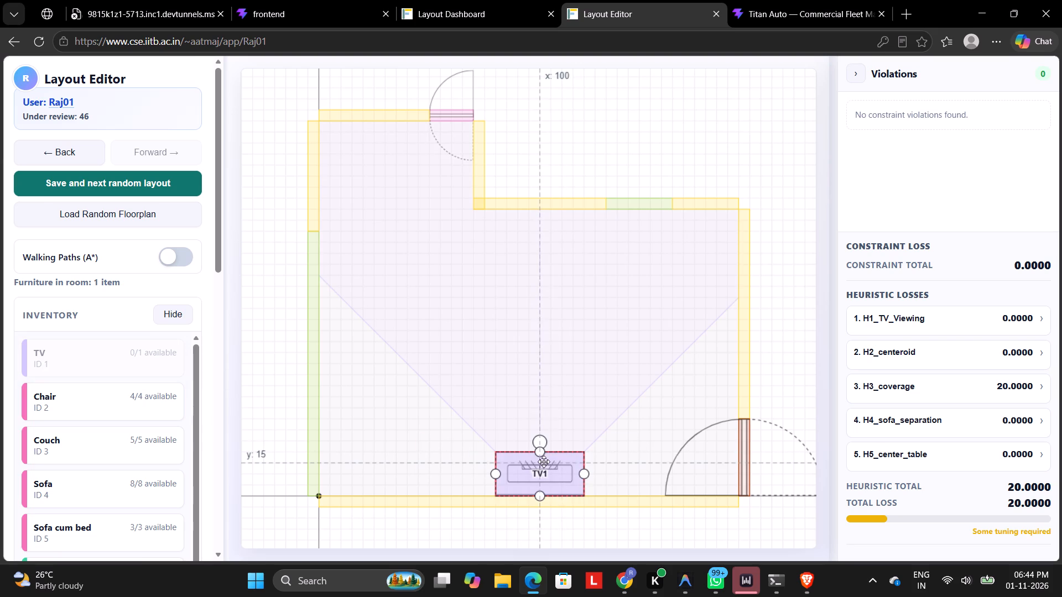
pyautogui.moveTo(545, 463); pyautogui.dragTo(564, 467)
pyautogui.press('e')
# Place a vase table in the room's upper-right corner.
pyautogui.scroll(-4, 7, 439)
pyautogui.moveTo(45, 431); pyautogui.dragTo(459, 316)
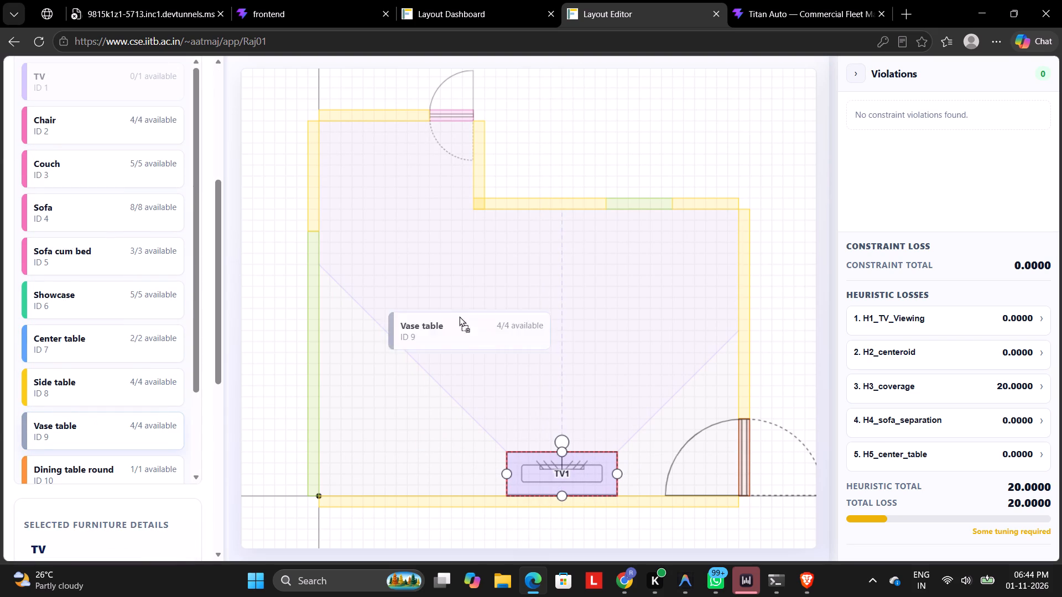
pyautogui.moveTo(459, 316); pyautogui.dragTo(732, 226)
pyautogui.moveTo(727, 228); pyautogui.dragTo(726, 243)
# Place a sofa against the upper wall, enlarge it, and set it flush beside the corner vase table.
pyautogui.moveTo(77, 212); pyautogui.dragTo(518, 238)
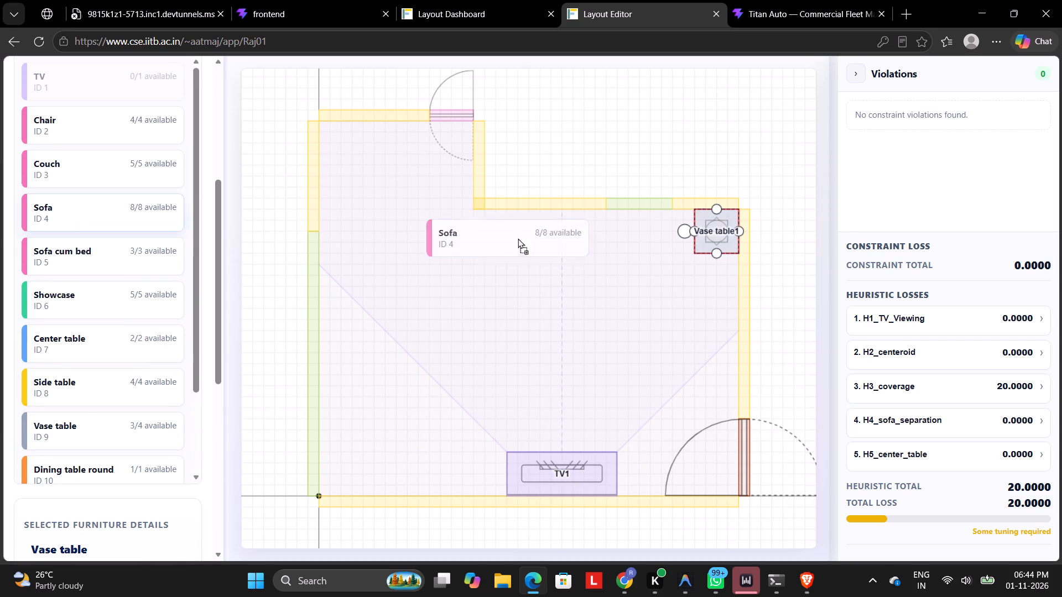
pyautogui.moveTo(518, 238); pyautogui.dragTo(544, 238)
pyautogui.write('ee')
pyautogui.moveTo(552, 234); pyautogui.dragTo(643, 233)
pyautogui.press('e')
pyautogui.press('e')
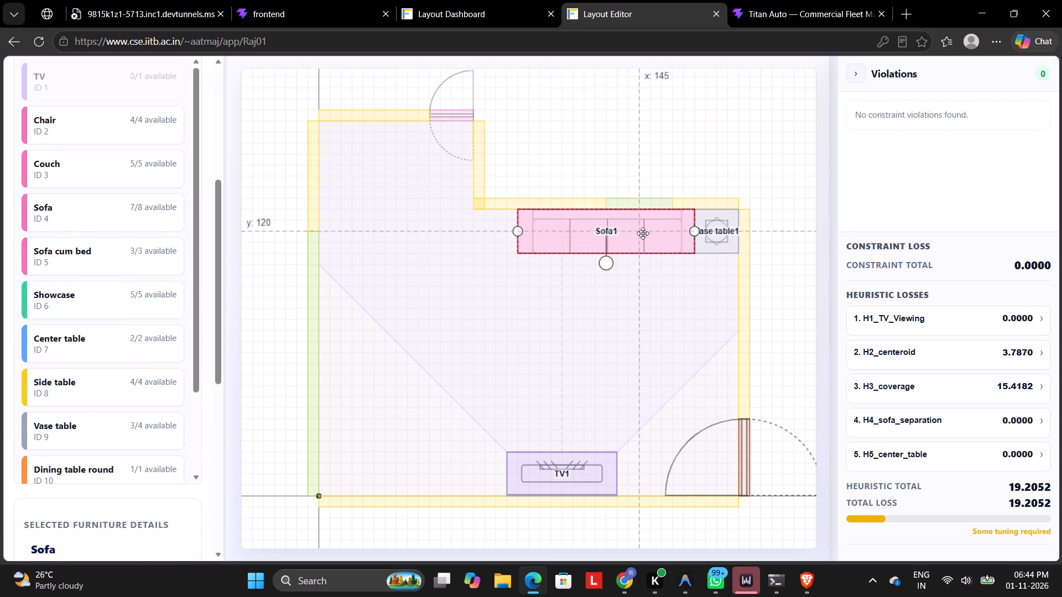
# Slide the TV along the bottom wall to line up with the center of the upper-wall sofa.
pyautogui.moveTo(569, 464); pyautogui.dragTo(610, 460)
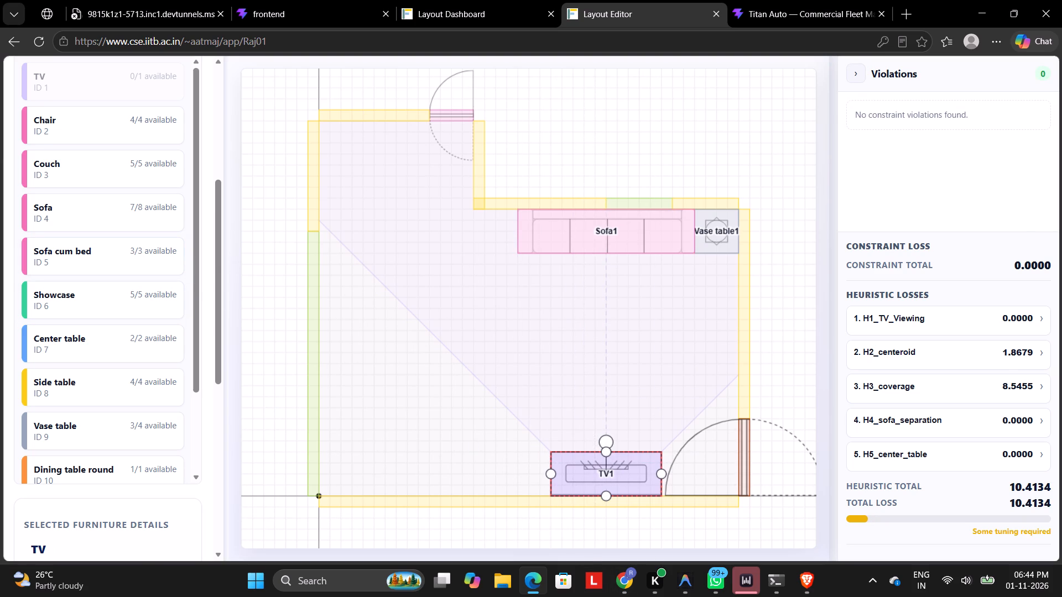
# Place a second sofa on the right wall below the corner vase table, sizing it up twice and back down once.
pyautogui.moveTo(114, 215); pyautogui.dragTo(749, 330)
pyautogui.press('e')
pyautogui.press('e')
pyautogui.press('w')
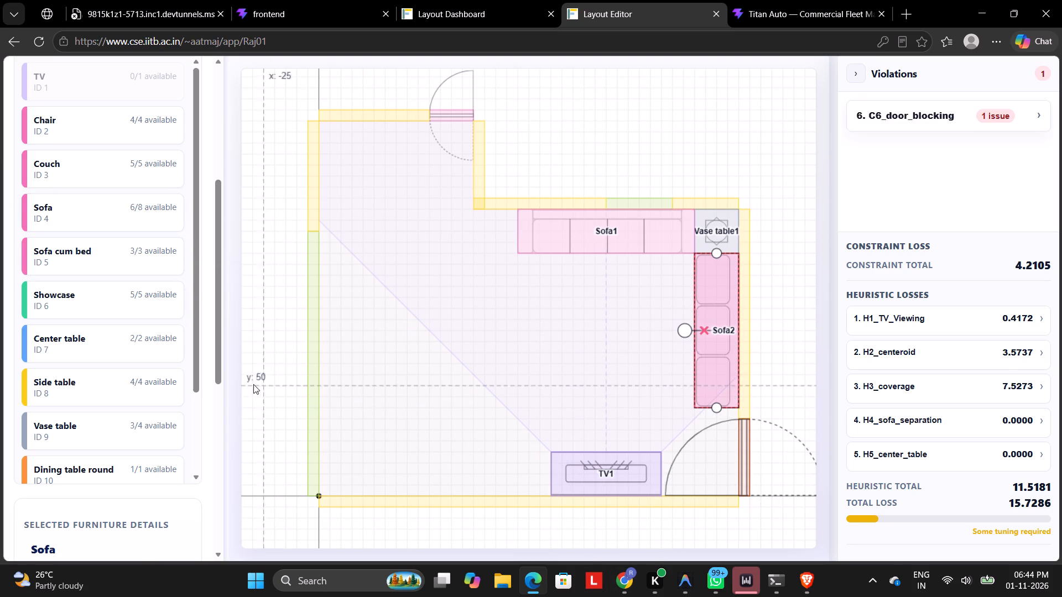
# Place a center table between the upper-wall sofa and the TV, and a side table at the free end of that sofa.
pyautogui.moveTo(88, 347); pyautogui.dragTo(595, 350)
pyautogui.moveTo(60, 388); pyautogui.dragTo(571, 286)
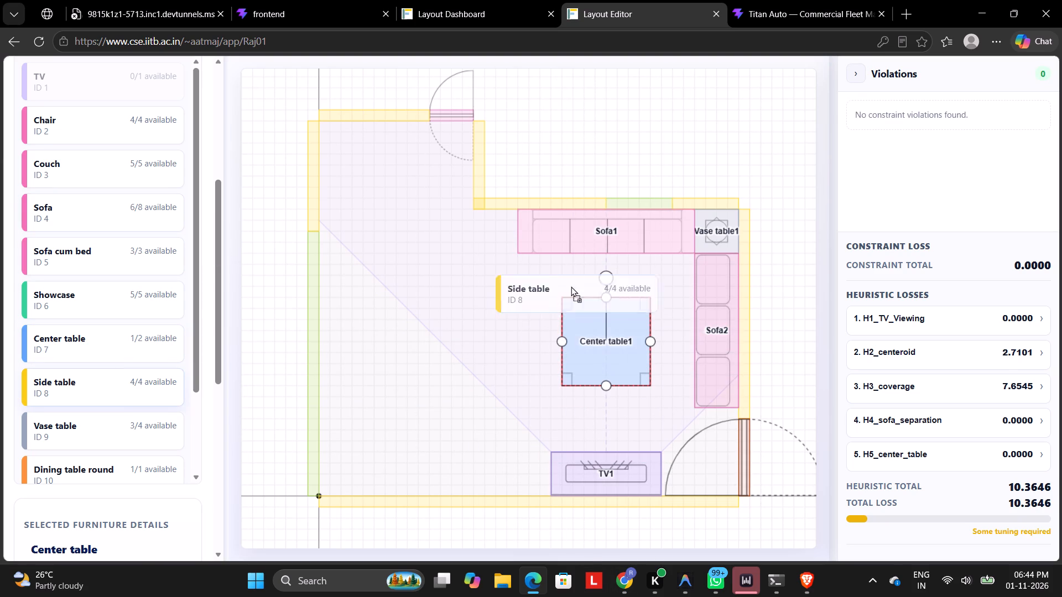
pyautogui.moveTo(571, 286); pyautogui.dragTo(499, 247)
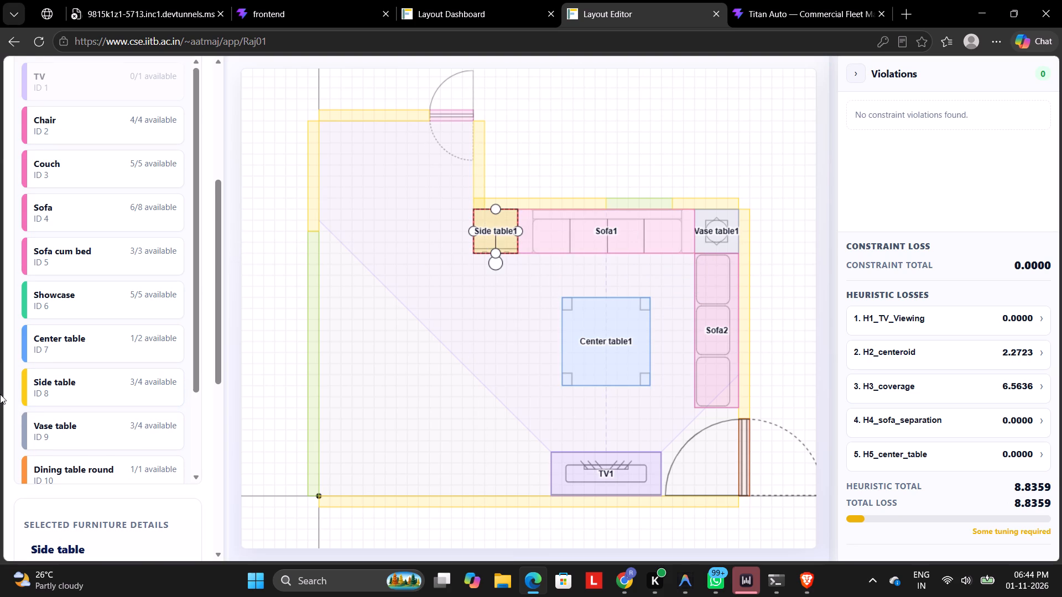
# Place the big dining table vertically in the lower-left part of the room and enlarge it by one size.
pyautogui.scroll(-1, 0, 394)
pyautogui.scroll(-3, 69, 369)
pyautogui.moveTo(54, 394); pyautogui.dragTo(381, 409)
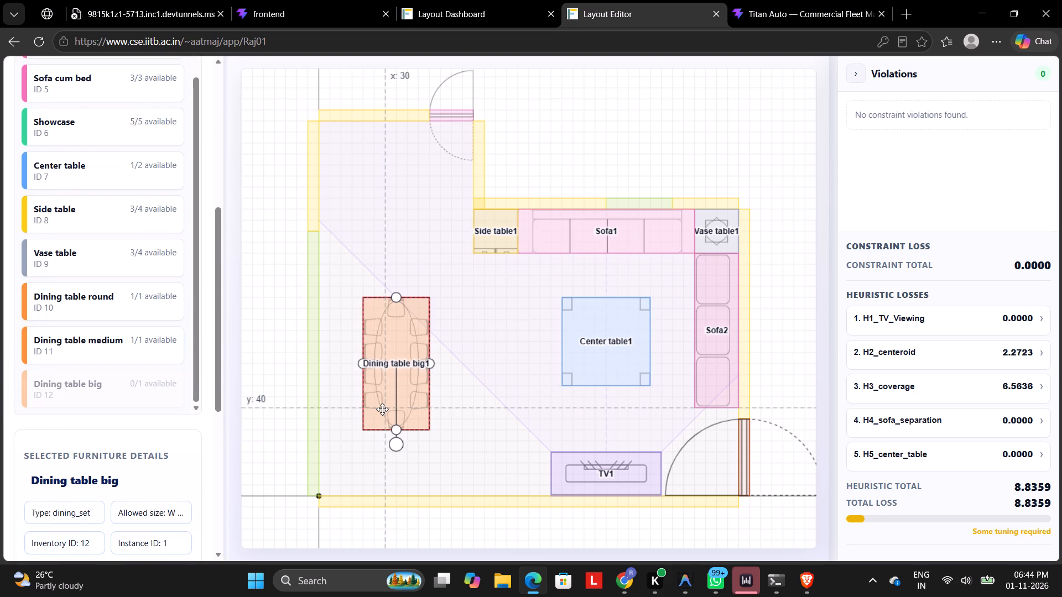
pyautogui.press('e')
pyautogui.moveTo(384, 368); pyautogui.dragTo(373, 403)
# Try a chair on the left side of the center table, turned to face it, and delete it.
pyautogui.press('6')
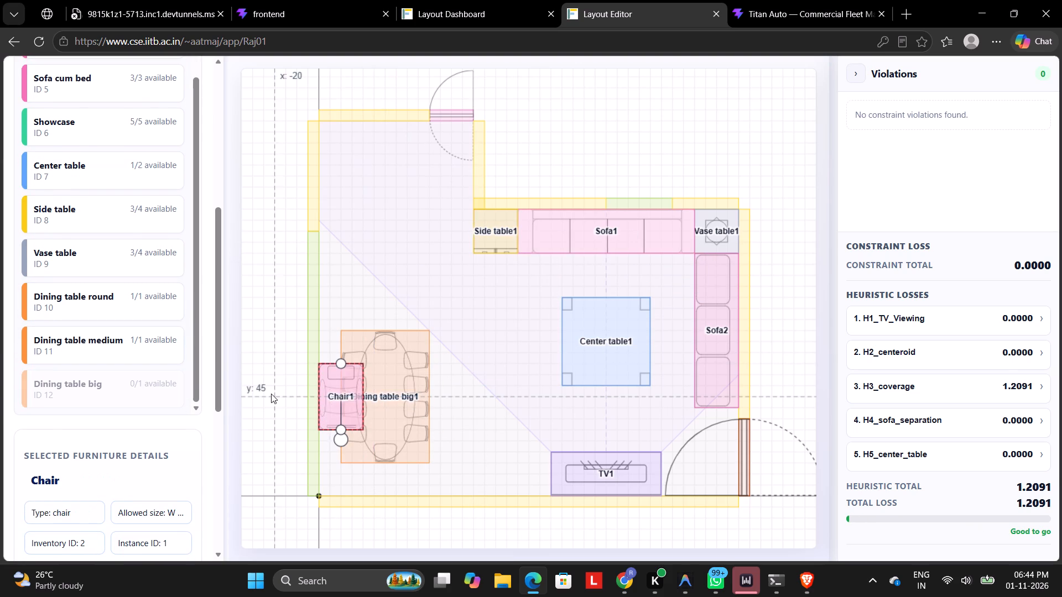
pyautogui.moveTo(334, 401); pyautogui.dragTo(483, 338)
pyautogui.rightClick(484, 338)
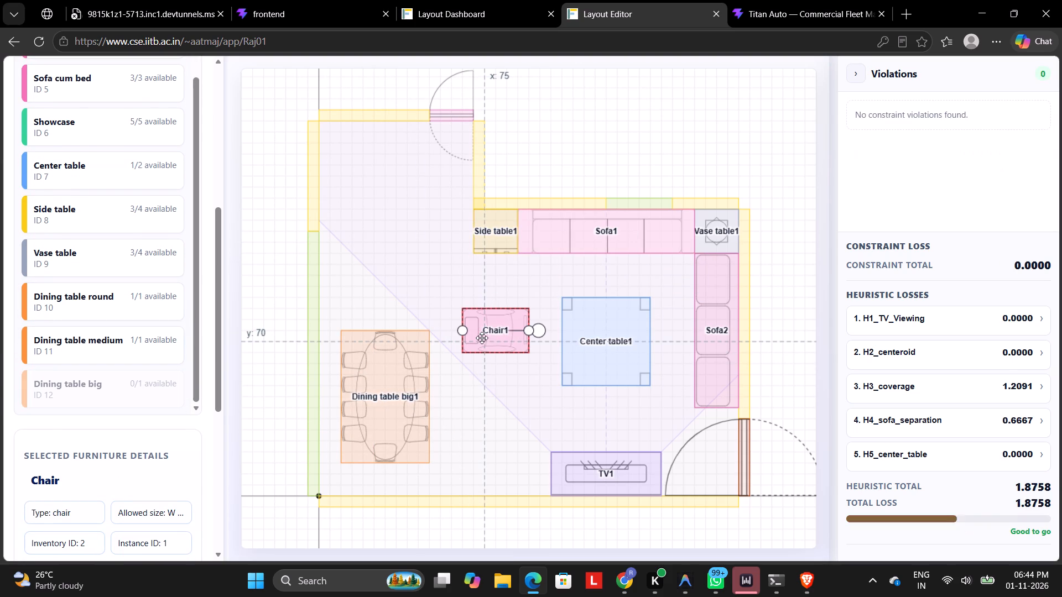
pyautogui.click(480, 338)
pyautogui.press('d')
# Replace the side table at the free end of the upper-wall sofa with a vase table.
pyautogui.click(494, 251)
pyautogui.press('c')
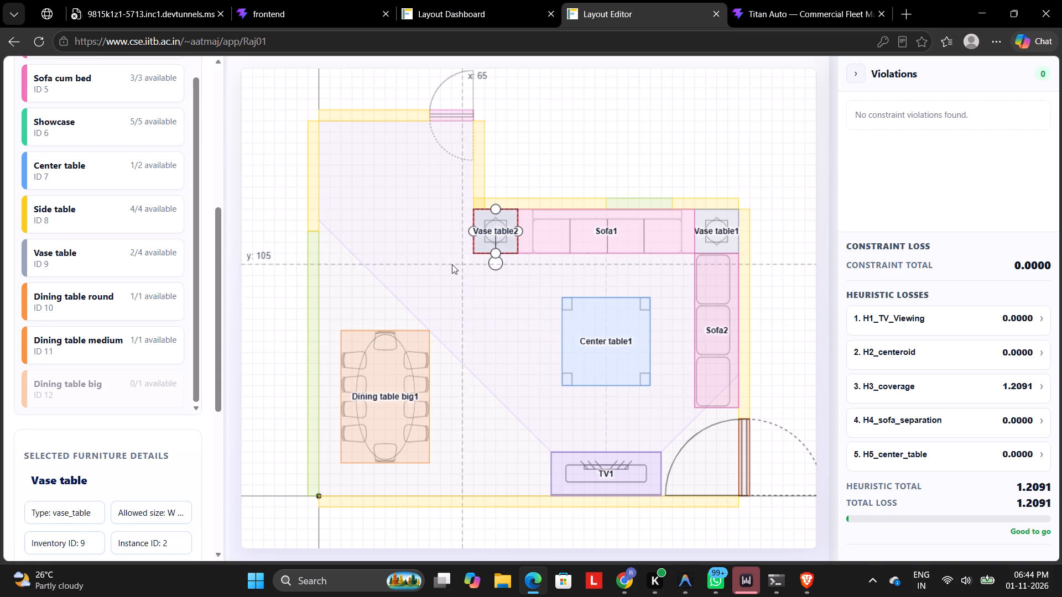
# Place another inventory piece just below and left of the vase table at the upper-wall sofa's free end.
pyautogui.scroll(1, 83, 85)
pyautogui.moveTo(88, 114); pyautogui.dragTo(464, 264)
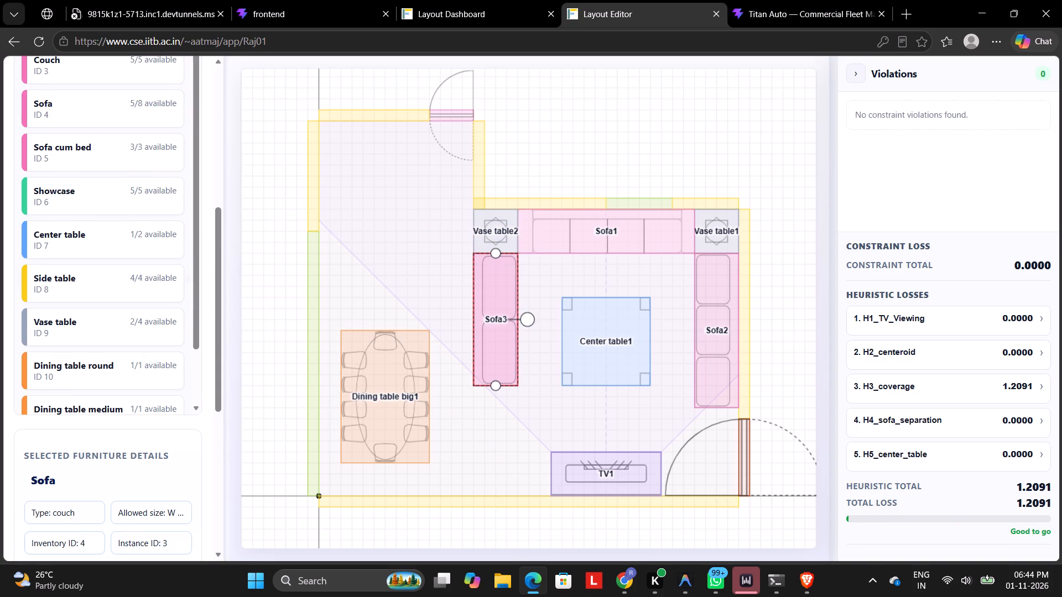
# Place a showcase in the top-left corner of the room's upper alcove, with its long side vertical along the left wall.
pyautogui.moveTo(65, 201); pyautogui.dragTo(343, 136)
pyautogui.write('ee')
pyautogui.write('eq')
pyautogui.rightClick(383, 157)
pyautogui.moveTo(382, 157); pyautogui.dragTo(361, 179)
# Save the furnished layout and load the next random floorplan.
pyautogui.scroll(7, 0, 281)
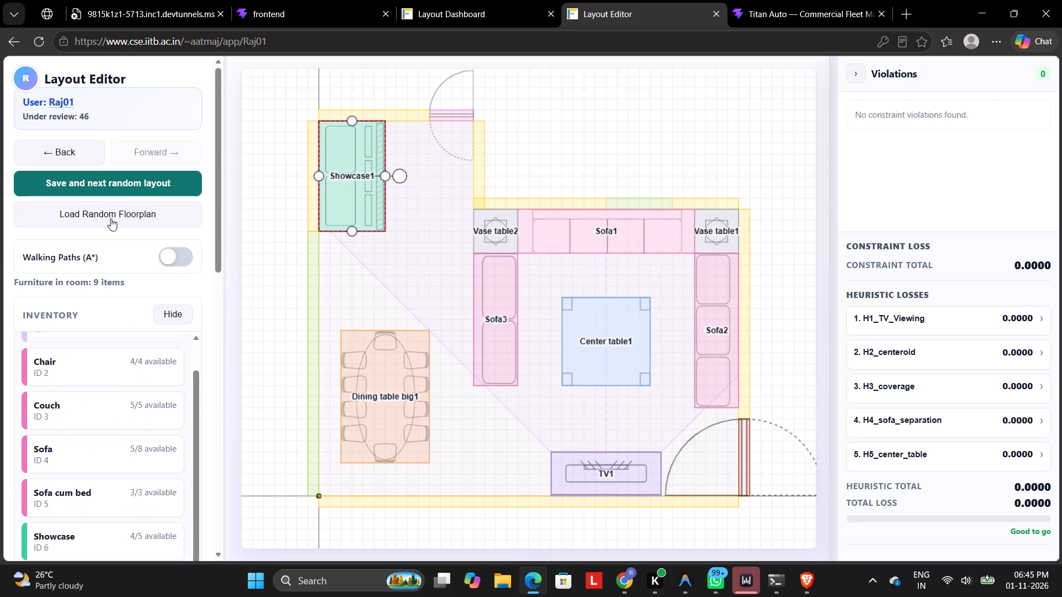
pyautogui.click(120, 179)
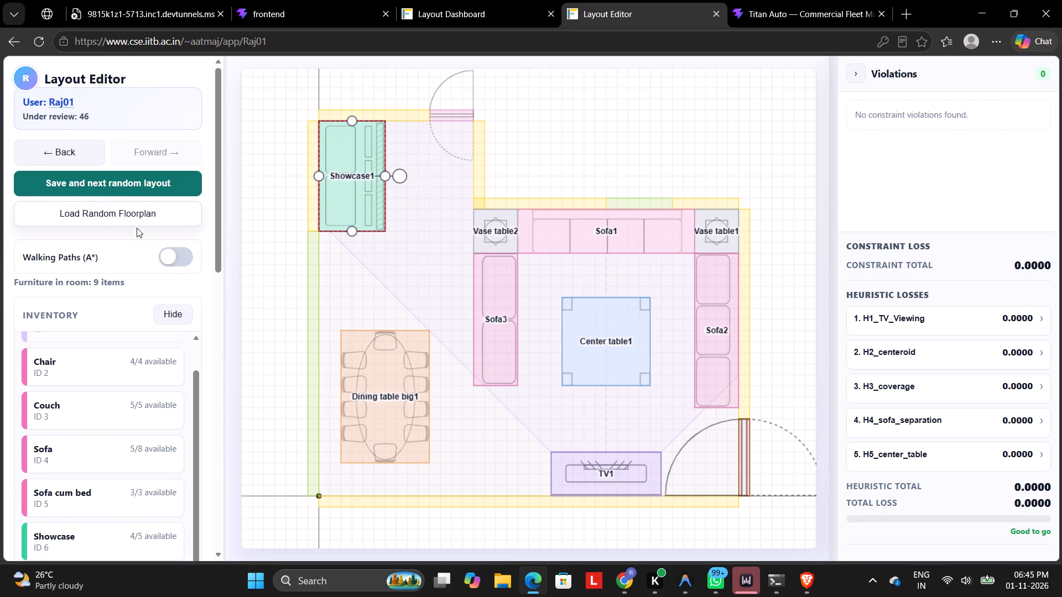
# Switch the computer's Wi-Fi connection to the Hostal 1st 2nd_5G network.
pyautogui.click(952, 580)
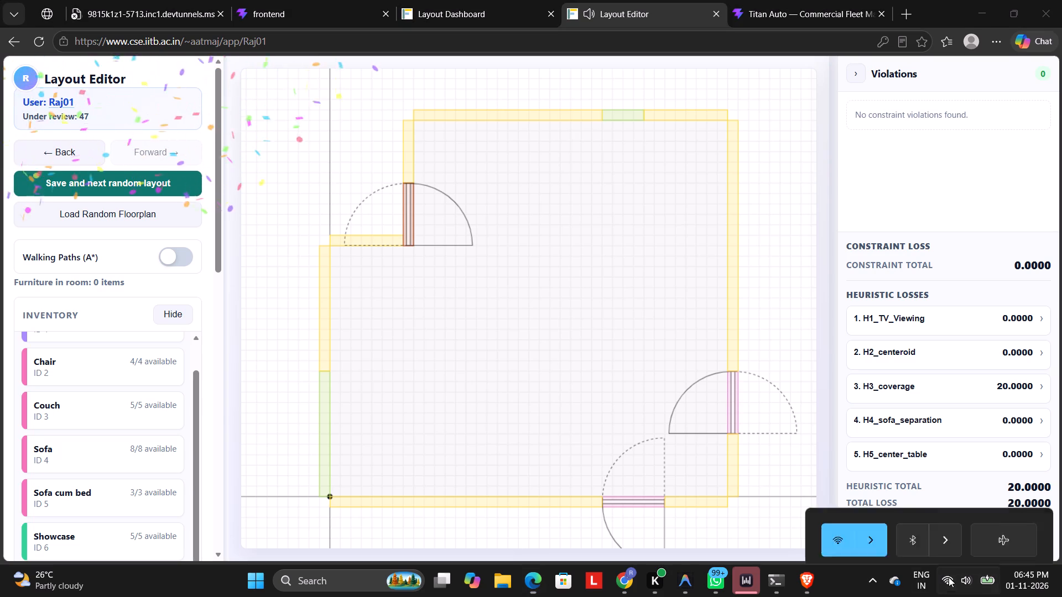
pyautogui.click(882, 329)
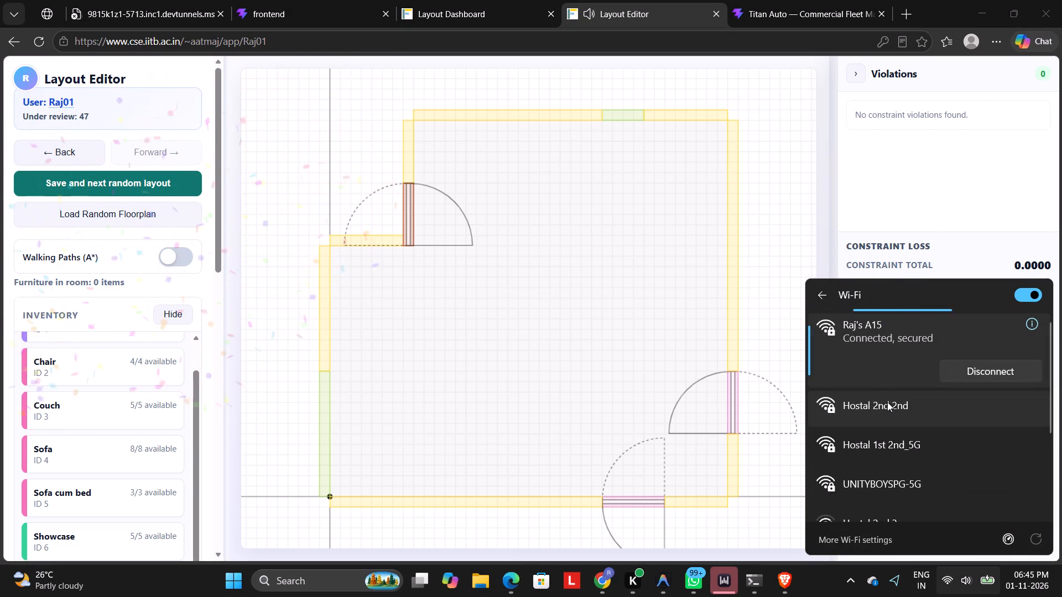
pyautogui.scroll(-1, 889, 416)
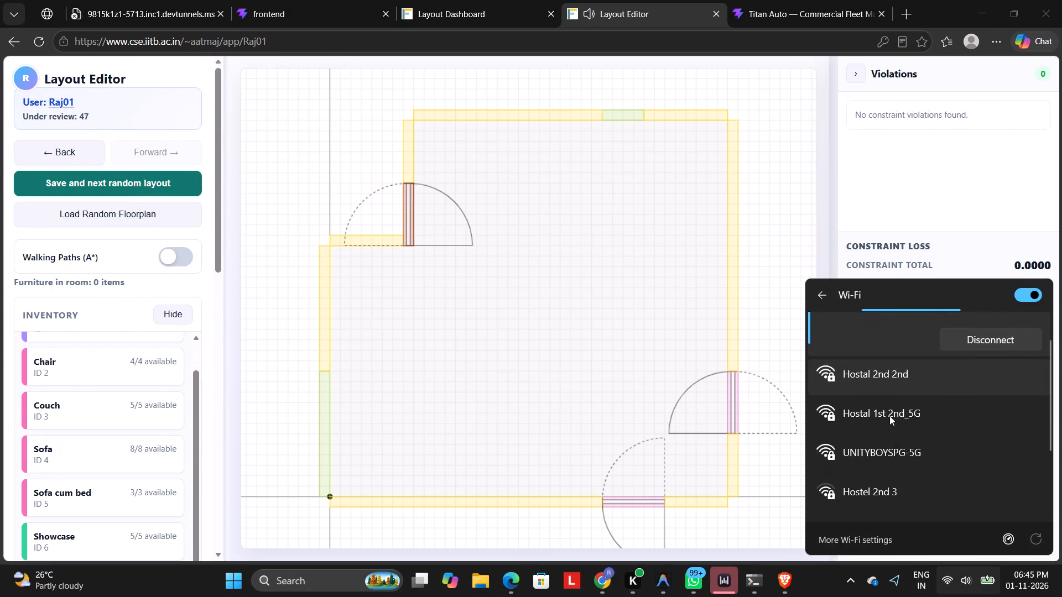
pyautogui.click(889, 416)
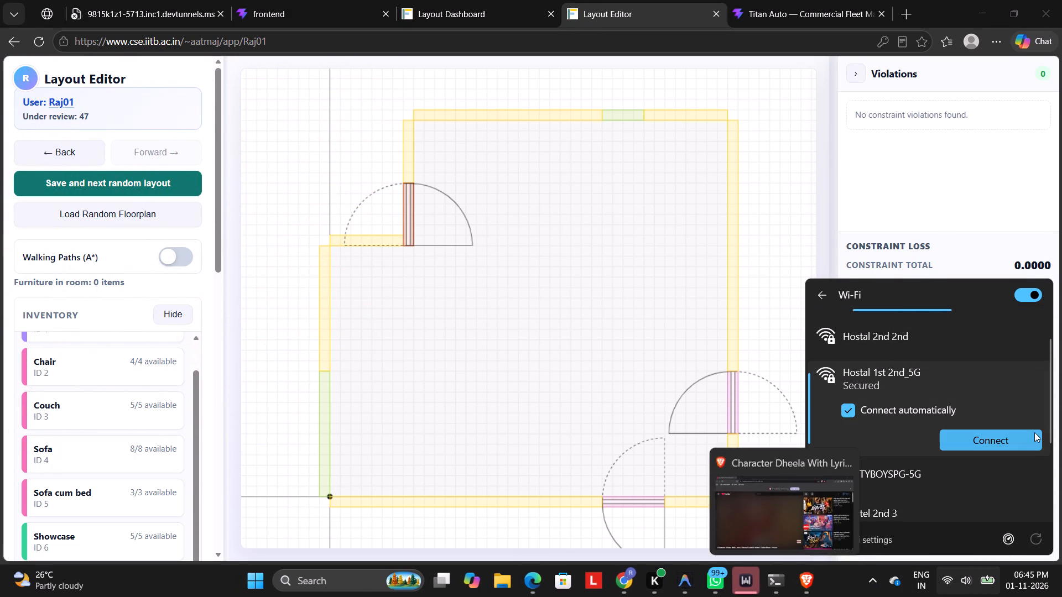
pyautogui.click(1030, 433)
# Switch to the YouTube video page in Brave and look through the suggested songs.
pyautogui.click(816, 580)
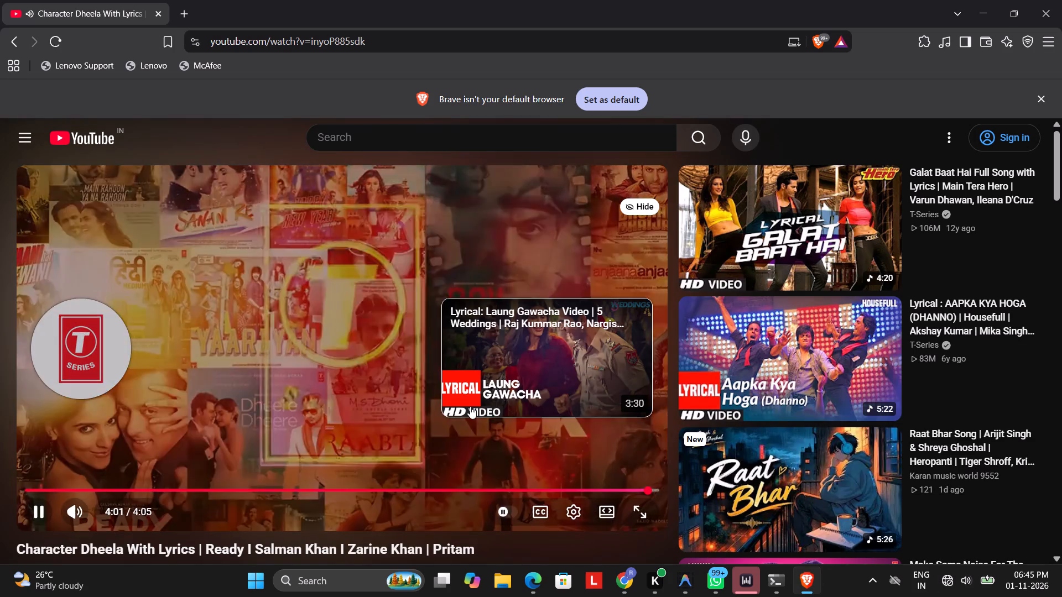
pyautogui.scroll(-6, 822, 387)
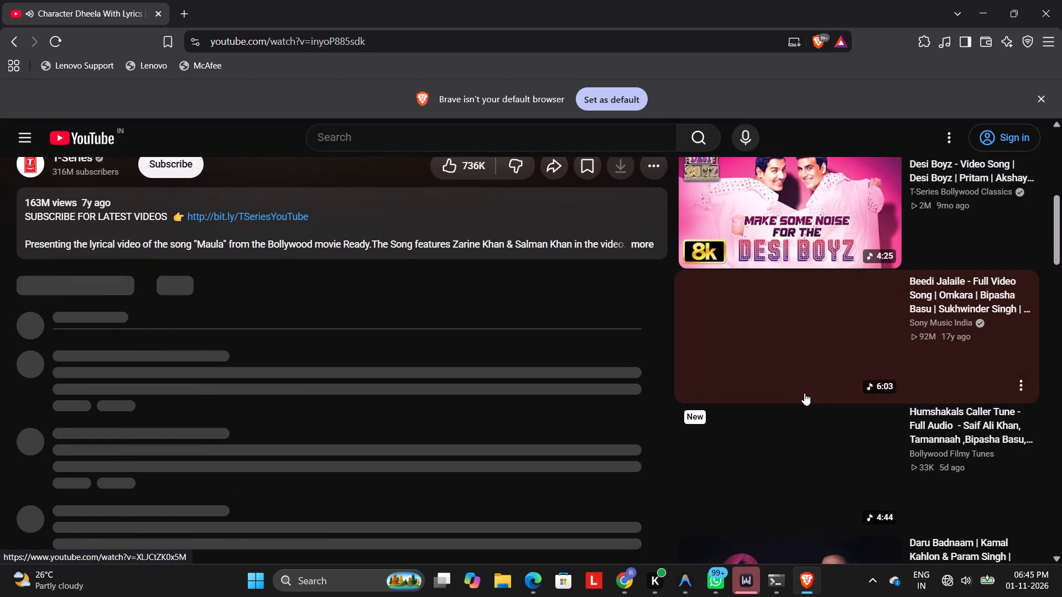
pyautogui.scroll(-4, 809, 407)
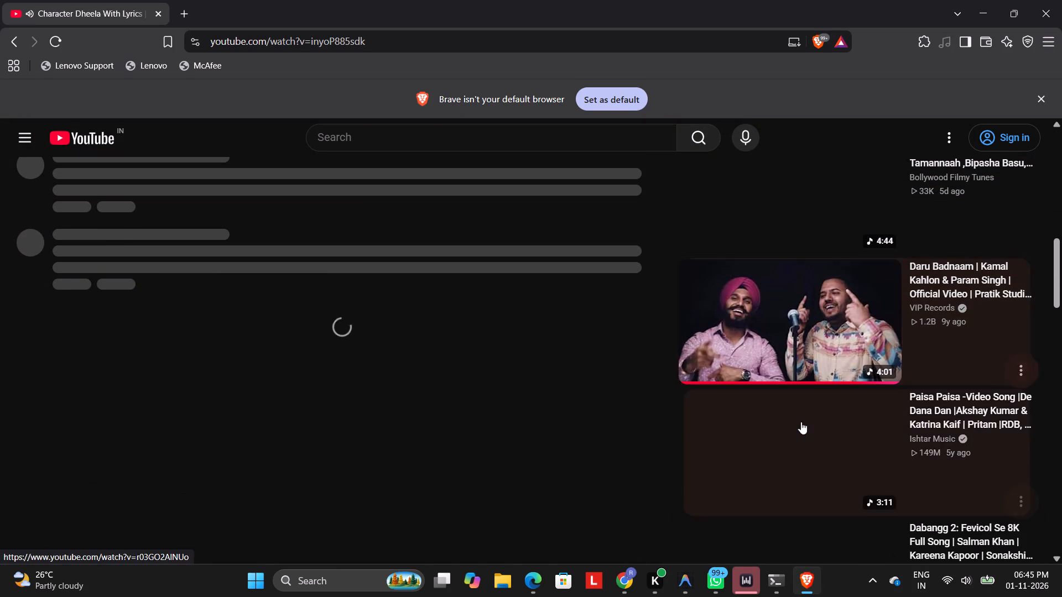
pyautogui.scroll(-4, 801, 422)
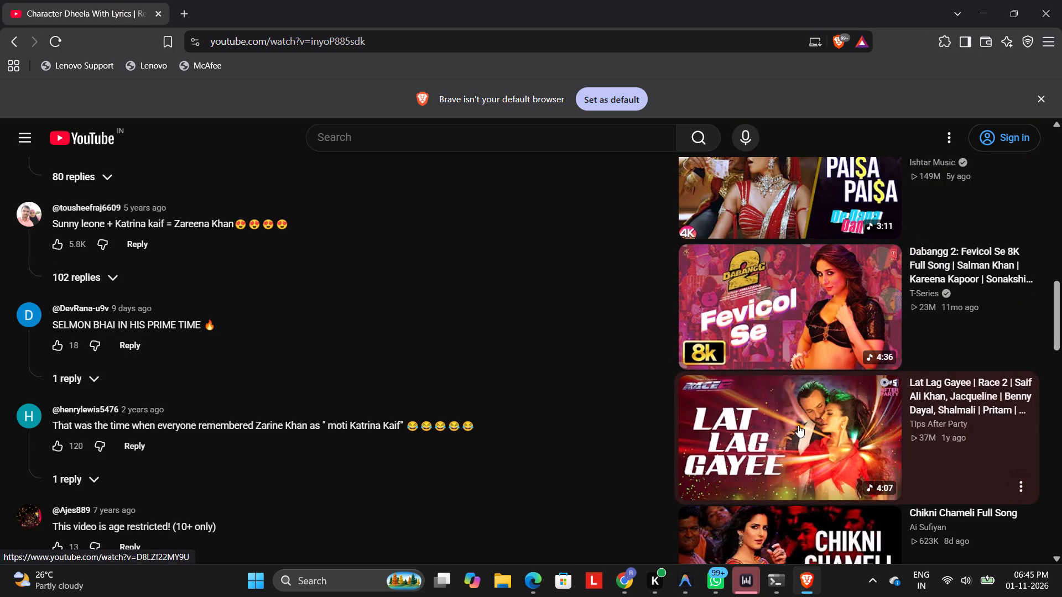
pyautogui.scroll(-2, 798, 425)
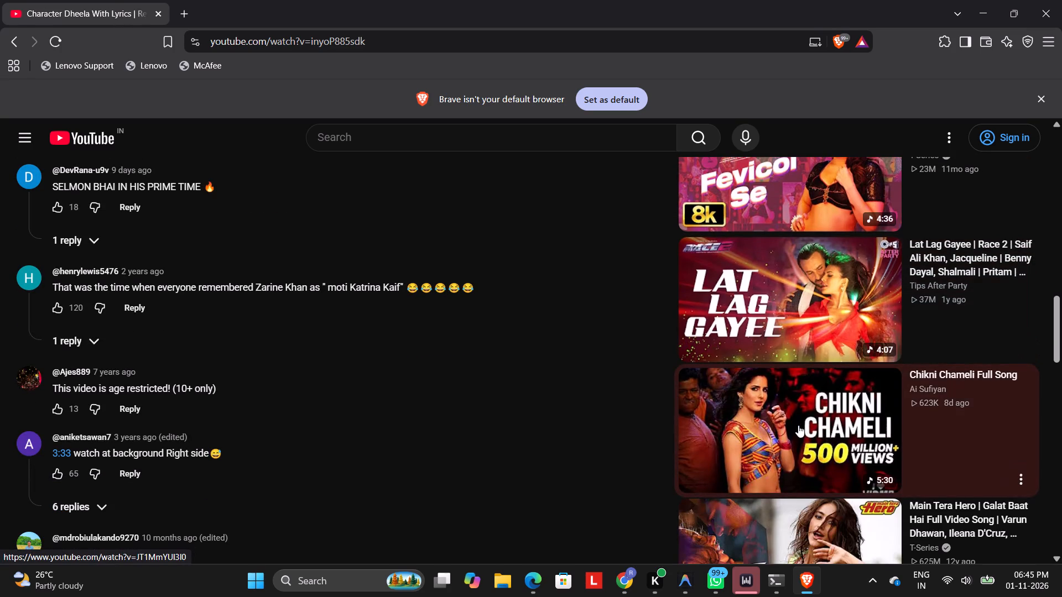
# Play Afghan Jalebi (Film Version) Lyrics from the suggested YouTube videos.
pyautogui.scroll(-9, 798, 425)
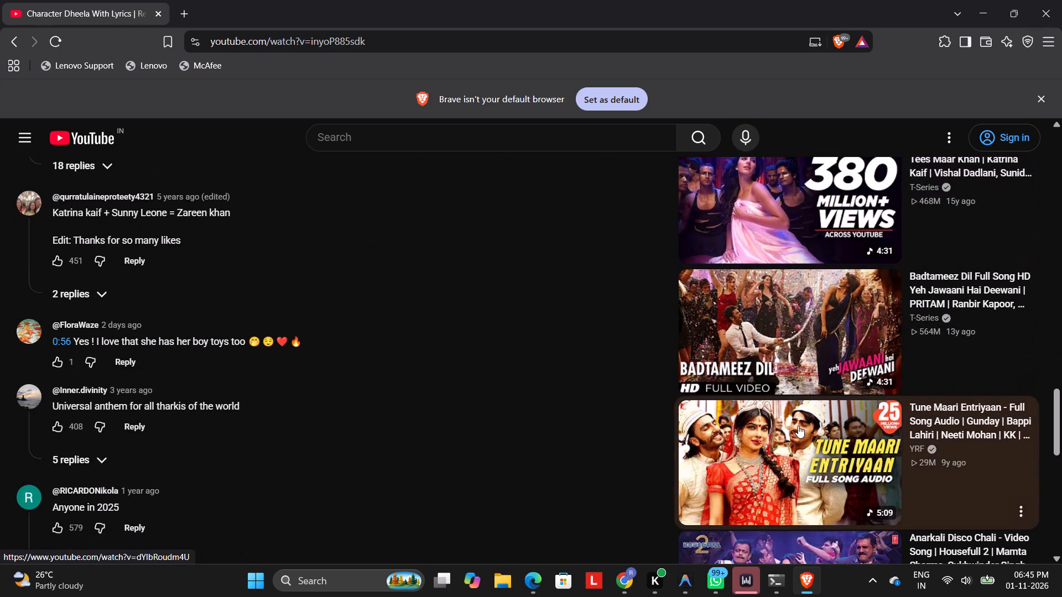
pyautogui.scroll(1, 798, 426)
pyautogui.scroll(-2, 798, 426)
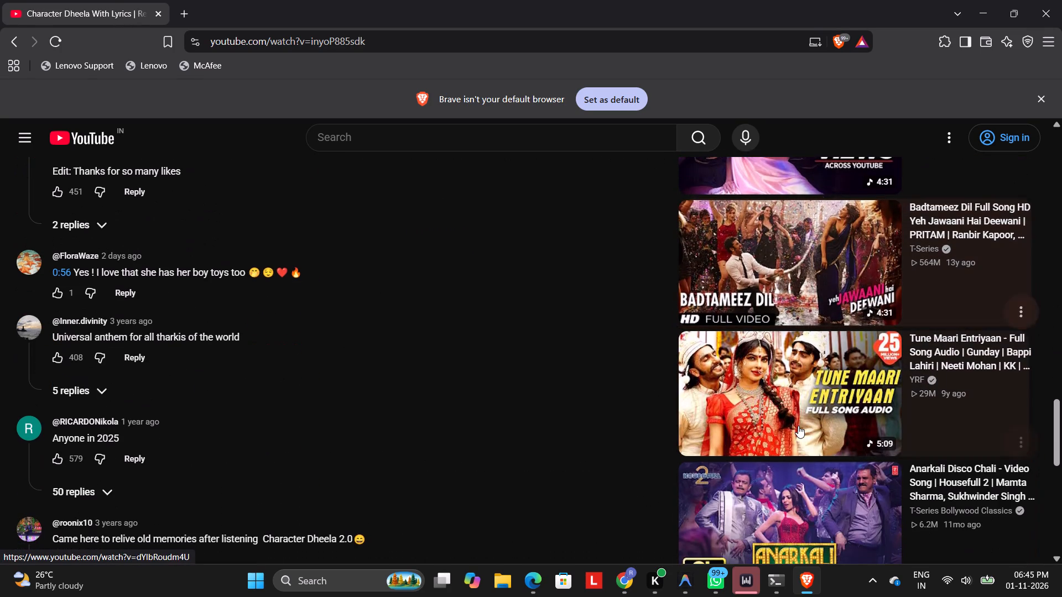
pyautogui.scroll(-6, 798, 426)
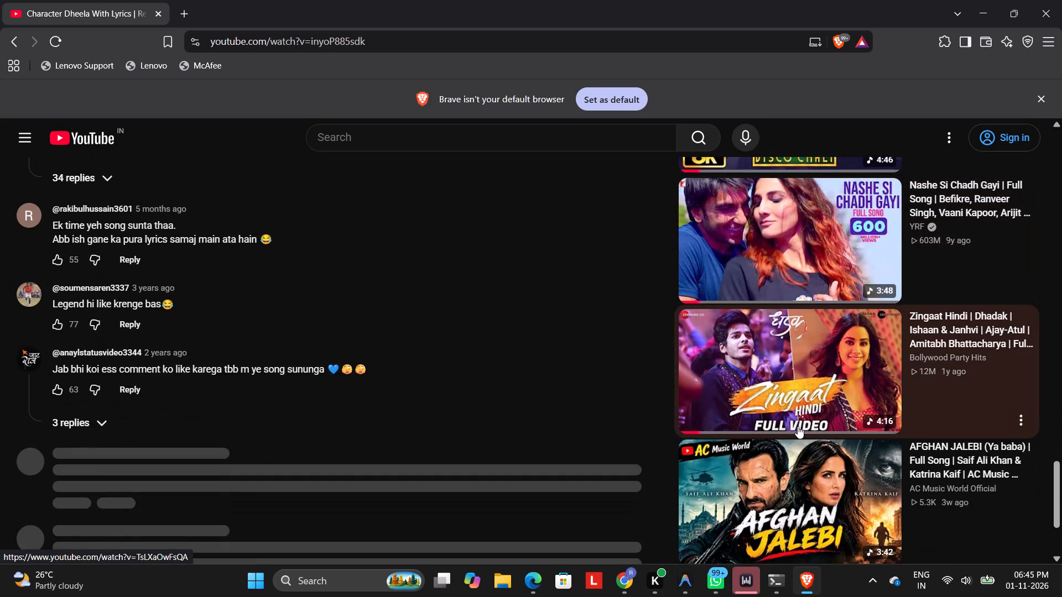
pyautogui.scroll(-3, 798, 426)
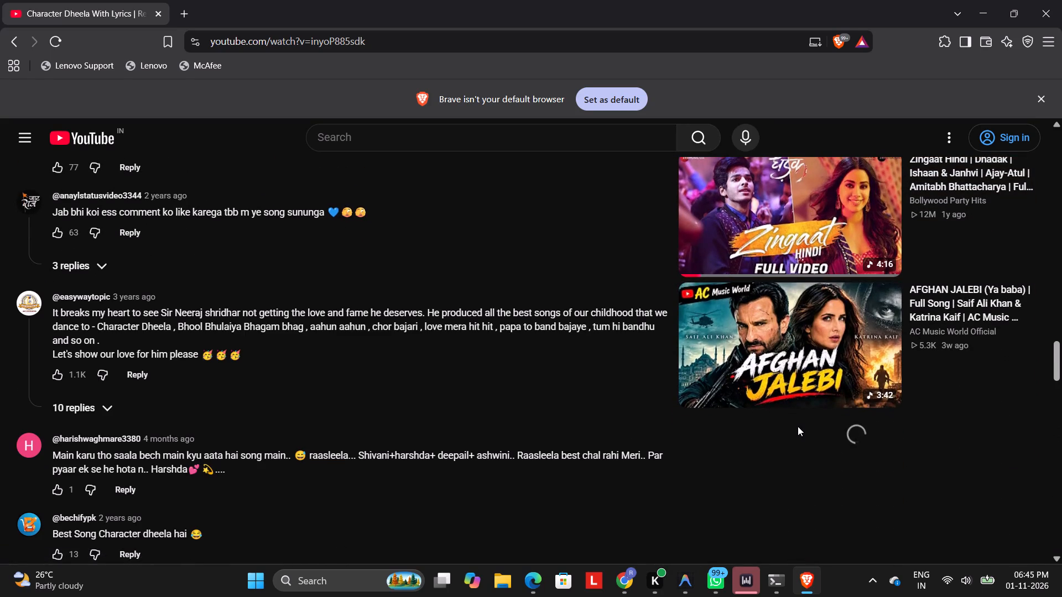
pyautogui.scroll(12, 798, 426)
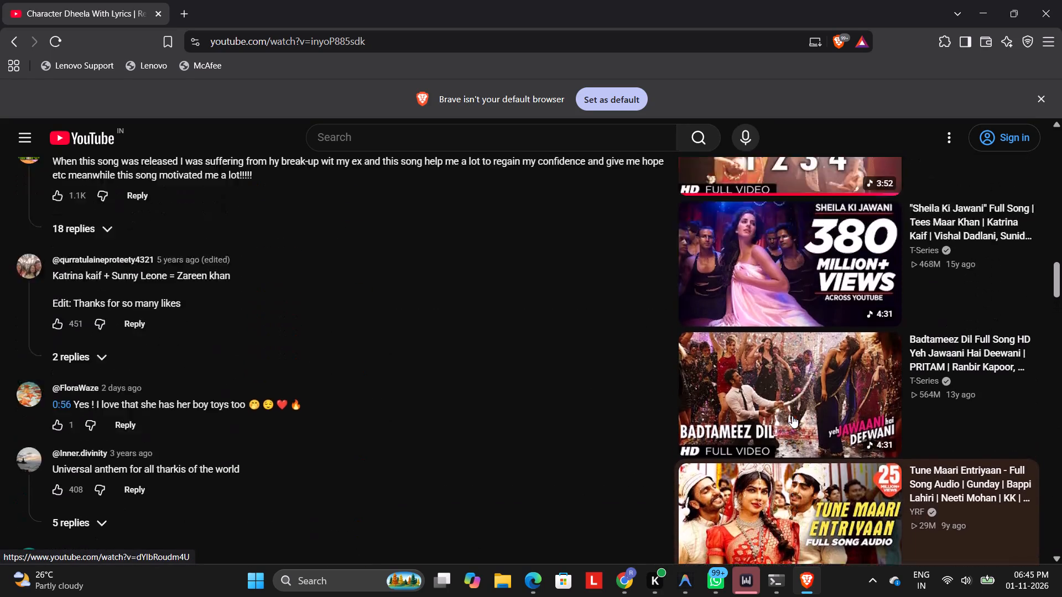
pyautogui.scroll(-15, 792, 416)
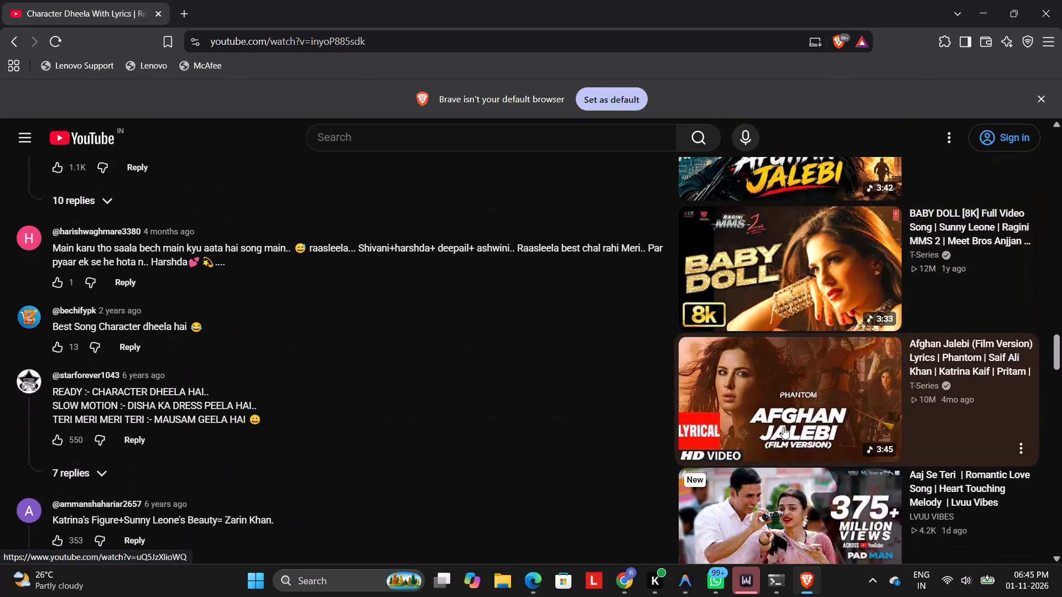
pyautogui.scroll(-6, 783, 427)
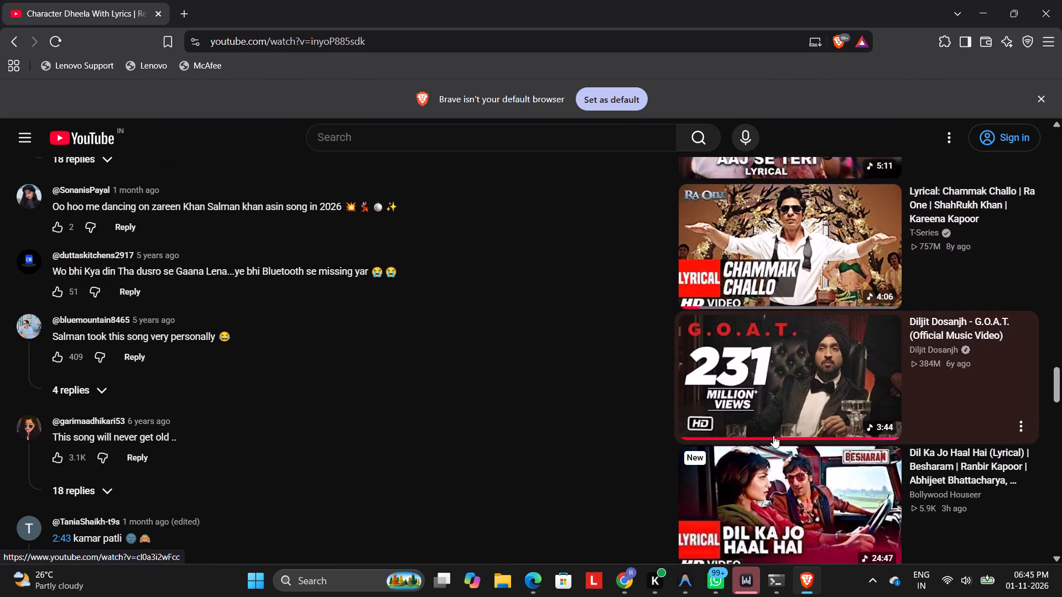
pyautogui.scroll(9, 773, 436)
pyautogui.scroll(-6, 773, 436)
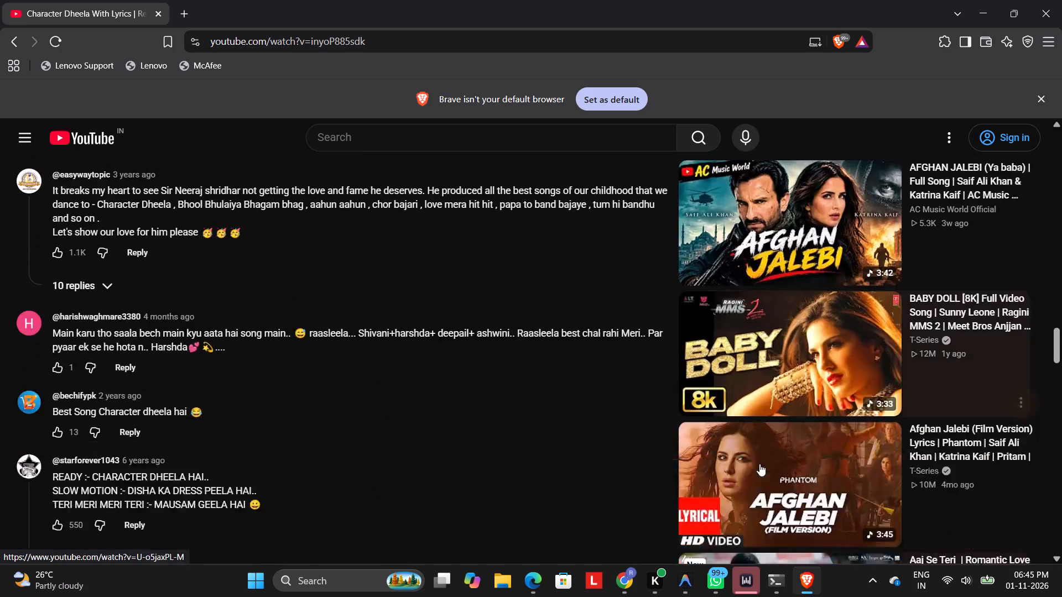
pyautogui.scroll(-9, 757, 464)
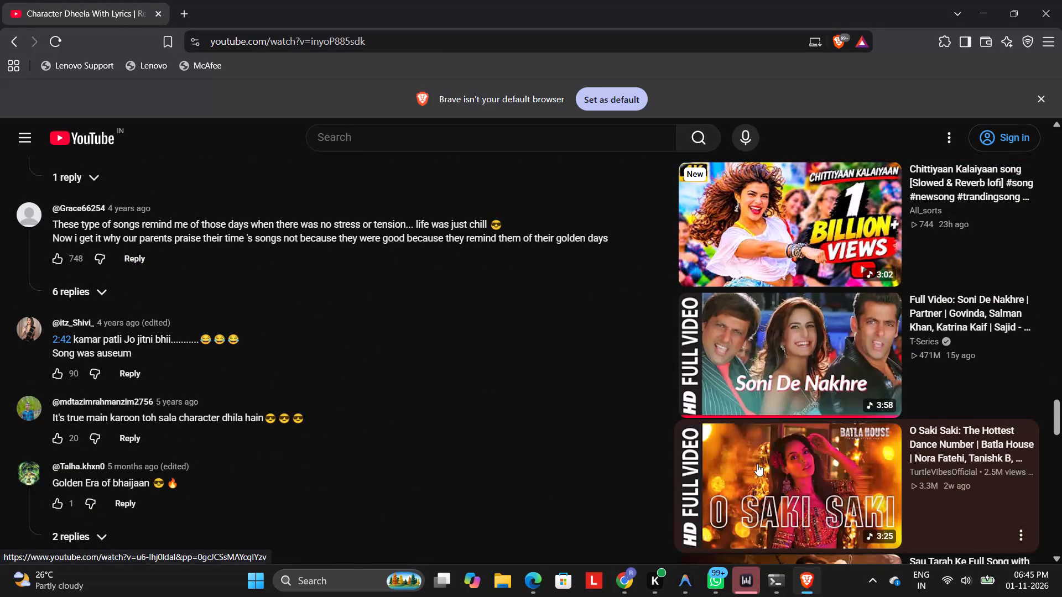
pyautogui.scroll(-2, 757, 464)
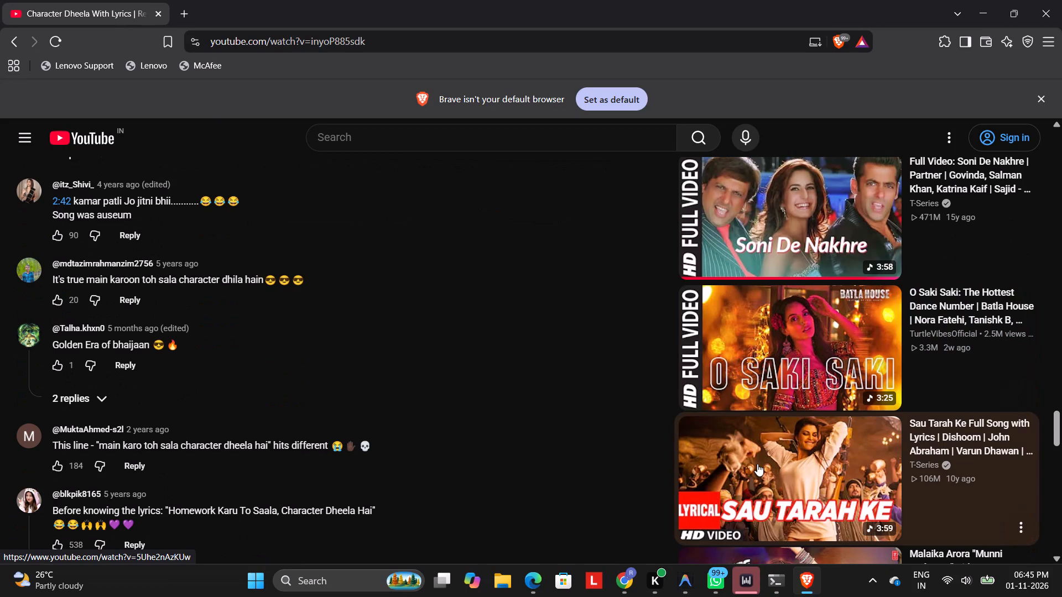
pyautogui.scroll(10, 757, 464)
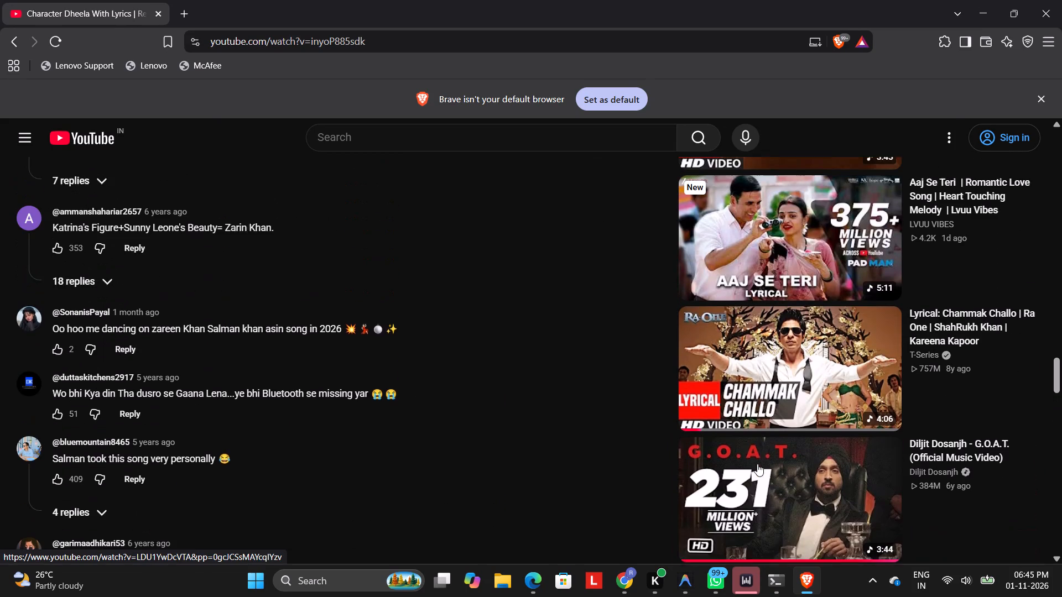
pyautogui.scroll(4, 757, 464)
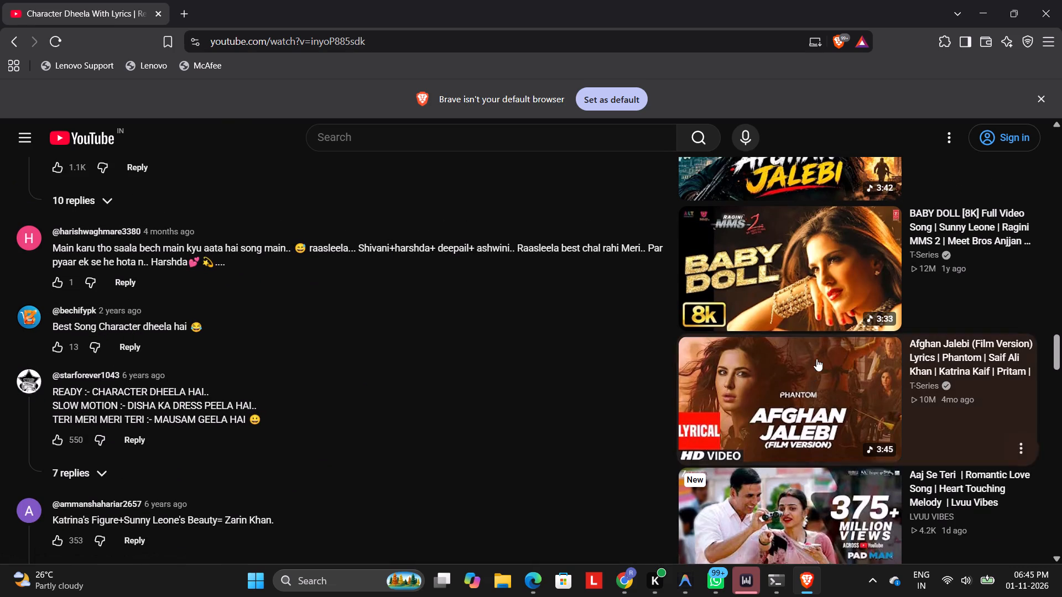
pyautogui.click(814, 365)
# Switch to the Layout Editor in Microsoft Edge and load random floorplans, skipping the first one offered.
pyautogui.click(622, 578)
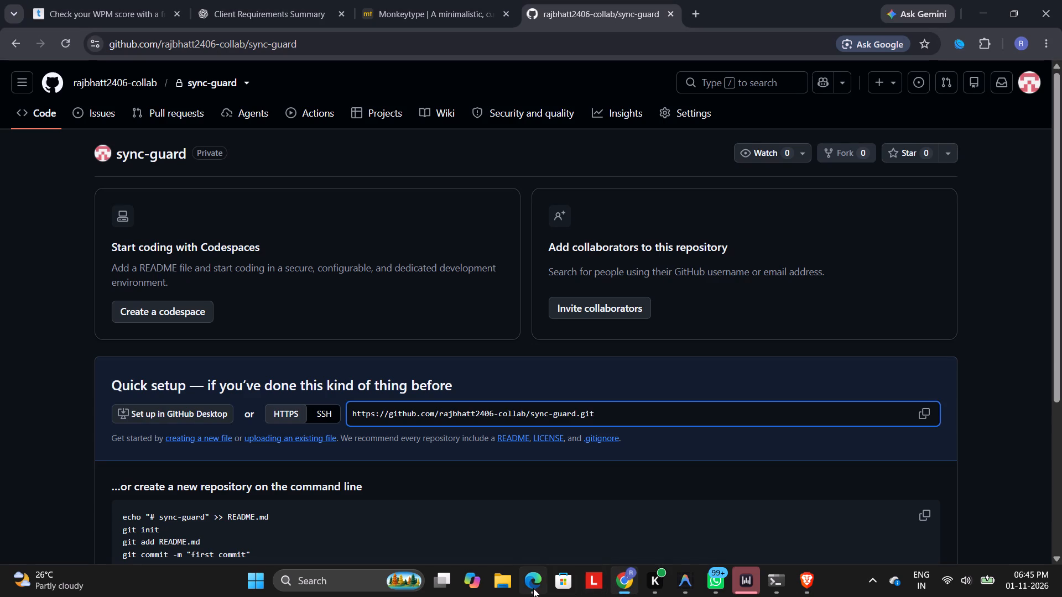
pyautogui.click(533, 585)
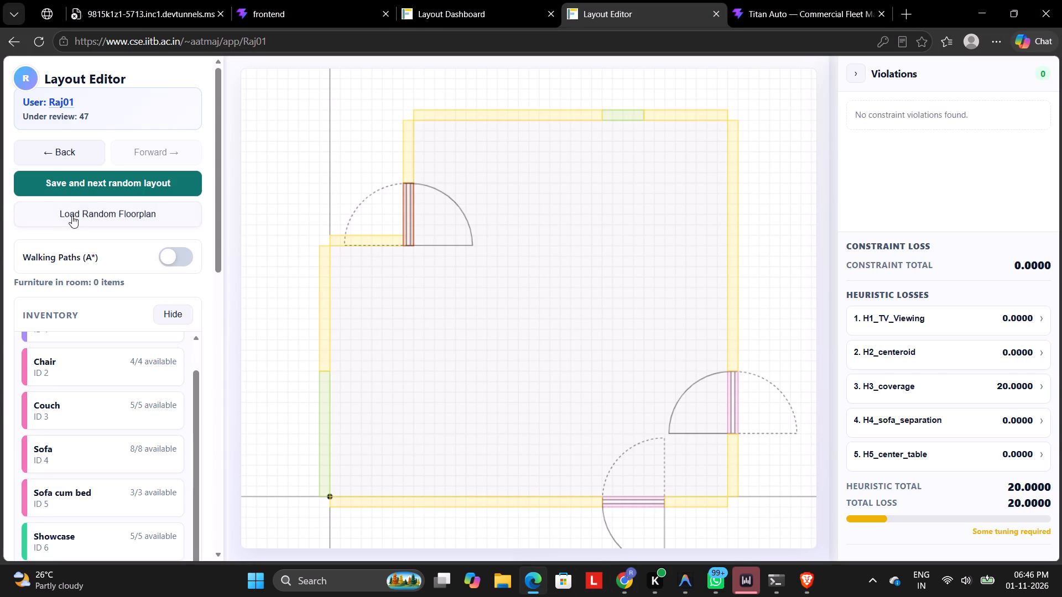
pyautogui.click(80, 222)
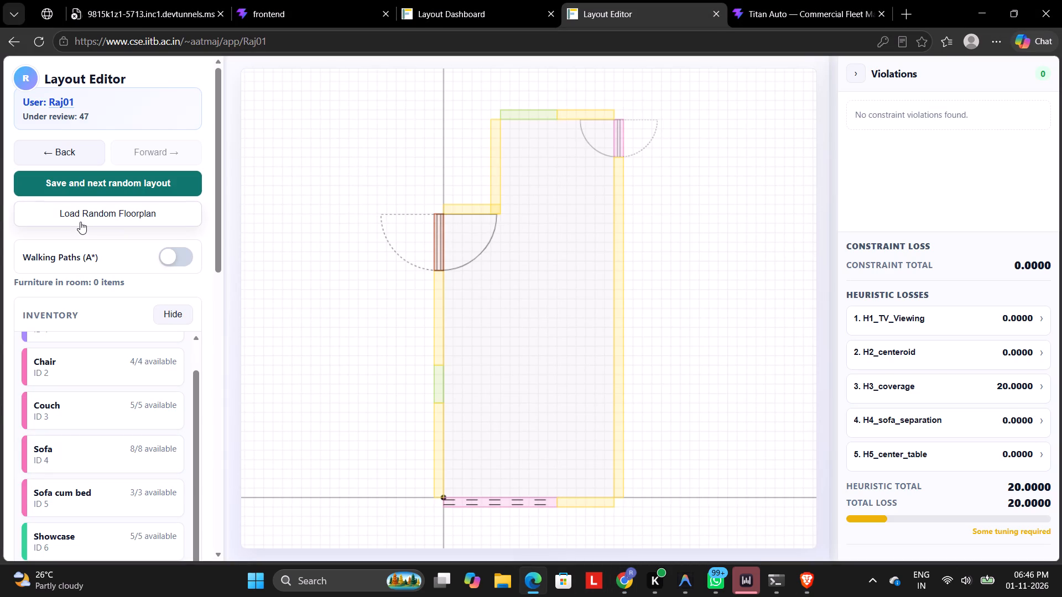
pyautogui.click(80, 222)
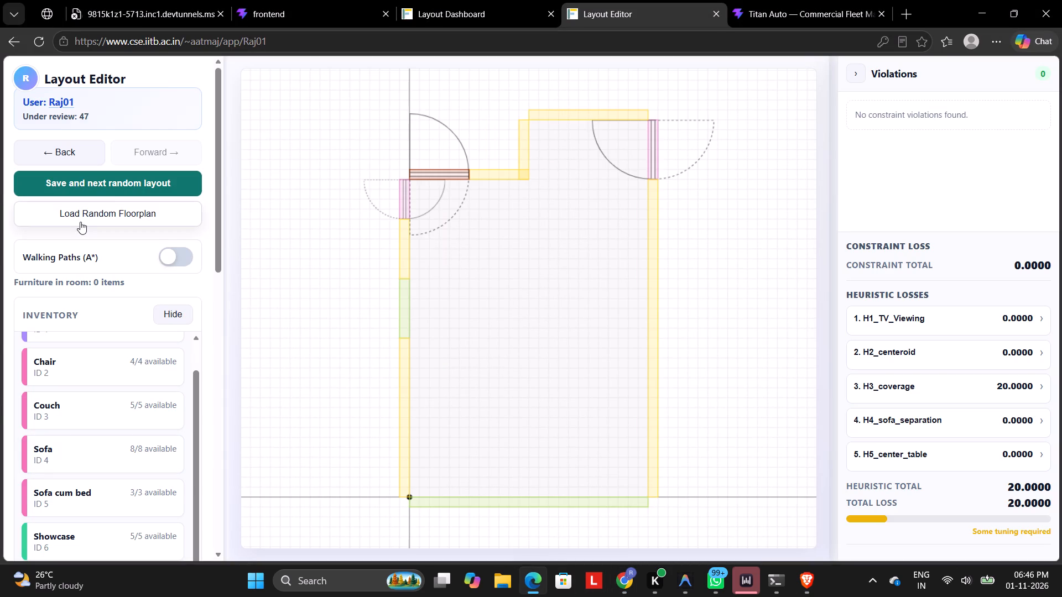
# Place the TV against the lower part of the room's left wall, facing into the room.
pyautogui.scroll(3, 70, 358)
pyautogui.moveTo(67, 360); pyautogui.dragTo(346, 401)
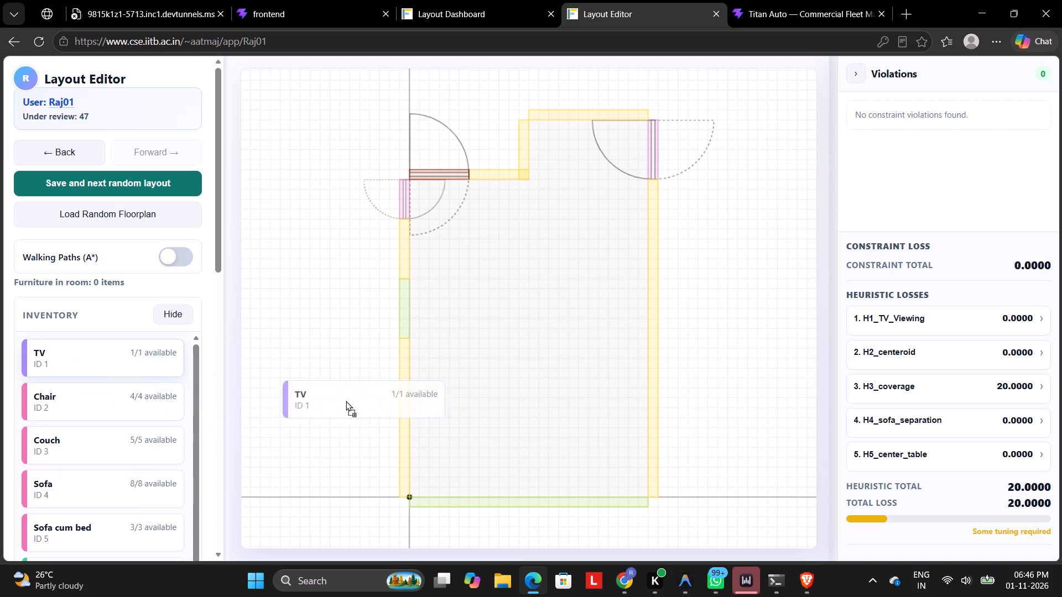
pyautogui.moveTo(346, 401); pyautogui.dragTo(366, 399)
# Place a vase table snugly in the room's lower-right corner.
pyautogui.scroll(-4, 357, 399)
pyautogui.scroll(-3, 0, 395)
pyautogui.scroll(-2, 101, 390)
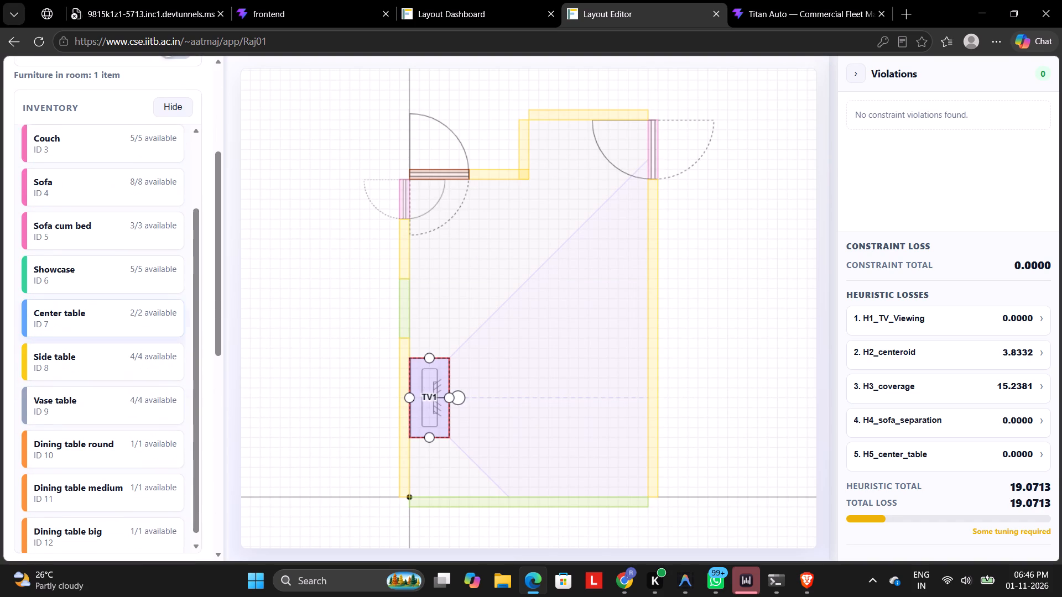
pyautogui.moveTo(91, 401); pyautogui.dragTo(669, 462)
pyautogui.moveTo(634, 459); pyautogui.dragTo(629, 467)
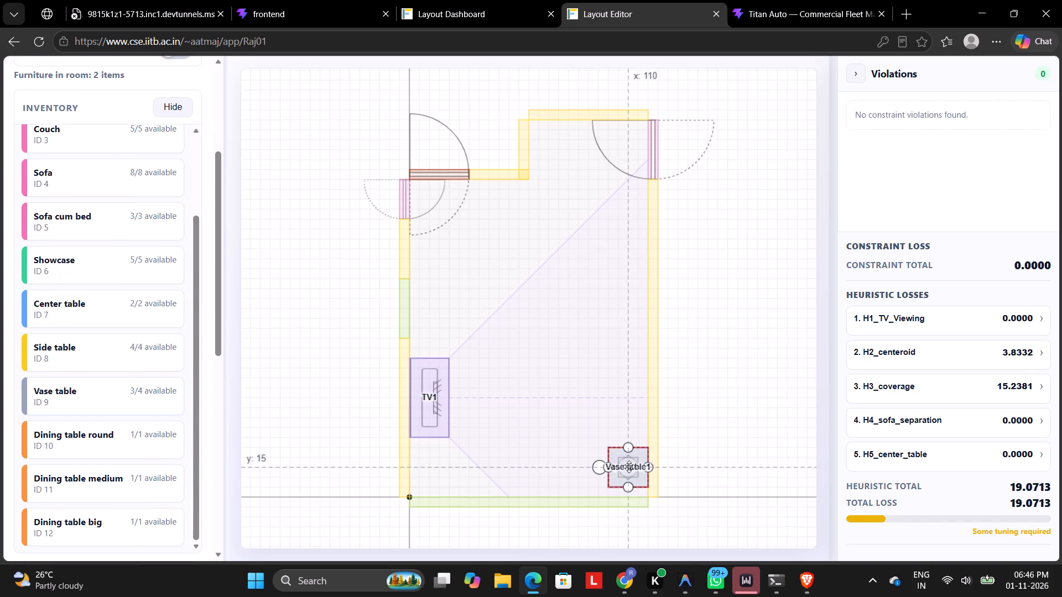
pyautogui.moveTo(629, 467); pyautogui.dragTo(632, 478)
# Place sofas on the right and bottom walls adjoining the vase table, and a center table between them and the TV.
pyautogui.moveTo(71, 183); pyautogui.dragTo(498, 348)
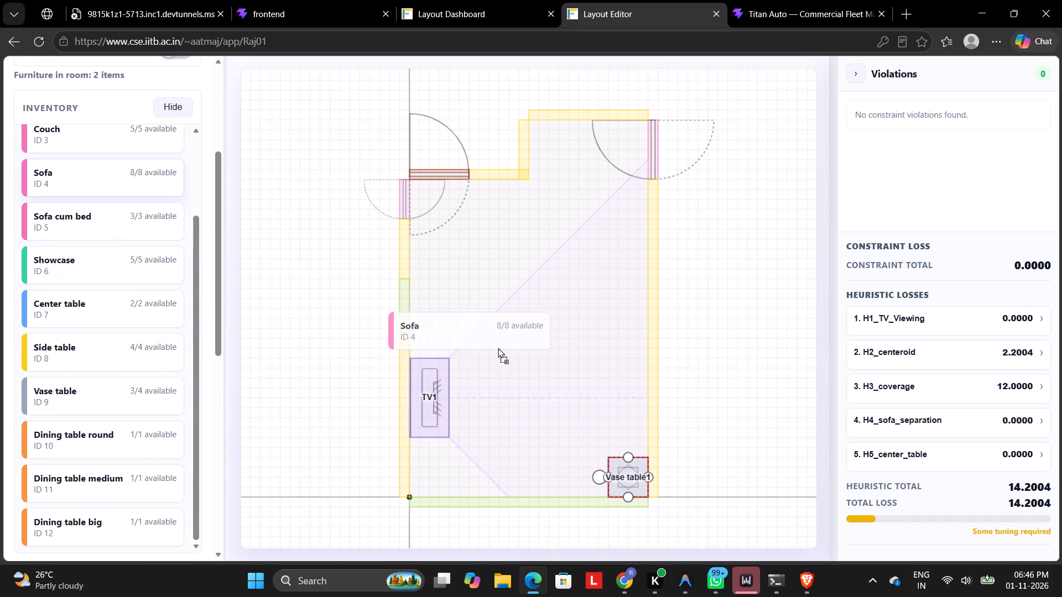
pyautogui.moveTo(498, 348); pyautogui.dragTo(586, 400)
pyautogui.moveTo(100, 185); pyautogui.dragTo(556, 515)
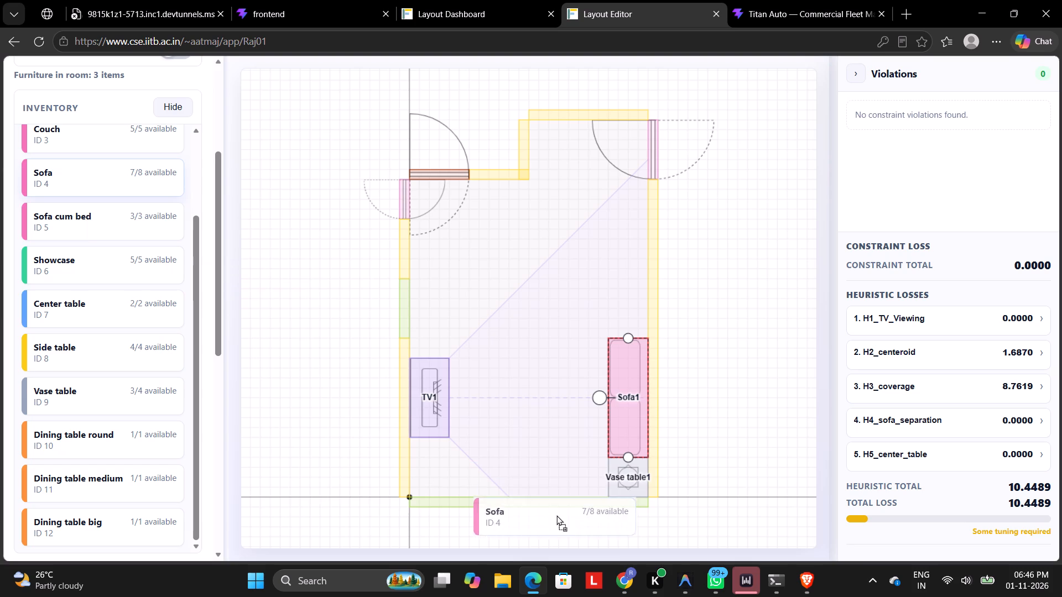
pyautogui.moveTo(556, 515); pyautogui.dragTo(539, 473)
pyautogui.moveTo(44, 314); pyautogui.dragTo(597, 401)
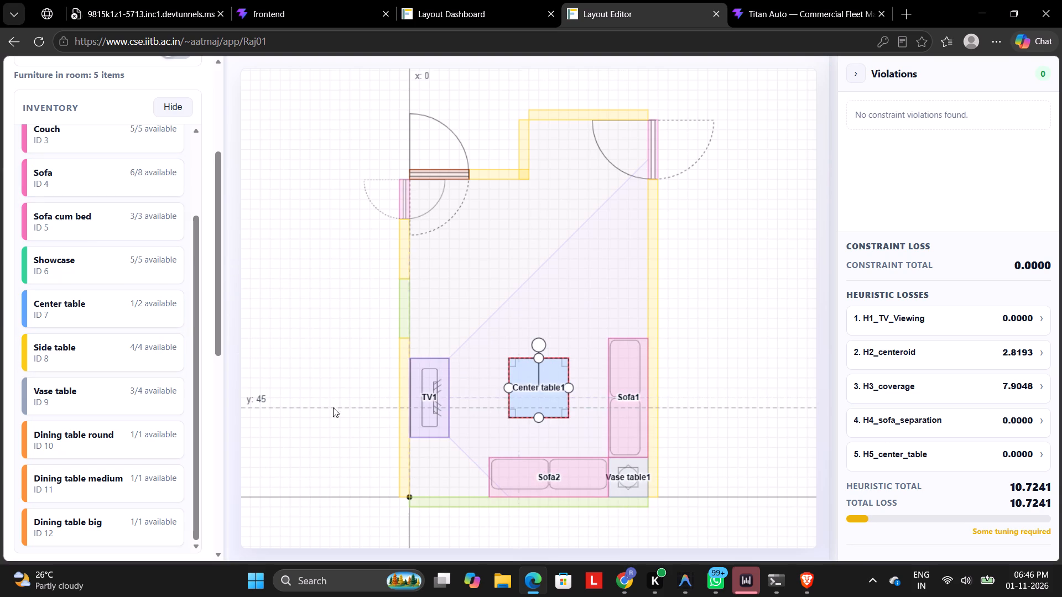
# Enlarge the TV by one size along the left wall.
pyautogui.click(429, 394)
pyautogui.press('e')
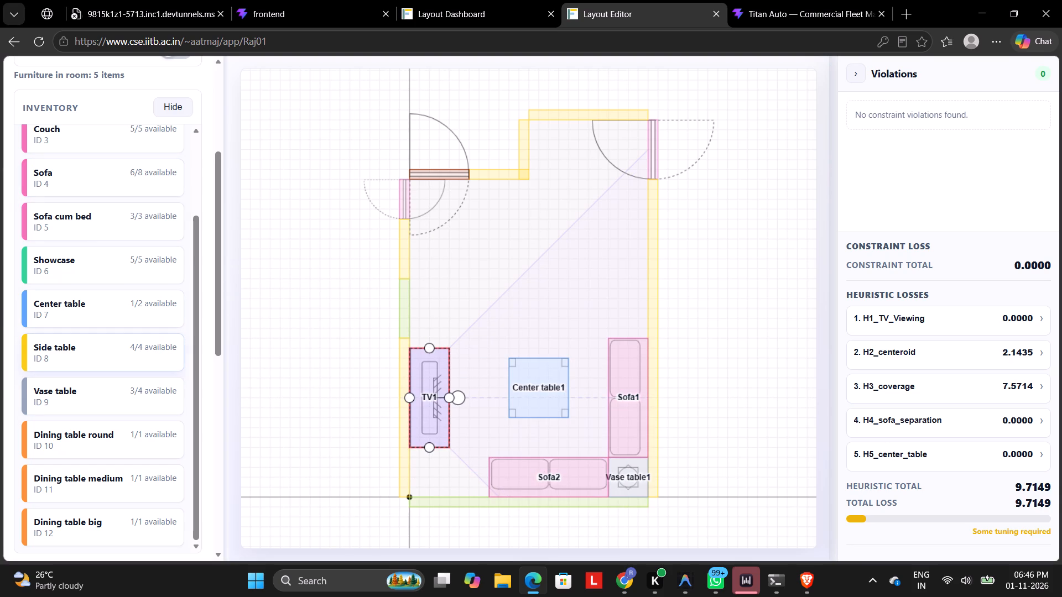
# Place the medium dining table vertically in the upper part of the room, below the alcove.
pyautogui.scroll(-2, 34, 357)
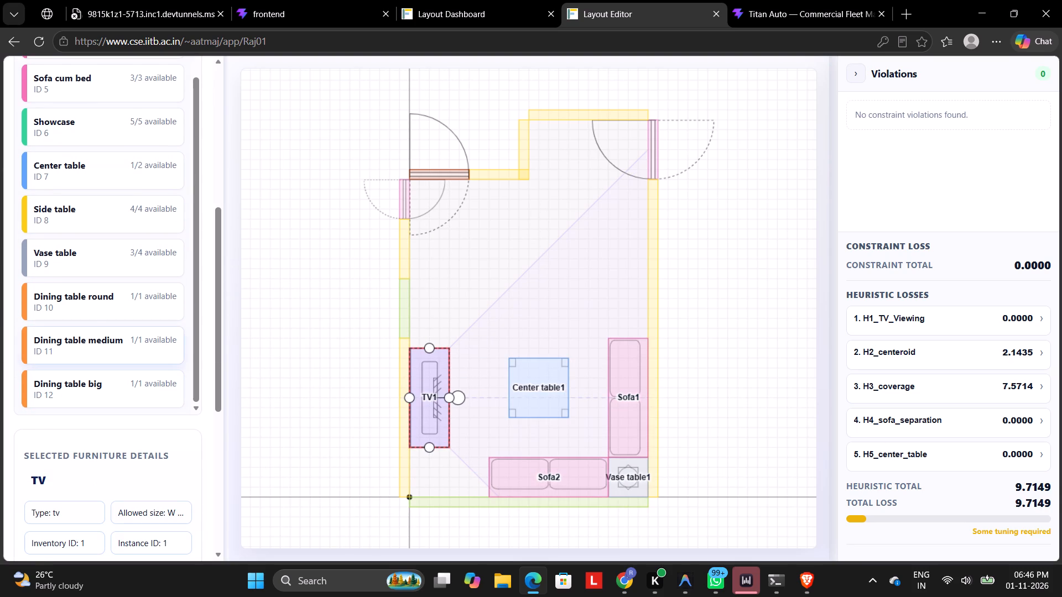
pyautogui.moveTo(60, 350); pyautogui.dragTo(523, 232)
pyautogui.rightClick(532, 246)
pyautogui.moveTo(533, 247); pyautogui.dragTo(591, 233)
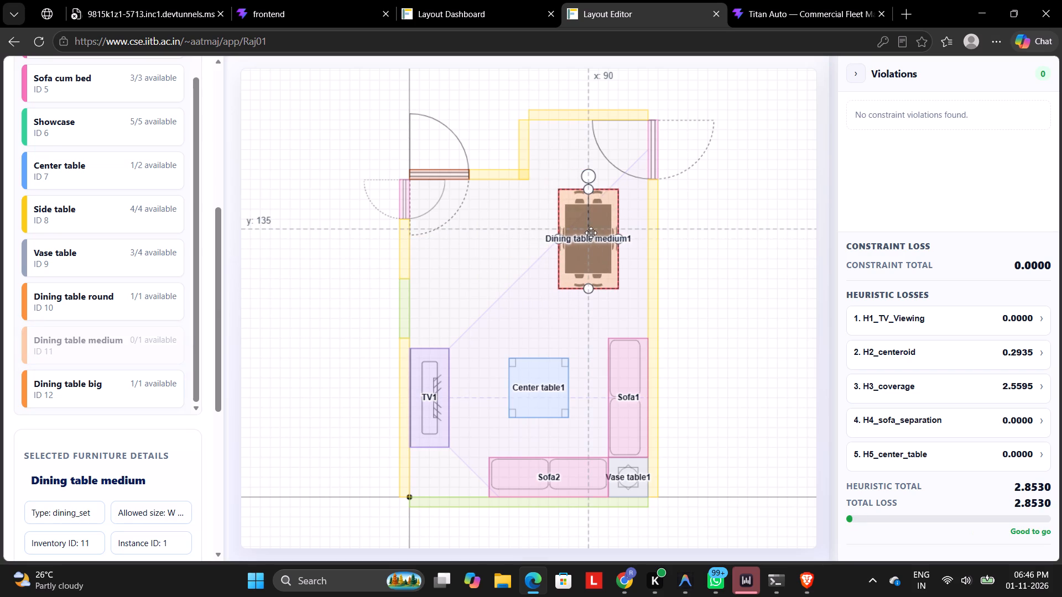
pyautogui.moveTo(591, 233); pyautogui.dragTo(586, 228)
# Place side tables directly above the right-wall sofa and directly above the TV on the left wall.
pyautogui.moveTo(70, 214); pyautogui.dragTo(666, 316)
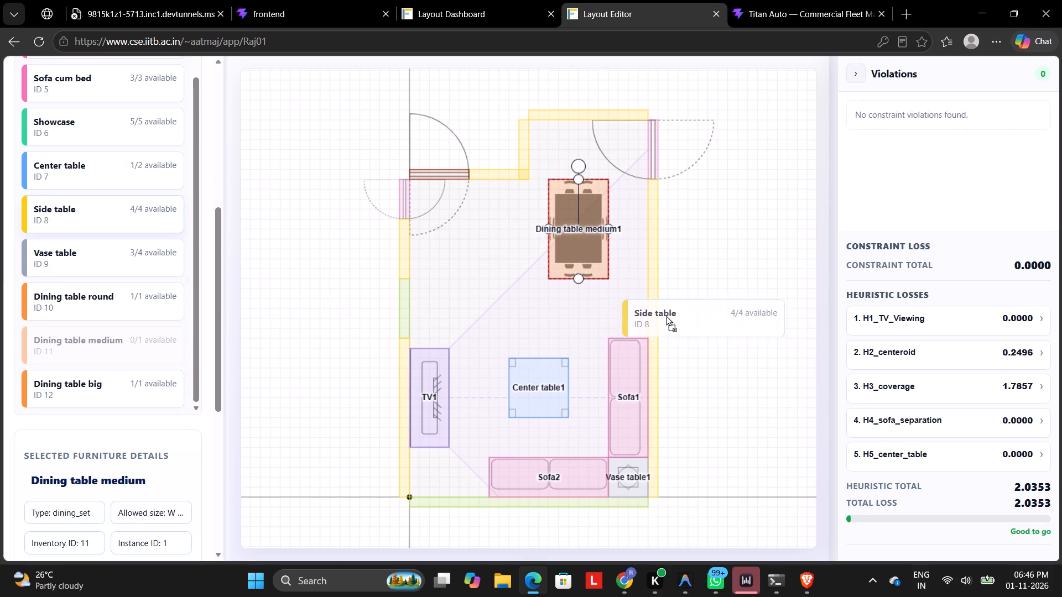
pyautogui.moveTo(666, 316); pyautogui.dragTo(632, 311)
pyautogui.moveTo(59, 219); pyautogui.dragTo(356, 324)
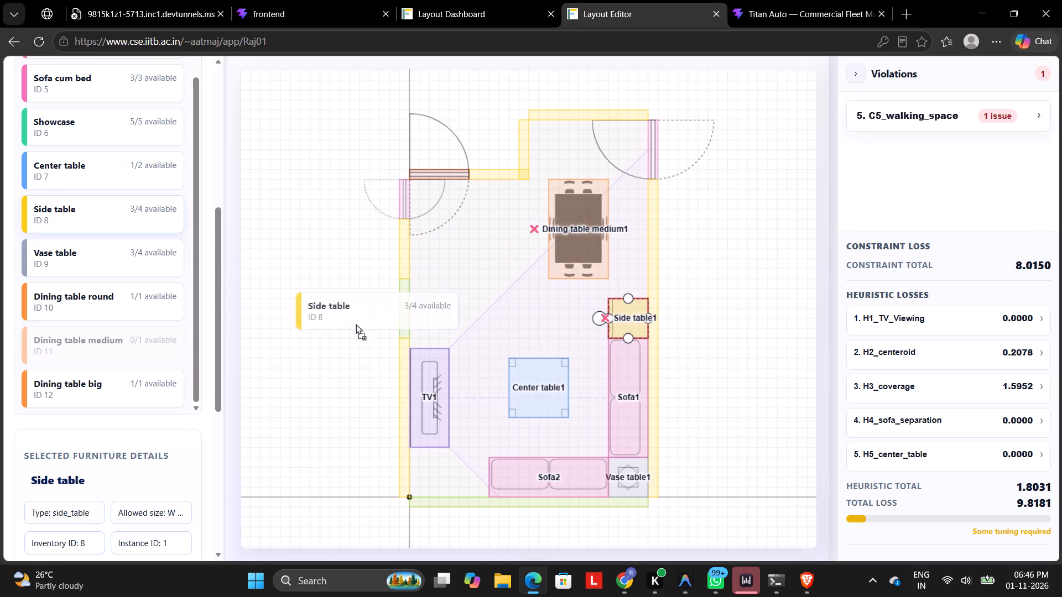
pyautogui.moveTo(356, 324); pyautogui.dragTo(387, 332)
# Rotate the medium dining table to horizontal and shift it slightly down and left.
pyautogui.rightClick(575, 235)
pyautogui.moveTo(572, 235); pyautogui.dragTo(559, 238)
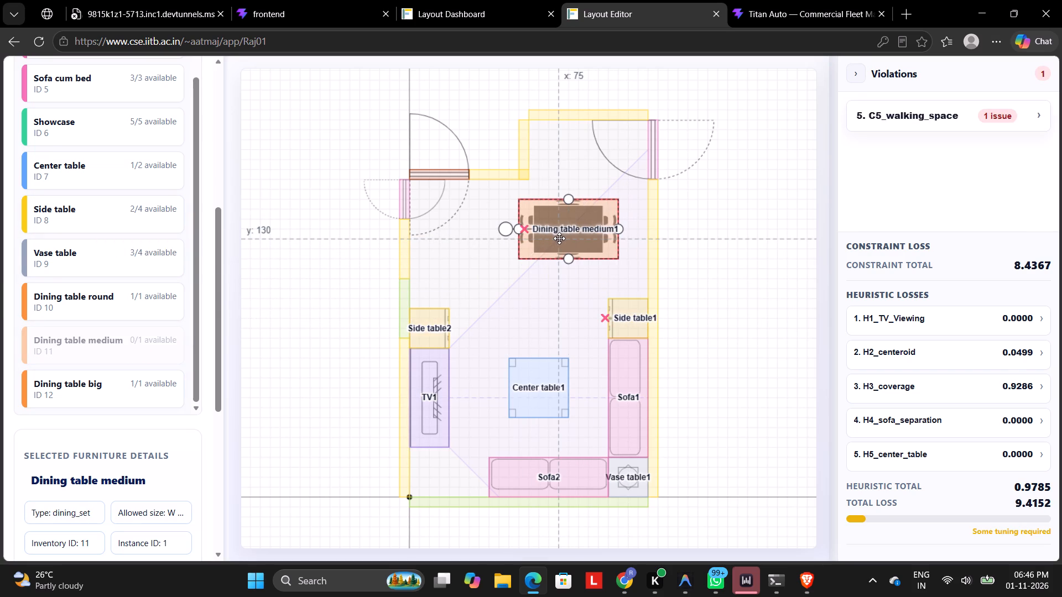
pyautogui.moveTo(559, 238); pyautogui.dragTo(549, 245)
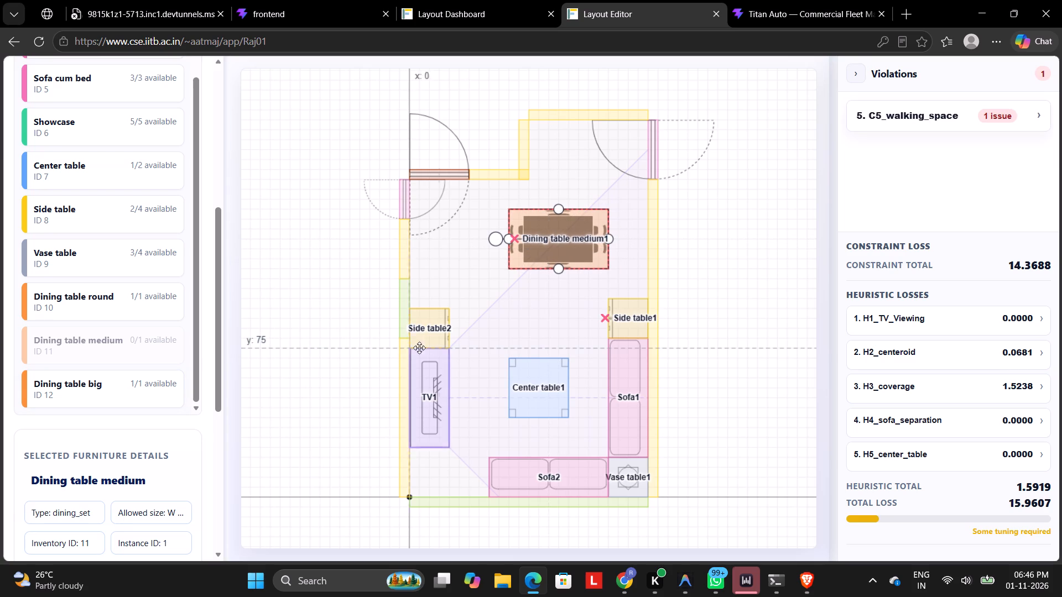
# Shrink the side table above the right-wall sofa by one size.
pyautogui.click(612, 311)
pyautogui.press('w')
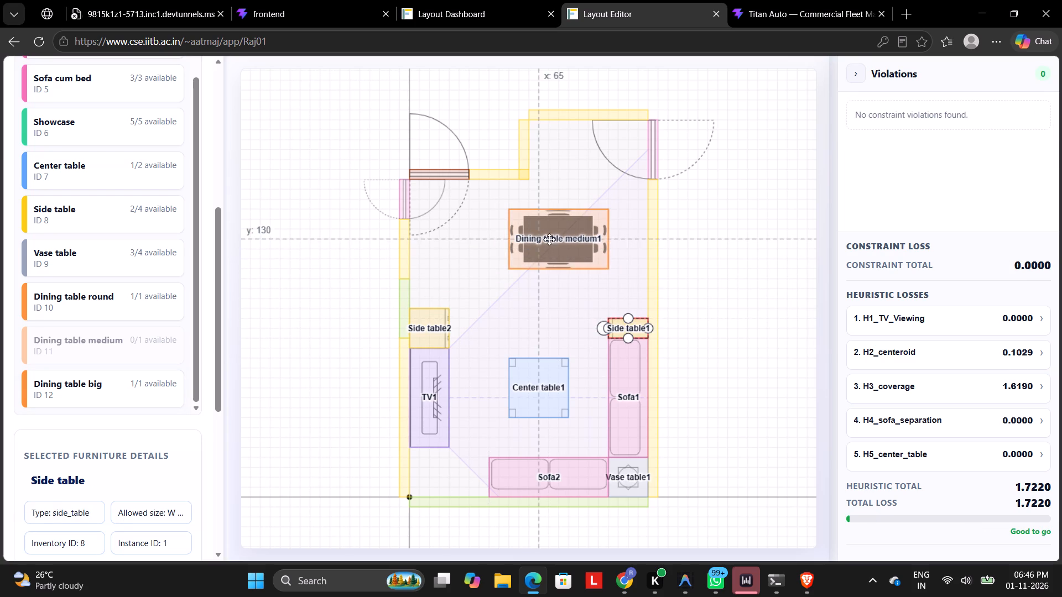
# Try the dining table closer to the right wall, then settle it one grid step below its earlier spot.
pyautogui.moveTo(560, 245); pyautogui.dragTo(582, 248)
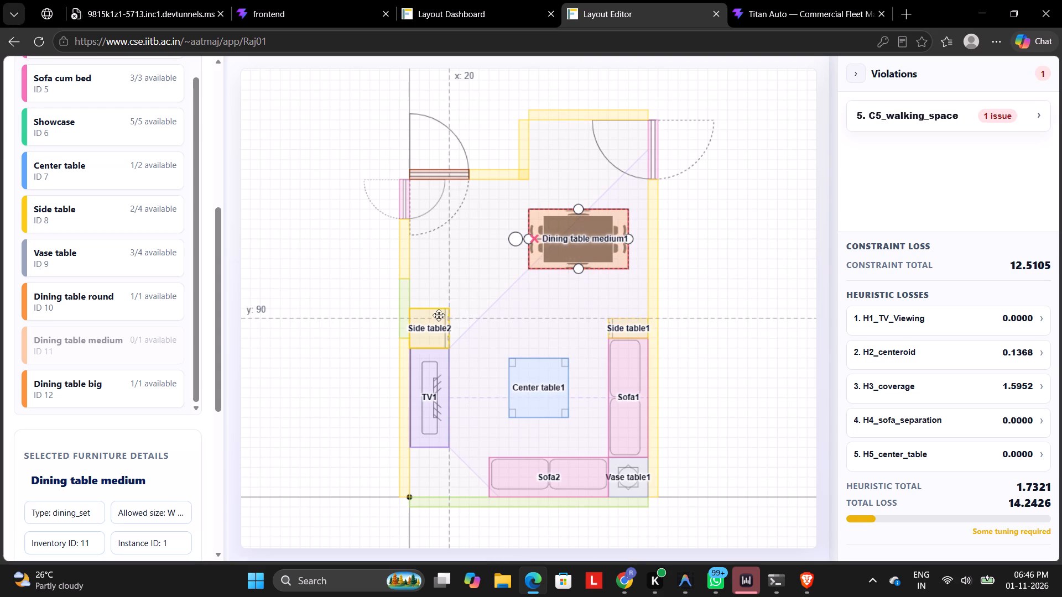
pyautogui.moveTo(558, 249); pyautogui.dragTo(542, 255)
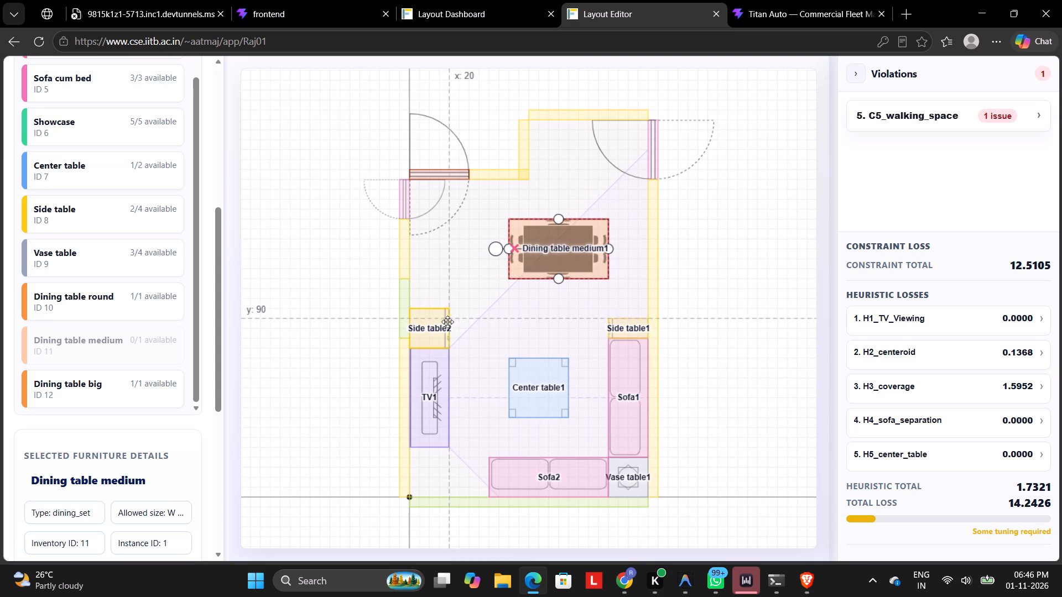
# Enlarge the side table above the TV by one size.
pyautogui.click(436, 324)
pyautogui.press('e')
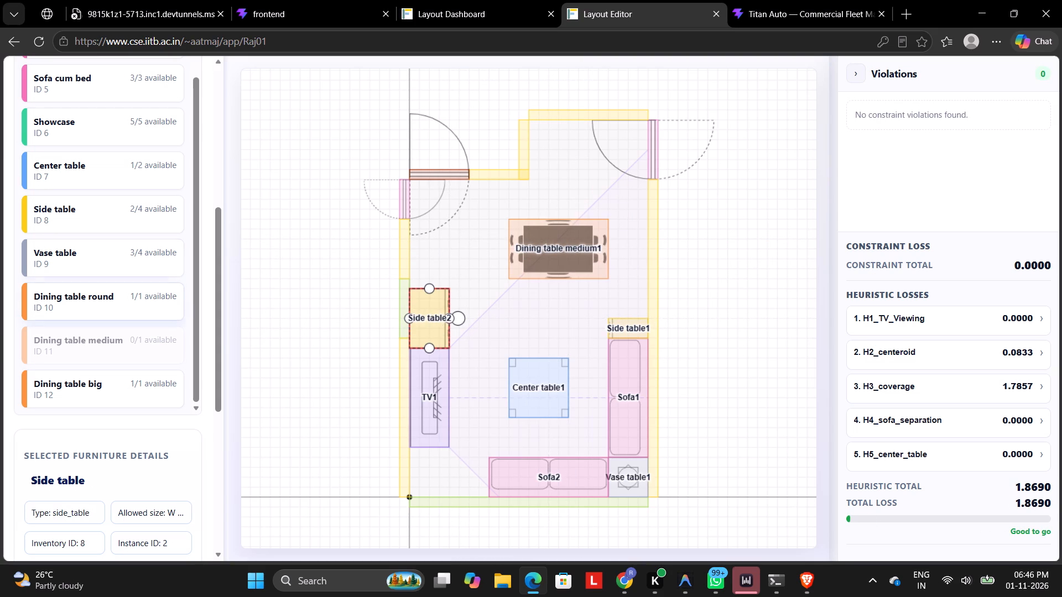
# Place a showcase against the top wall in the alcove's upper-left corner, facing into the room.
pyautogui.moveTo(85, 132); pyautogui.dragTo(595, 131)
pyautogui.moveTo(590, 133); pyautogui.dragTo(535, 133)
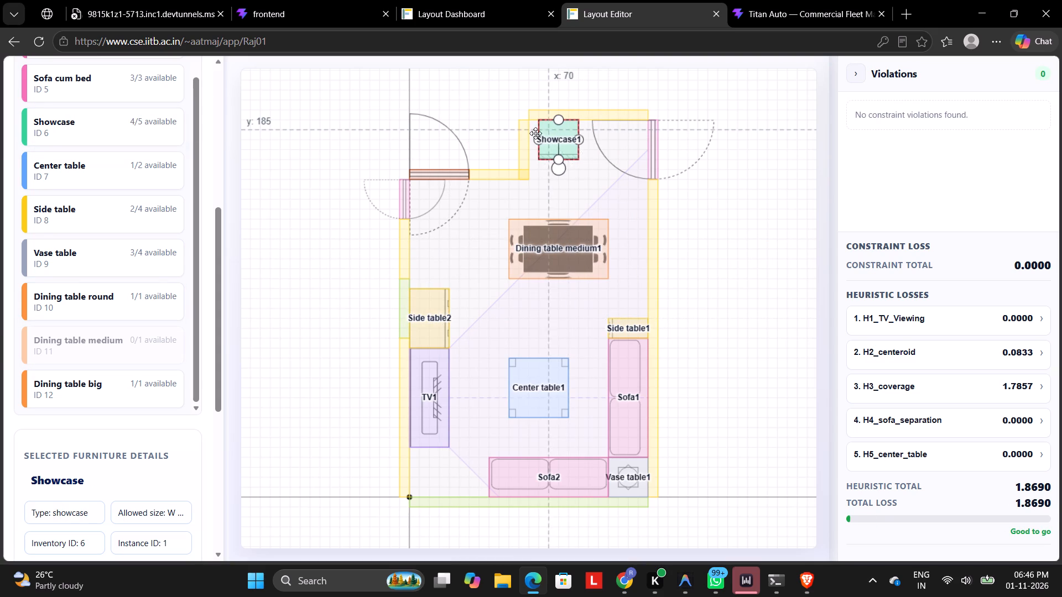
pyautogui.moveTo(535, 133); pyautogui.dragTo(540, 133)
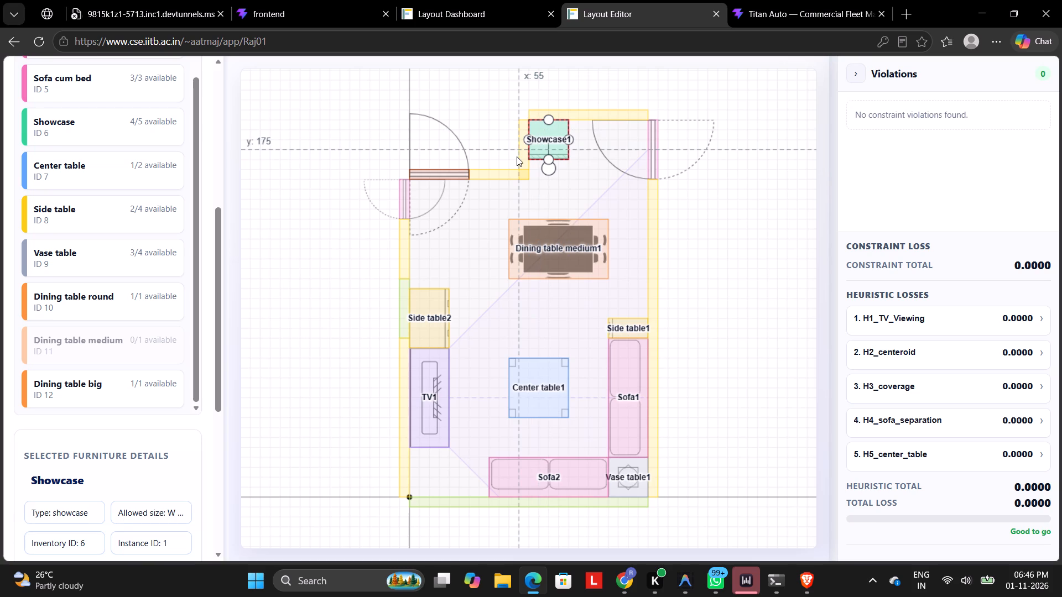
# Enlarge the showcase in the alcove by one size.
pyautogui.press('q')
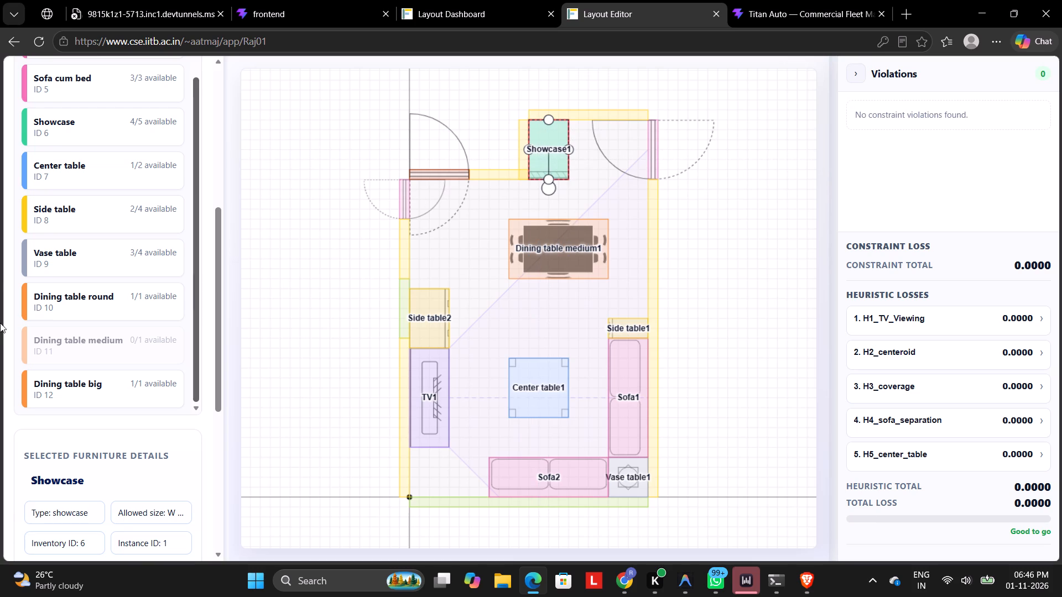
# Save the finished layout despite the small gaps and move on to the next random layout.
pyautogui.scroll(8, 0, 378)
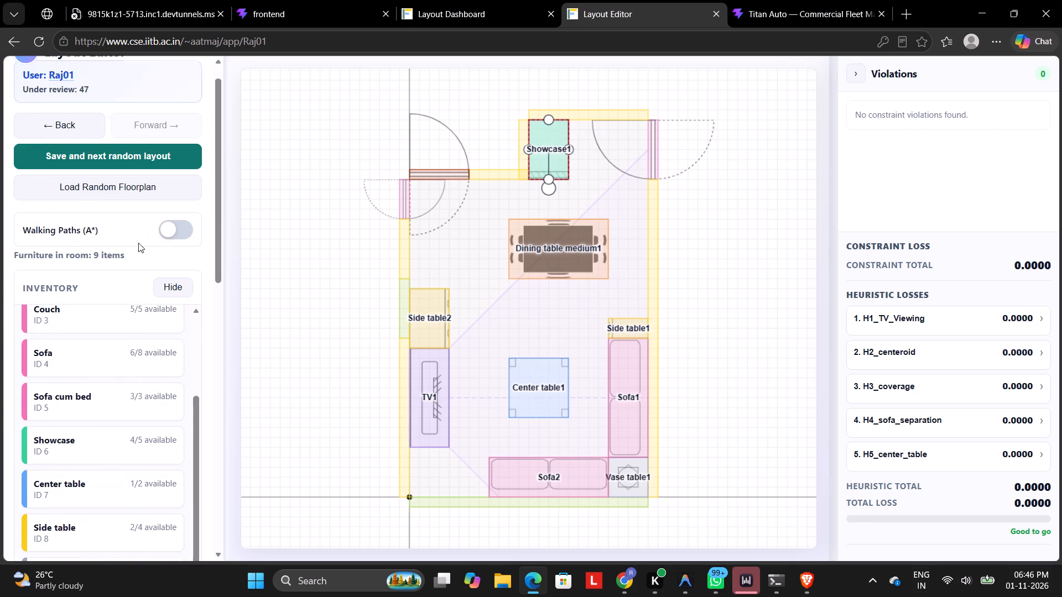
pyautogui.click(173, 188)
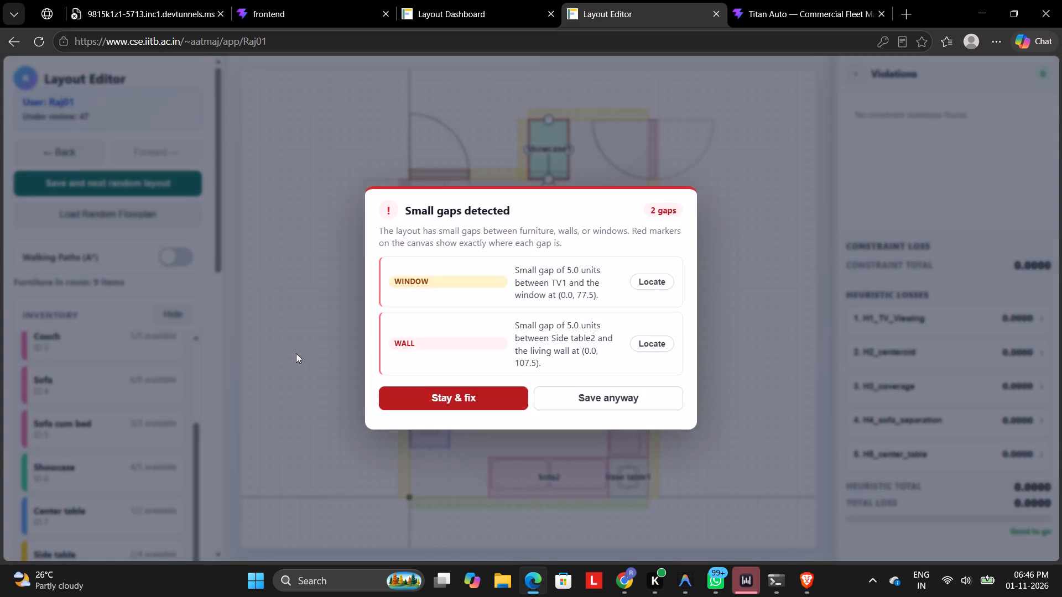
pyautogui.click(586, 390)
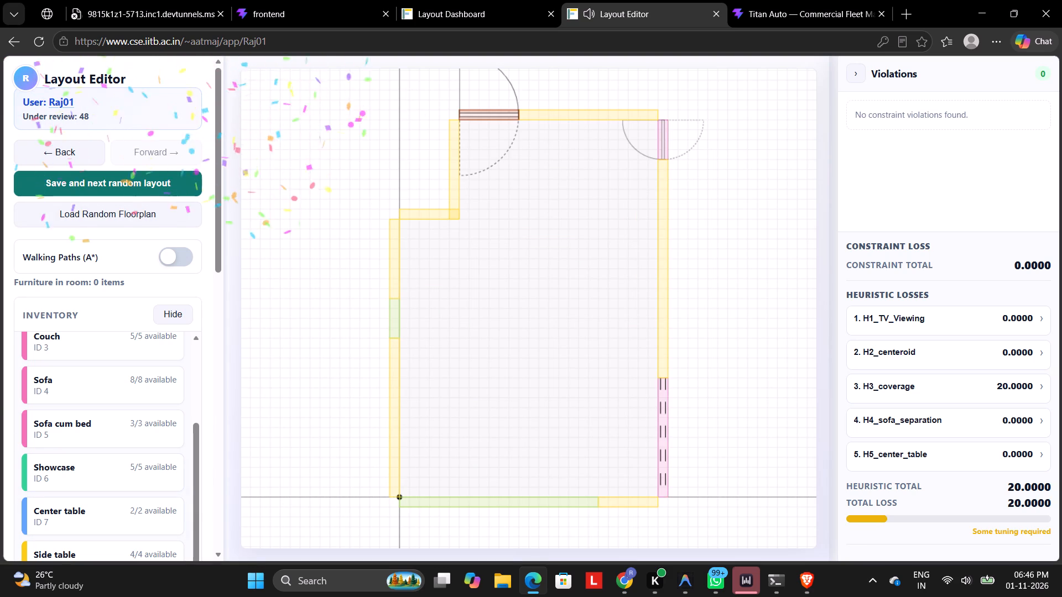
# Load a random floorplan twice to replace the empty one.
pyautogui.click(67, 222)
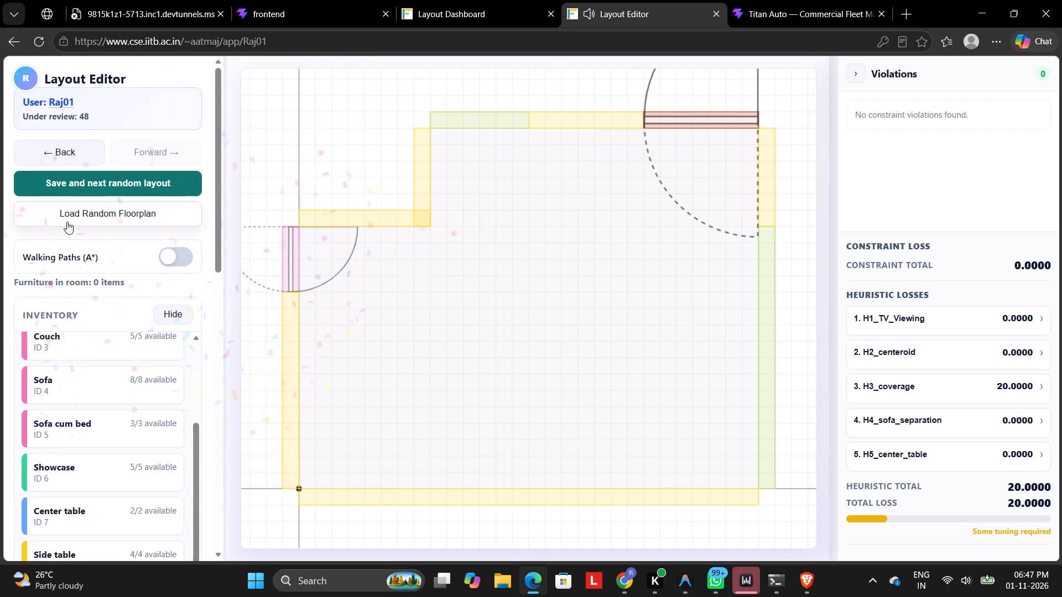
pyautogui.click(67, 222)
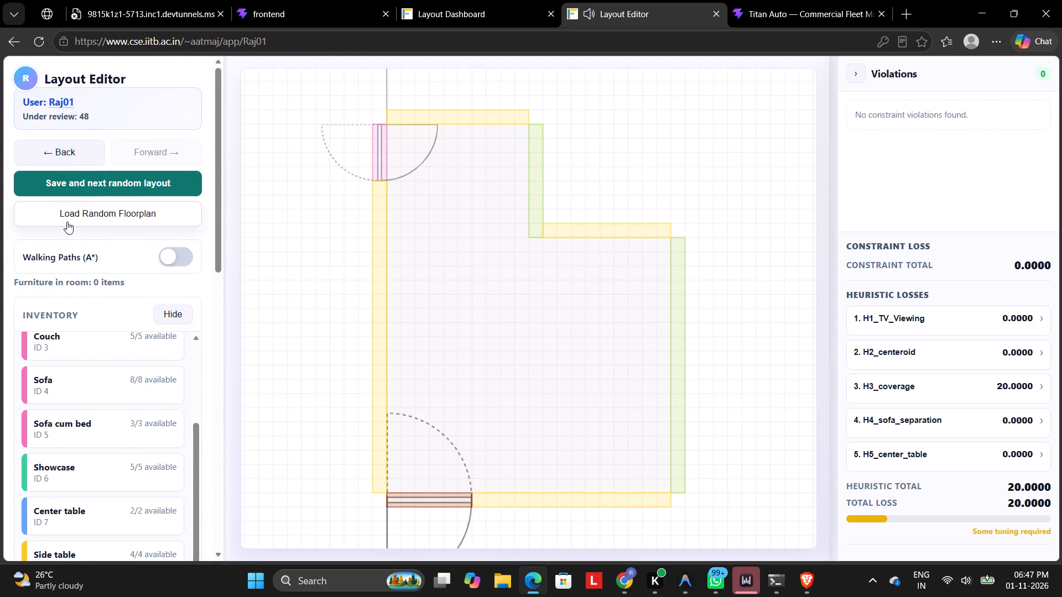
# Place the TV against the left wall, facing into the room, one grid step clear of the entrance door's swing.
pyautogui.scroll(5, 51, 374)
pyautogui.moveTo(47, 363); pyautogui.dragTo(429, 366)
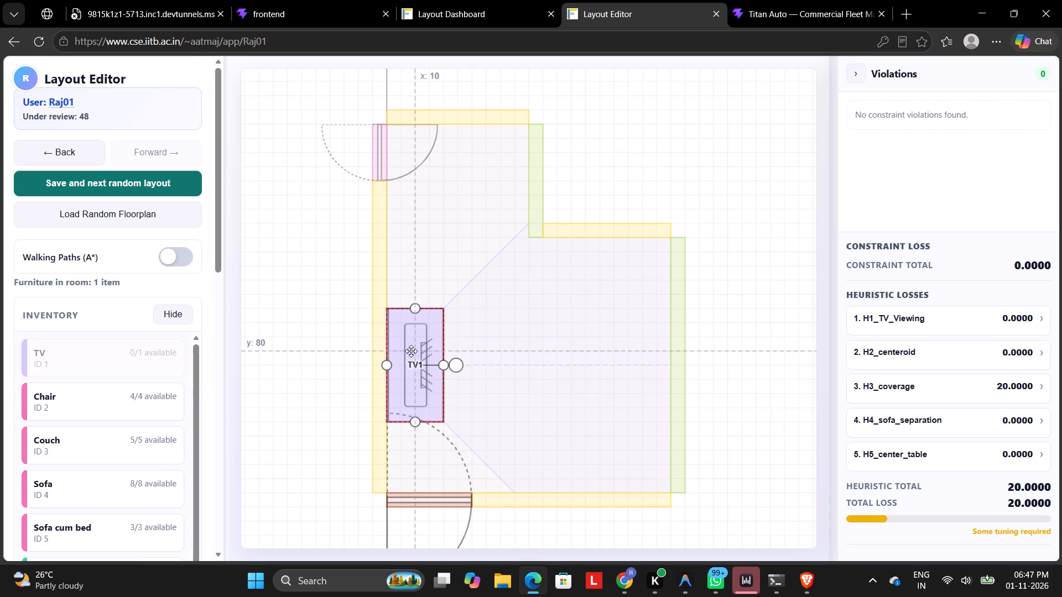
pyautogui.moveTo(411, 351); pyautogui.dragTo(407, 342)
# Place a vase table in the room's bottom-right corner.
pyautogui.scroll(-5, 0, 444)
pyautogui.moveTo(70, 353); pyautogui.dragTo(92, 364)
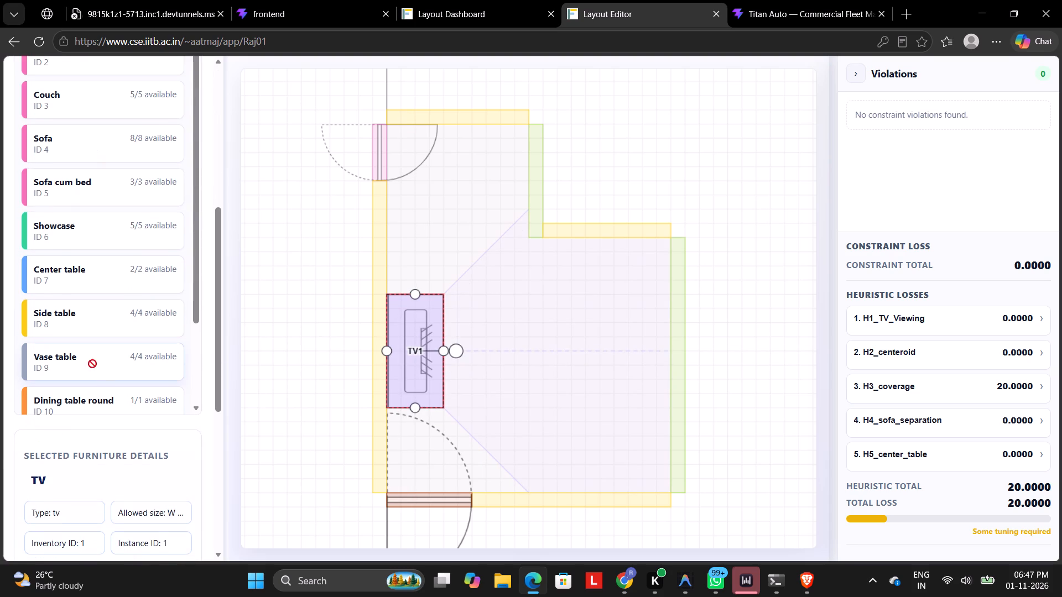
pyautogui.moveTo(92, 364); pyautogui.dragTo(655, 457)
pyautogui.moveTo(651, 459); pyautogui.dragTo(650, 473)
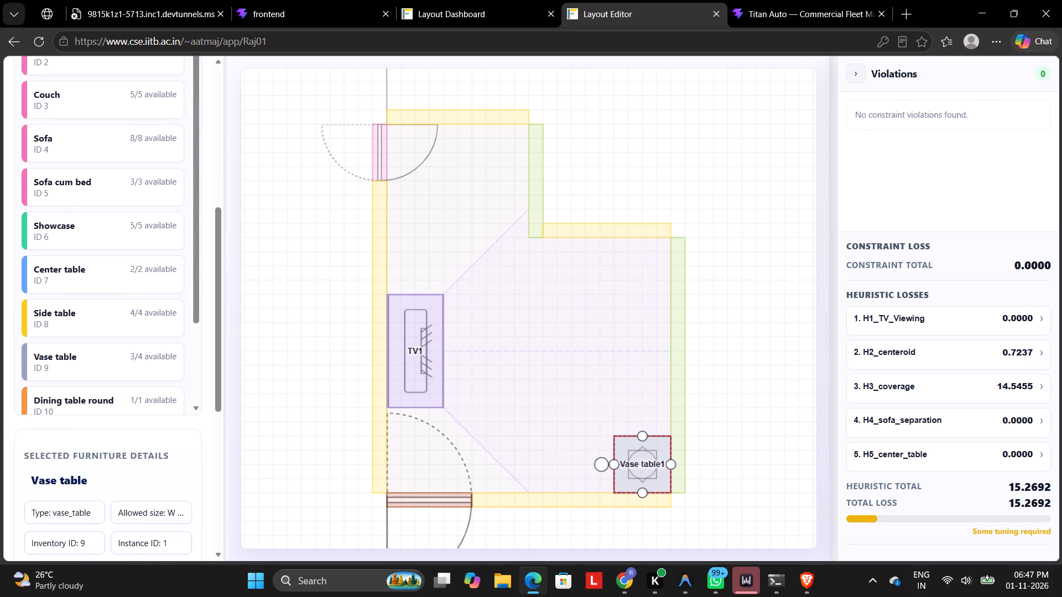
# Place a sofa against the right wall directly above the vase table, try it enlarged, and shrink it to two seats.
pyautogui.moveTo(71, 244); pyautogui.dragTo(6, 284)
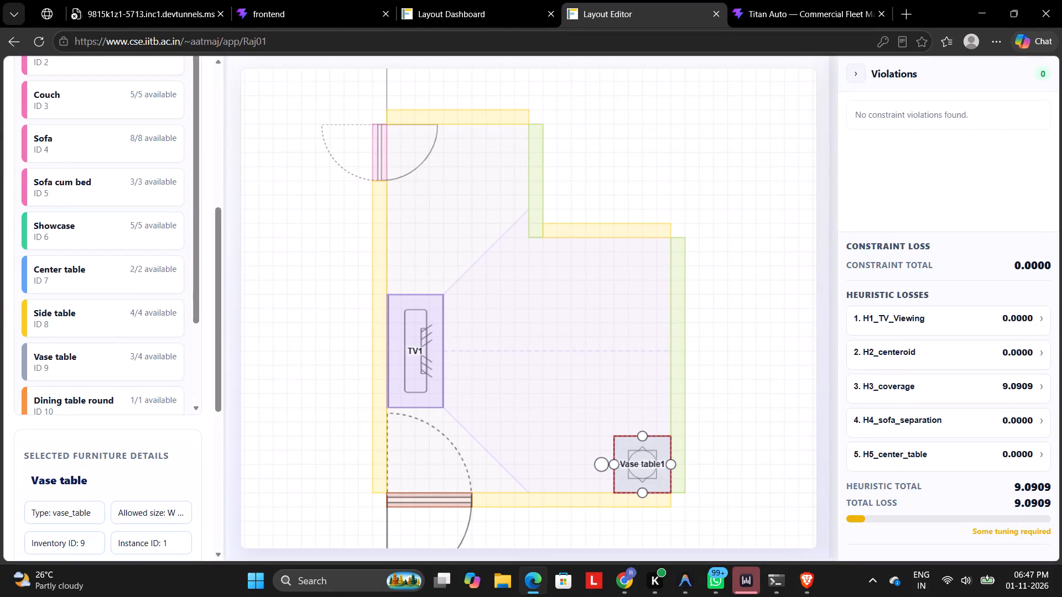
pyautogui.moveTo(69, 149); pyautogui.dragTo(655, 385)
pyautogui.write('ee')
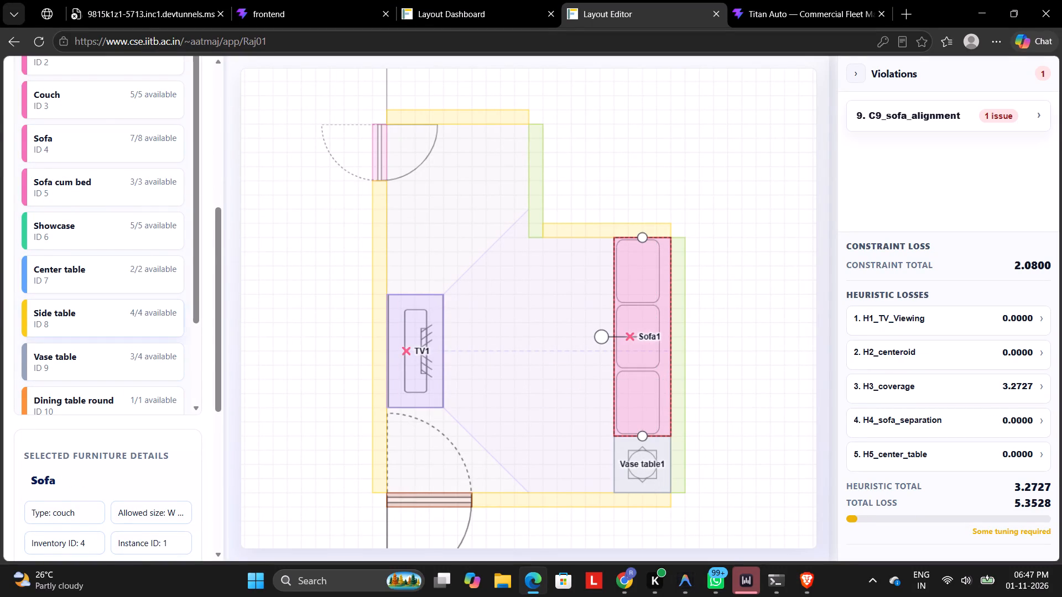
pyautogui.click(645, 391)
pyautogui.write('ww')
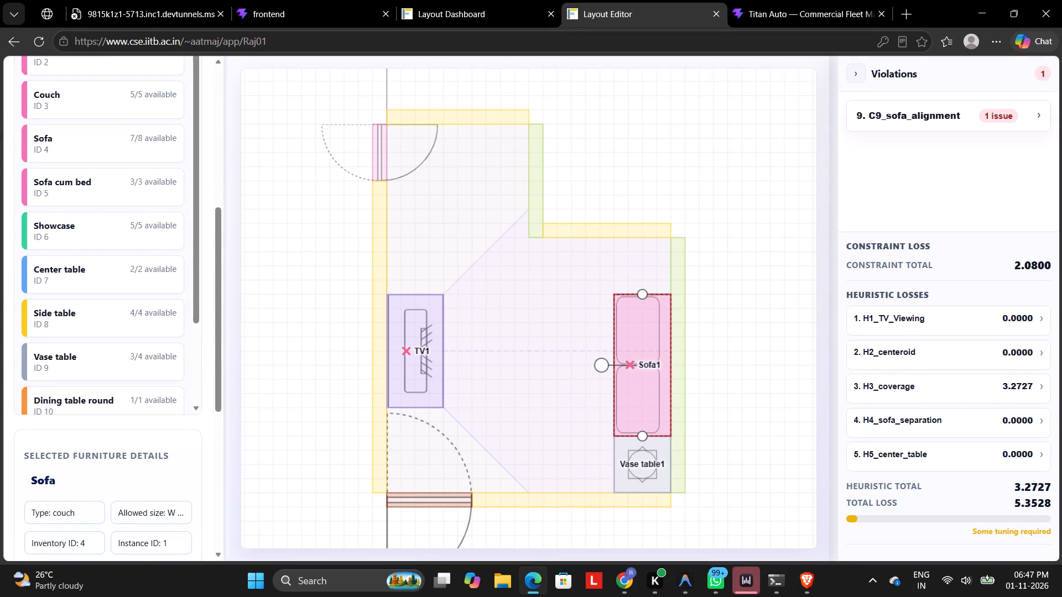
# Place a second vase table in the upper-right corner, directly above the right-wall sofa.
pyautogui.moveTo(64, 361); pyautogui.dragTo(628, 254)
pyautogui.moveTo(633, 255); pyautogui.dragTo(638, 257)
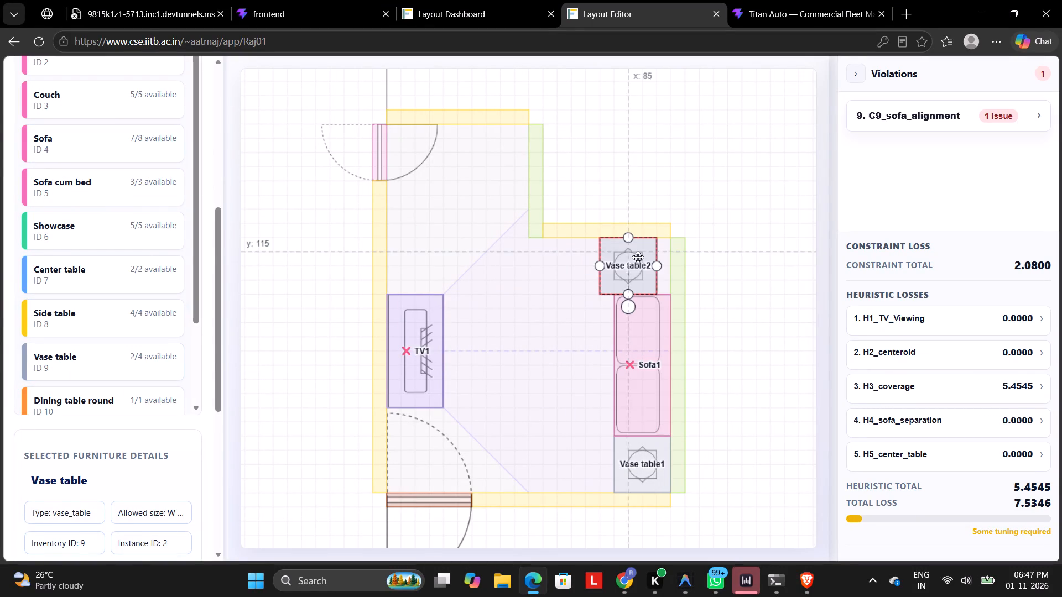
pyautogui.moveTo(638, 257); pyautogui.dragTo(648, 258)
# Place a couch against the upper wall, directly beside the upper-right vase table.
pyautogui.click(421, 336)
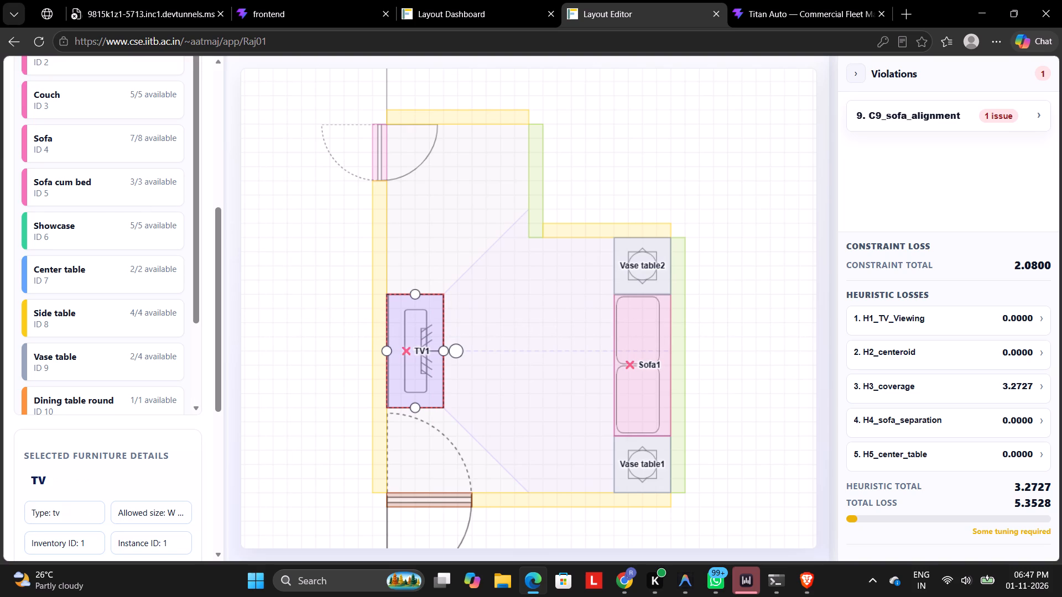
pyautogui.moveTo(73, 102); pyautogui.dragTo(561, 227)
pyautogui.moveTo(576, 254); pyautogui.dragTo(584, 252)
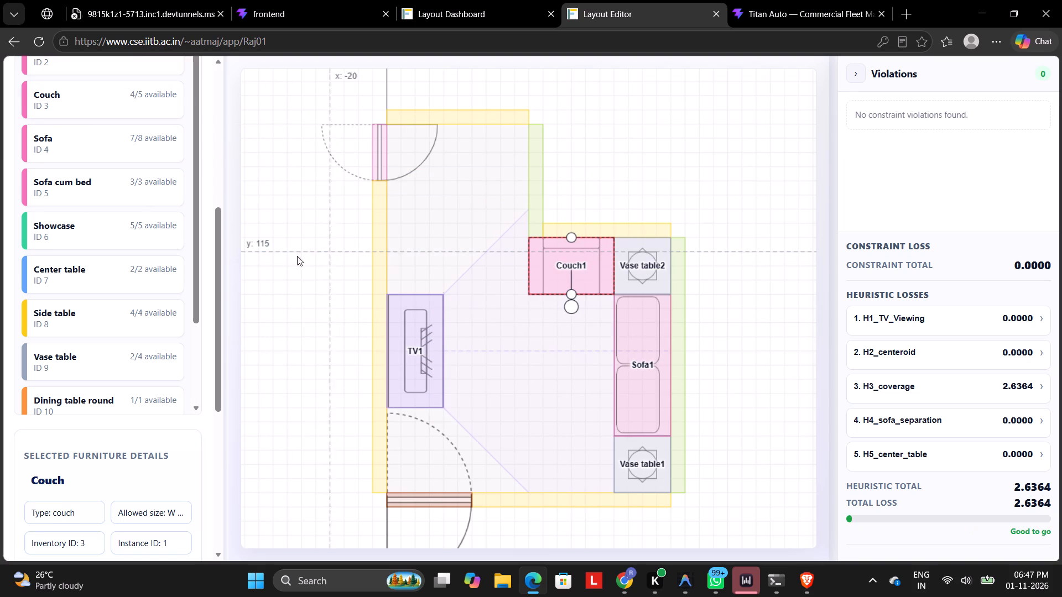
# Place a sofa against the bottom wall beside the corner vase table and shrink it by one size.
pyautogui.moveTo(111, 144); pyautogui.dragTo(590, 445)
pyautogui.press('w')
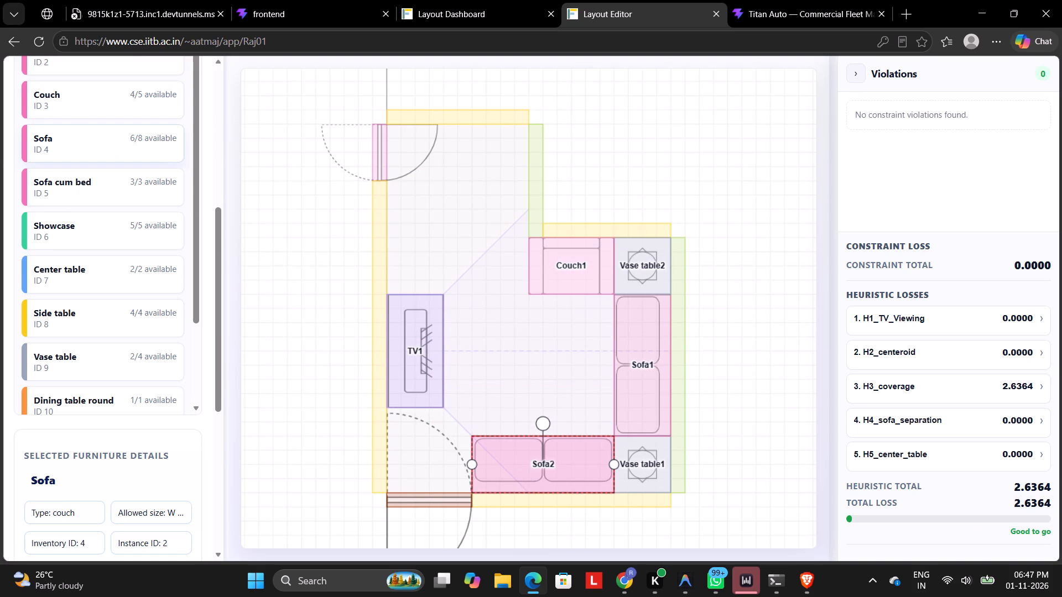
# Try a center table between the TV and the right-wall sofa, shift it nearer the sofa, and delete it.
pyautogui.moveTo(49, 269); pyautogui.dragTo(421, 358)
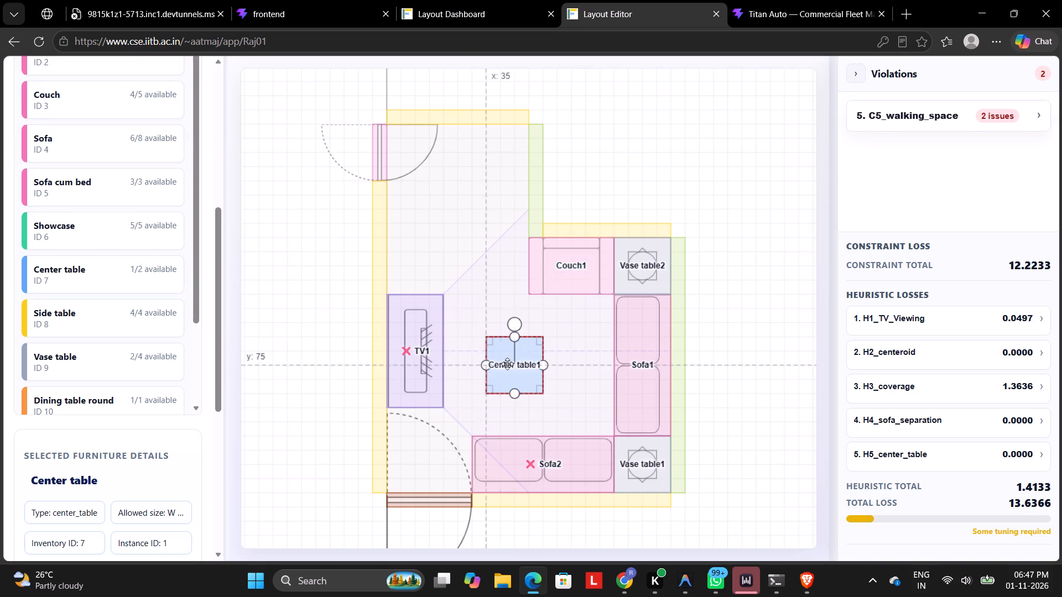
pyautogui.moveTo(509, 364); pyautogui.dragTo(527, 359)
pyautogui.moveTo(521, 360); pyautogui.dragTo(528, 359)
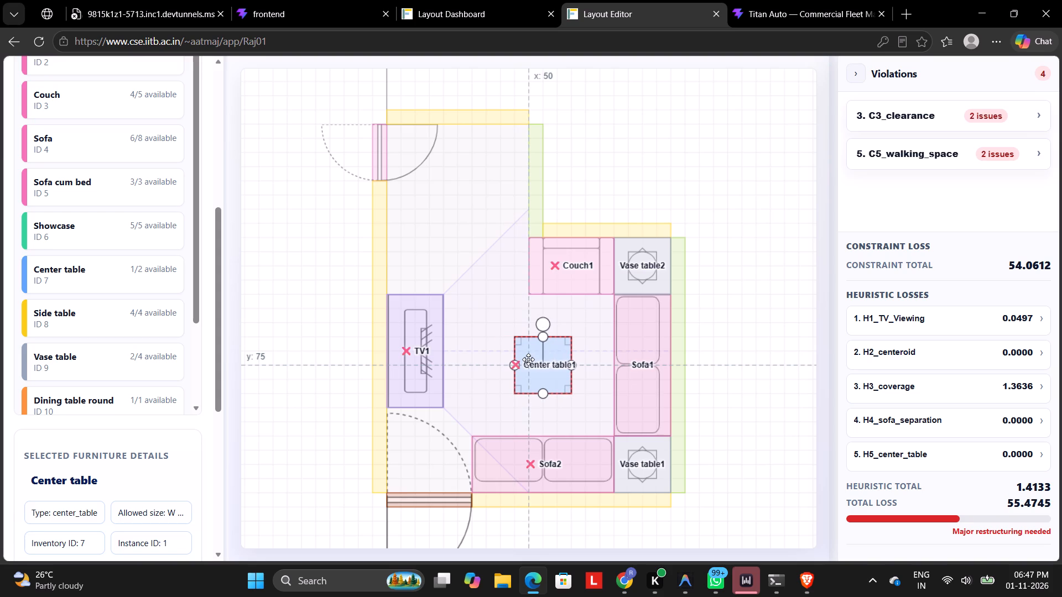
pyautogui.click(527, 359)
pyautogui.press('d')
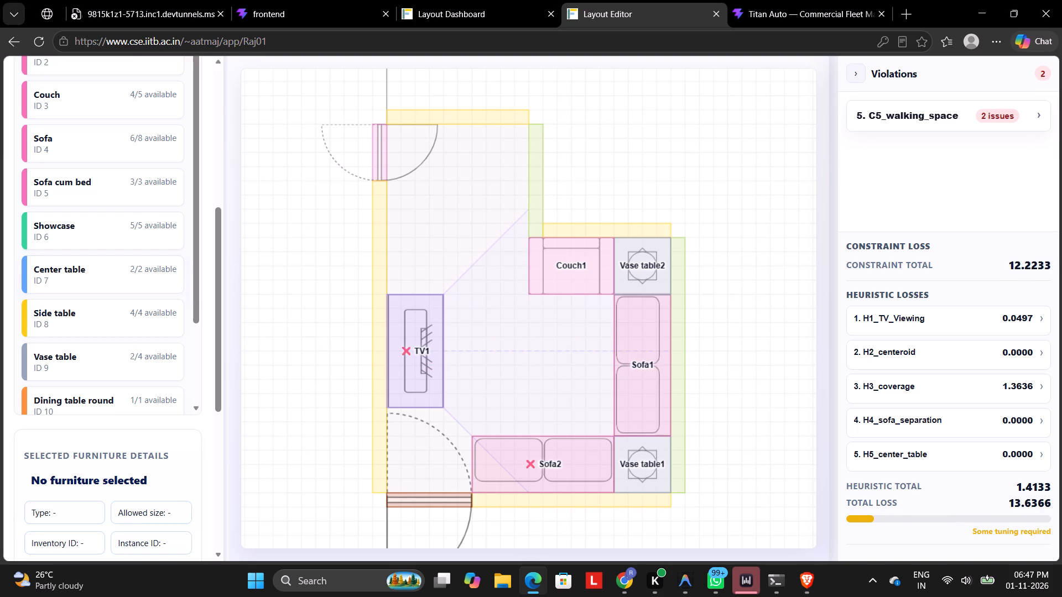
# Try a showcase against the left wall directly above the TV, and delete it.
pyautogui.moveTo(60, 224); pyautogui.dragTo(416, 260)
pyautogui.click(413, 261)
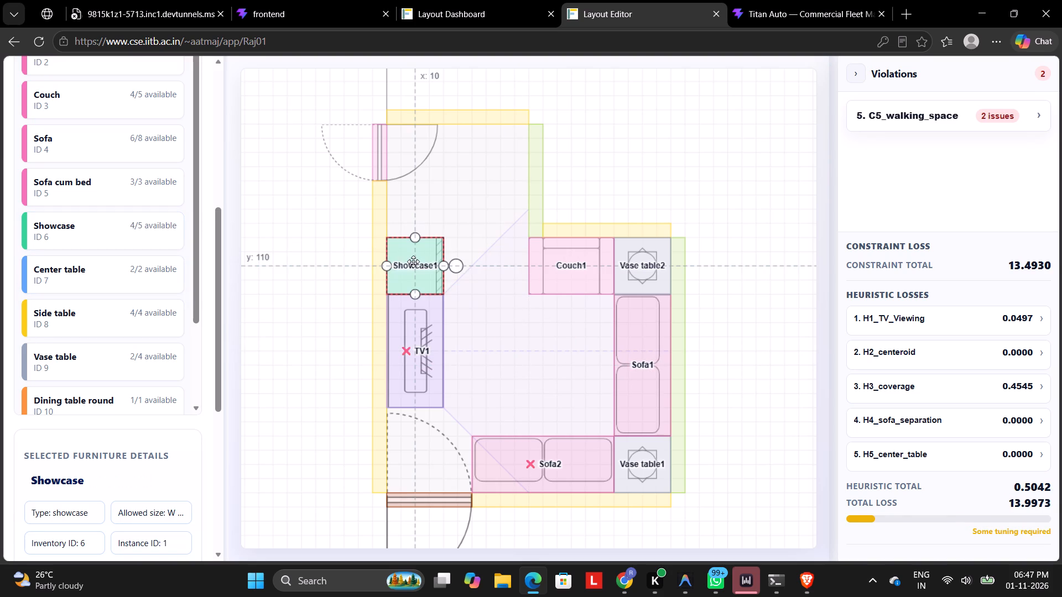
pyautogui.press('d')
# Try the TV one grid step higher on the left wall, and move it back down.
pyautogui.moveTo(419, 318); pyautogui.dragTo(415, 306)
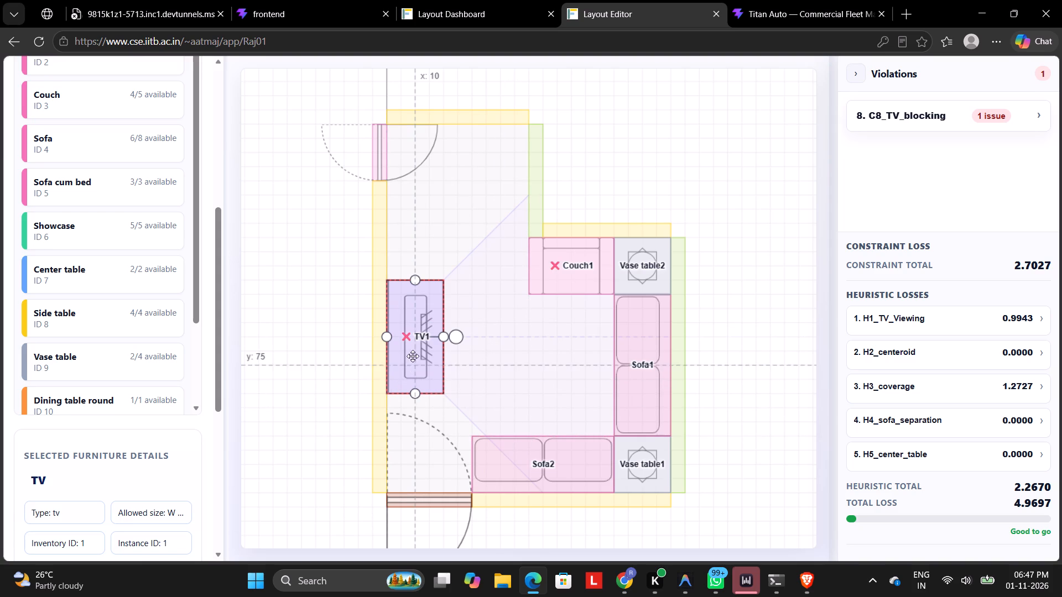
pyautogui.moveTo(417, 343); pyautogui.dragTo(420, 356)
# Replace the bottom-wall sofa with a couch placed directly beside the corner vase table.
pyautogui.click(523, 464)
pyautogui.press('w')
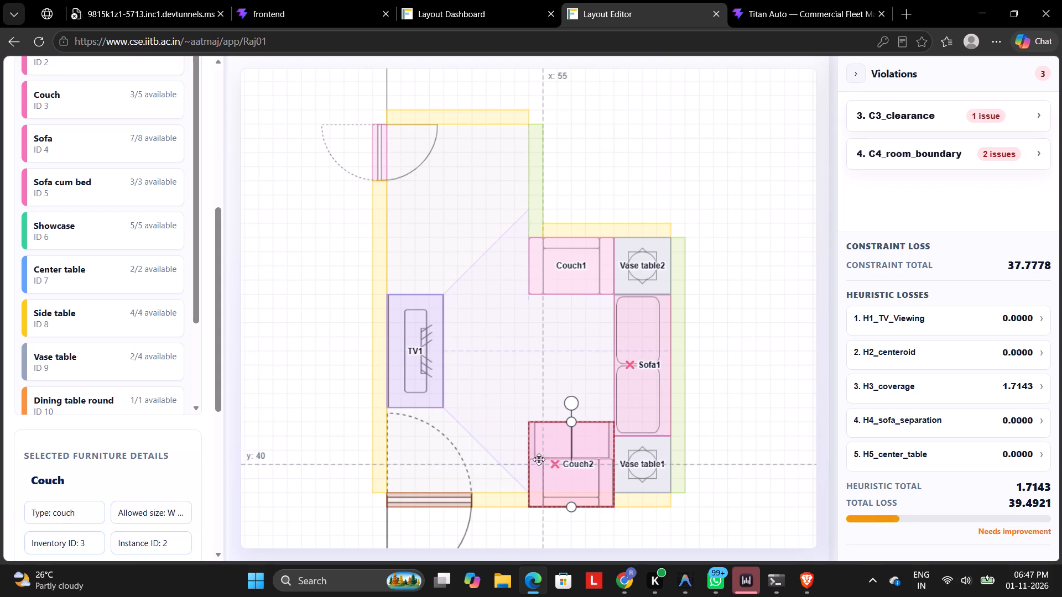
pyautogui.click(561, 457)
pyautogui.press('d')
pyautogui.moveTo(52, 105); pyautogui.dragTo(556, 483)
# Place a showcase on the left wall directly above the TV and enlarge it by two sizes.
pyautogui.moveTo(35, 237); pyautogui.dragTo(35, 237)
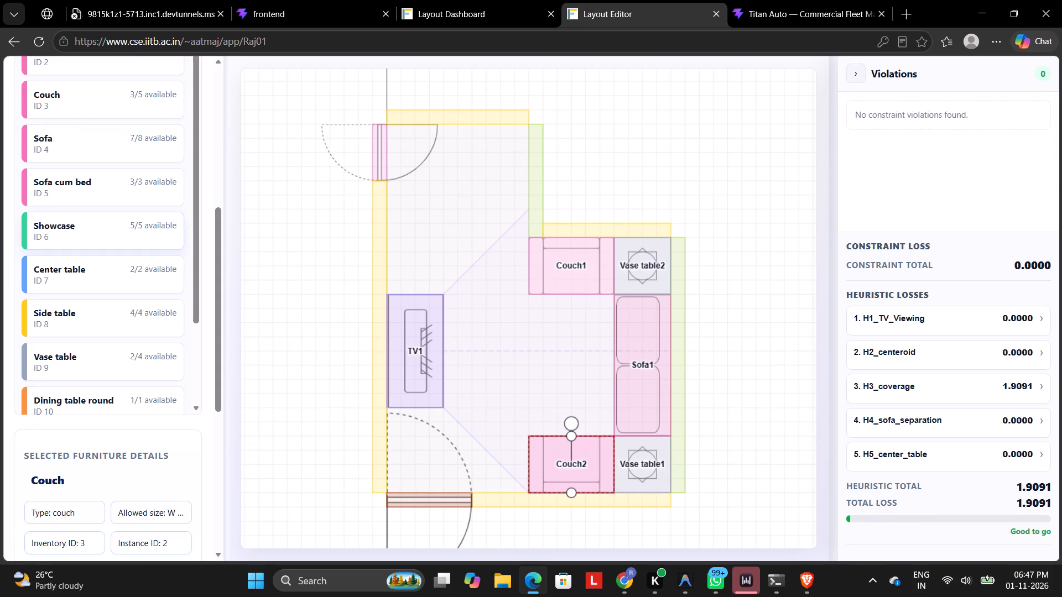
pyautogui.moveTo(35, 237); pyautogui.dragTo(361, 259)
pyautogui.press('e')
pyautogui.press('e')
# Save the layout and move on to the next random layout.
pyautogui.scroll(7, 0, 277)
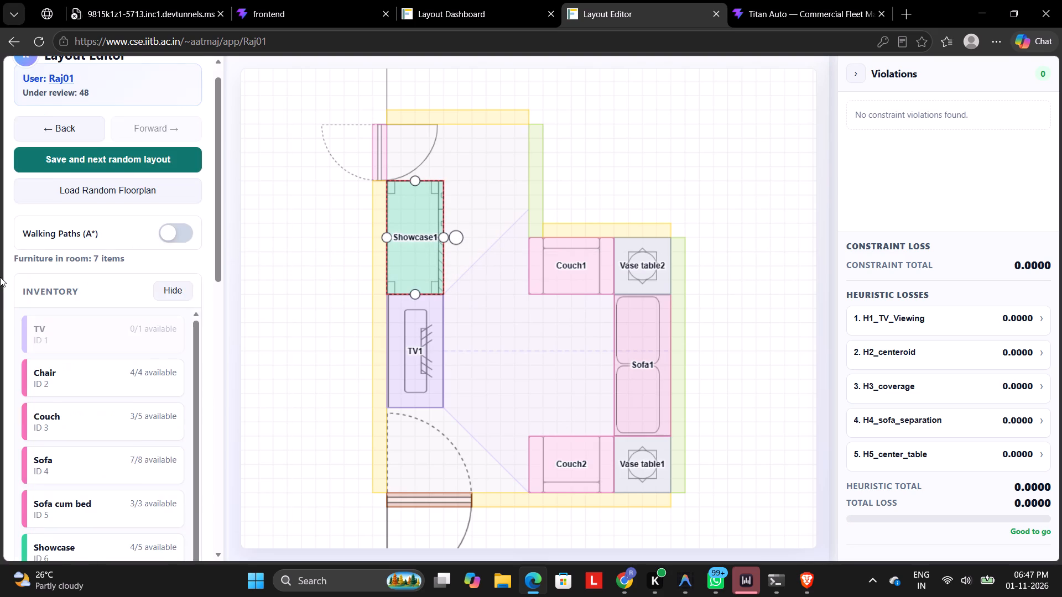
pyautogui.click(160, 183)
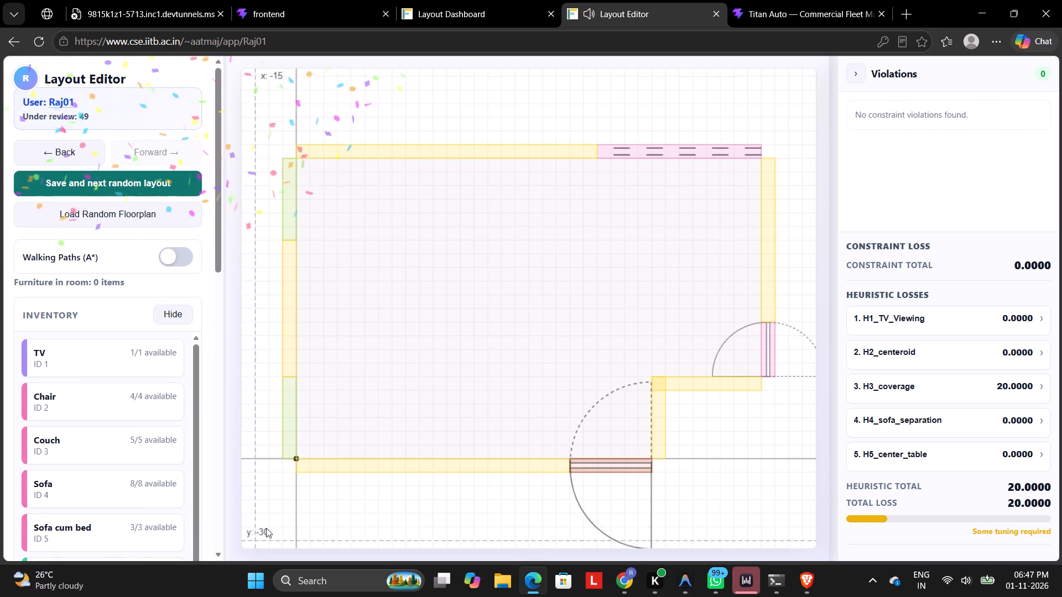
# Place the TV against the bottom wall, between the left corner and the entrance door, facing into the room.
pyautogui.moveTo(97, 348); pyautogui.dragTo(454, 438)
# Place a vase table in the room's top-left corner.
pyautogui.scroll(-7, 160, 436)
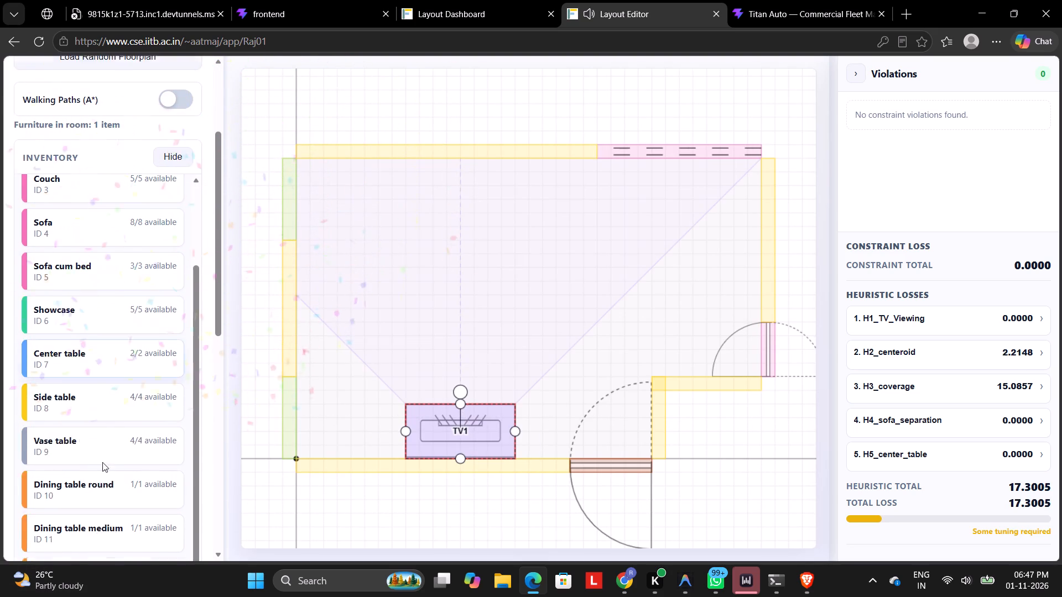
pyautogui.moveTo(72, 390); pyautogui.dragTo(300, 173)
pyautogui.moveTo(317, 173); pyautogui.dragTo(321, 196)
pyautogui.moveTo(320, 189); pyautogui.dragTo(320, 180)
# Place a sofa on the top wall beside the vase table, facing the TV, and enlarge it by two sizes.
pyautogui.moveTo(91, 184); pyautogui.dragTo(454, 187)
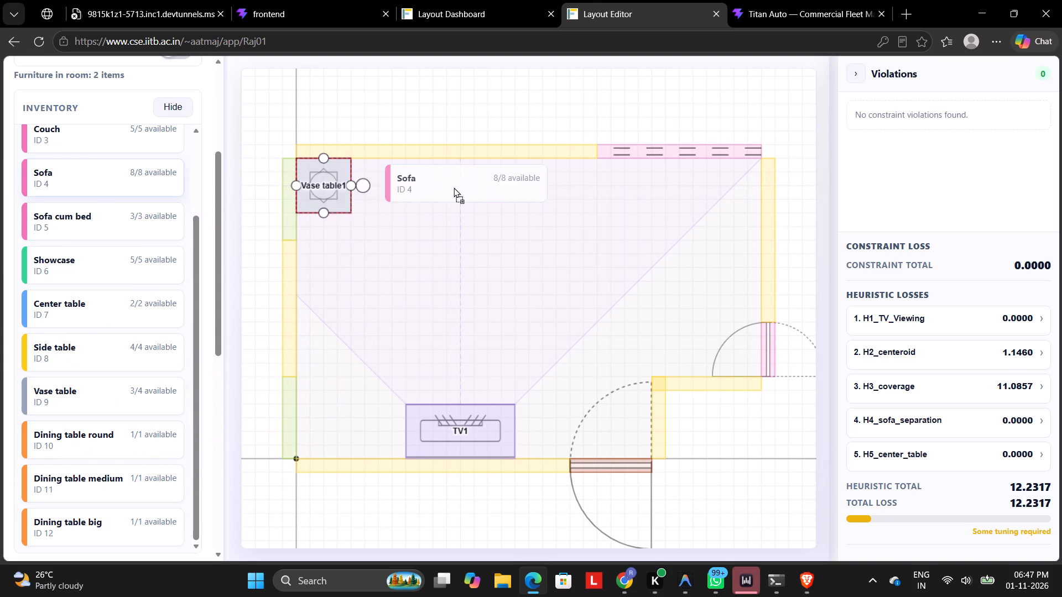
pyautogui.moveTo(454, 187); pyautogui.dragTo(453, 184)
pyautogui.press('e')
pyautogui.press('e')
# Place a second sofa on the left wall directly below the vase table and shrink it by one size.
pyautogui.moveTo(90, 171); pyautogui.dragTo(323, 282)
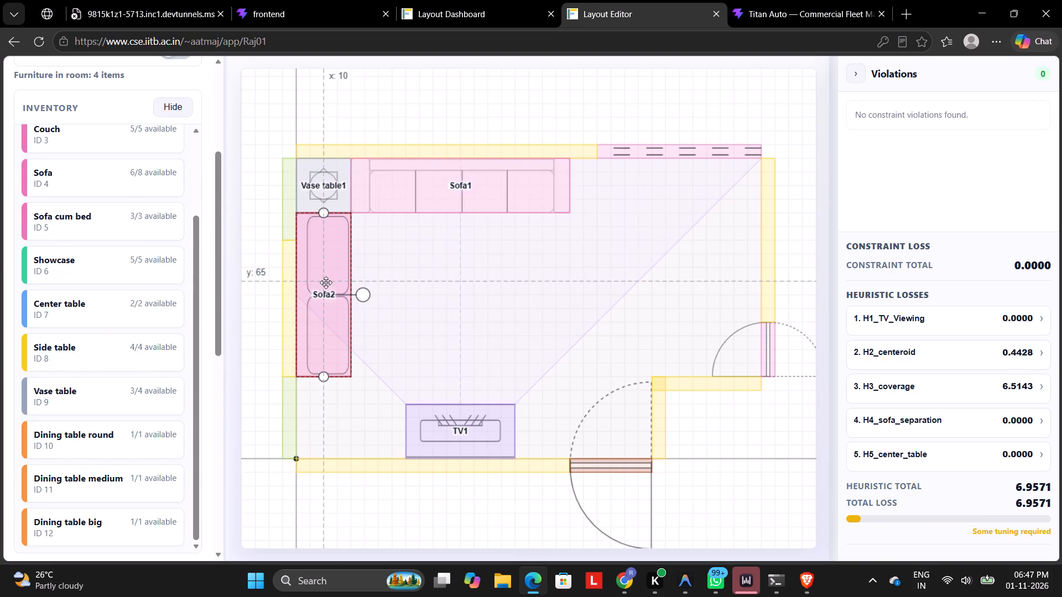
pyautogui.press('w')
# Place a center table midway between the top-wall sofa and the TV.
pyautogui.click(454, 421)
pyautogui.moveTo(98, 312); pyautogui.dragTo(150, 311)
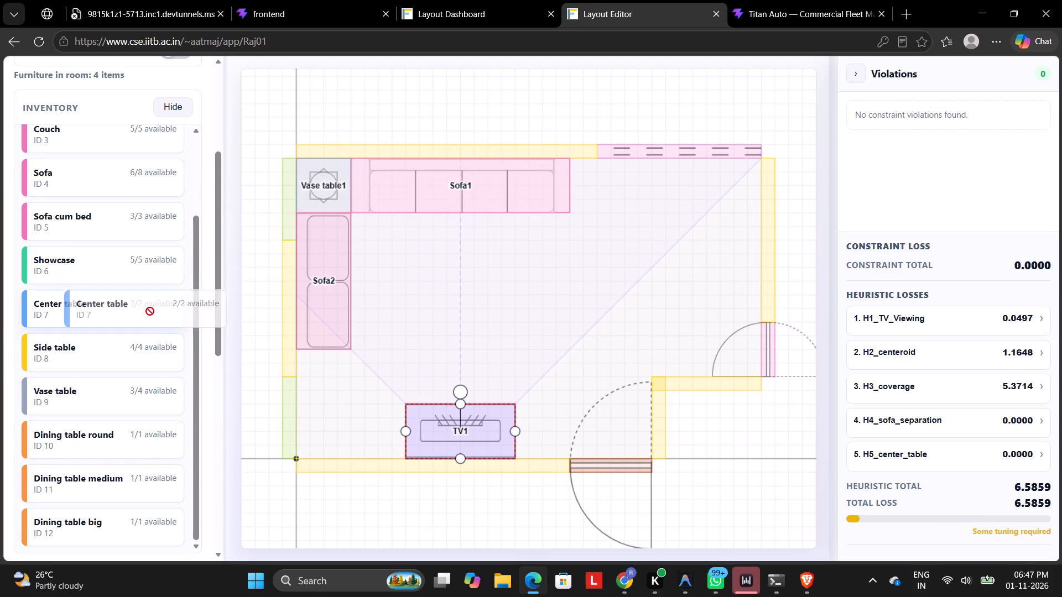
pyautogui.moveTo(150, 311); pyautogui.dragTo(420, 305)
# Add a side table, enlarge it by one size, and settle it on the bottom wall in the left corner.
pyautogui.moveTo(58, 362); pyautogui.dragTo(305, 439)
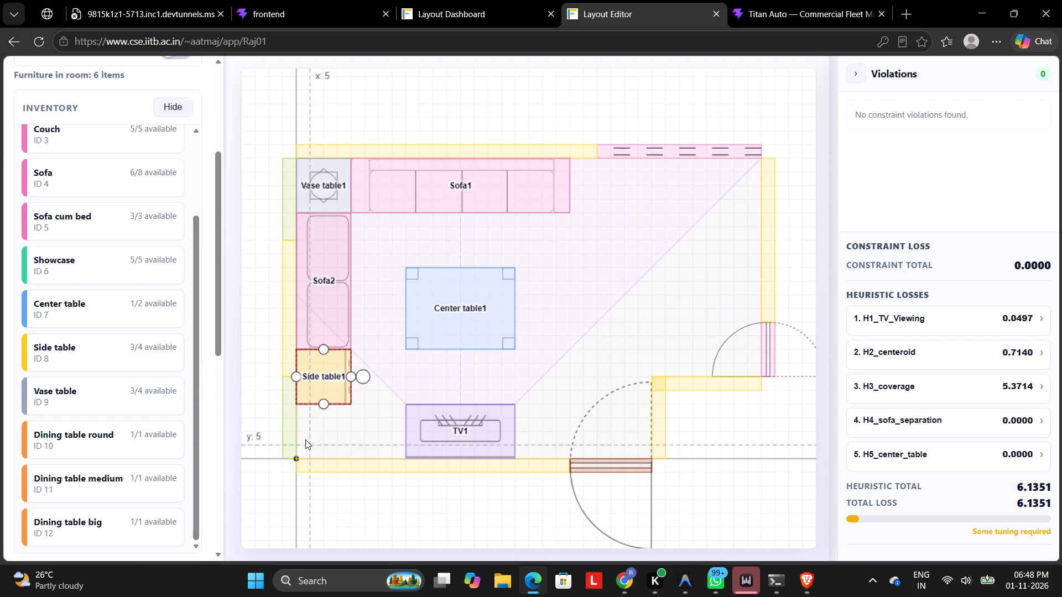
pyautogui.press('e')
pyautogui.rightClick(313, 382)
pyautogui.moveTo(313, 383); pyautogui.dragTo(333, 425)
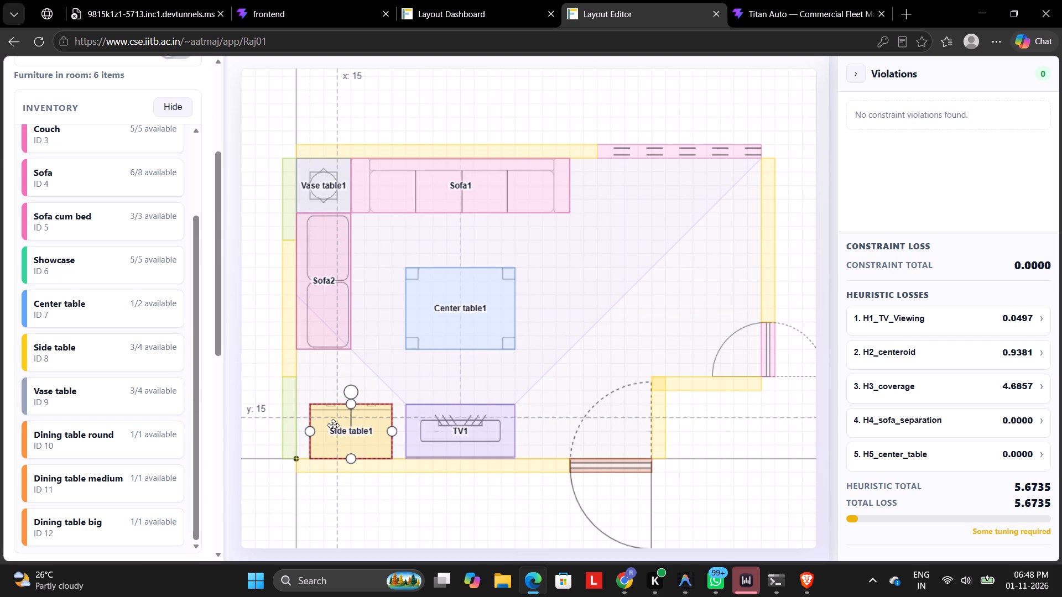
pyautogui.moveTo(333, 425); pyautogui.dragTo(330, 426)
# Shift the TV toward the corner side table and enlarge it by one size so that they meet.
pyautogui.moveTo(429, 422); pyautogui.dragTo(415, 426)
pyautogui.moveTo(415, 426); pyautogui.dragTo(405, 422)
pyautogui.press('e')
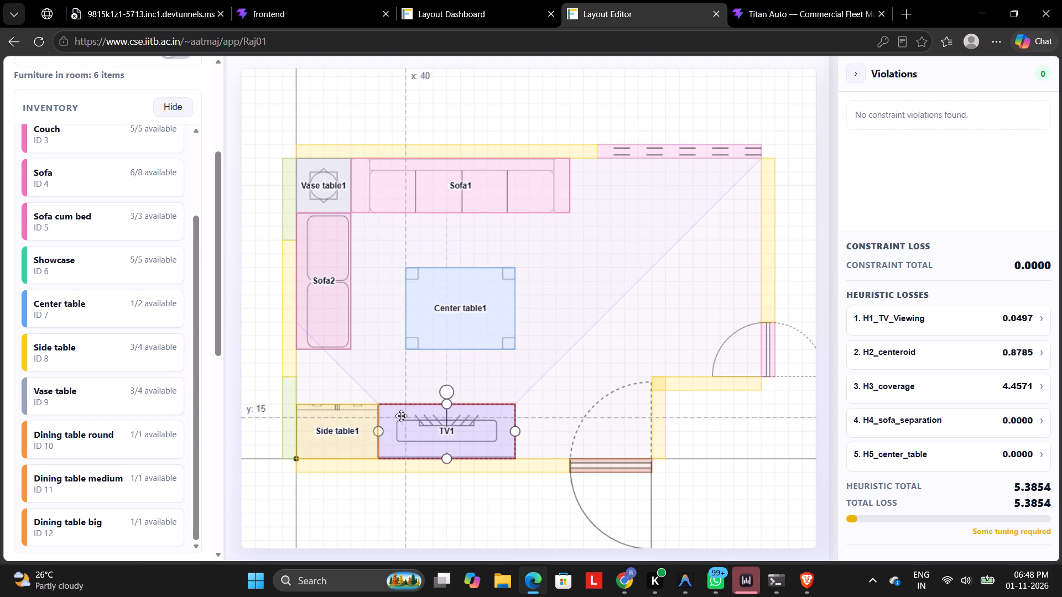
# Place a second side table on the bottom wall between the TV and the entrance door.
pyautogui.moveTo(92, 349); pyautogui.dragTo(513, 435)
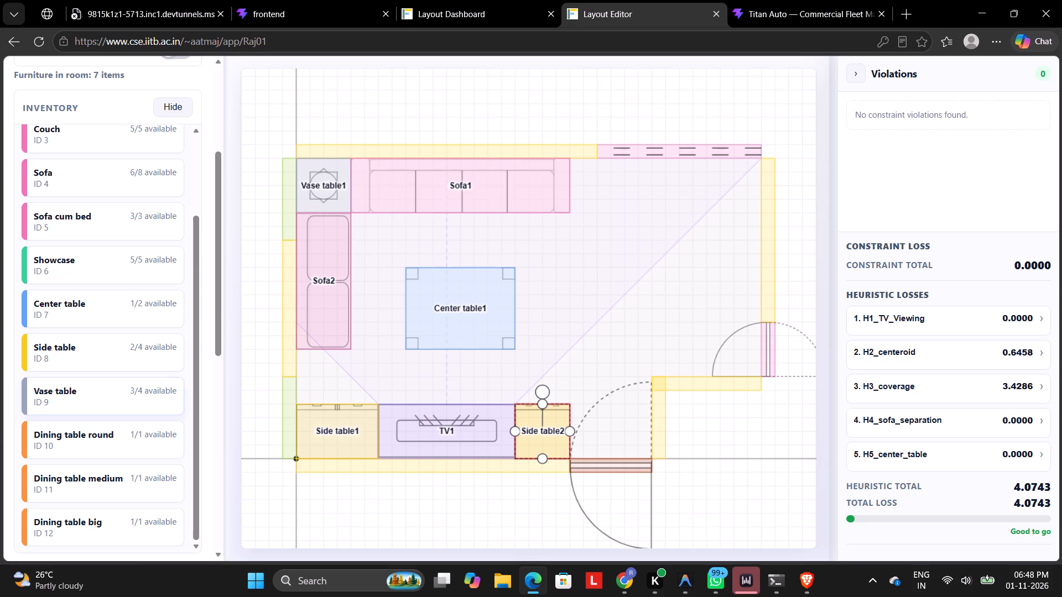
# Place a third side table on the top wall at the sofa's right end and shrink it by one size.
pyautogui.moveTo(66, 353); pyautogui.dragTo(596, 172)
pyautogui.press('w')
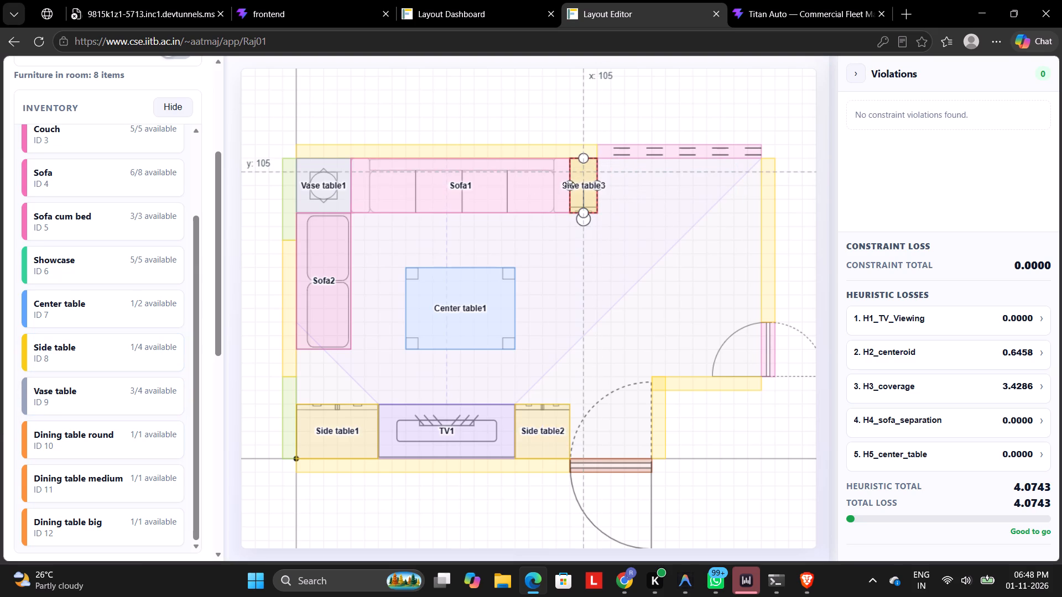
# Place a showcase against the right wall above the side door, facing into the room.
pyautogui.moveTo(96, 271); pyautogui.dragTo(787, 271)
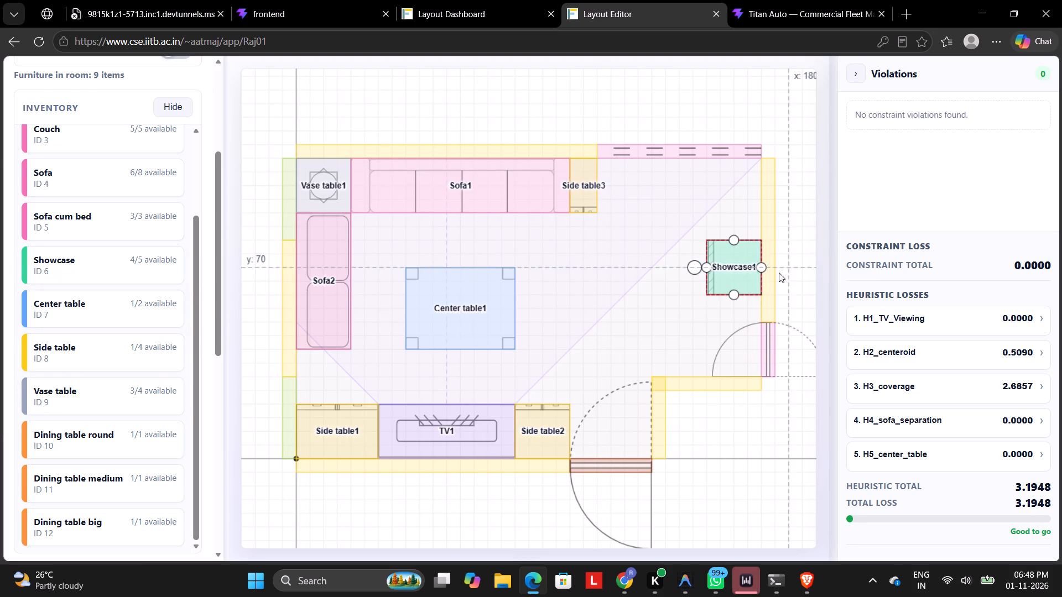
# Enlarge the right-wall showcase by one size and reposition it directly above the side door's swing.
pyautogui.moveTo(735, 270); pyautogui.dragTo(735, 297)
pyautogui.press('e')
pyautogui.moveTo(734, 295); pyautogui.dragTo(732, 280)
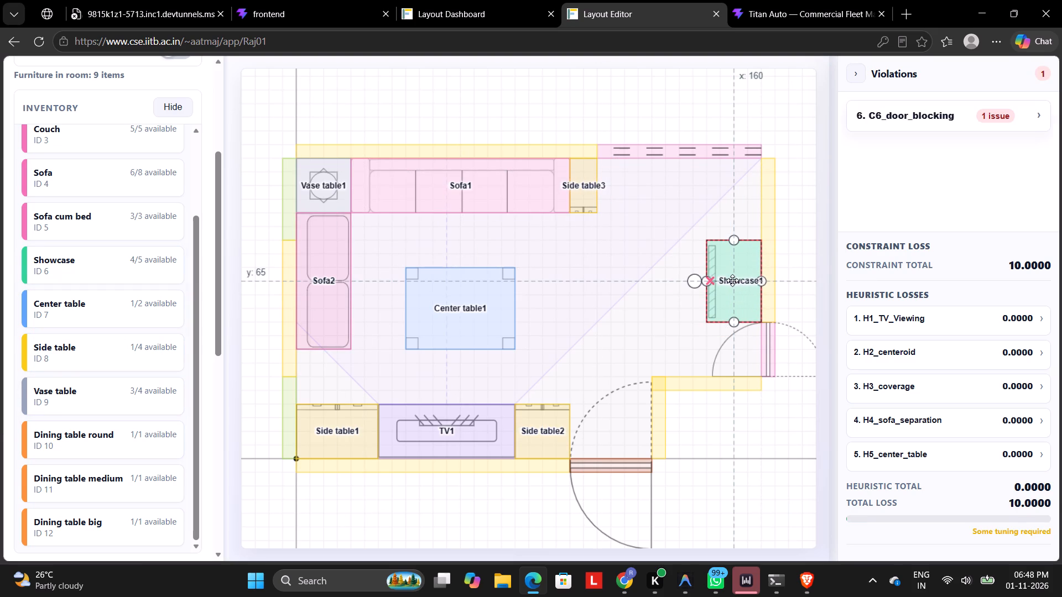
pyautogui.moveTo(732, 280); pyautogui.dragTo(732, 277)
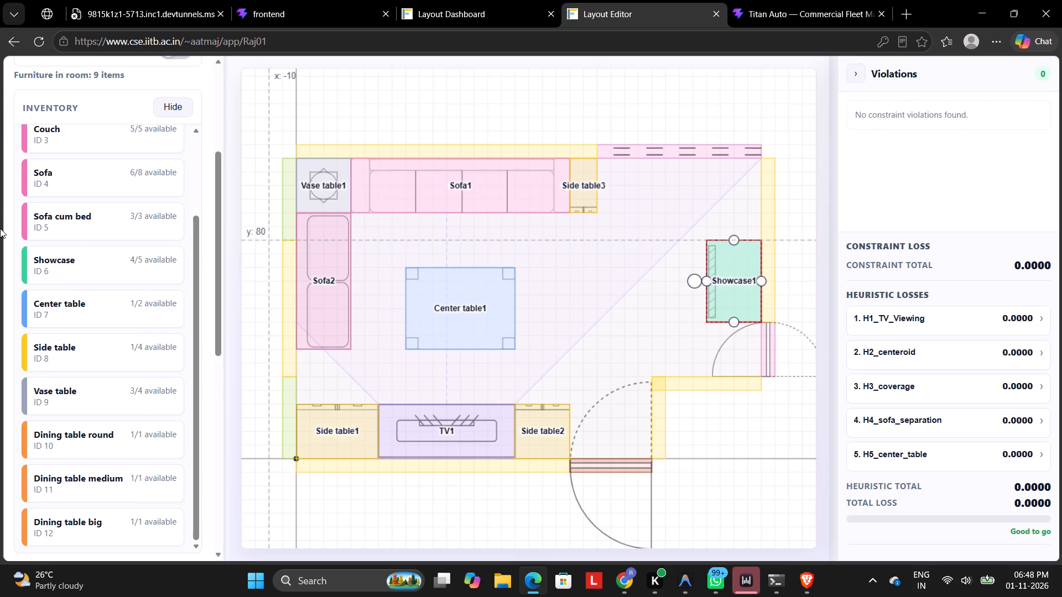
# Save the finished layout and proceed to the next random layout.
pyautogui.scroll(6, 0, 228)
pyautogui.click(53, 180)
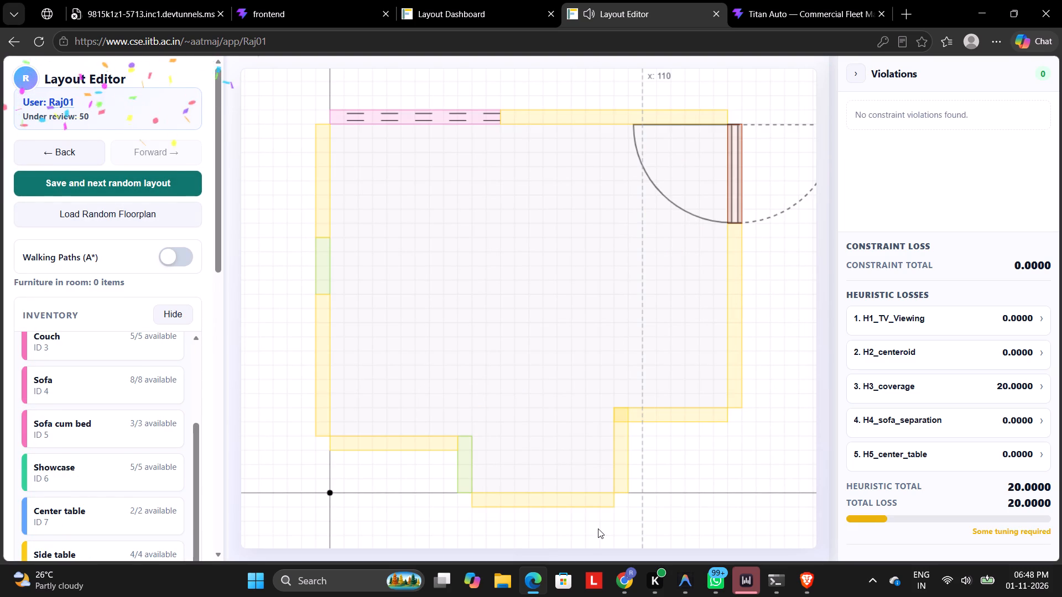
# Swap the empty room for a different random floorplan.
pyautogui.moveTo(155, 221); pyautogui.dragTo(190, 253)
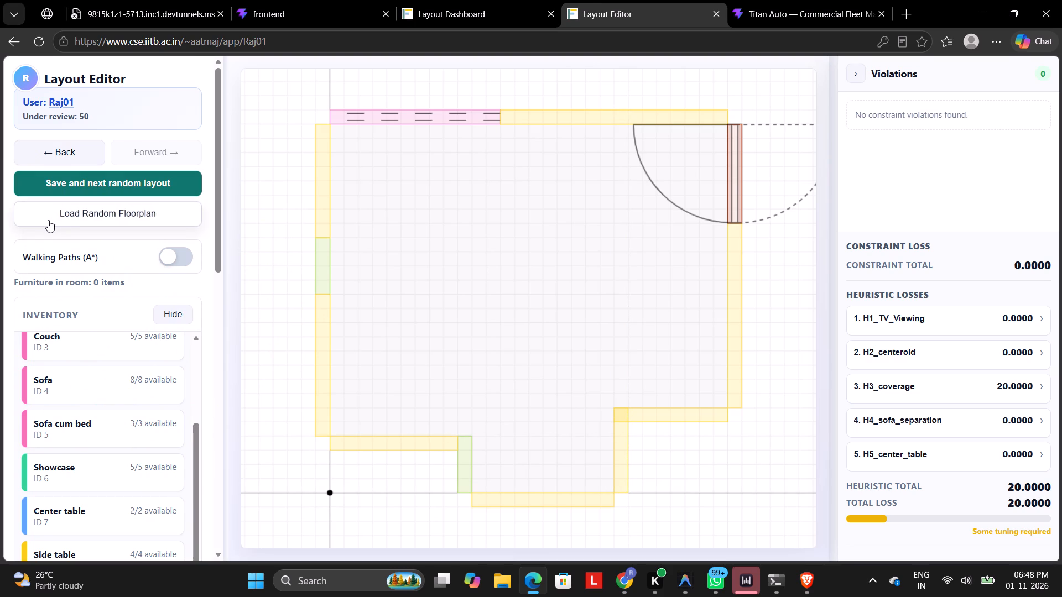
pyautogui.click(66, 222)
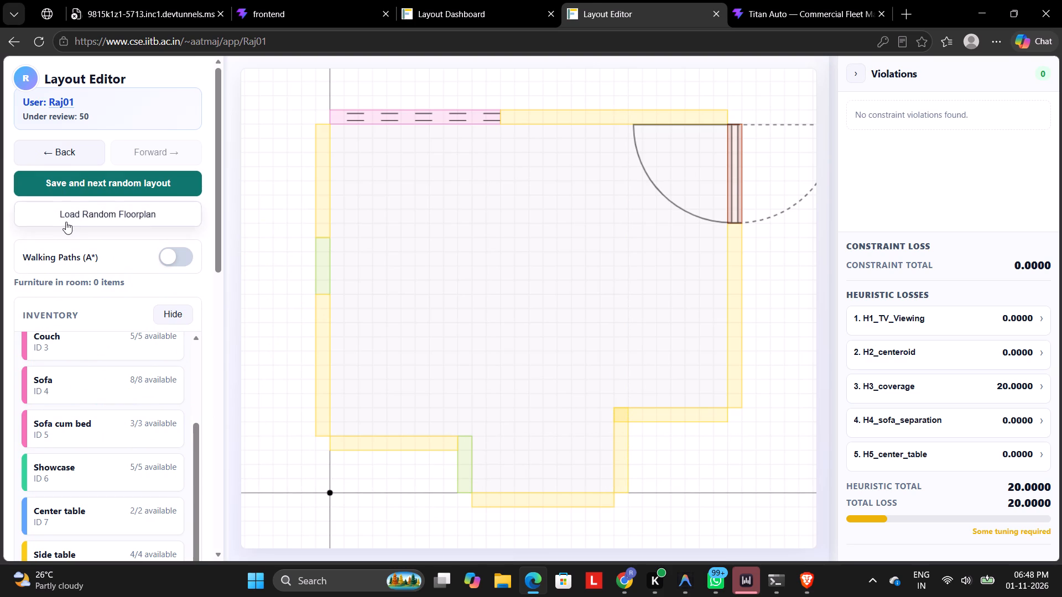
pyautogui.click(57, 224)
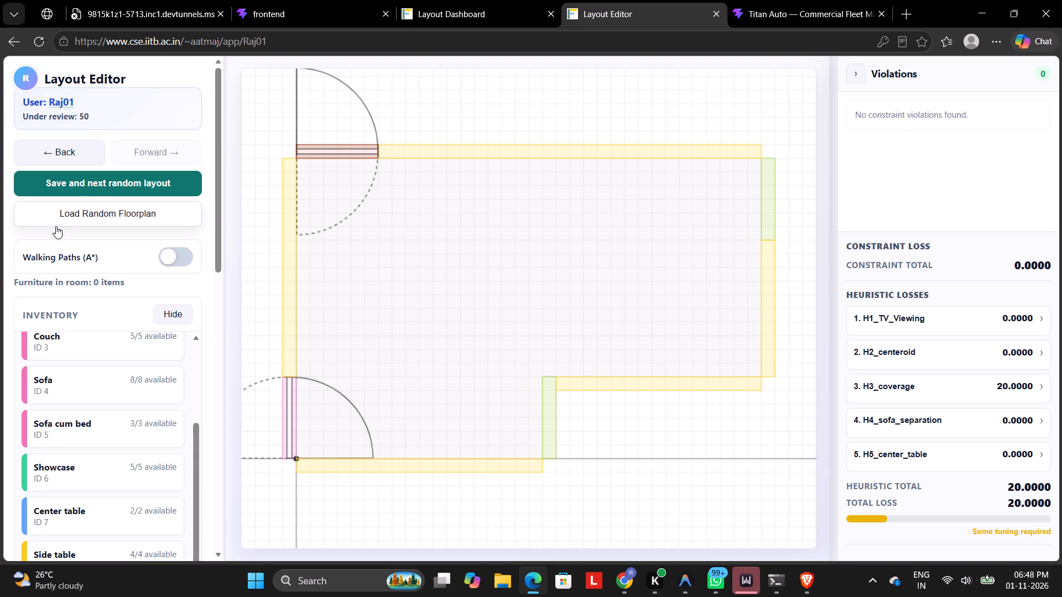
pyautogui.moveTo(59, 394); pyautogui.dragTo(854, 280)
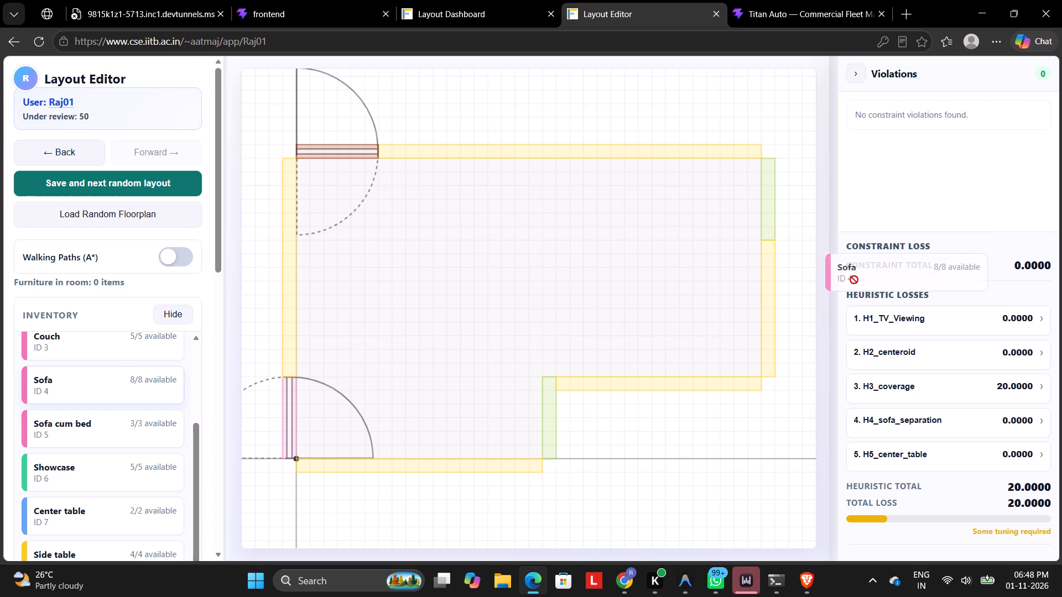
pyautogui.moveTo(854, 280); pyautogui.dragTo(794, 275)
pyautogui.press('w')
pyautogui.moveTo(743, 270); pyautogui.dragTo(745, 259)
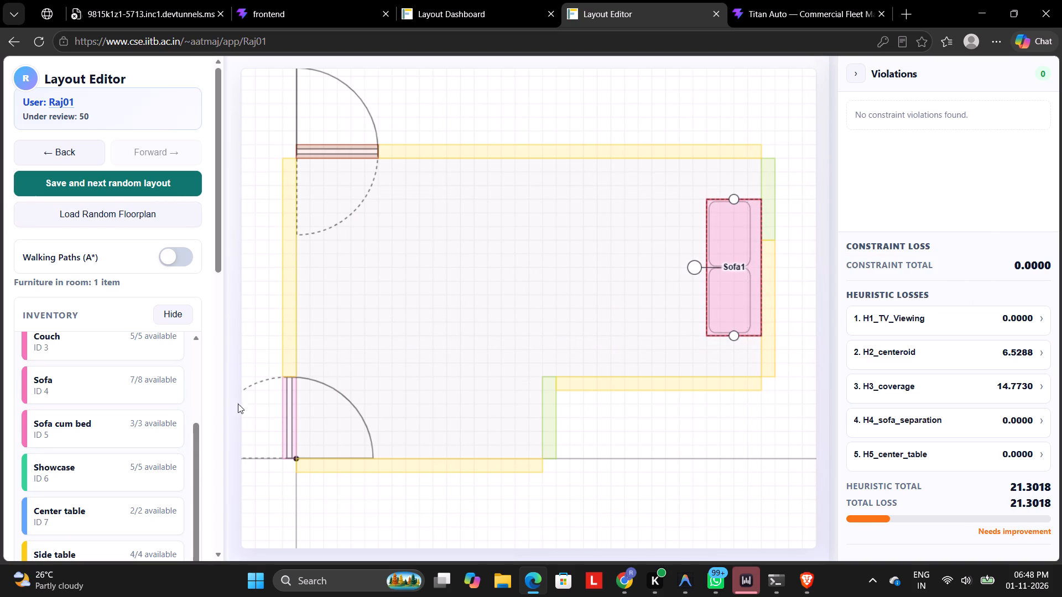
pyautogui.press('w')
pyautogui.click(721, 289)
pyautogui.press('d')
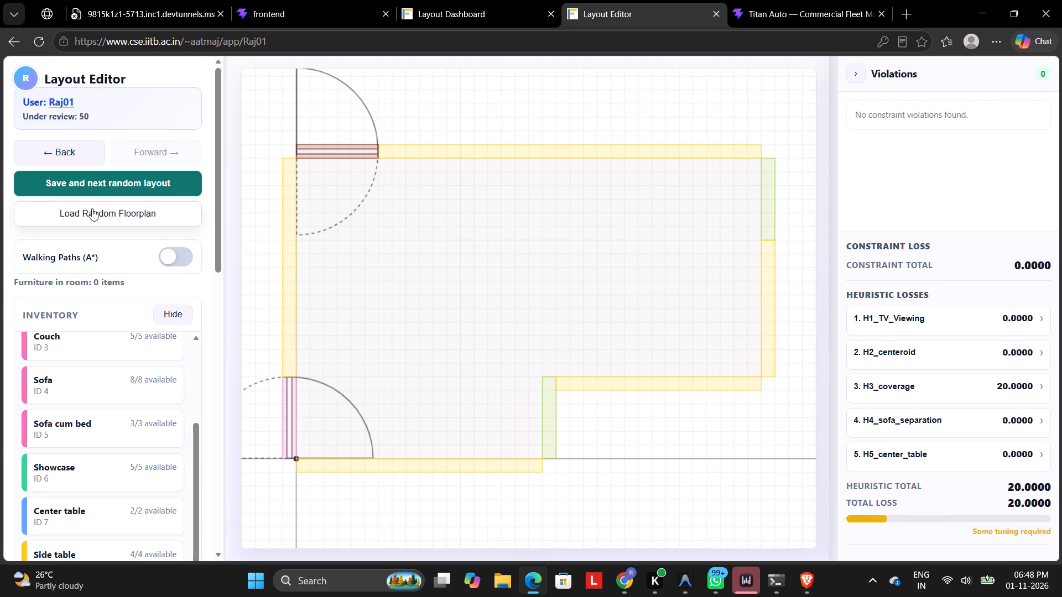
# Load another random floorplan in place of the current one.
pyautogui.click(92, 208)
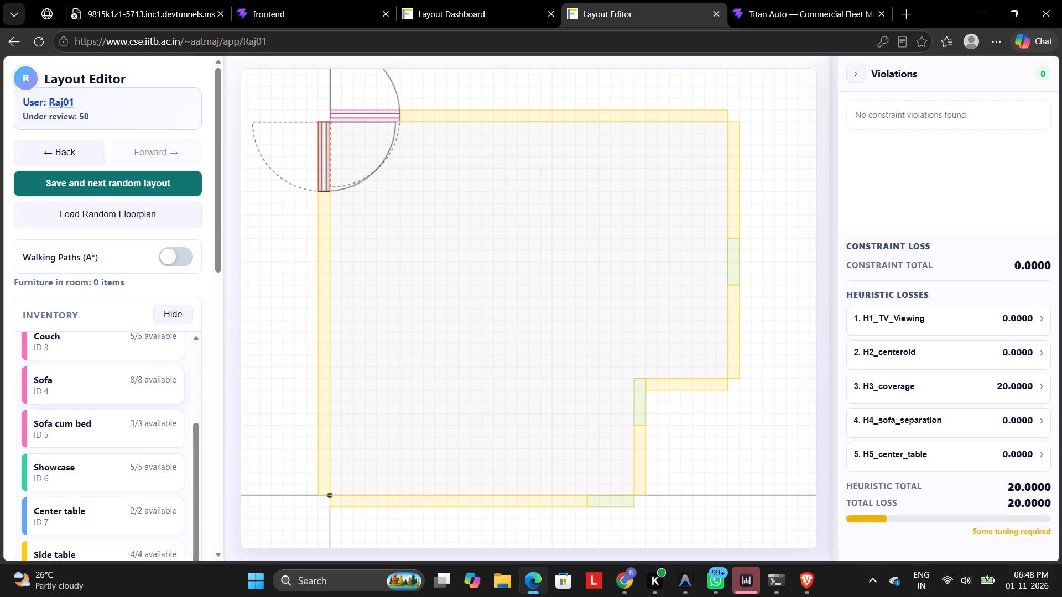
# Place a TV against the left wall below the entrance door, facing into the room.
pyautogui.scroll(3, 38, 399)
pyautogui.moveTo(43, 372); pyautogui.dragTo(341, 280)
# Place one vase table in the top-right corner and another in the lower corner of the right wall.
pyautogui.scroll(-4, 72, 384)
pyautogui.scroll(-2, 69, 451)
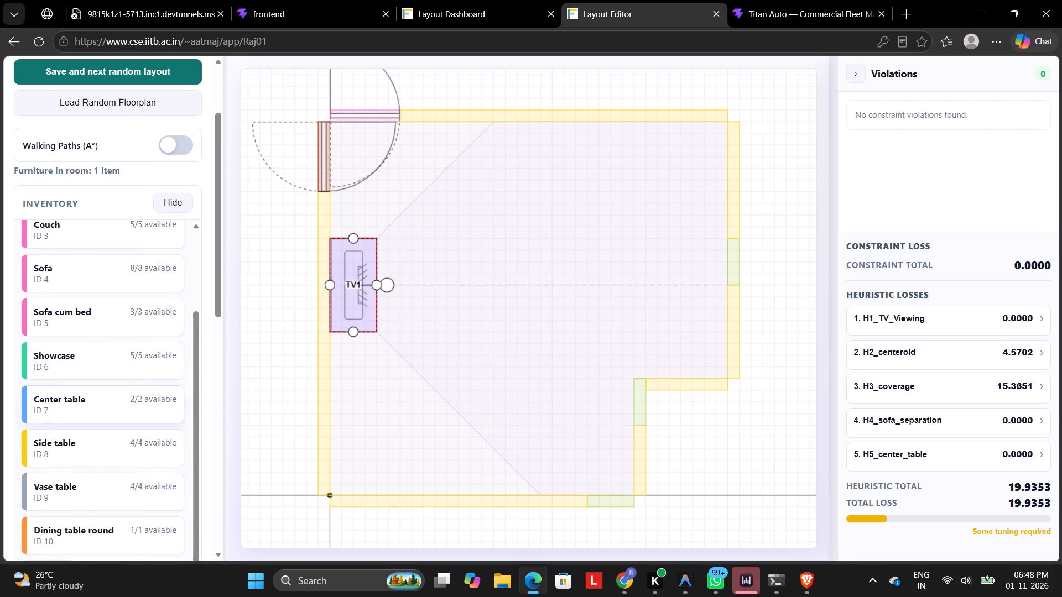
pyautogui.moveTo(79, 471); pyautogui.dragTo(718, 141)
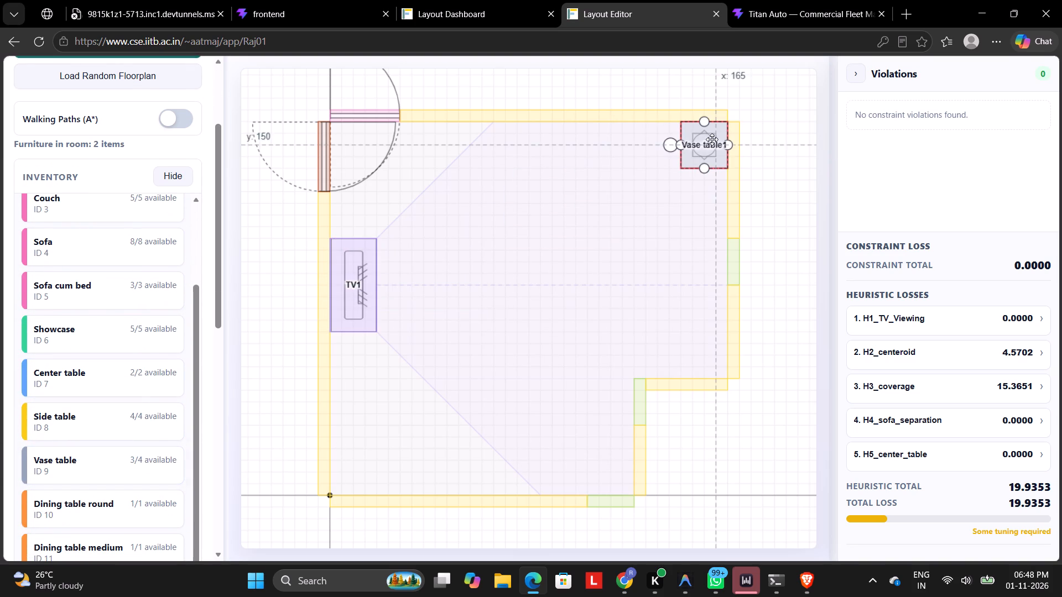
pyautogui.moveTo(74, 467); pyautogui.dragTo(698, 352)
pyautogui.moveTo(706, 353); pyautogui.dragTo(716, 353)
# Place a sofa cum bed on the right wall and enlarge it by one size to fill the gap between the vase tables.
pyautogui.moveTo(88, 286); pyautogui.dragTo(730, 264)
pyautogui.press('e')
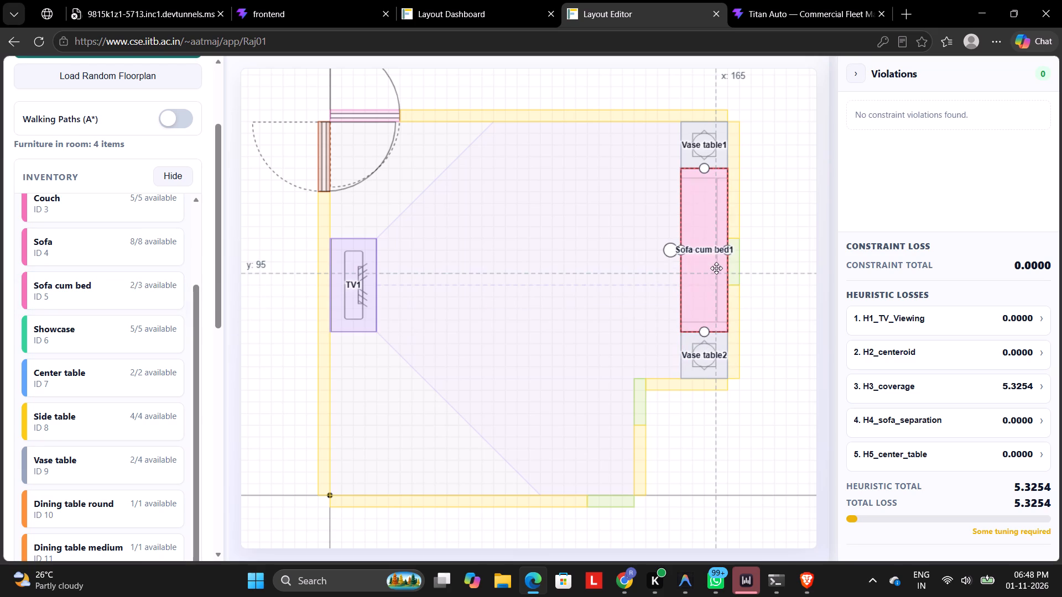
pyautogui.press('c')
pyautogui.press('c')
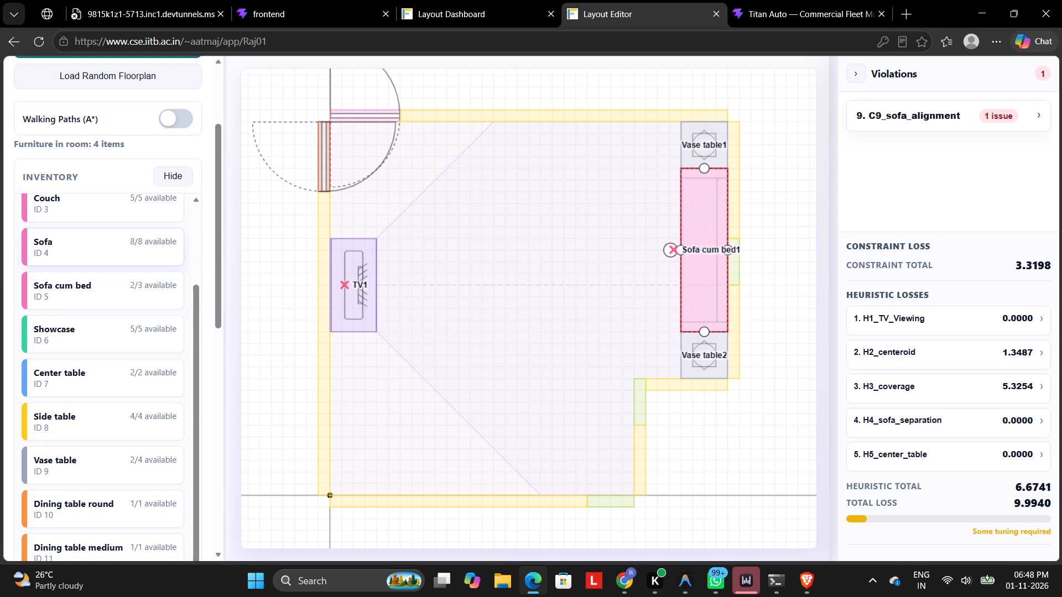
# Place a sofa on the top wall beside the corner vase table and enlarge it by one size.
pyautogui.moveTo(55, 252); pyautogui.dragTo(609, 145)
pyautogui.press('e')
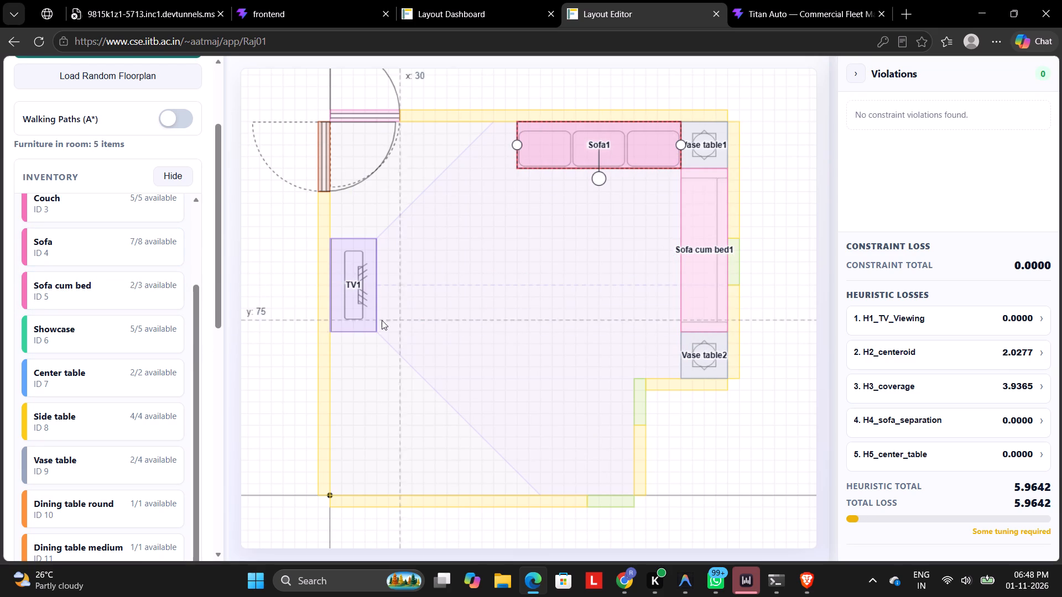
# Move the TV up the left wall into line with the sofa cum bed and enlarge it by one size.
pyautogui.moveTo(345, 306); pyautogui.dragTo(347, 273)
pyautogui.press('e')
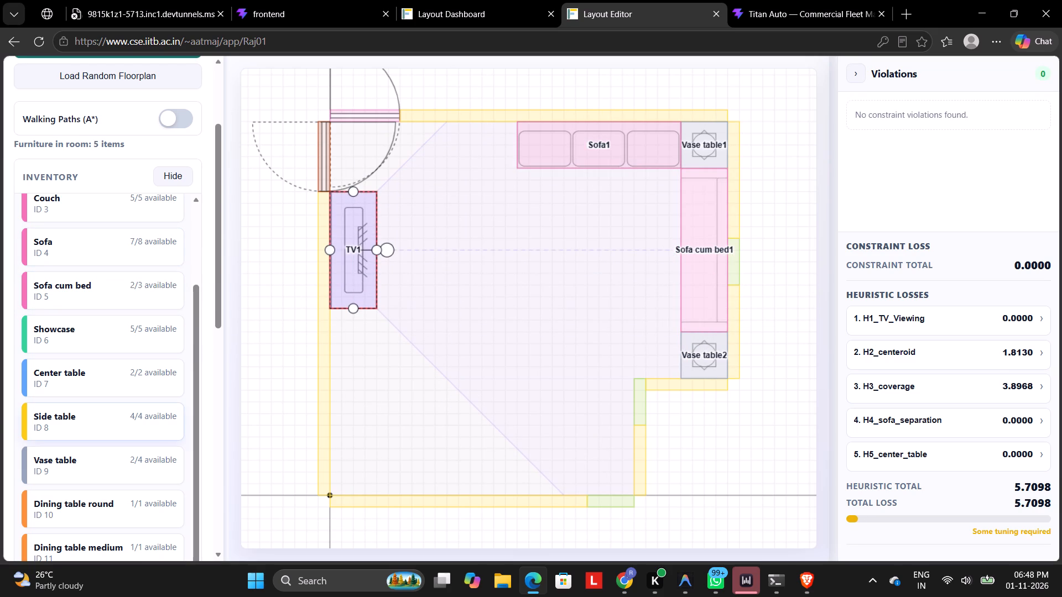
# Place a center table in the open area in front of the sofa cum bed.
pyautogui.moveTo(95, 391); pyautogui.dragTo(606, 247)
# Enlarge the top-wall sofa by one more size.
pyautogui.moveTo(616, 116); pyautogui.dragTo(618, 135)
pyautogui.click(622, 144)
pyautogui.press('e')
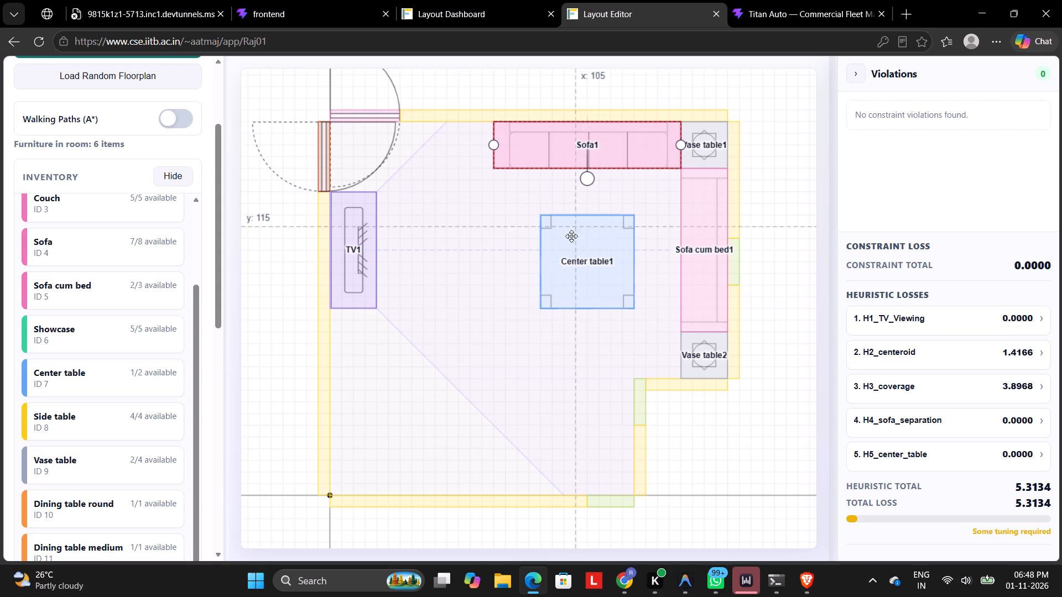
# Place a second sofa beside the lower vase table, facing the top-wall sofa.
pyautogui.moveTo(67, 251); pyautogui.dragTo(598, 352)
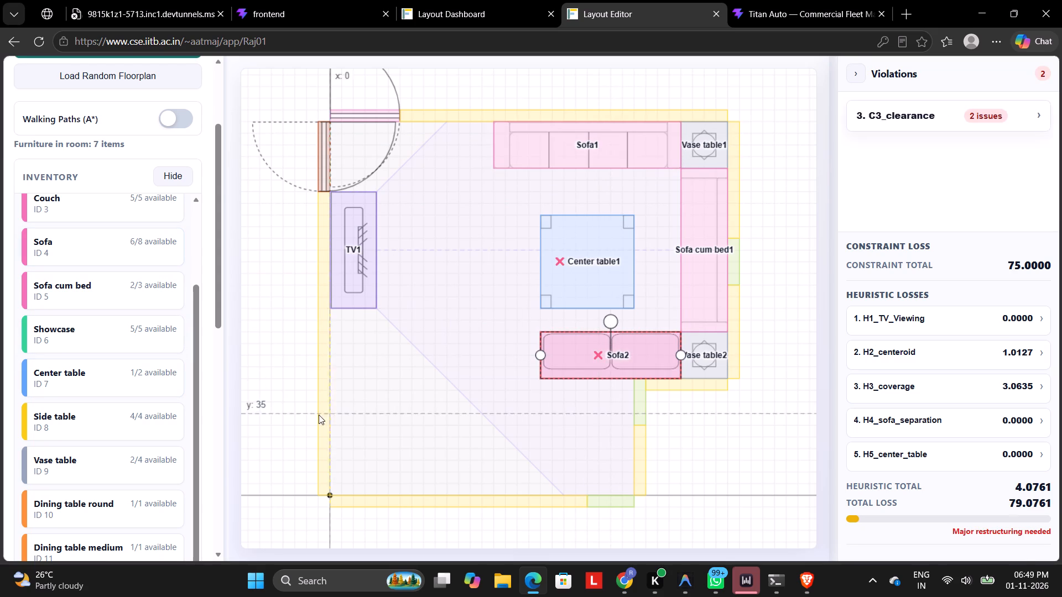
# Shrink the center table, rotate it lengthwise toward the TV, and center it between the sofas on the TV's viewing line.
pyautogui.press('w')
pyautogui.press('w')
pyautogui.rightClick(608, 265)
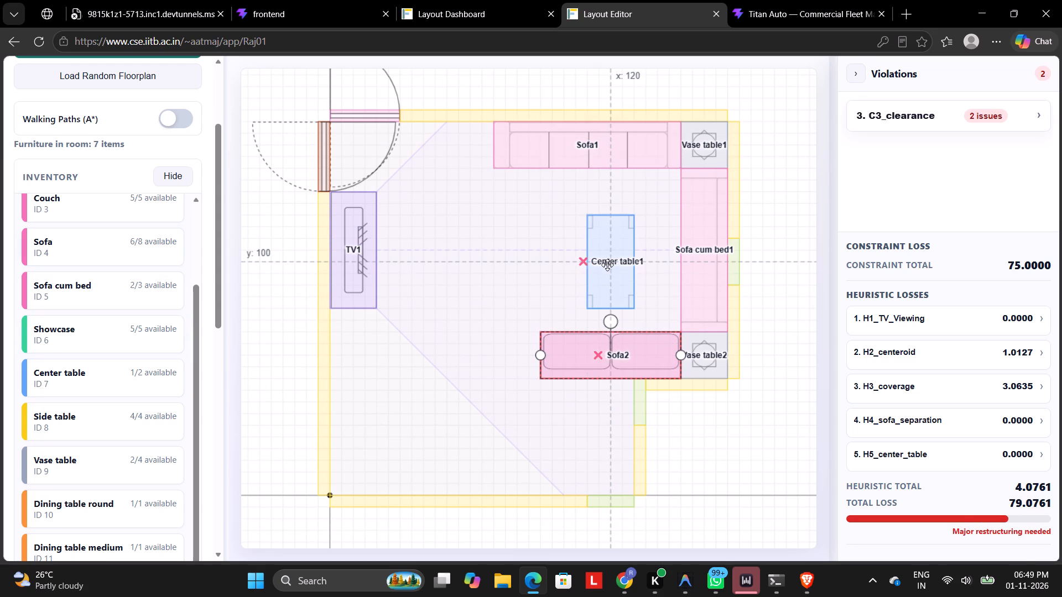
pyautogui.moveTo(607, 264); pyautogui.dragTo(584, 249)
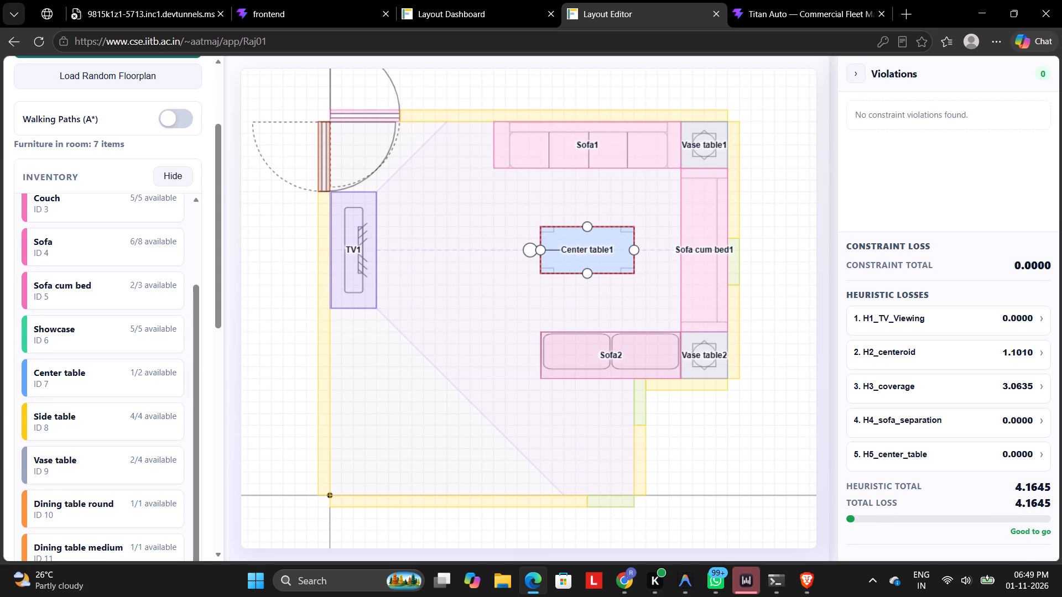
# Place the big dining table in the lower part of the room, clear of the second sofa and the walls.
pyautogui.scroll(-2, 0, 451)
pyautogui.moveTo(72, 454); pyautogui.dragTo(475, 471)
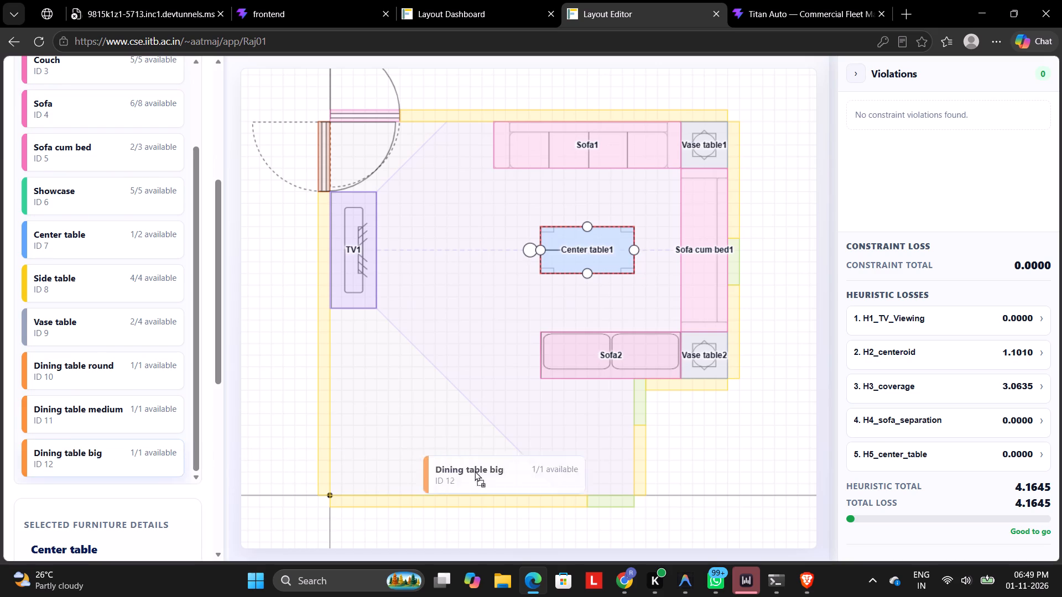
pyautogui.moveTo(475, 471); pyautogui.dragTo(501, 436)
pyautogui.moveTo(564, 251); pyautogui.dragTo(452, 441)
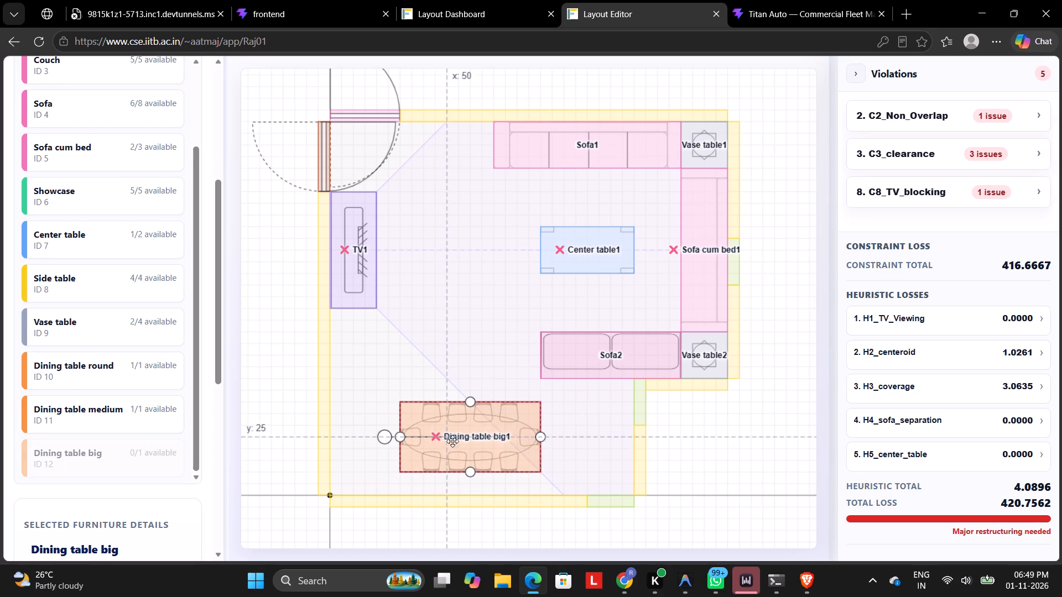
pyautogui.moveTo(452, 441); pyautogui.dragTo(474, 443)
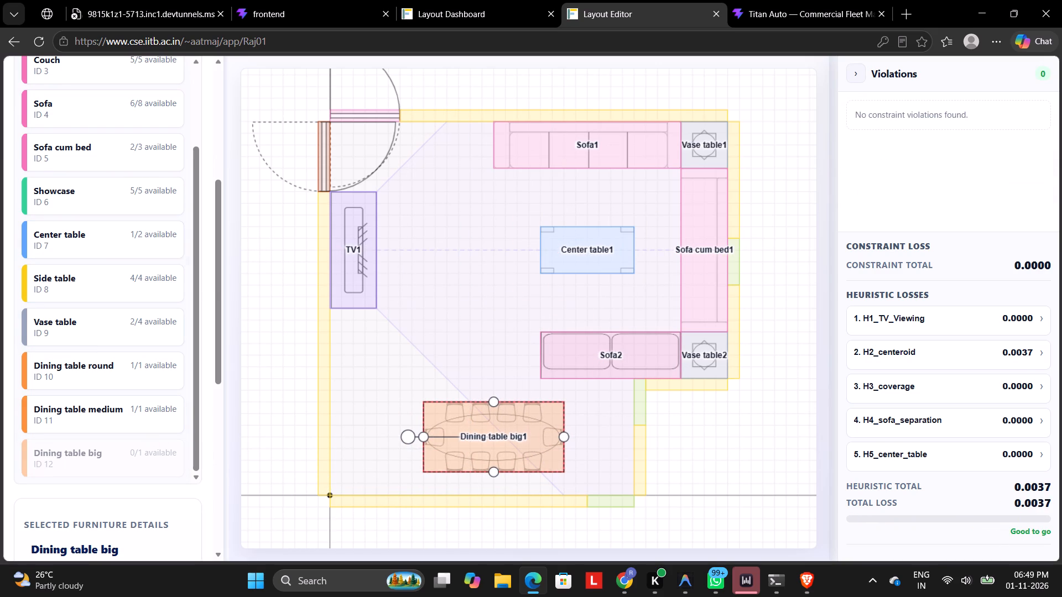
# Place a showcase on the left wall below the TV and enlarge it until it reaches the bottom corner.
pyautogui.moveTo(85, 205); pyautogui.dragTo(312, 331)
pyautogui.press('e')
pyautogui.press('e')
pyautogui.write('eeee')
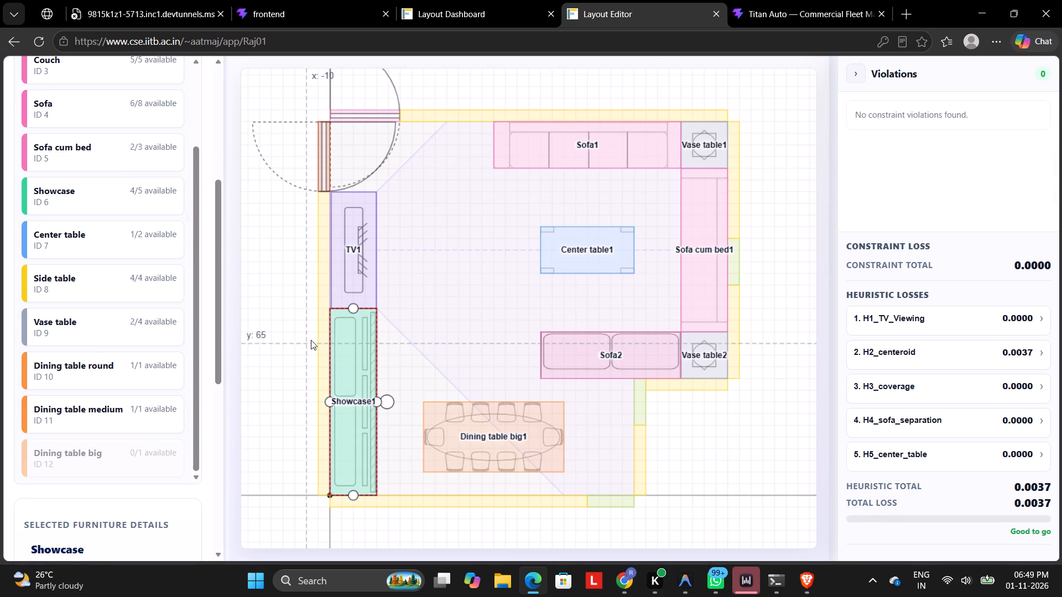
# Place a side table on the top wall at the left end of the sofa.
pyautogui.moveTo(93, 290); pyautogui.dragTo(428, 158)
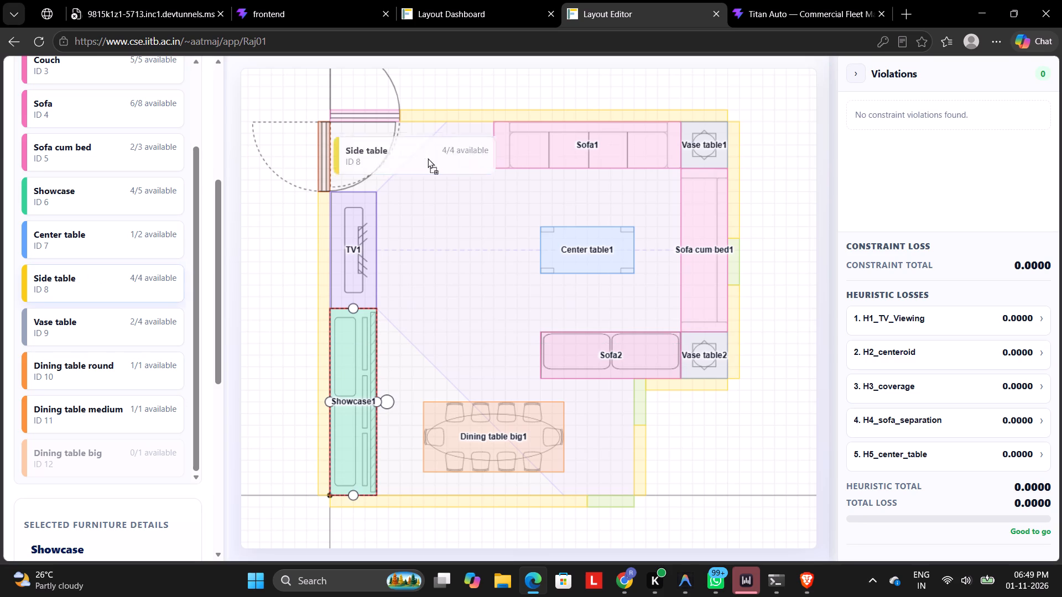
pyautogui.moveTo(428, 158); pyautogui.dragTo(475, 139)
# Shift the big dining table slightly right, away from the showcase.
pyautogui.moveTo(518, 451); pyautogui.dragTo(525, 449)
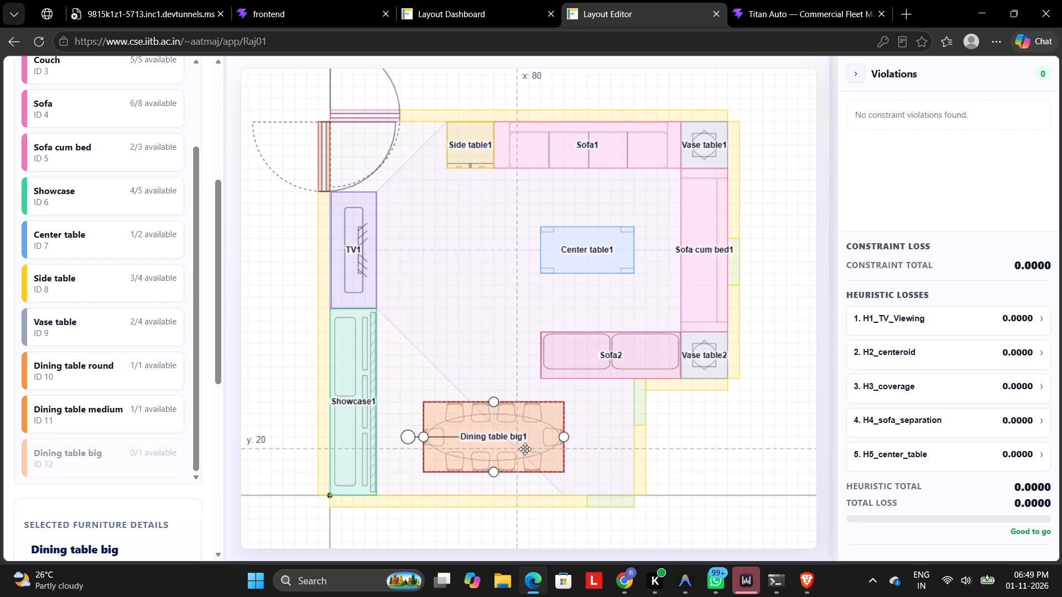
pyautogui.moveTo(525, 449); pyautogui.dragTo(542, 449)
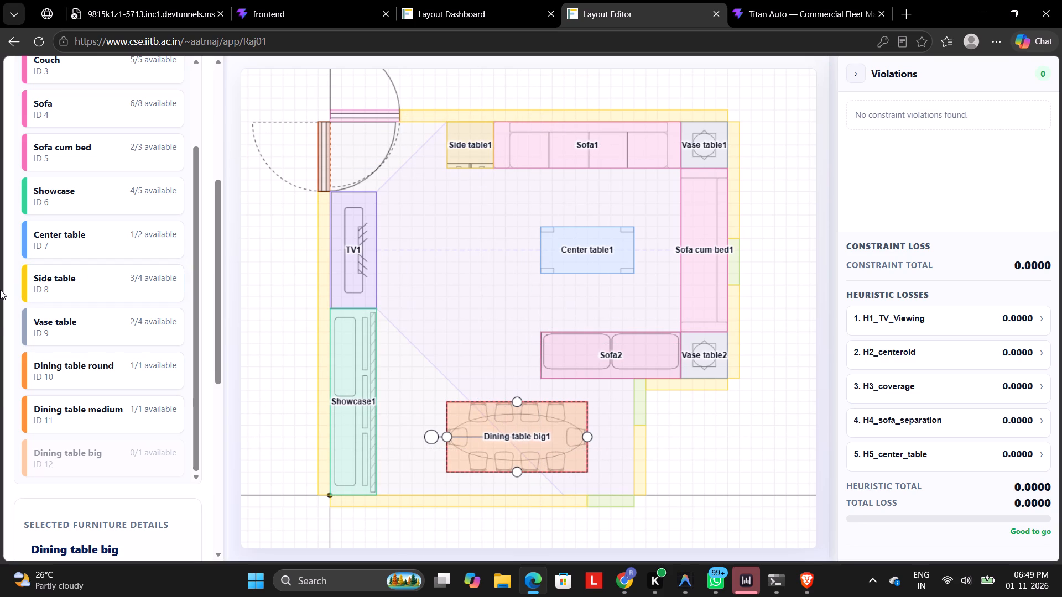
# Check the daily reviewer rankings on the Layout Dashboard, then return to the Layout Editor.
pyautogui.scroll(5, 1, 338)
pyautogui.moveTo(118, 188); pyautogui.dragTo(130, 197)
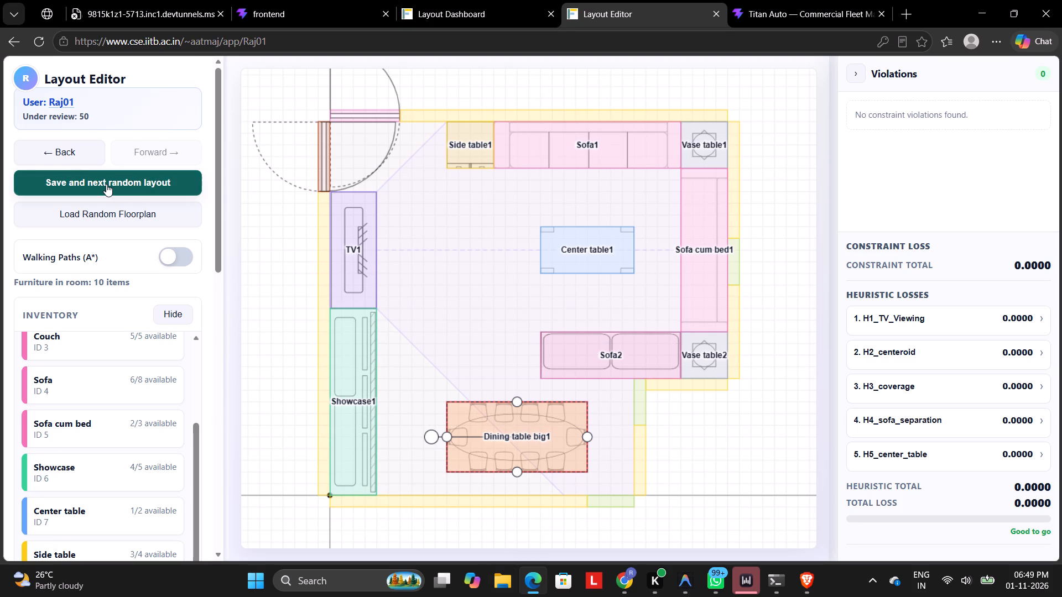
pyautogui.click(429, 0)
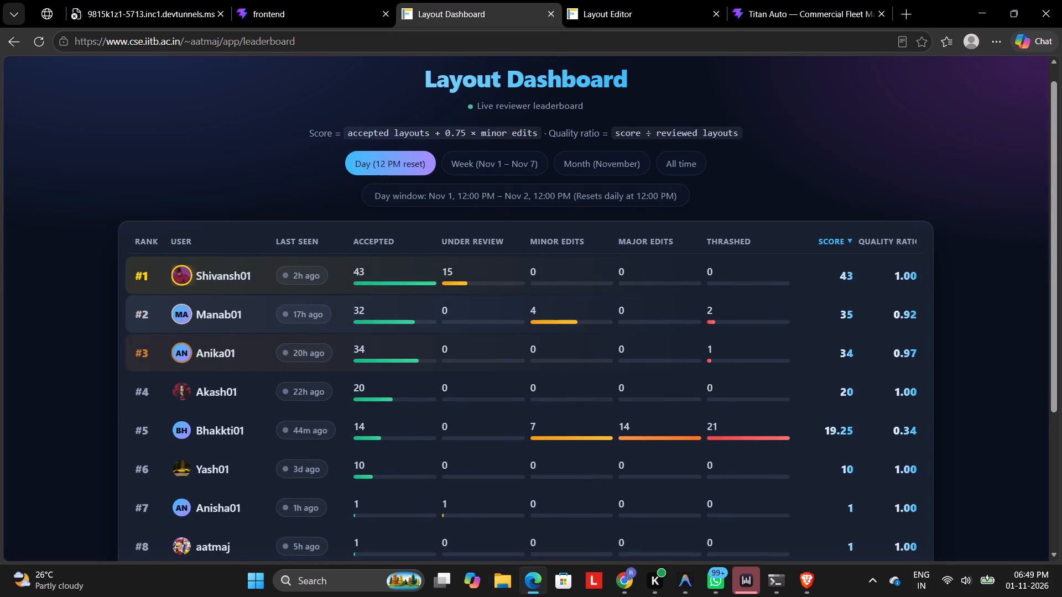
pyautogui.scroll(-5, 381, 299)
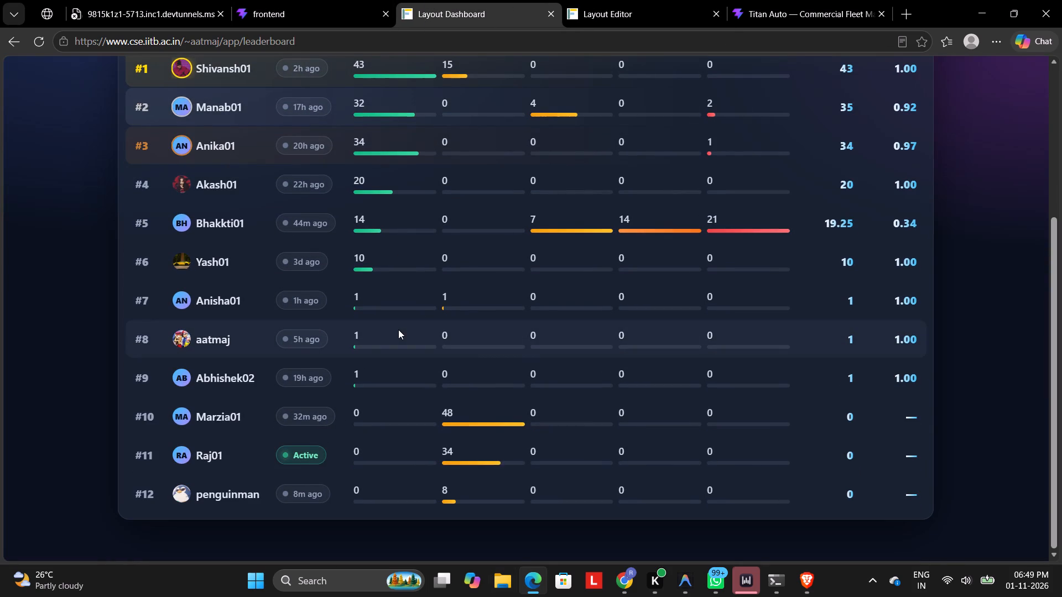
pyautogui.scroll(4, 398, 329)
pyautogui.click(615, 0)
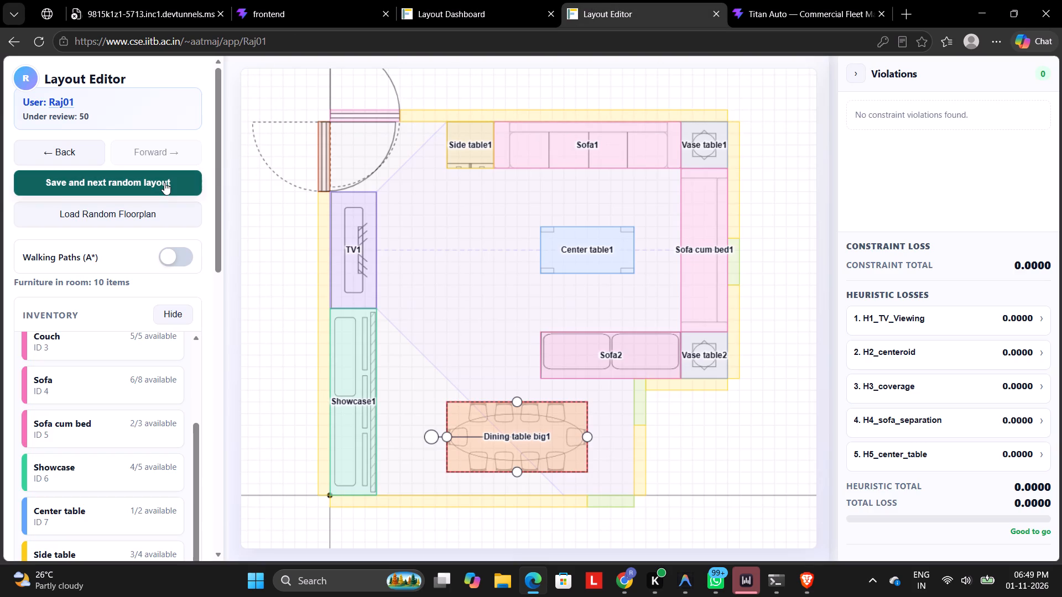
# Save the completed layout and proceed to the next random layout.
pyautogui.click(164, 182)
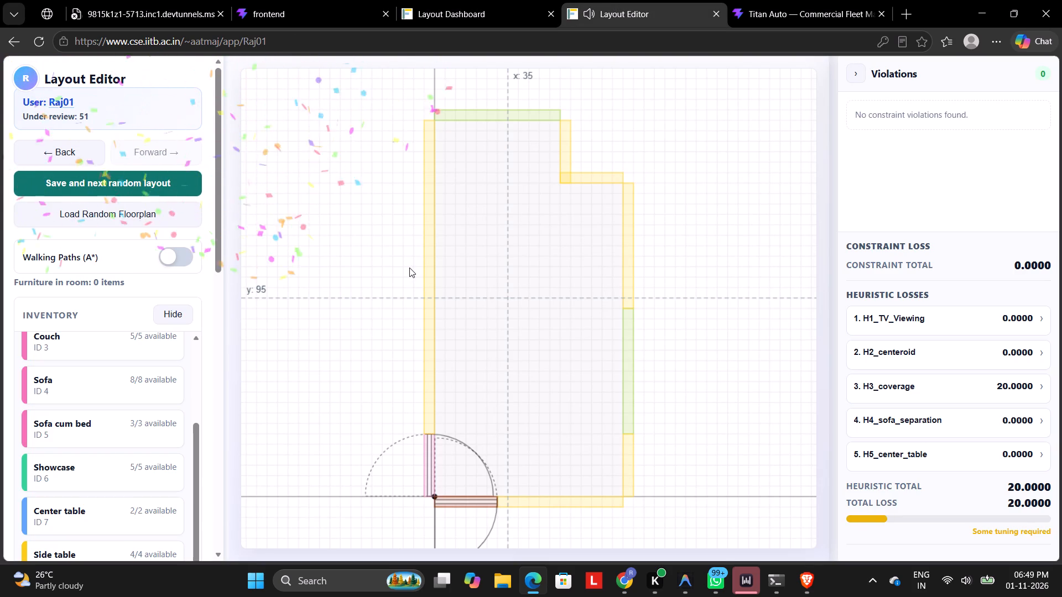
# Replace the narrow empty room with a different random floorplan.
pyautogui.click(82, 201)
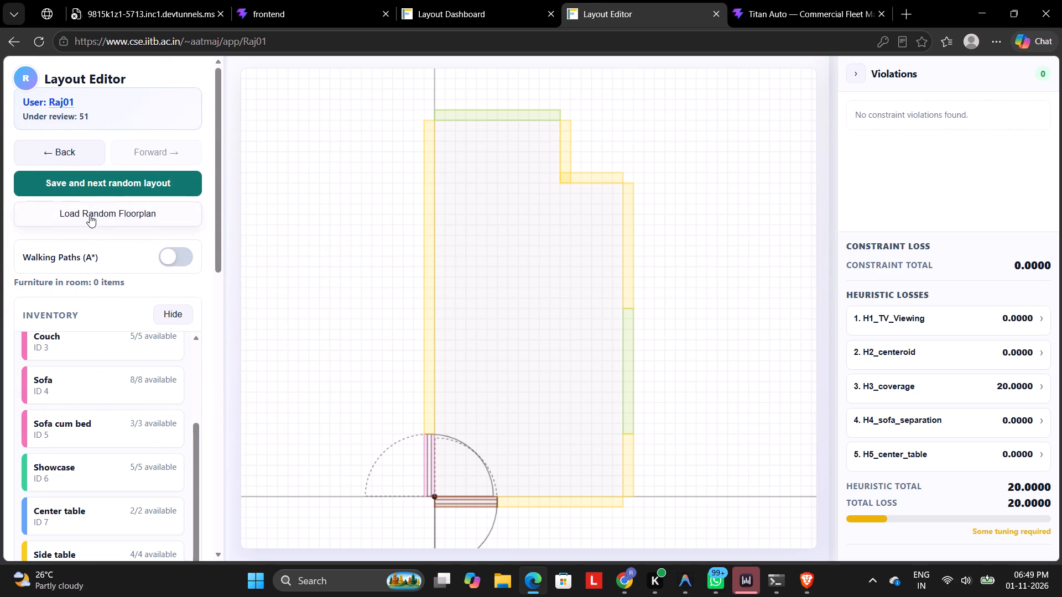
pyautogui.click(90, 210)
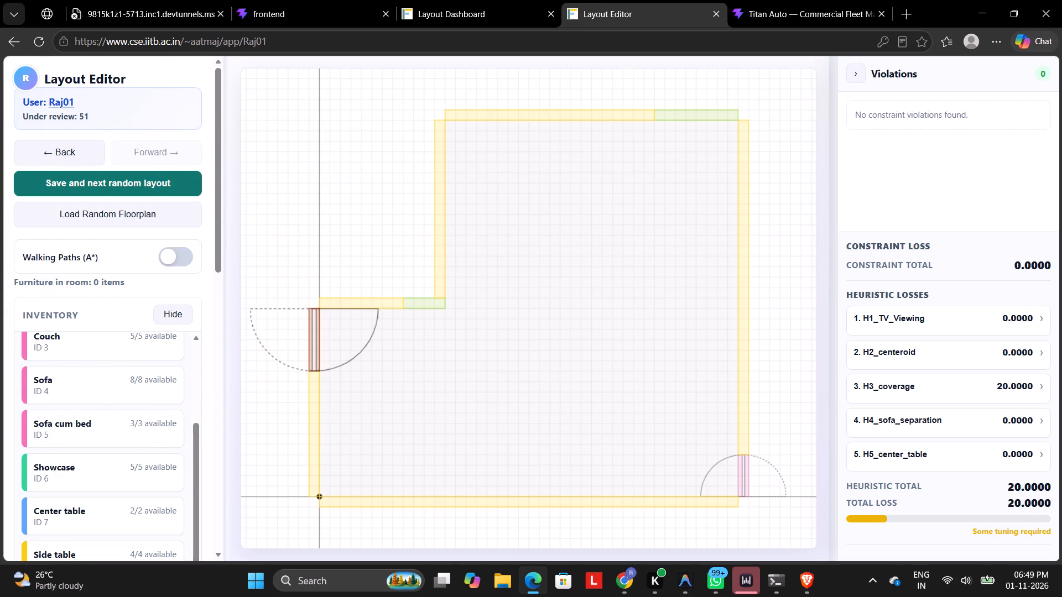
# Place a TV against the bottom wall at X 125, Y 10, facing into the room.
pyautogui.scroll(3, 81, 388)
pyautogui.moveTo(45, 359); pyautogui.dragTo(581, 469)
pyautogui.scroll(-6, 0, 467)
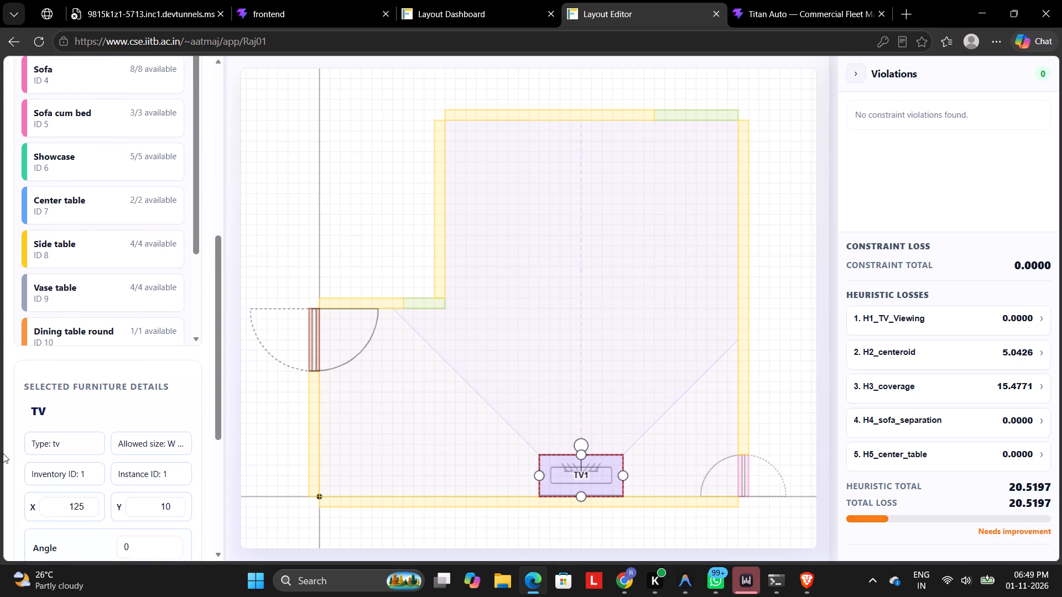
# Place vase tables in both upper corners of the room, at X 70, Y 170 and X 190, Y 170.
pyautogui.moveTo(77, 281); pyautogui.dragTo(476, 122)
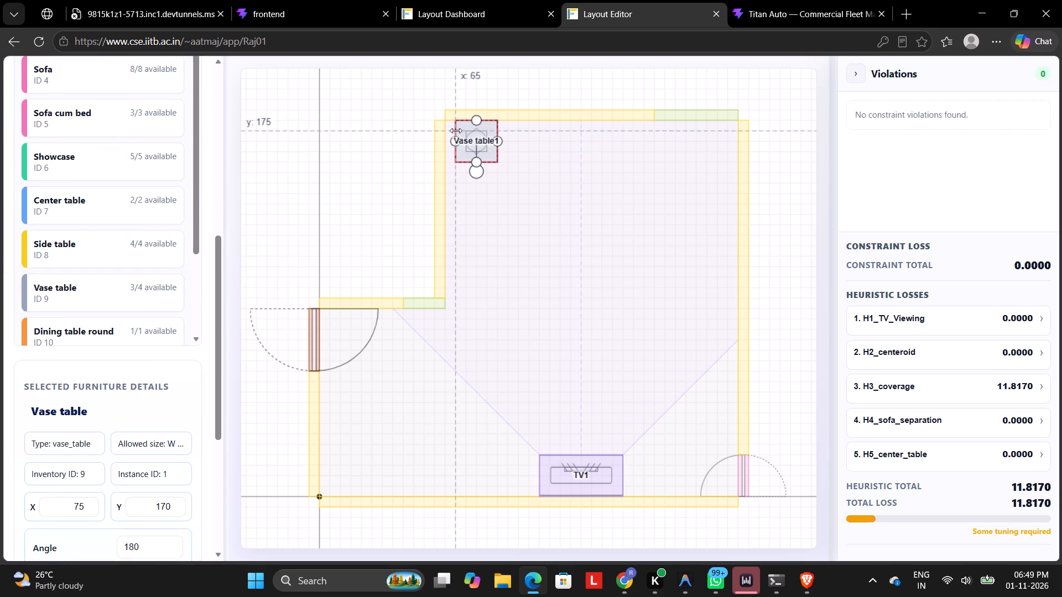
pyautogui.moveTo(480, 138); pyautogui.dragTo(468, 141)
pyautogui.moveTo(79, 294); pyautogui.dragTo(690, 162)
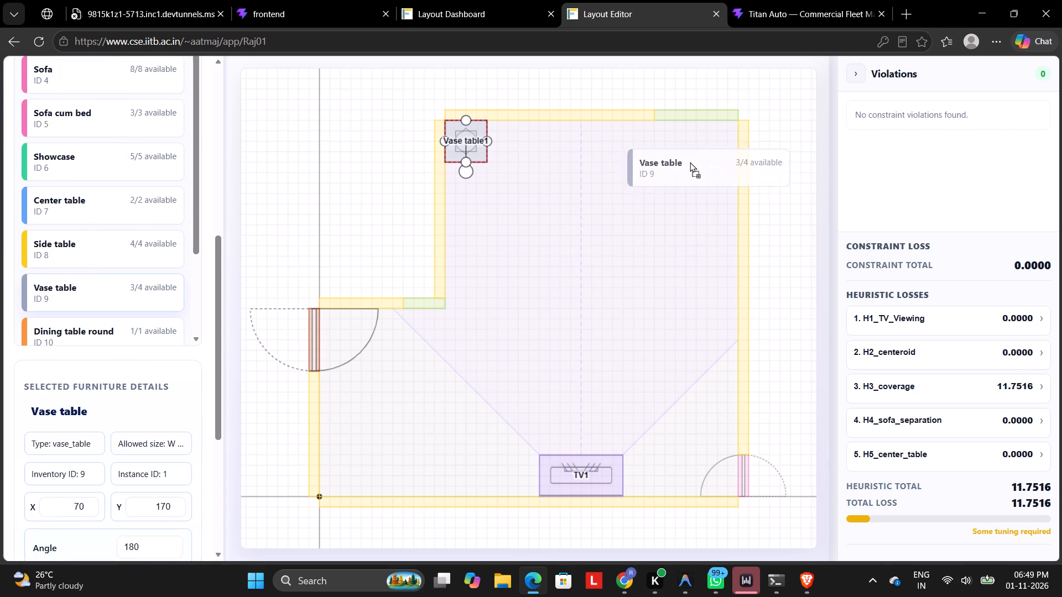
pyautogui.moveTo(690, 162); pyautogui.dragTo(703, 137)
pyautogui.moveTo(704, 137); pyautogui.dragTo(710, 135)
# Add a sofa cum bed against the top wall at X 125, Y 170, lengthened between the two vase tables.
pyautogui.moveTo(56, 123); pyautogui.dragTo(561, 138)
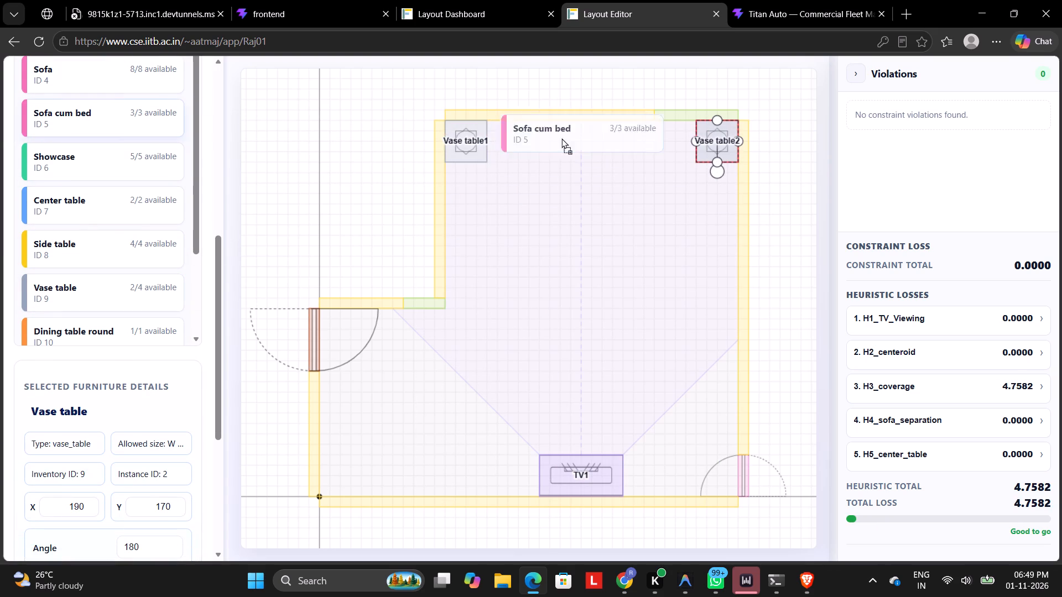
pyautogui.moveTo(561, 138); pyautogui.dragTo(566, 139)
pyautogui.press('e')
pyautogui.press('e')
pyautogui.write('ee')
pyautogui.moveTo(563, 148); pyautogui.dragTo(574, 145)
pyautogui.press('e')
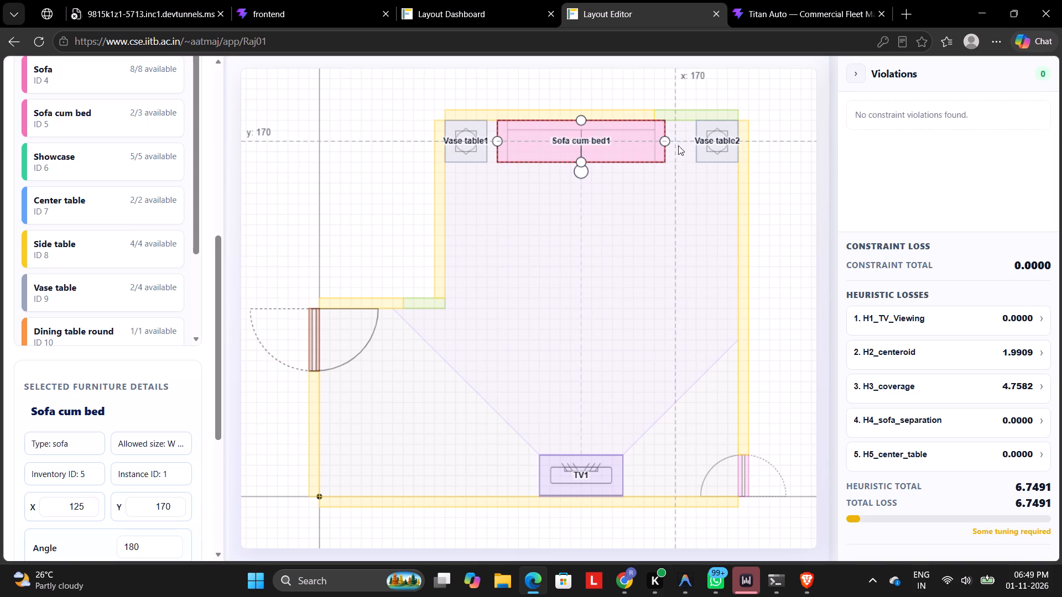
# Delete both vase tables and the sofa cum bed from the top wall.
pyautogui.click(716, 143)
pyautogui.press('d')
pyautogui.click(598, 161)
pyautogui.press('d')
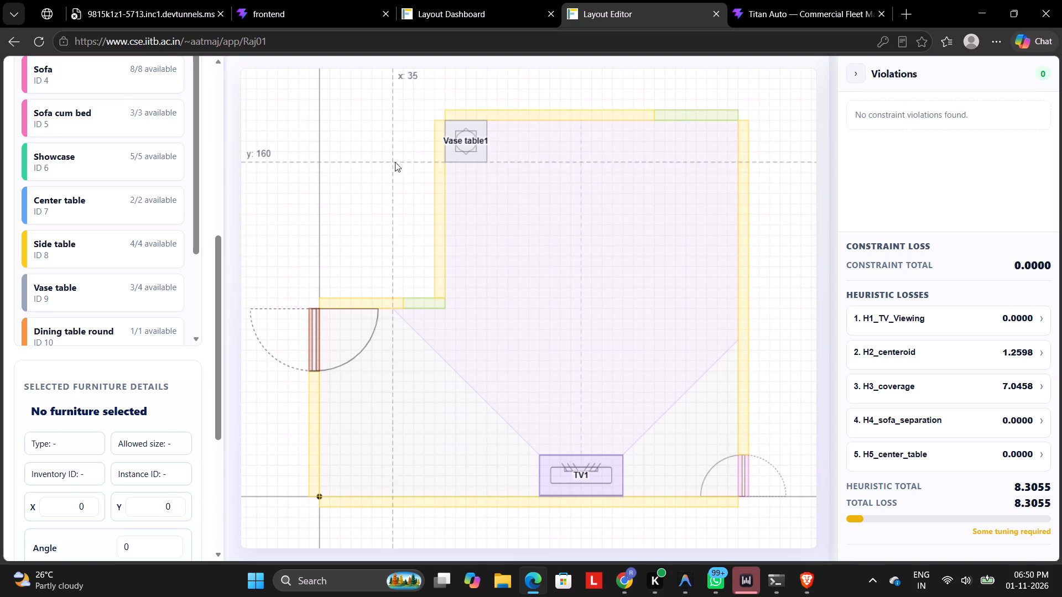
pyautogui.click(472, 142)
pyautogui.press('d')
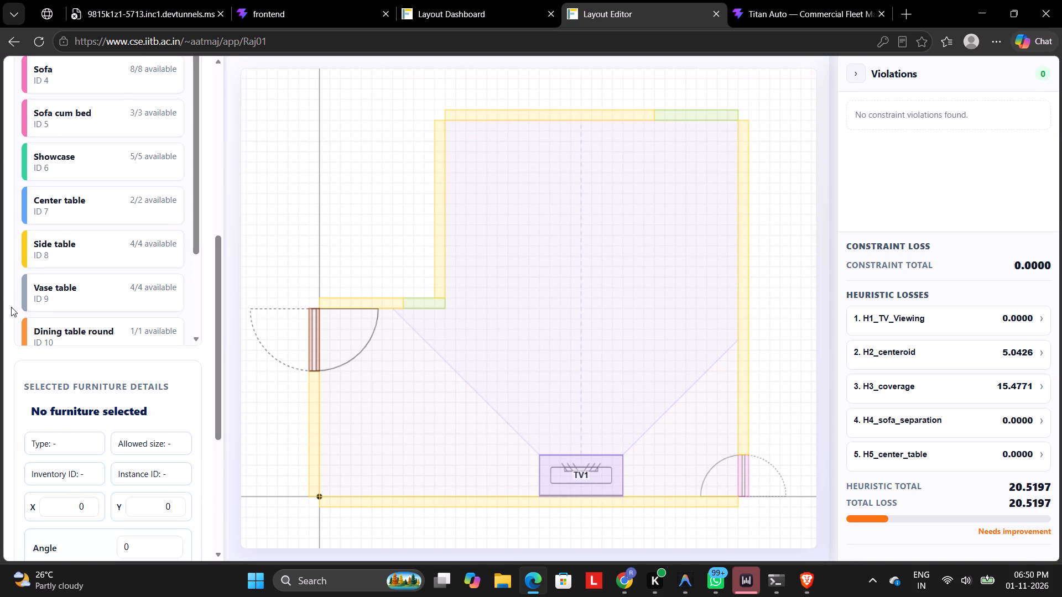
# Replace the bottom-wall TV with one on the left wall of the room's upper section, facing right.
pyautogui.scroll(4, 82, 250)
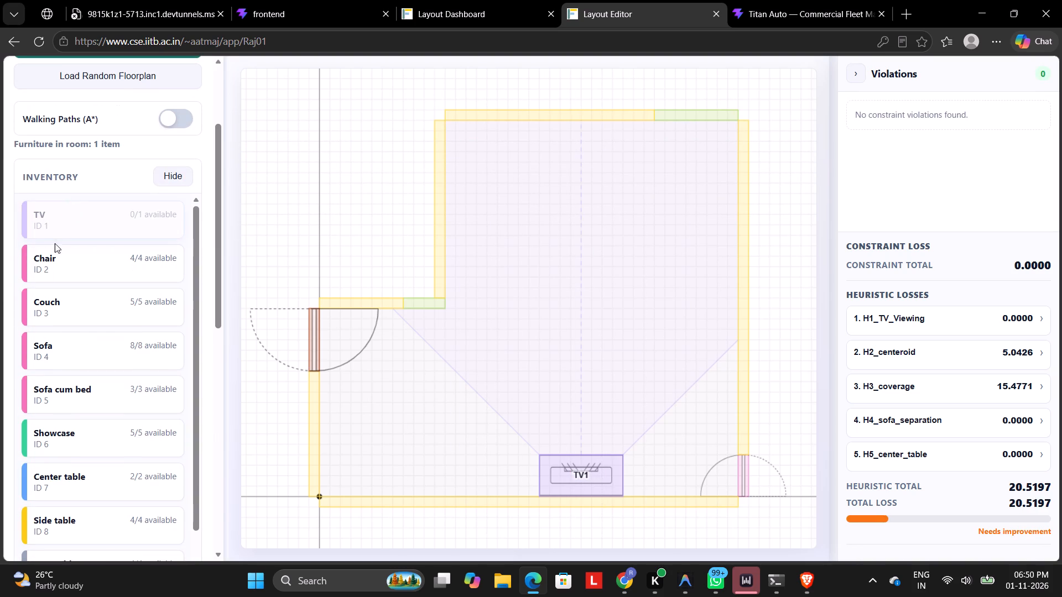
pyautogui.click(580, 463)
pyautogui.press('d')
pyautogui.moveTo(62, 208); pyautogui.dragTo(420, 202)
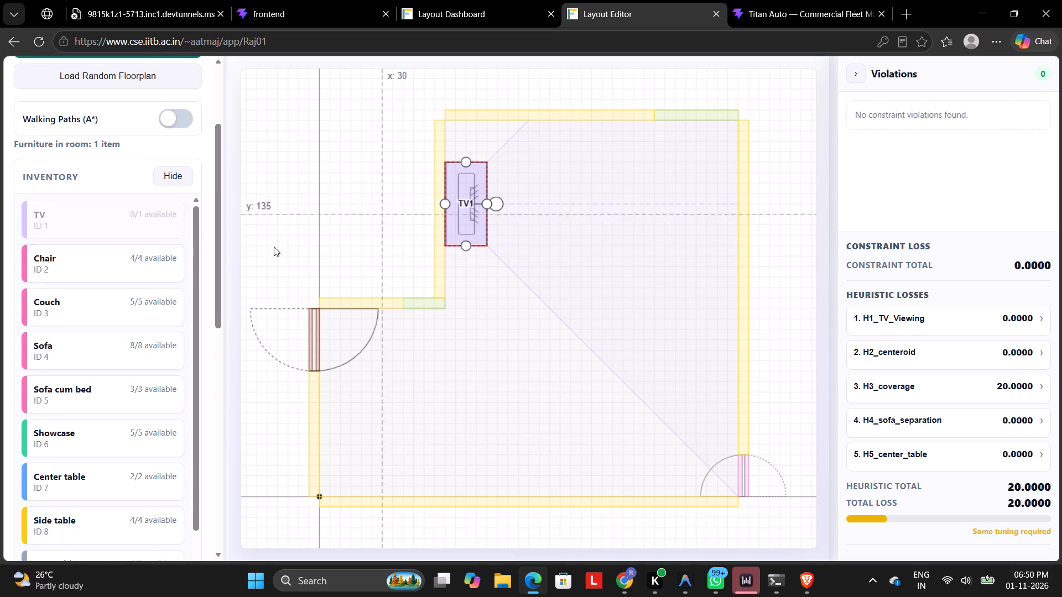
# Place a lengthened side table in the upper-left corner above the TV and a vase table in the upper-right corner.
pyautogui.scroll(-4, 122, 296)
pyautogui.scroll(-3, 95, 351)
pyautogui.moveTo(61, 209); pyautogui.dragTo(416, 150)
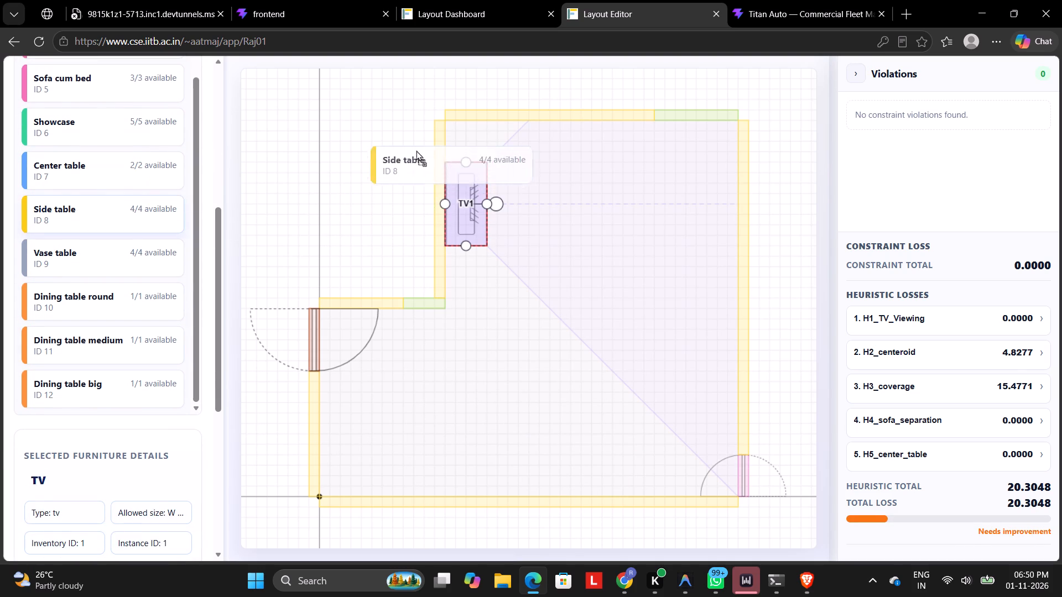
pyautogui.moveTo(416, 150); pyautogui.dragTo(427, 130)
pyautogui.press('e')
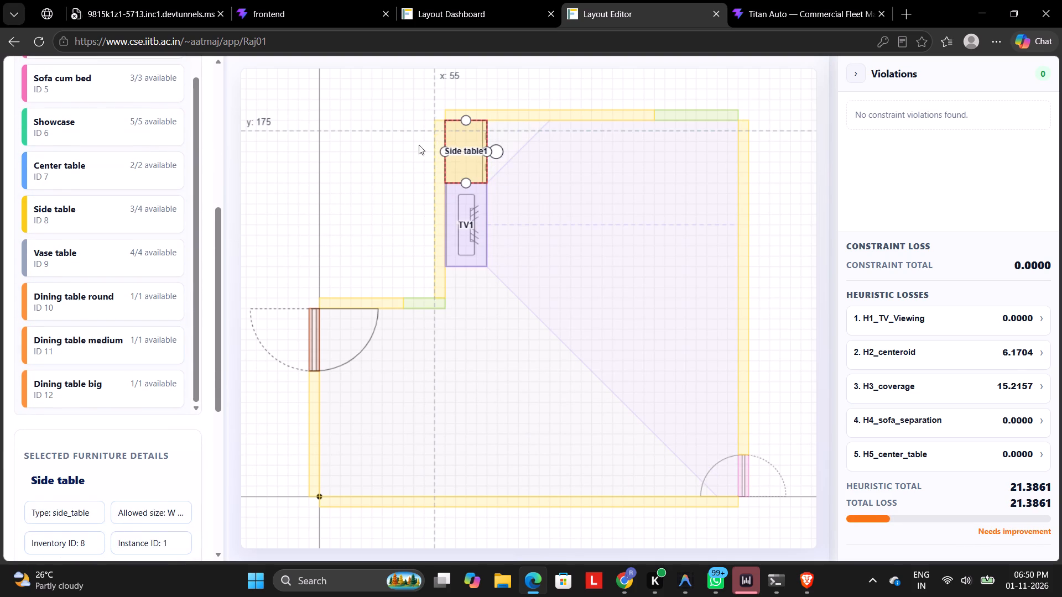
pyautogui.moveTo(102, 255); pyautogui.dragTo(742, 135)
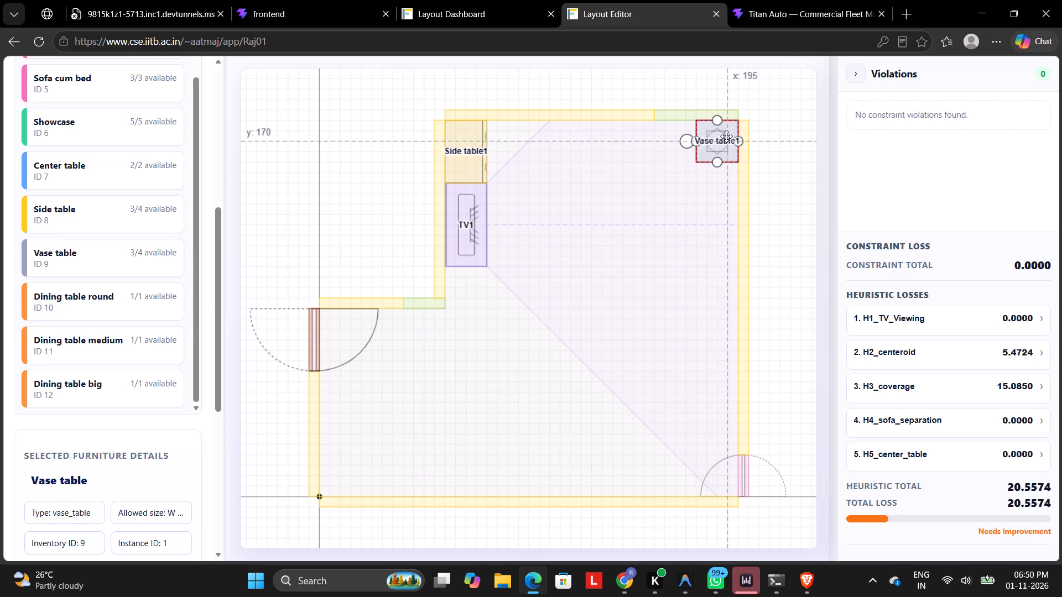
# Place a sofa cum bed on the right wall below the vase table, and lengthen both it and the TV.
pyautogui.moveTo(85, 92); pyautogui.dragTo(697, 231)
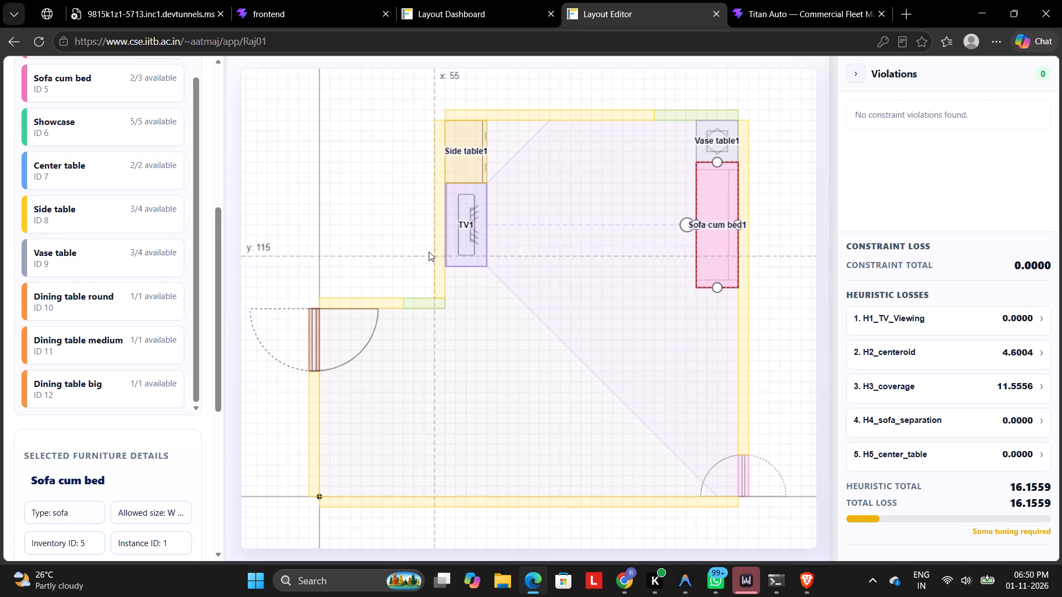
pyautogui.click(461, 232)
pyautogui.press('e')
pyautogui.click(702, 239)
pyautogui.press('e')
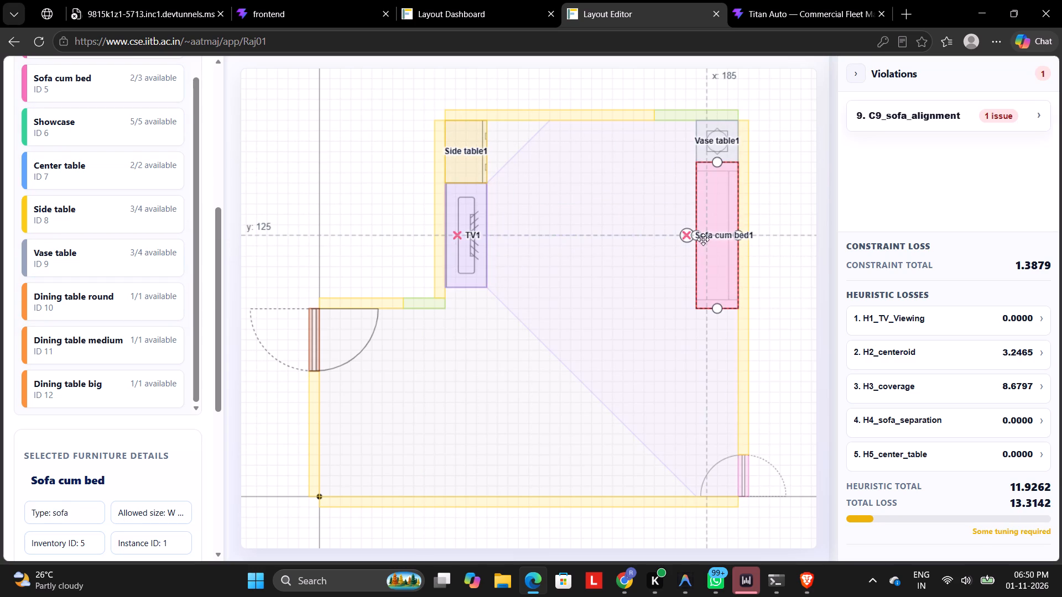
# Add a three-seat-wide sofa along the top wall, adjoining the vase table.
pyautogui.moveTo(81, 95); pyautogui.dragTo(639, 139)
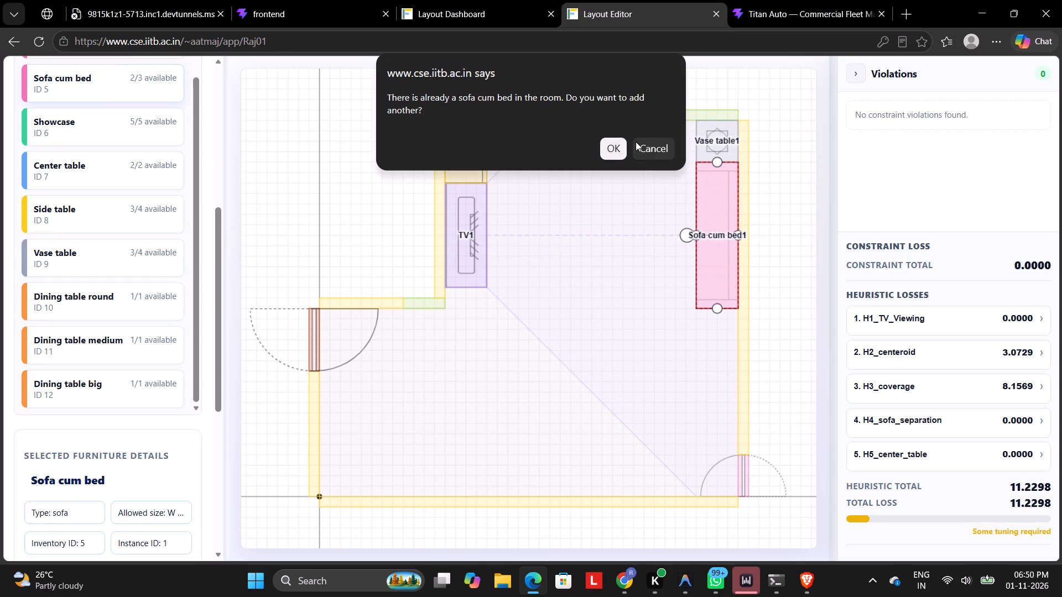
pyautogui.click(648, 148)
pyautogui.scroll(4, 0, 268)
pyautogui.moveTo(99, 318); pyautogui.dragTo(585, 153)
pyautogui.press('e')
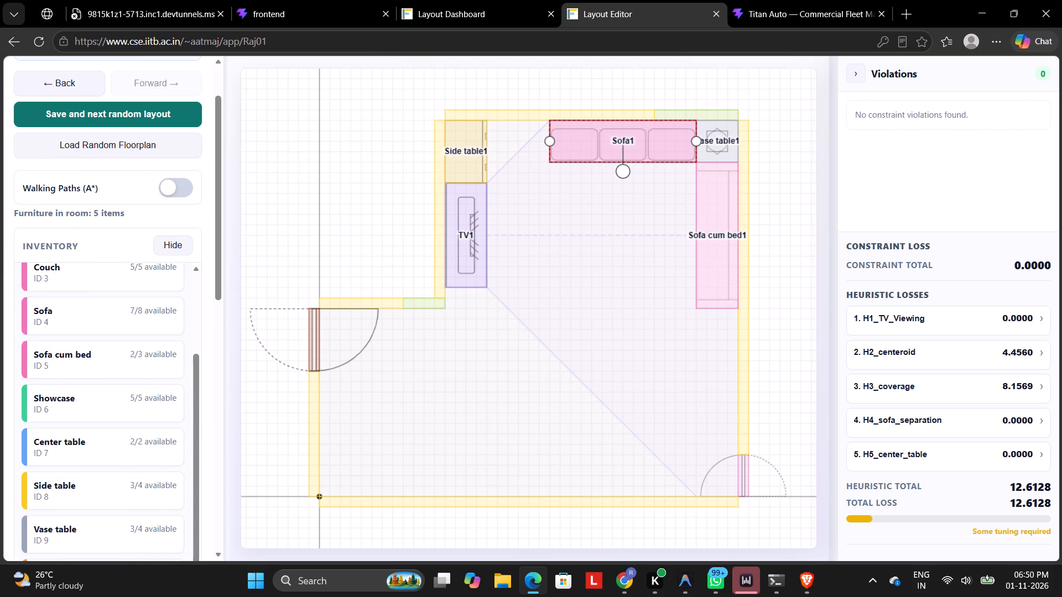
# Add a side table below the sofa cum bed and a narrowed, rotated center table aligned with the TV's viewing axis.
pyautogui.moveTo(74, 464); pyautogui.dragTo(603, 279)
pyautogui.scroll(-3, 0, 399)
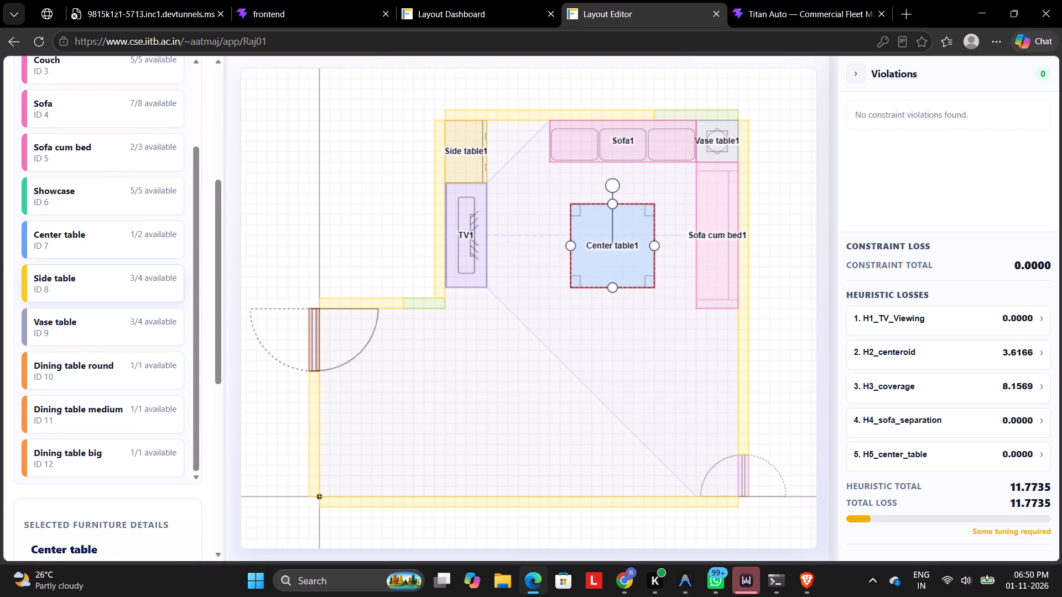
pyautogui.moveTo(74, 290); pyautogui.dragTo(675, 339)
pyautogui.click(622, 284)
pyautogui.press('w')
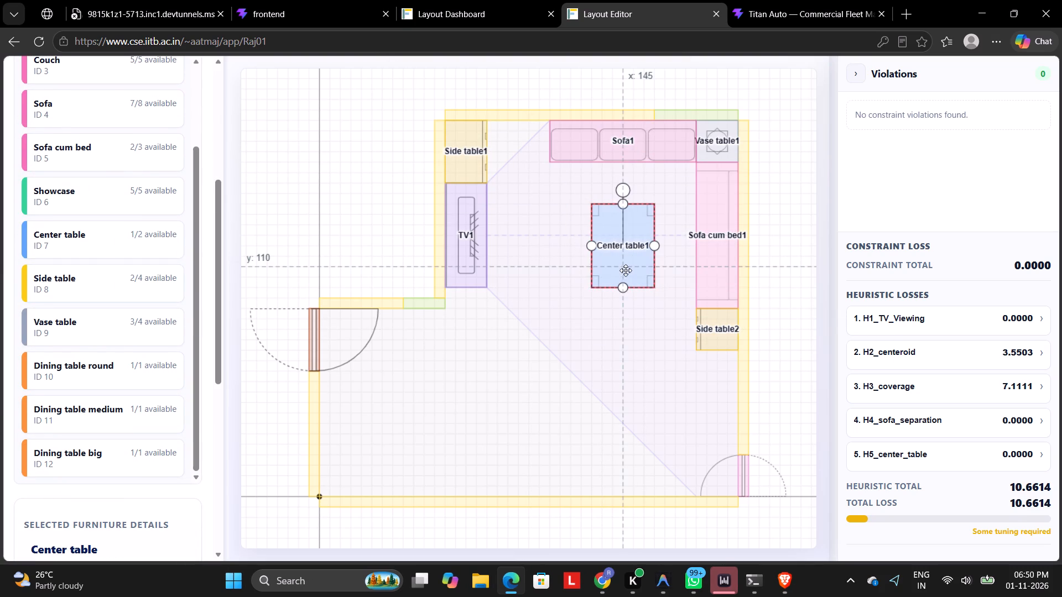
pyautogui.rightClick(627, 271)
pyautogui.moveTo(626, 270); pyautogui.dragTo(614, 263)
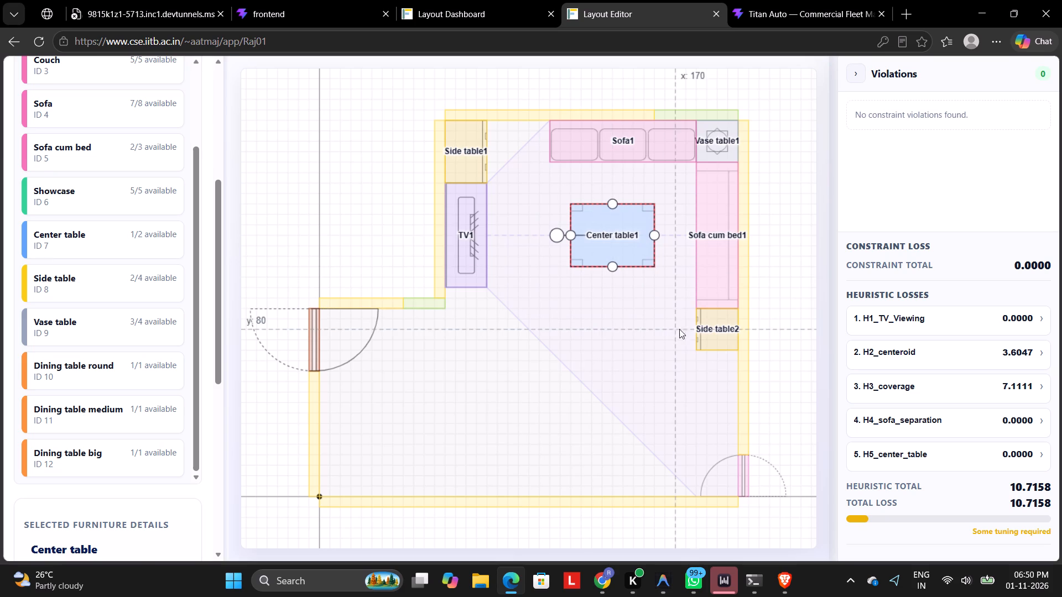
# Place a big dining table horizontally in the room's lower-left area and extend its right side.
pyautogui.scroll(-1, 14, 353)
pyautogui.moveTo(80, 399); pyautogui.dragTo(478, 451)
pyautogui.press('e')
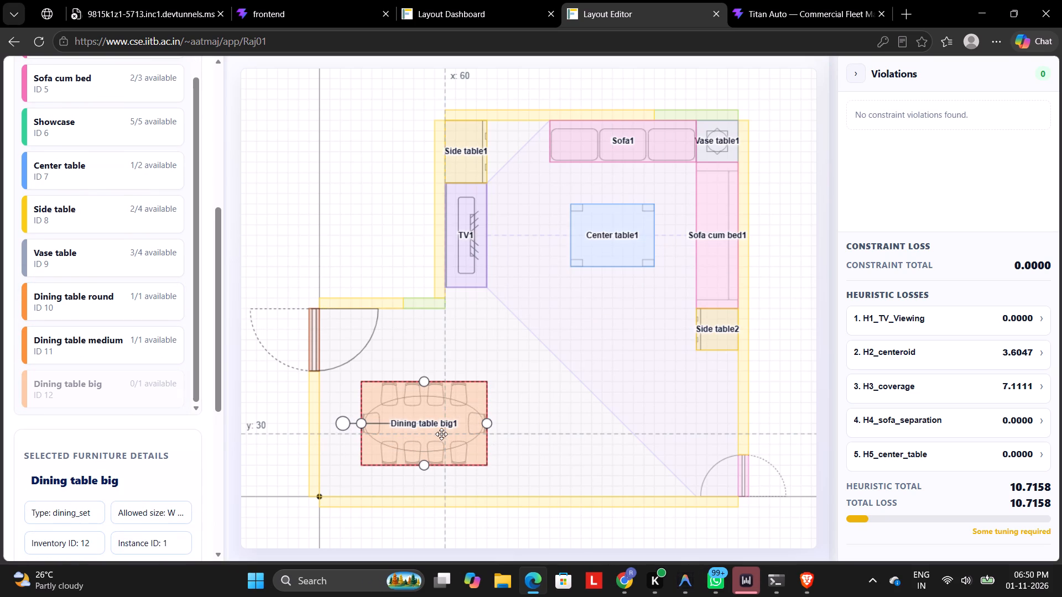
pyautogui.click(441, 434)
pyautogui.moveTo(486, 422); pyautogui.dragTo(508, 417)
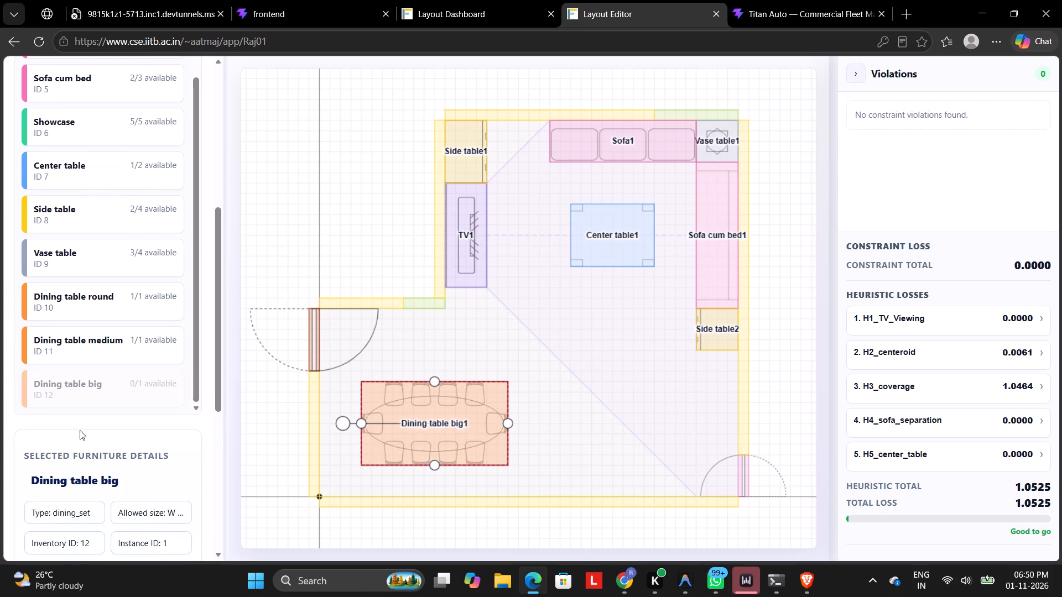
# Place a showcase on the right wall directly below the second side table and lengthen it.
pyautogui.moveTo(84, 130); pyautogui.dragTo(716, 400)
pyautogui.write('ee')
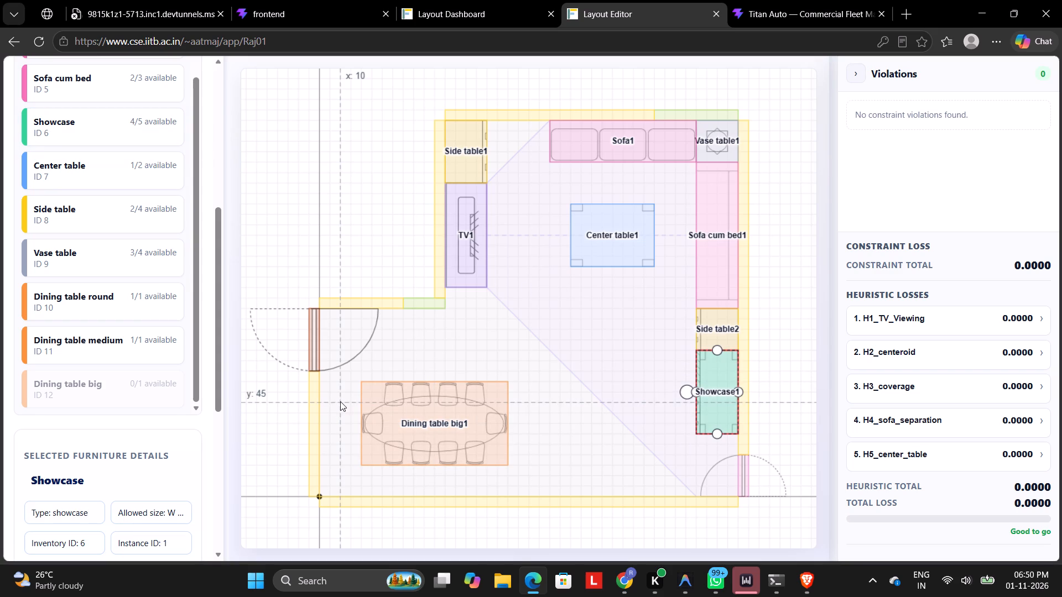
# Add a chair below the center table, facing it and clear of the dining table.
pyautogui.press('6')
pyautogui.moveTo(346, 410); pyautogui.dragTo(615, 380)
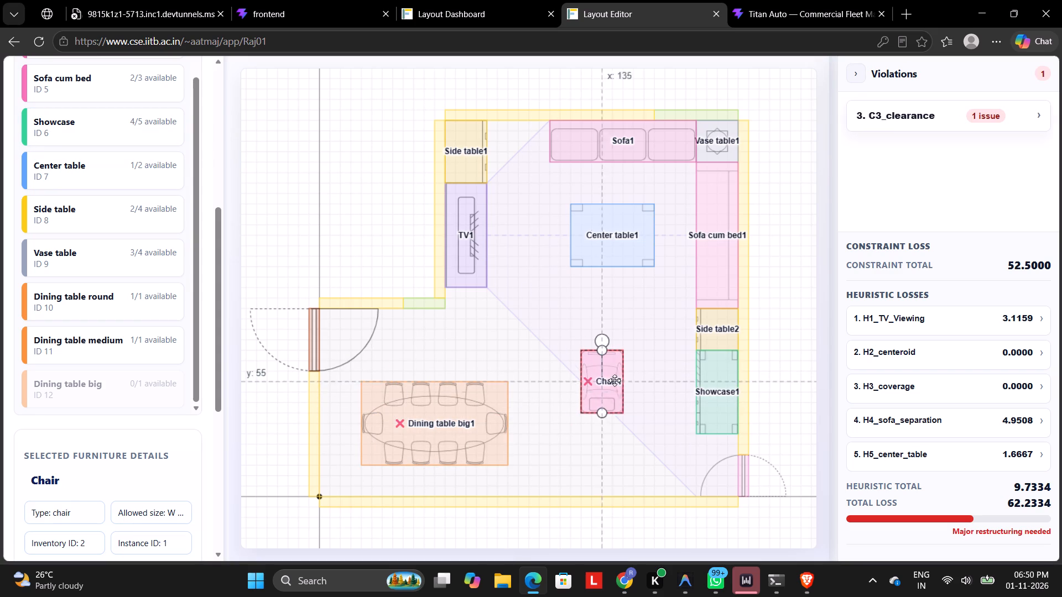
pyautogui.moveTo(615, 380); pyautogui.dragTo(621, 348)
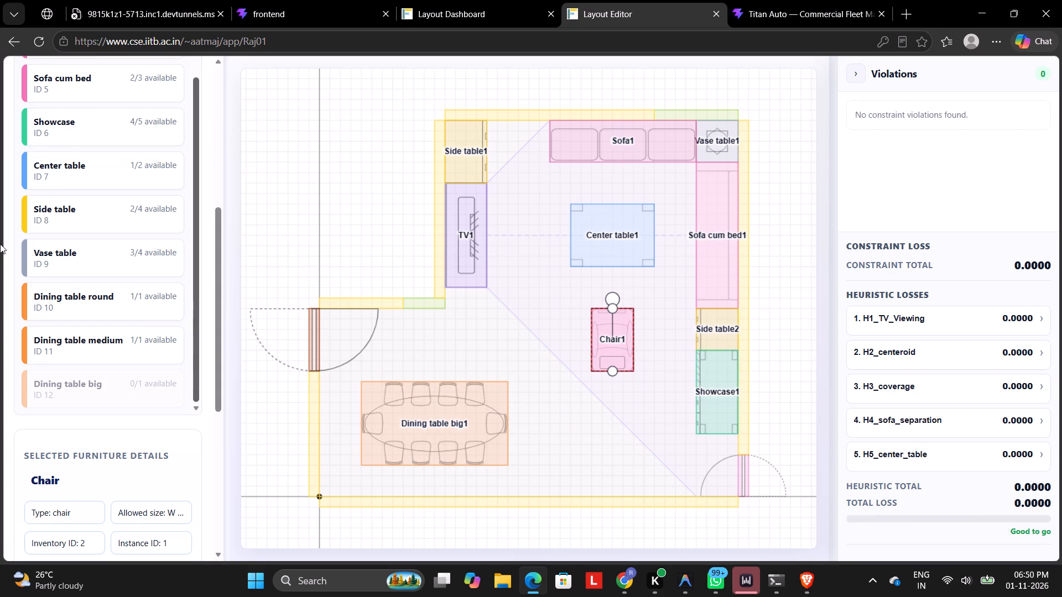
# Save the furnished layout despite the small TV-to-window gap and proceed to the next random layout.
pyautogui.scroll(6, 2, 231)
pyautogui.click(101, 181)
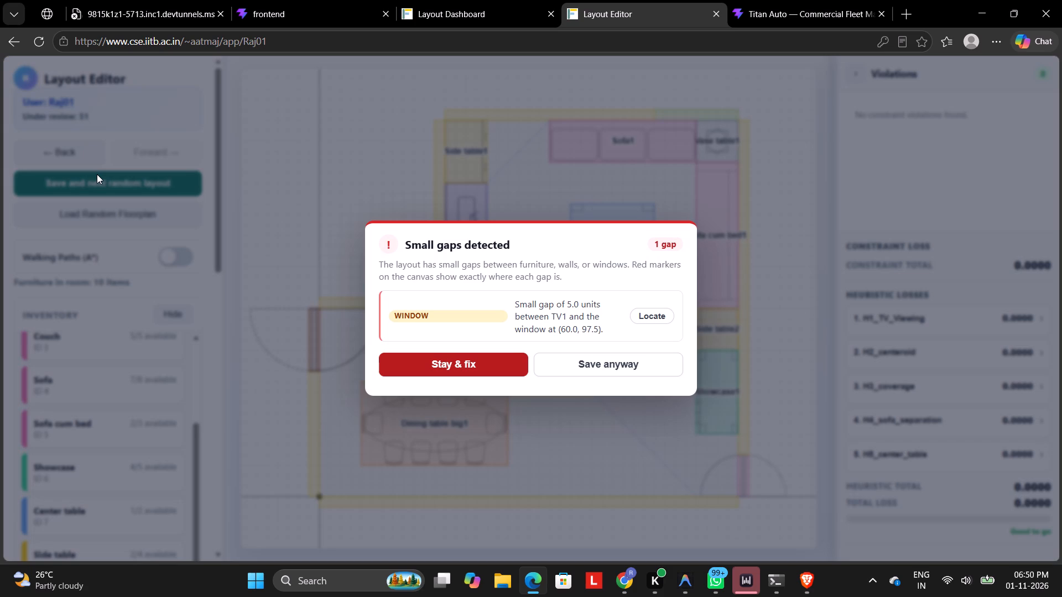
pyautogui.click(606, 358)
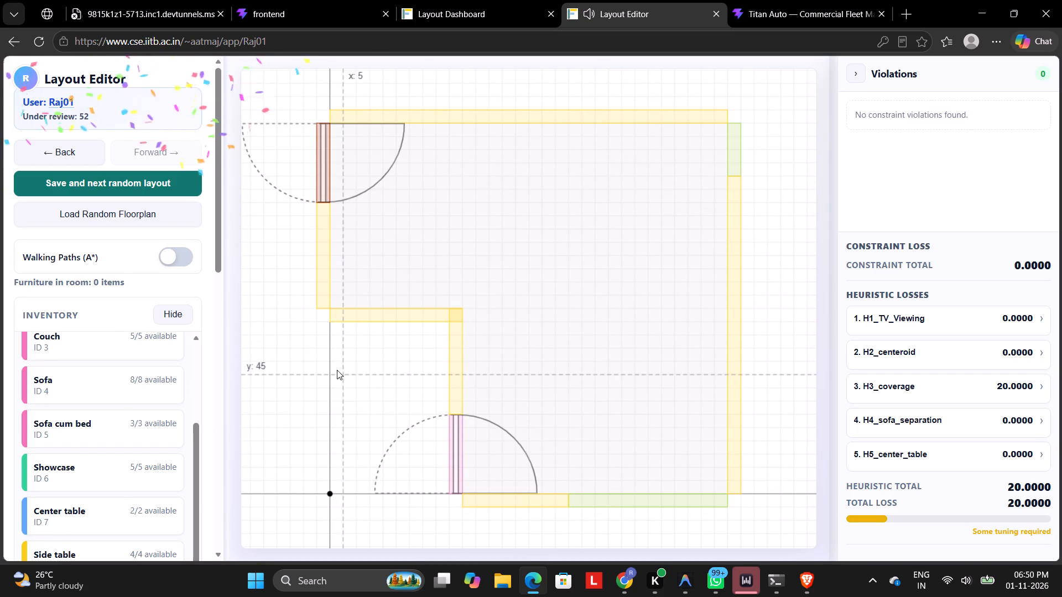
# Replace the empty room with a different random floorplan.
pyautogui.click(123, 203)
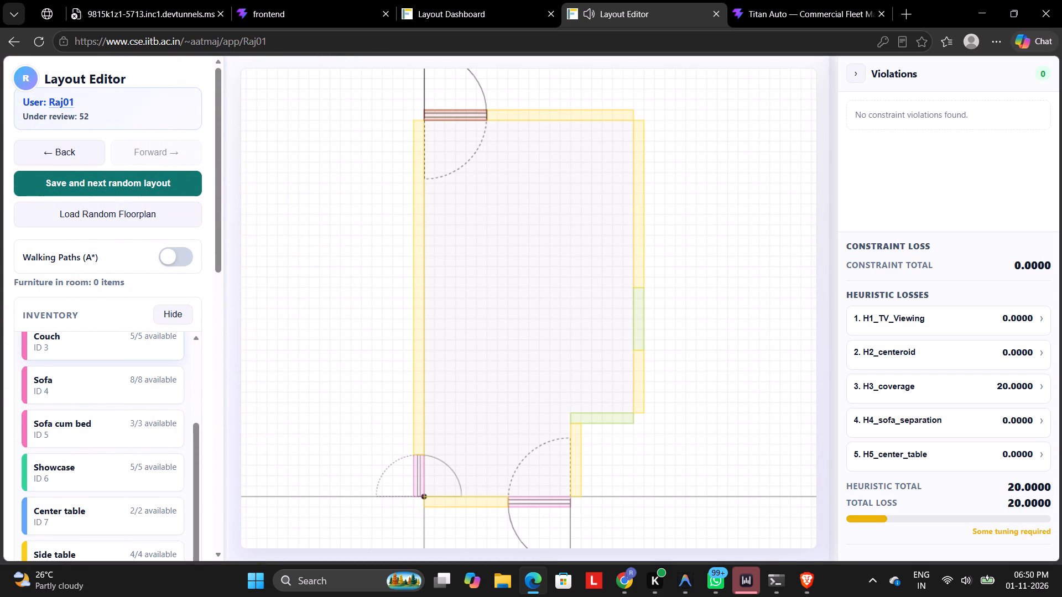
# Place a TV midway along the left wall, facing right into the room.
pyautogui.scroll(4, 84, 375)
pyautogui.moveTo(71, 369); pyautogui.dragTo(431, 271)
# Place a vase table in the room's upper-right corner at X 90, Y 170.
pyautogui.scroll(-5, 374, 270)
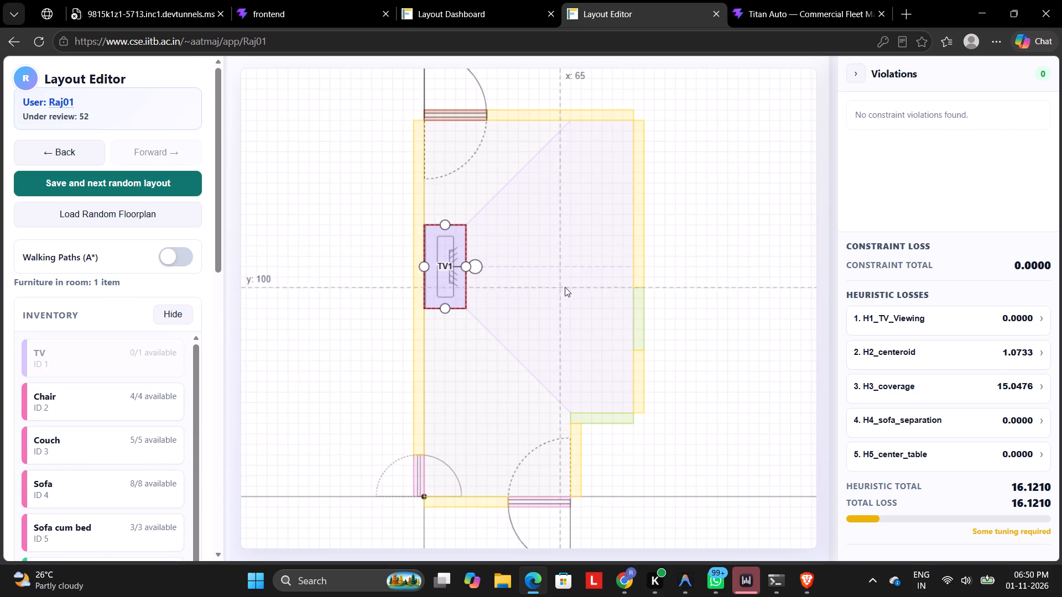
pyautogui.scroll(2, 565, 286)
pyautogui.scroll(-4, 556, 285)
pyautogui.scroll(2, 476, 290)
pyautogui.scroll(-5, 0, 349)
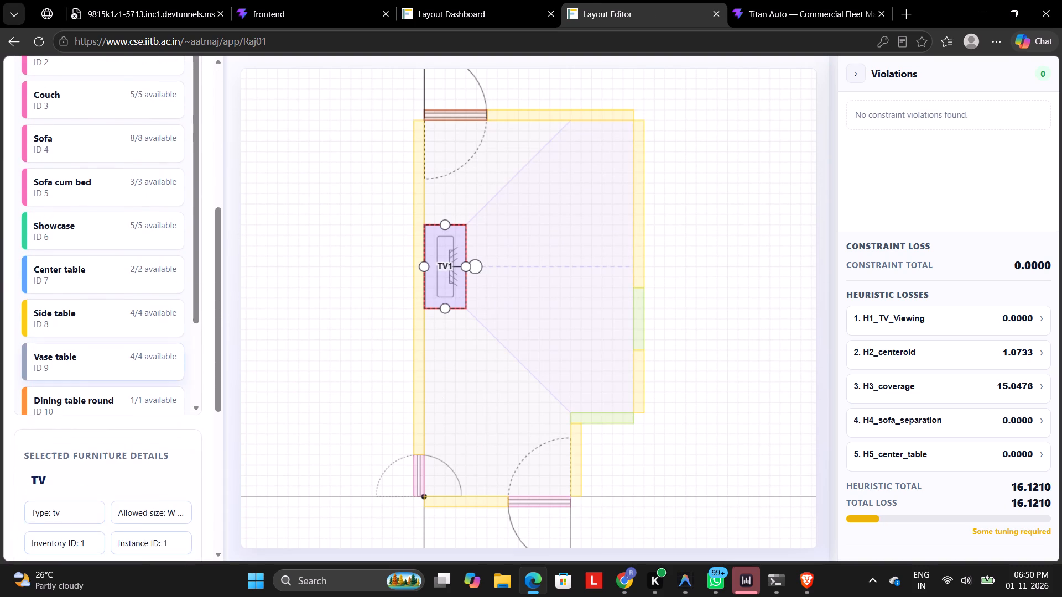
pyautogui.moveTo(79, 365); pyautogui.dragTo(634, 146)
pyautogui.moveTo(622, 148); pyautogui.dragTo(583, 139)
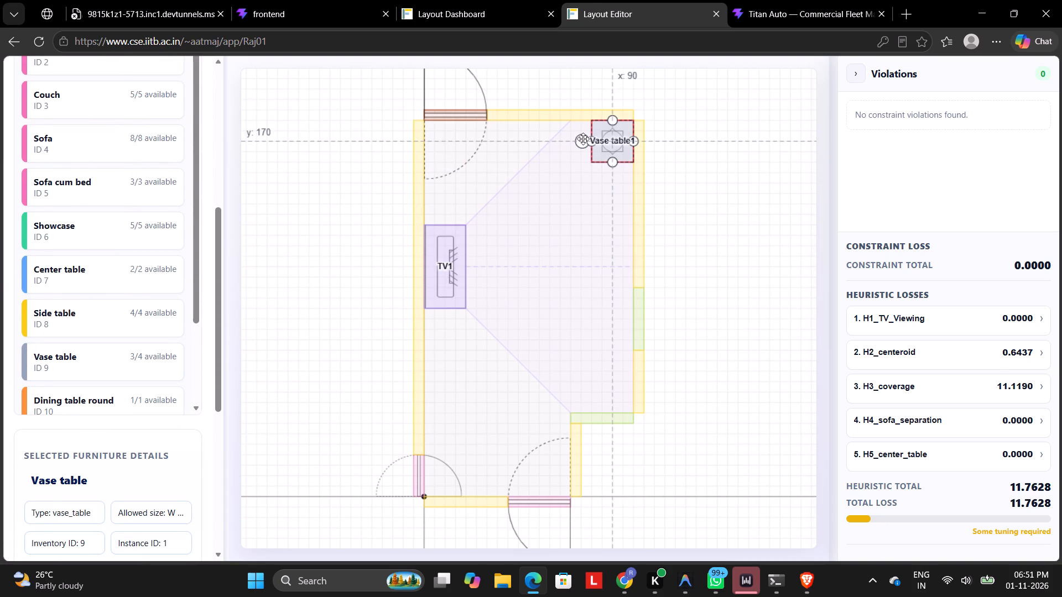
pyautogui.moveTo(583, 139); pyautogui.dragTo(618, 142)
# Place a lengthened sofa on the right wall below the vase table and move the TV up to align with it.
pyautogui.moveTo(86, 152); pyautogui.dragTo(639, 223)
pyautogui.press('e')
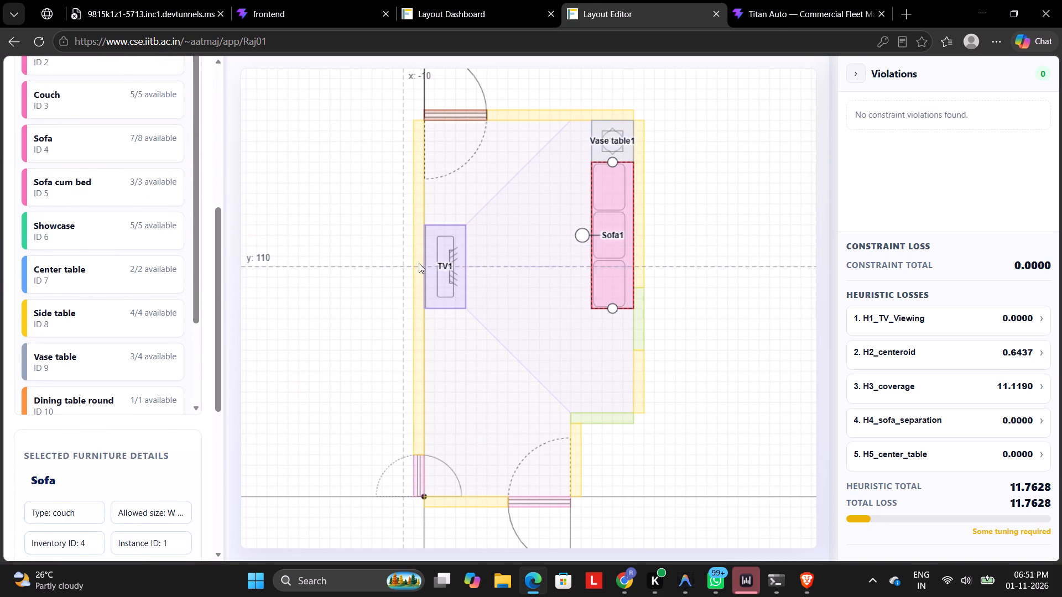
pyautogui.moveTo(435, 262); pyautogui.dragTo(434, 229)
# Add a second sofa along the top wall beside the vase table, narrowed away from the door.
pyautogui.moveTo(84, 156); pyautogui.dragTo(557, 150)
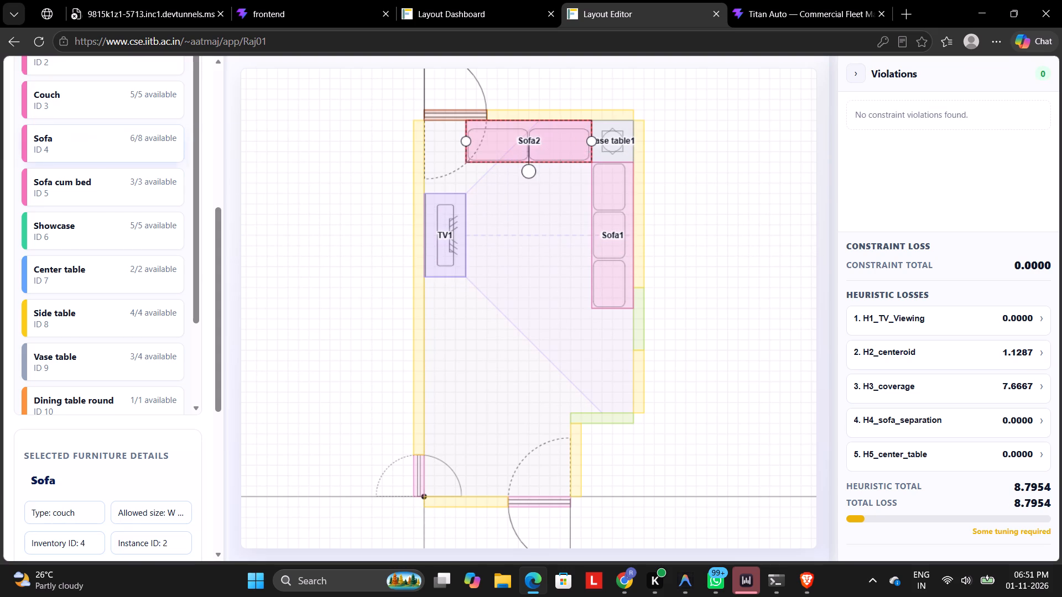
pyautogui.press('w')
# Place a center table between the TV and right-wall sofa, reduce it to a small square, and centre it at about X 55, Y 125.
pyautogui.moveTo(105, 285); pyautogui.dragTo(472, 302)
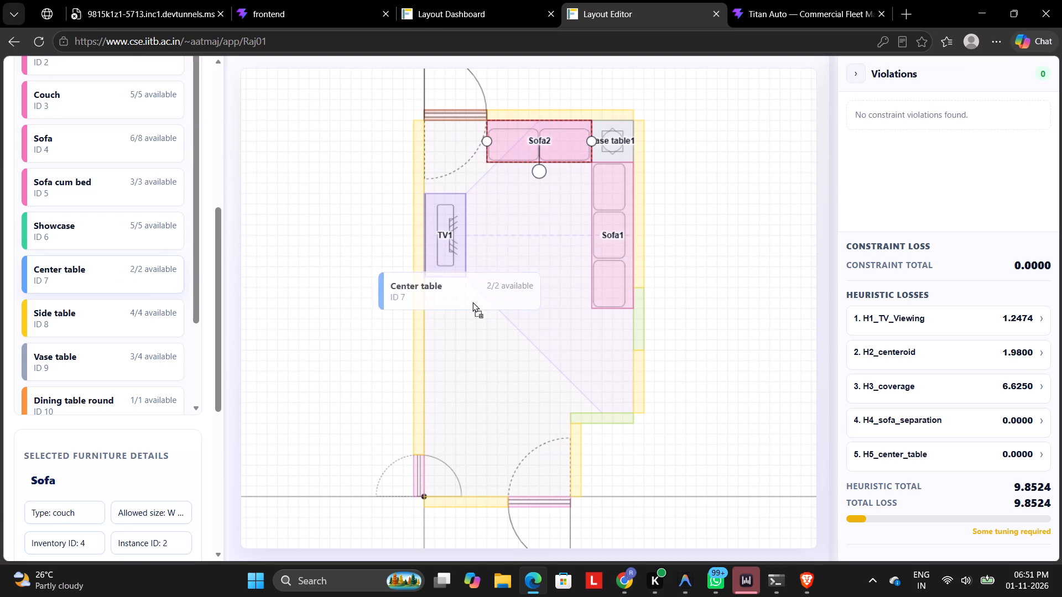
pyautogui.moveTo(472, 302); pyautogui.dragTo(544, 287)
pyautogui.press('w')
pyautogui.press('w')
pyautogui.click(527, 271)
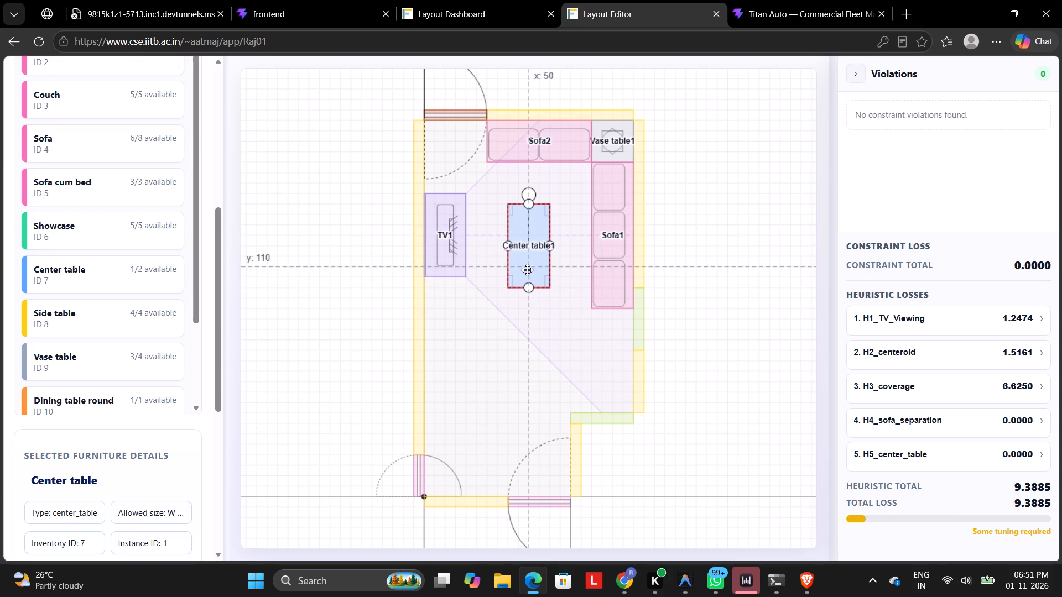
pyautogui.moveTo(528, 290); pyautogui.dragTo(529, 254)
pyautogui.moveTo(533, 223); pyautogui.dragTo(542, 236)
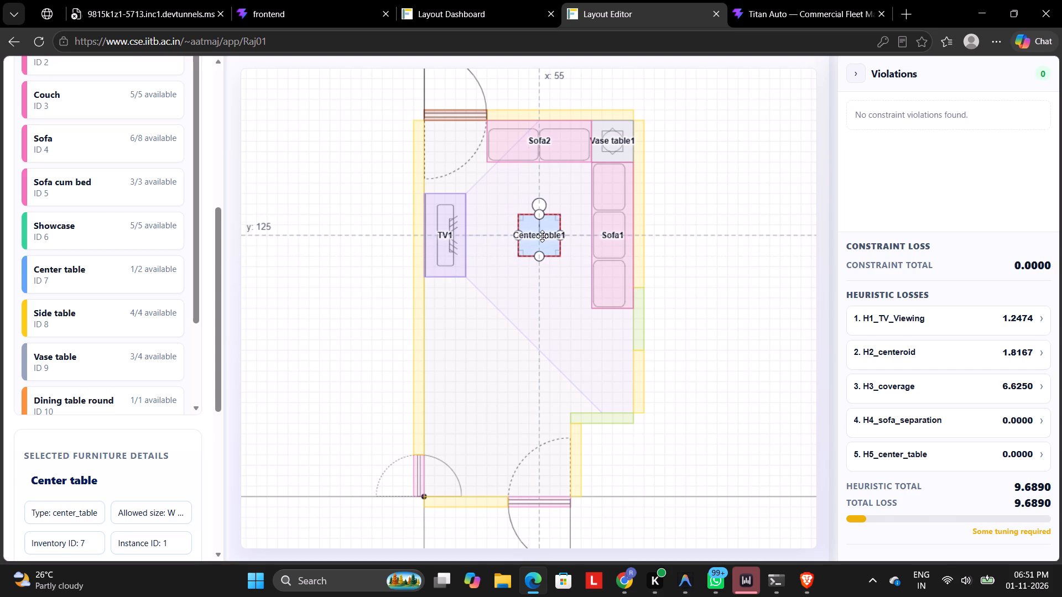
# Shift the center table slightly toward the TV, to about X 50, Y 125.
pyautogui.moveTo(542, 236); pyautogui.dragTo(537, 238)
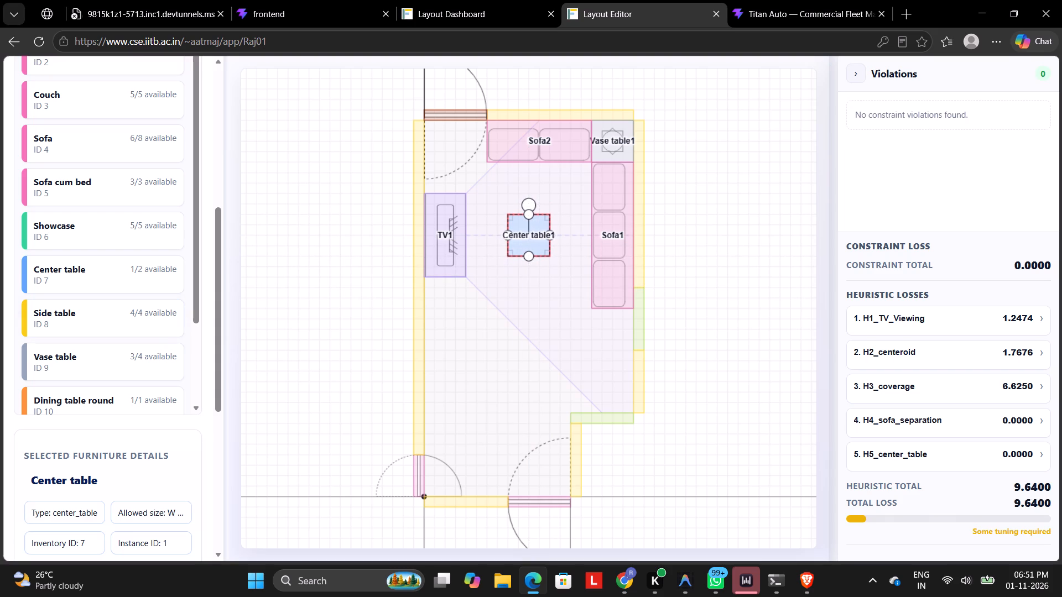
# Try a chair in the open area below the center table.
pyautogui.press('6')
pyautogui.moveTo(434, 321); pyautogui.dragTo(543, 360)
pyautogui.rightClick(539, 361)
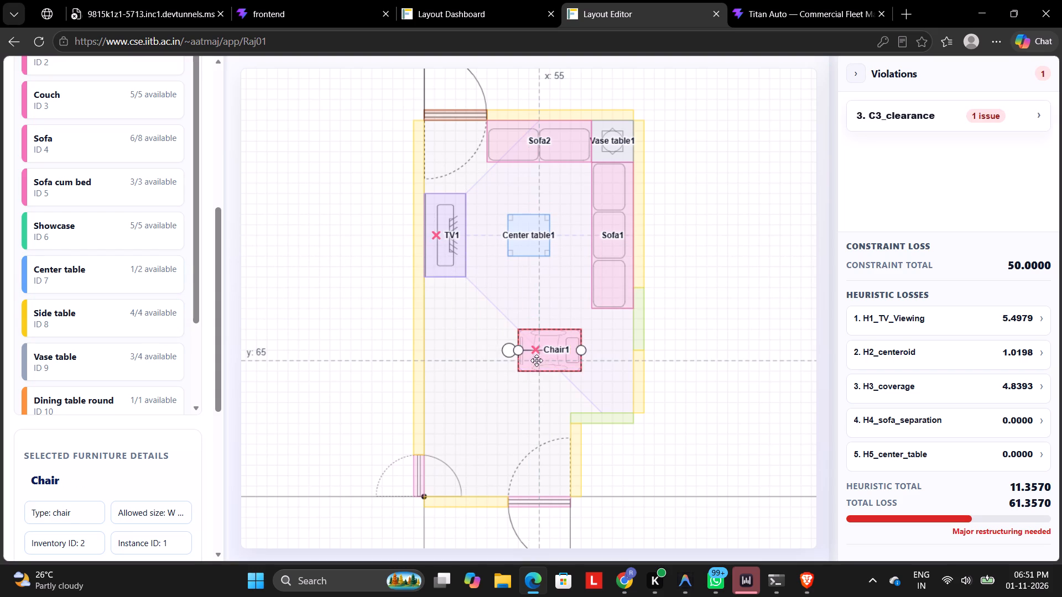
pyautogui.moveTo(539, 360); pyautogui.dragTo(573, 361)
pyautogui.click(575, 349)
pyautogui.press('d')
# Place the medium dining table in the lower part of the room, turned upright, at about X 30, Y 55.
pyautogui.scroll(-4, 84, 277)
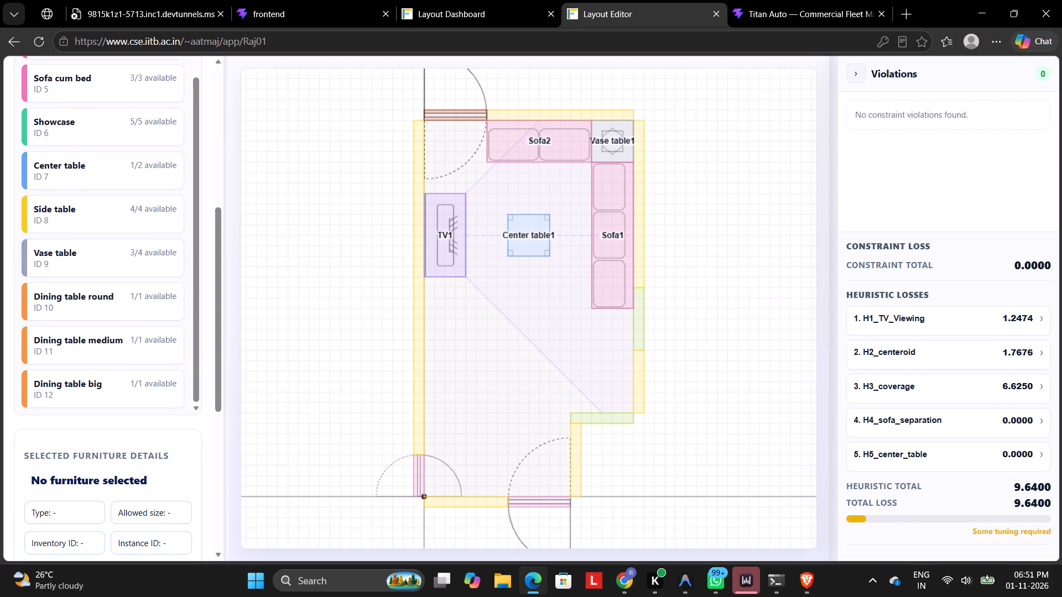
pyautogui.moveTo(84, 354); pyautogui.dragTo(513, 384)
pyautogui.moveTo(558, 345); pyautogui.dragTo(527, 356)
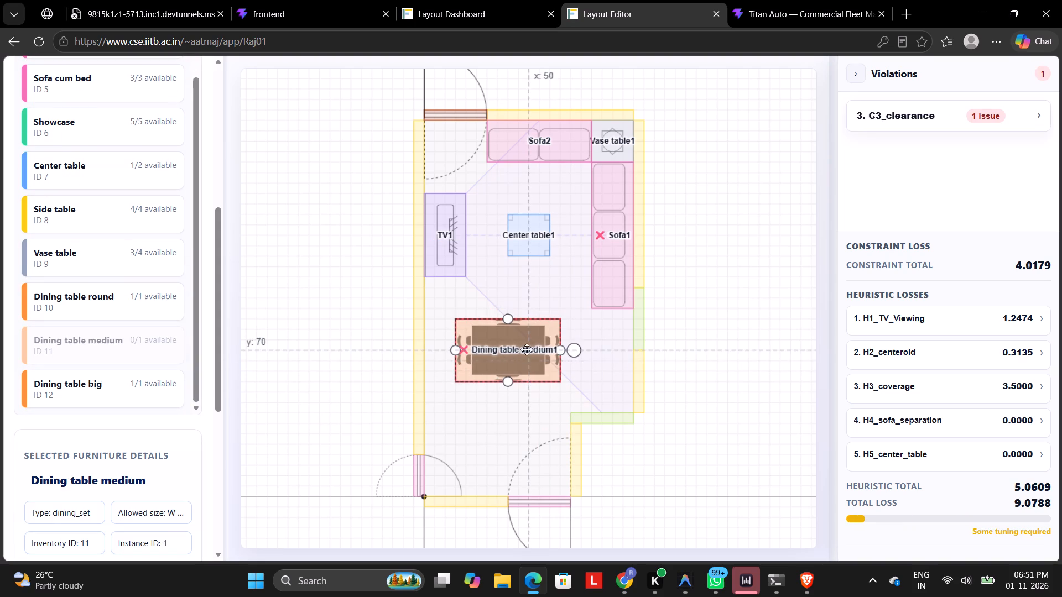
pyautogui.rightClick(508, 353)
pyautogui.moveTo(506, 355); pyautogui.dragTo(482, 390)
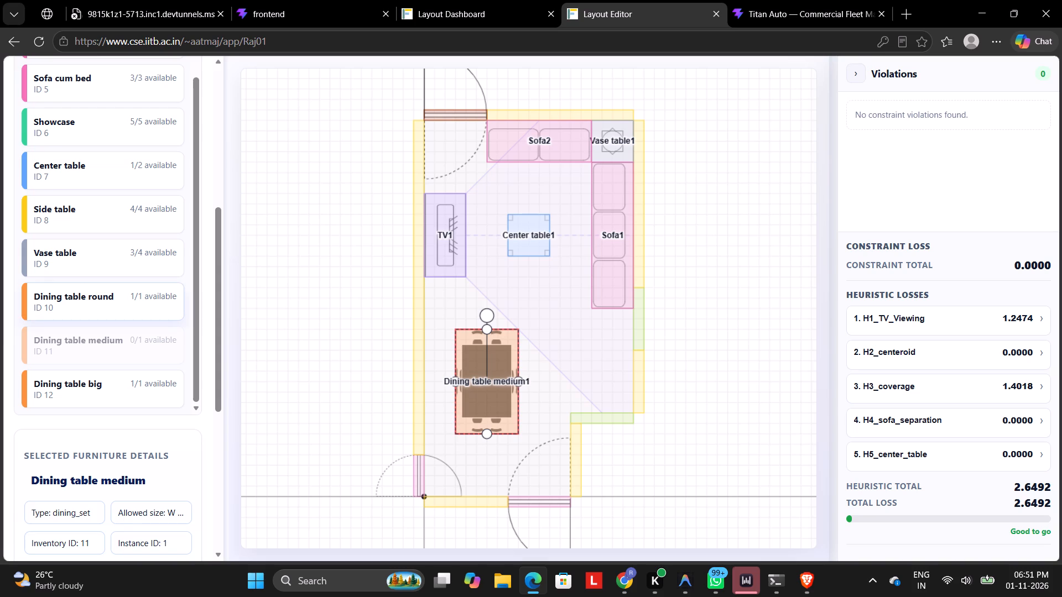
# Add a chair facing the dining table at about X 75, Y 70, and shift the table left to about X 25.
pyautogui.press('6')
pyautogui.moveTo(446, 315); pyautogui.dragTo(600, 354)
pyautogui.moveTo(597, 355); pyautogui.dragTo(589, 353, button='right')
pyautogui.moveTo(585, 349); pyautogui.dragTo(574, 352)
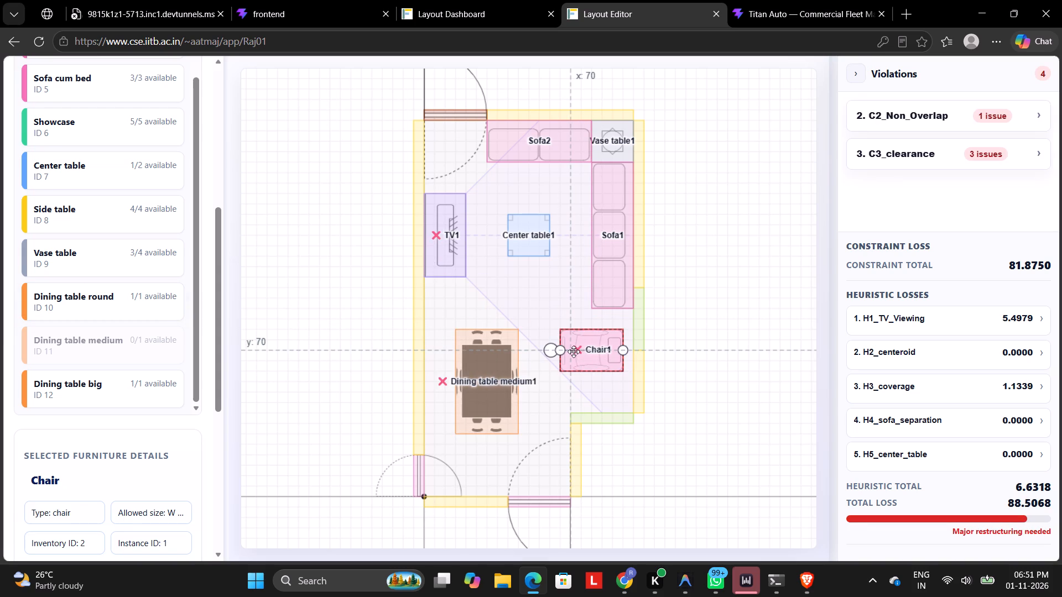
pyautogui.moveTo(574, 352); pyautogui.dragTo(568, 353)
pyautogui.moveTo(491, 374); pyautogui.dragTo(486, 375)
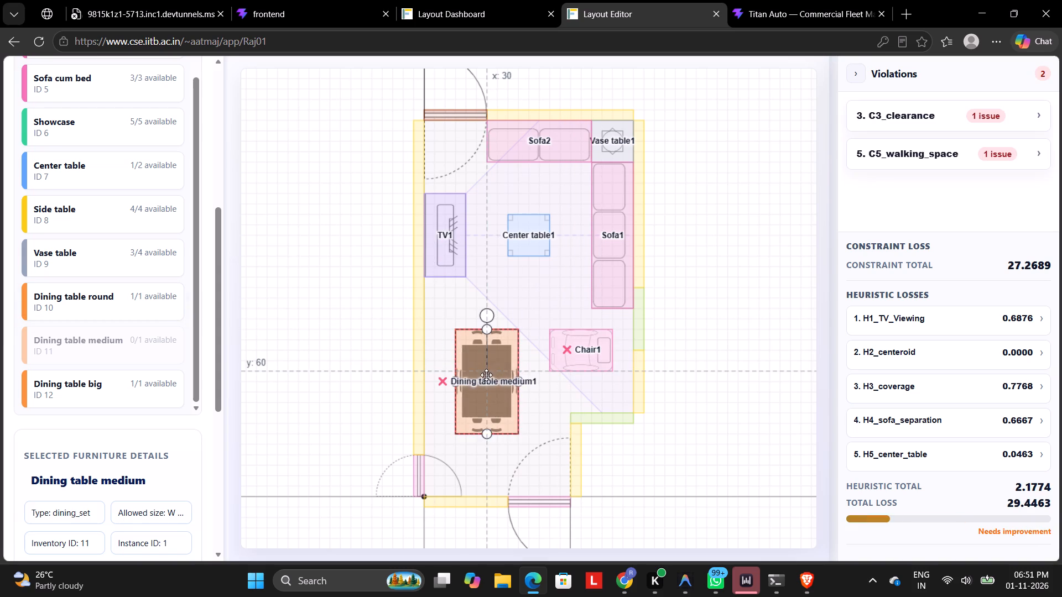
pyautogui.moveTo(486, 375); pyautogui.dragTo(482, 376)
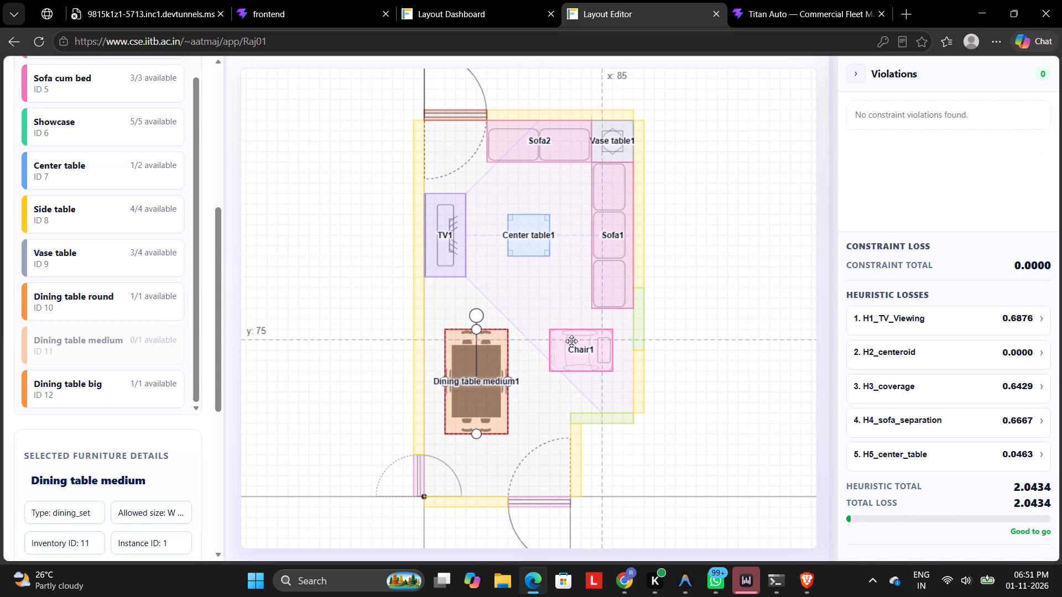
# Save the furnished layout and move on to another random floorplan.
pyautogui.scroll(6, 0, 366)
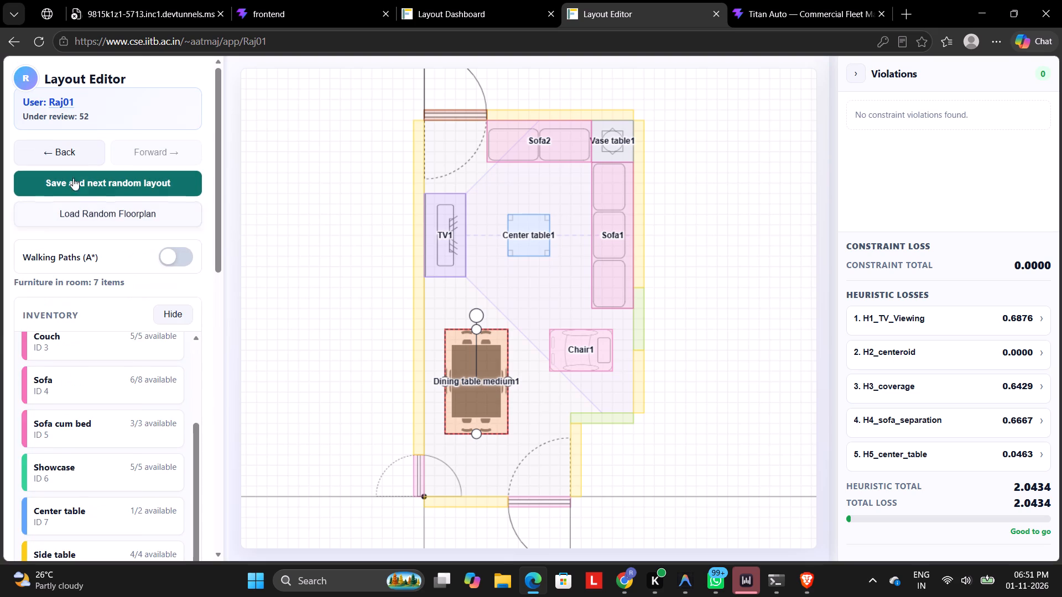
pyautogui.click(87, 187)
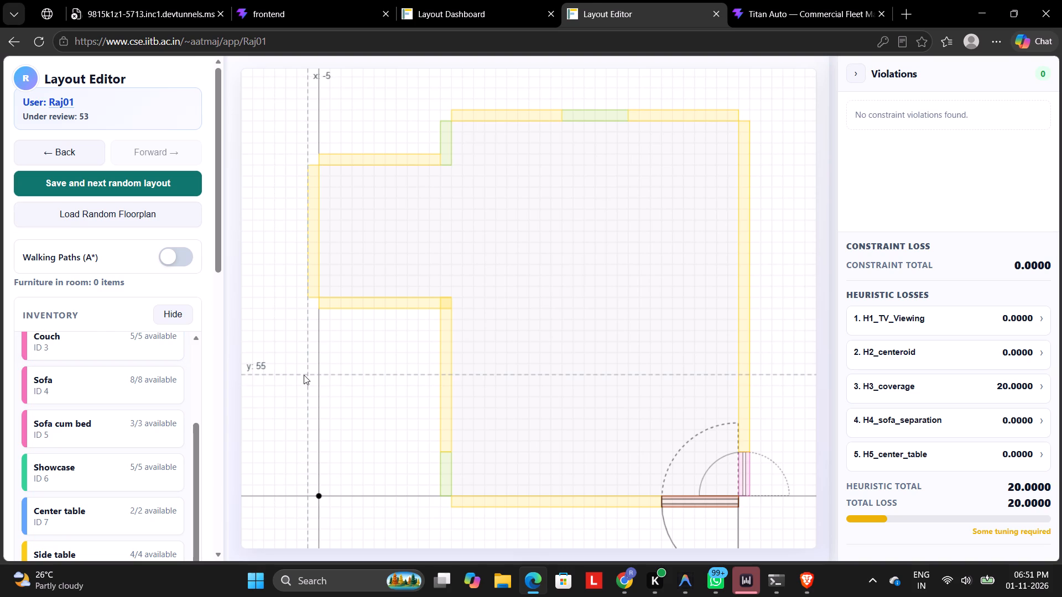
# Load random floorplans until the wide room with a cut-out lower-right corner comes up.
pyautogui.click(105, 221)
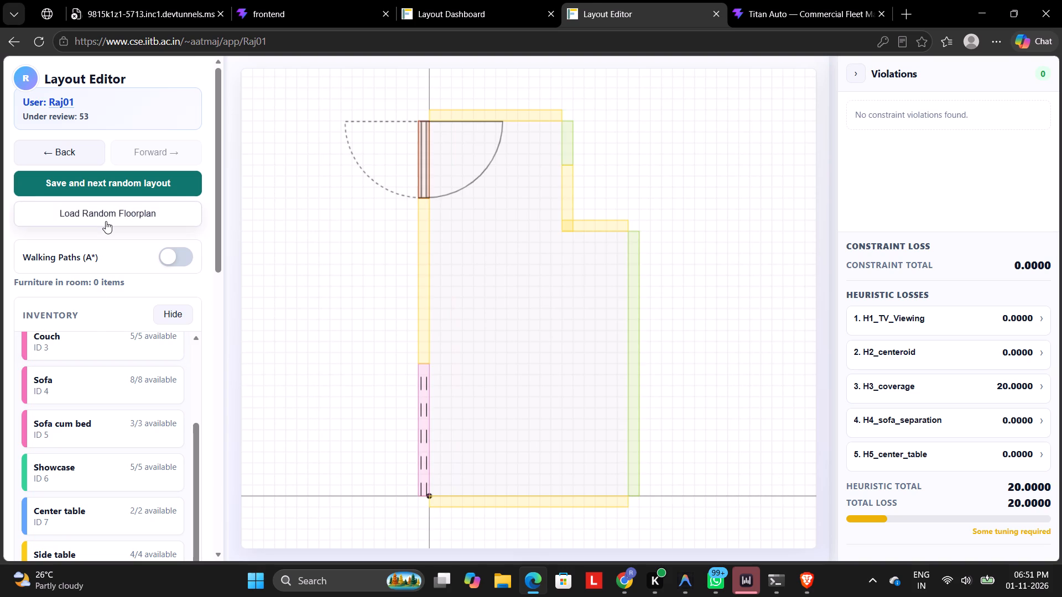
pyautogui.click(106, 221)
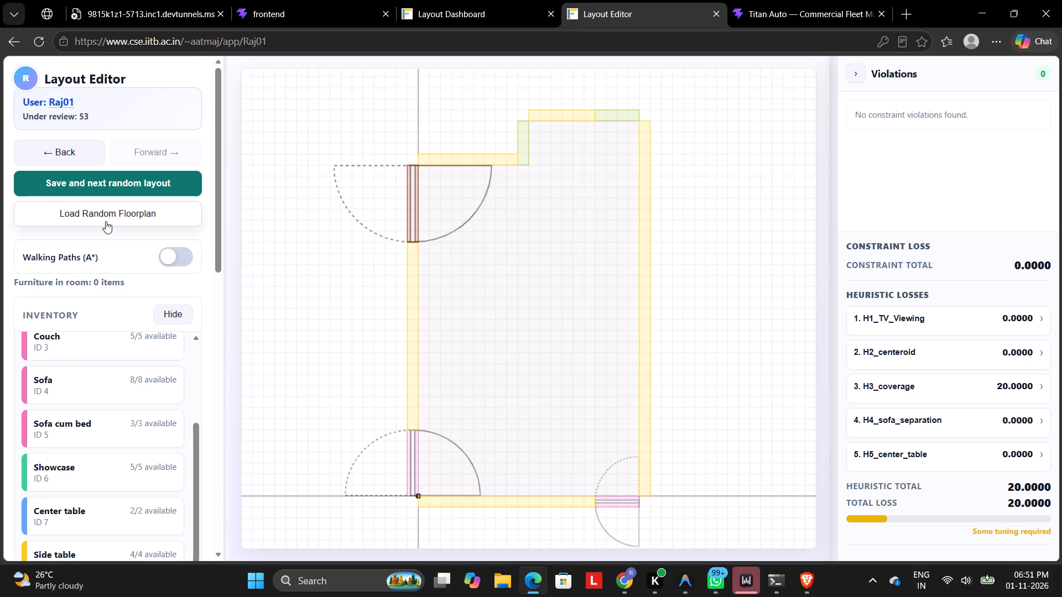
pyautogui.click(106, 221)
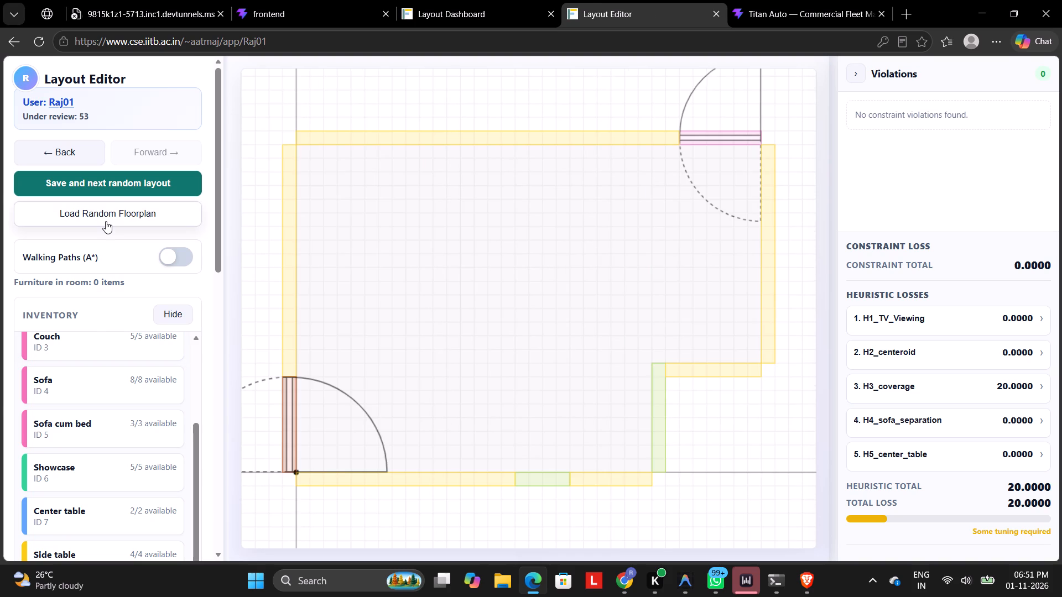
# Place the TV against the bottom wall at about X 60, Y 10, clear of the left door's swing.
pyautogui.scroll(5, 51, 424)
pyautogui.moveTo(50, 368); pyautogui.dragTo(499, 454)
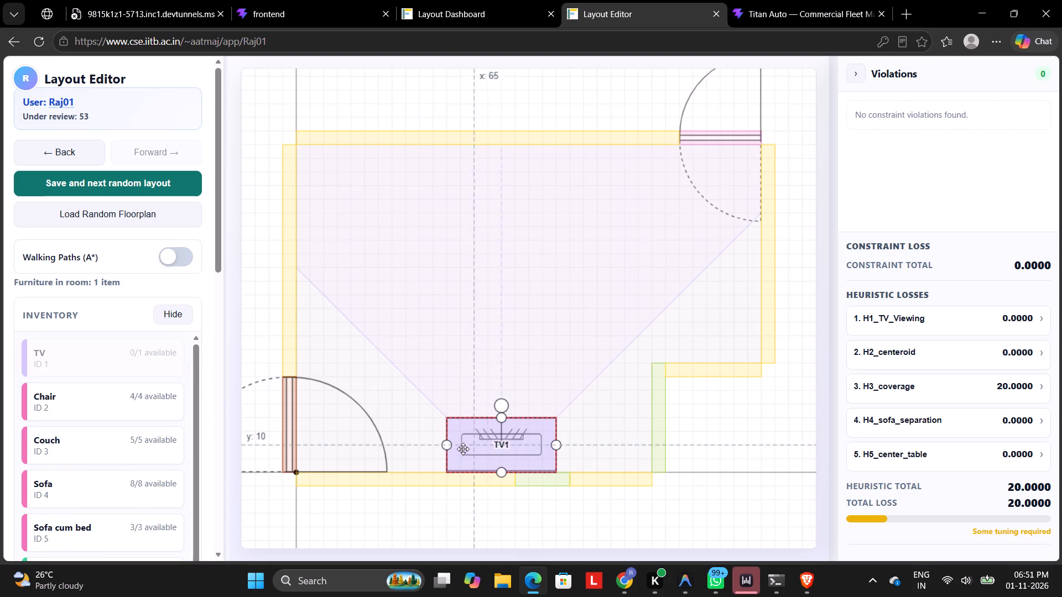
pyautogui.moveTo(459, 449); pyautogui.dragTo(425, 441)
pyautogui.press('e')
pyautogui.moveTo(447, 447); pyautogui.dragTo(442, 449)
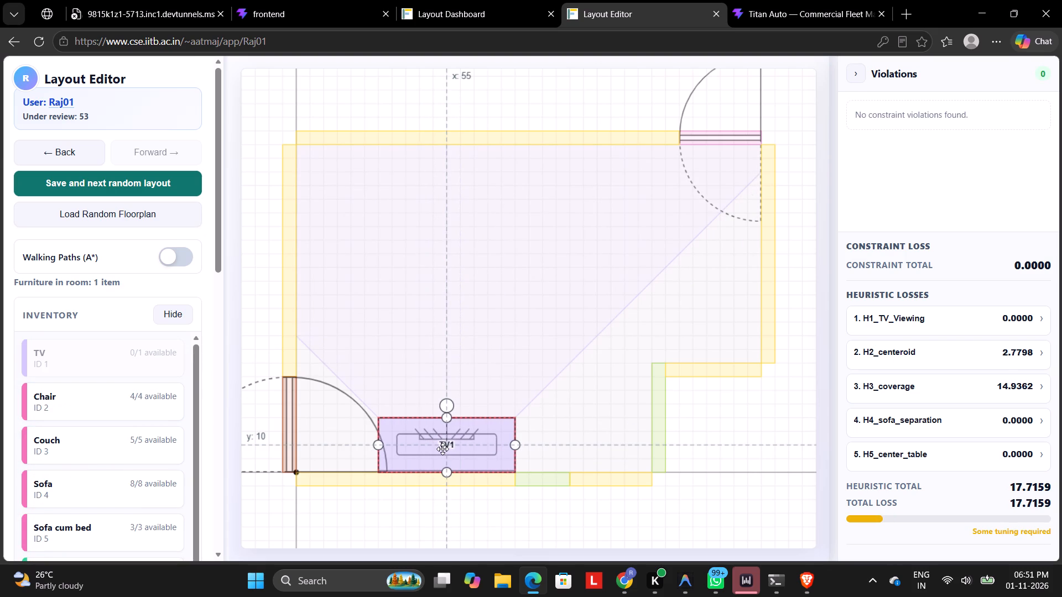
pyautogui.press('w')
pyautogui.click(442, 449)
pyautogui.click(448, 451)
pyautogui.moveTo(453, 451); pyautogui.dragTo(459, 450)
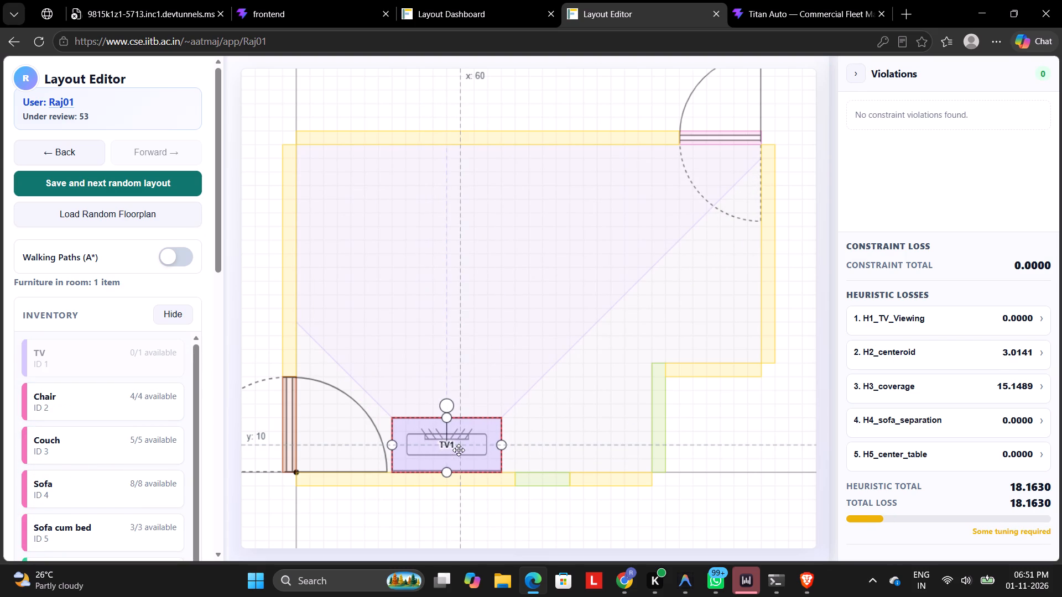
pyautogui.moveTo(465, 450); pyautogui.dragTo(480, 453)
# Place a vase table in the room's upper-left corner at about X 10, Y 110.
pyautogui.scroll(-11, 77, 443)
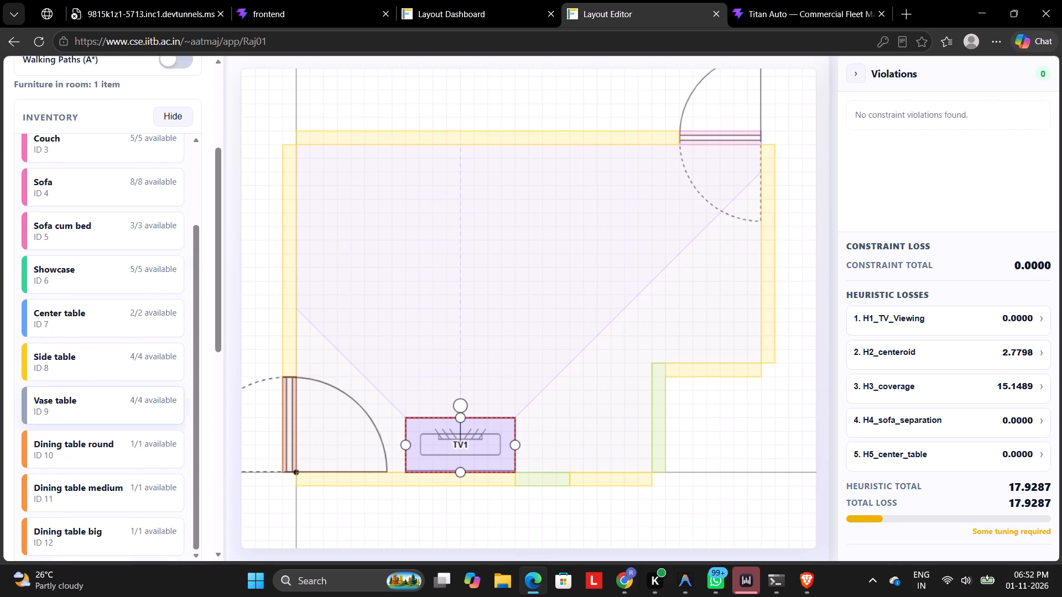
pyautogui.moveTo(75, 403); pyautogui.dragTo(283, 169)
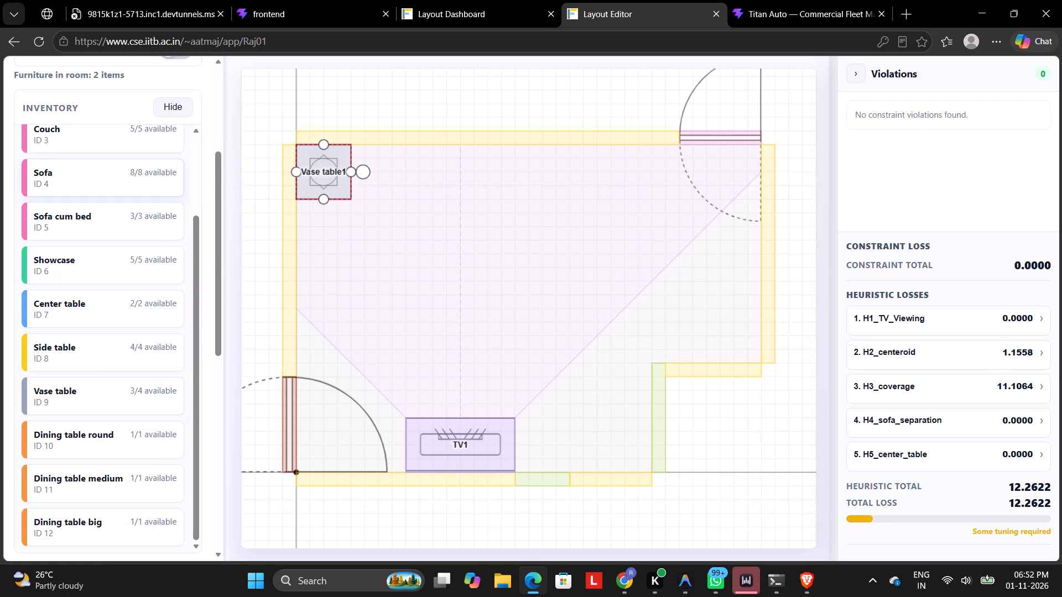
# Place a lengthened sofa on the top wall beside the vase table and a second sofa on the left wall below it.
pyautogui.moveTo(101, 166); pyautogui.dragTo(412, 179)
pyautogui.press('e')
pyautogui.press('e')
pyautogui.moveTo(137, 177); pyautogui.dragTo(183, 195)
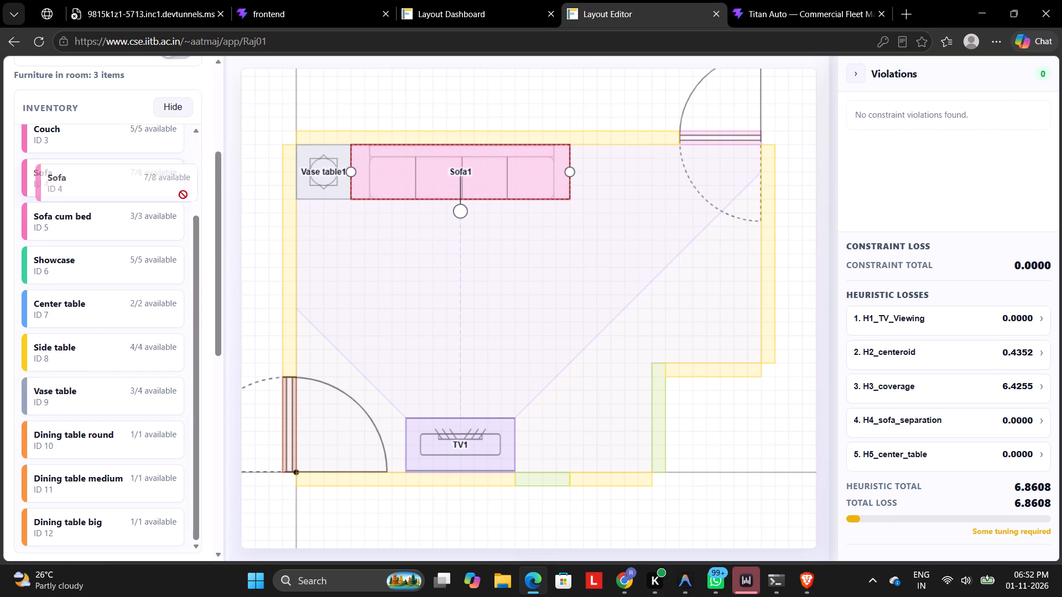
pyautogui.moveTo(183, 195); pyautogui.dragTo(333, 259)
# Place a center table between the TV and the top-wall sofa at about X 60, Y 65.
pyautogui.moveTo(78, 307); pyautogui.dragTo(424, 292)
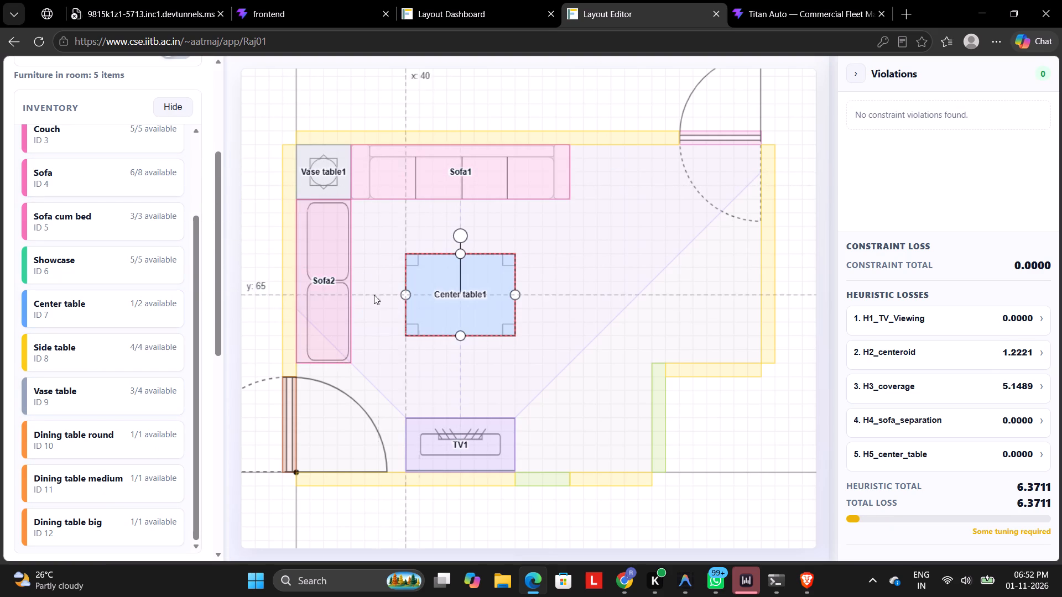
# Place a side table on the bottom wall directly right of the TV and widen it.
pyautogui.moveTo(128, 357); pyautogui.dragTo(603, 266)
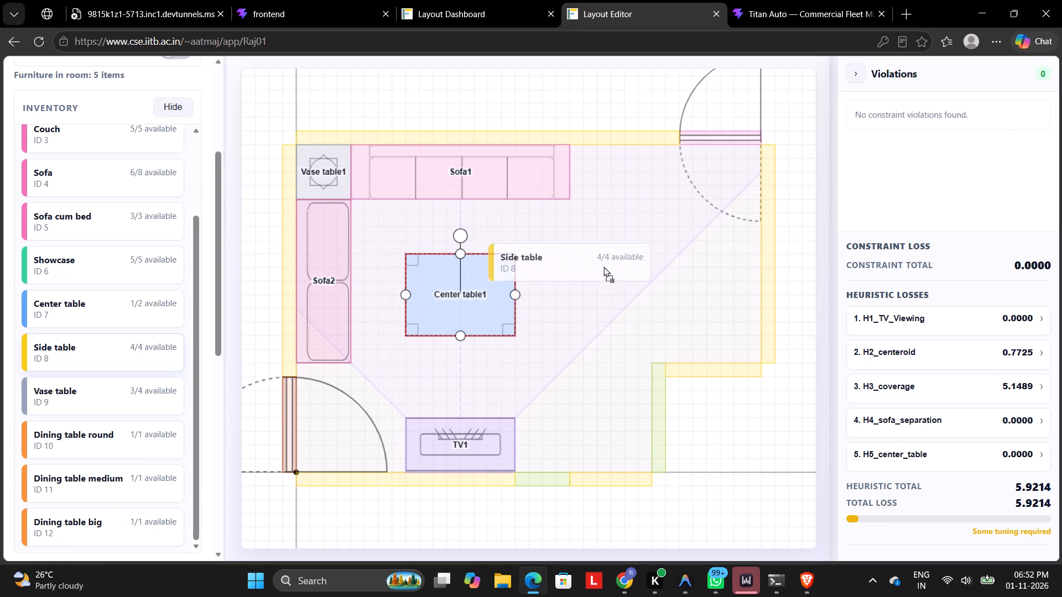
pyautogui.moveTo(603, 266); pyautogui.dragTo(574, 462)
pyautogui.moveTo(563, 454); pyautogui.dragTo(529, 455)
pyautogui.press('e')
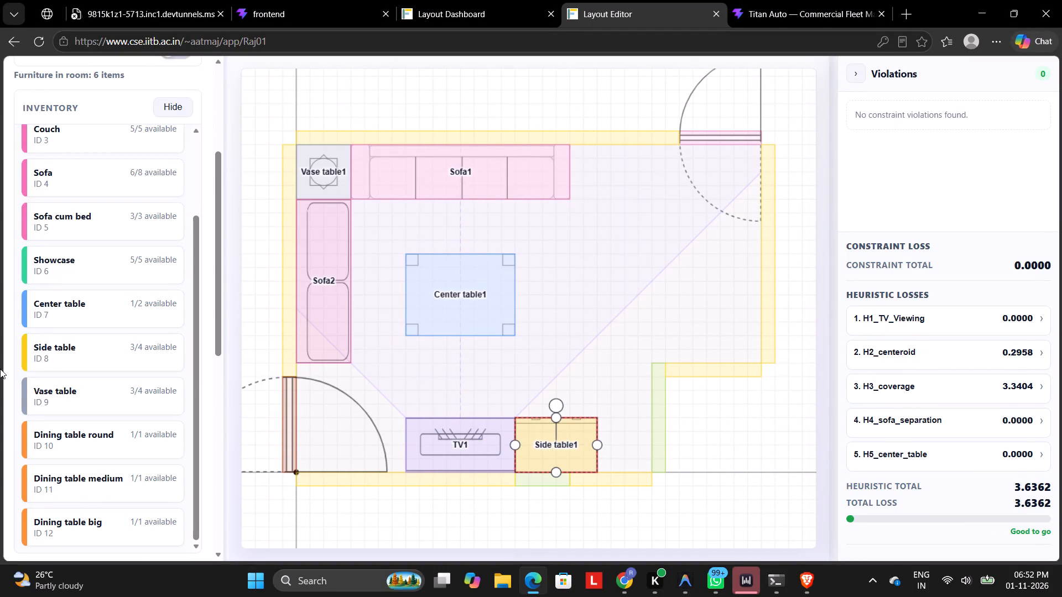
# Place the medium dining table horizontally in the room's right part at about X 135, Y 65.
pyautogui.scroll(-2, 27, 391)
pyautogui.moveTo(70, 336); pyautogui.dragTo(636, 304)
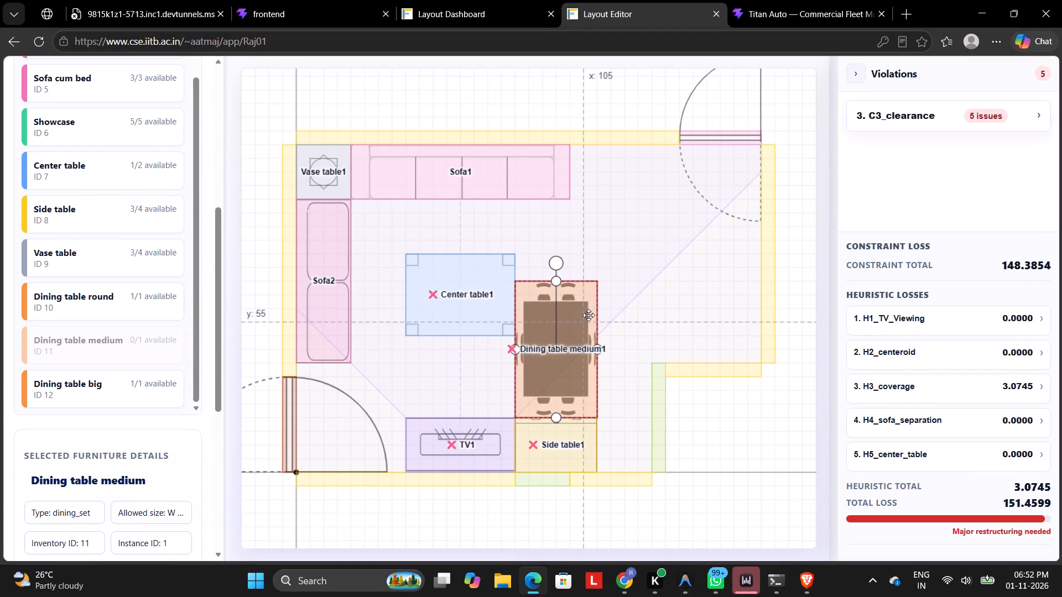
pyautogui.moveTo(541, 337); pyautogui.dragTo(535, 338, button='right')
pyautogui.moveTo(538, 338); pyautogui.dragTo(644, 277)
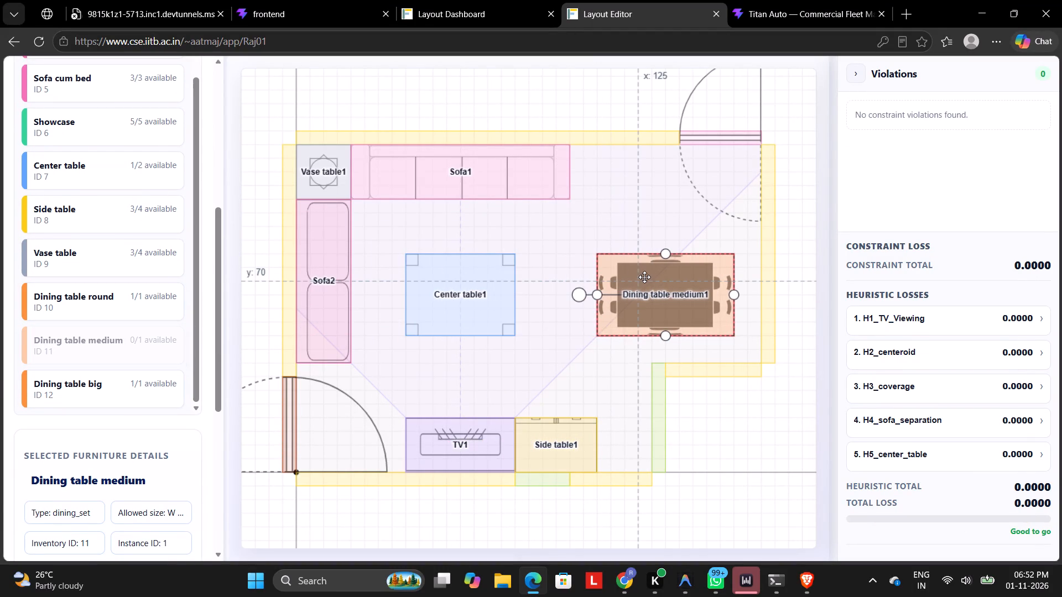
# Add a second side table on the top wall at the sofa's right end, rotated to face into the room.
pyautogui.moveTo(80, 219); pyautogui.dragTo(566, 180)
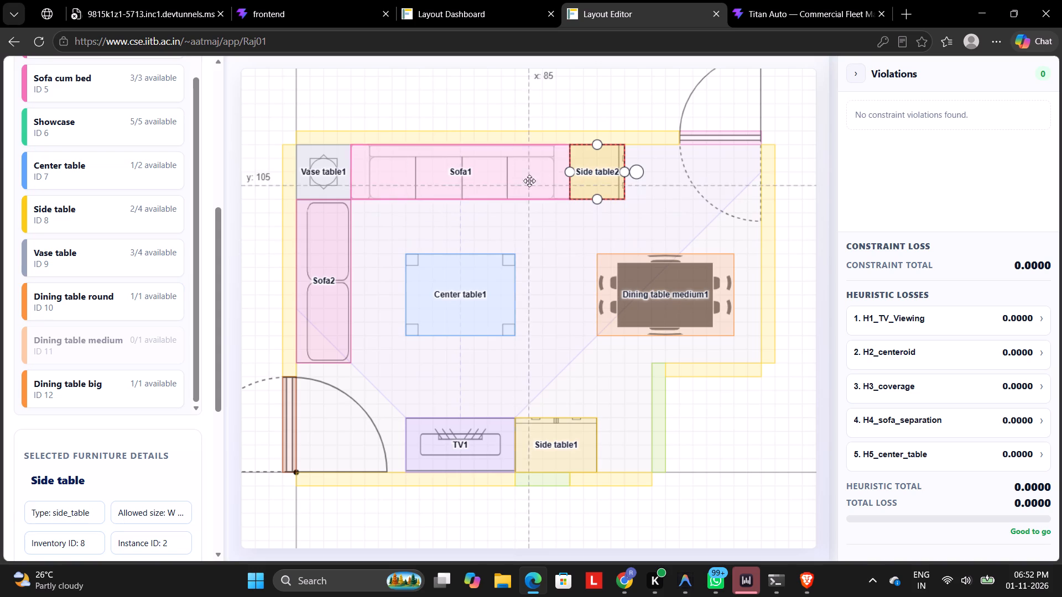
pyautogui.rightClick(611, 176)
pyautogui.rightClick(608, 177)
pyautogui.moveTo(603, 179); pyautogui.dragTo(597, 181, button='right')
# Save the furnished layout and move on to another random floorplan.
pyautogui.scroll(6, 0, 303)
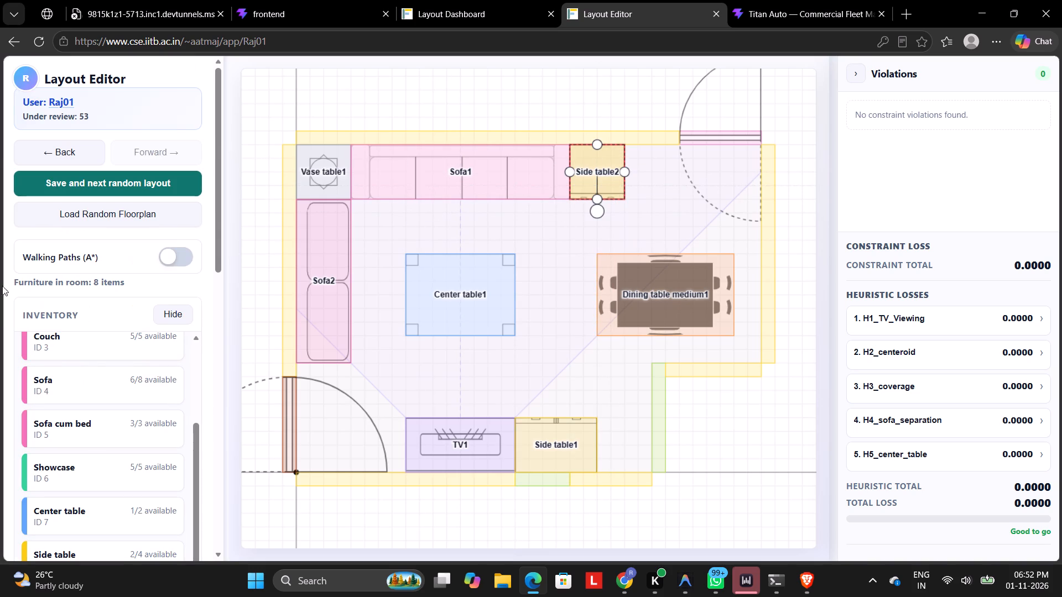
pyautogui.moveTo(58, 186); pyautogui.dragTo(64, 192)
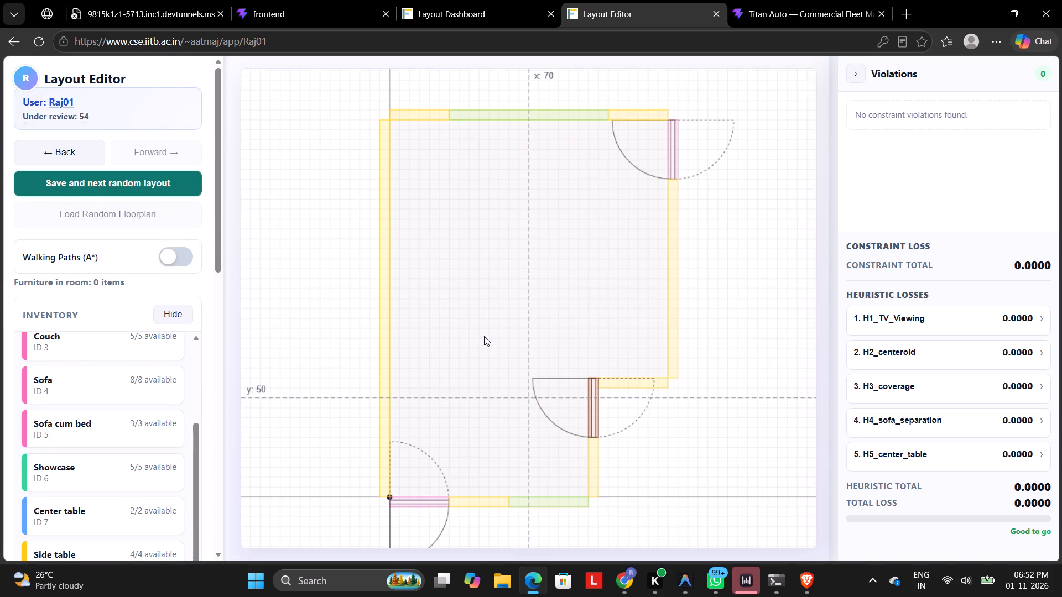
# Place the TV on the right wall between the doors, facing left, at about X 130, Y 130.
pyautogui.scroll(5, 53, 358)
pyautogui.moveTo(50, 355); pyautogui.dragTo(50, 355)
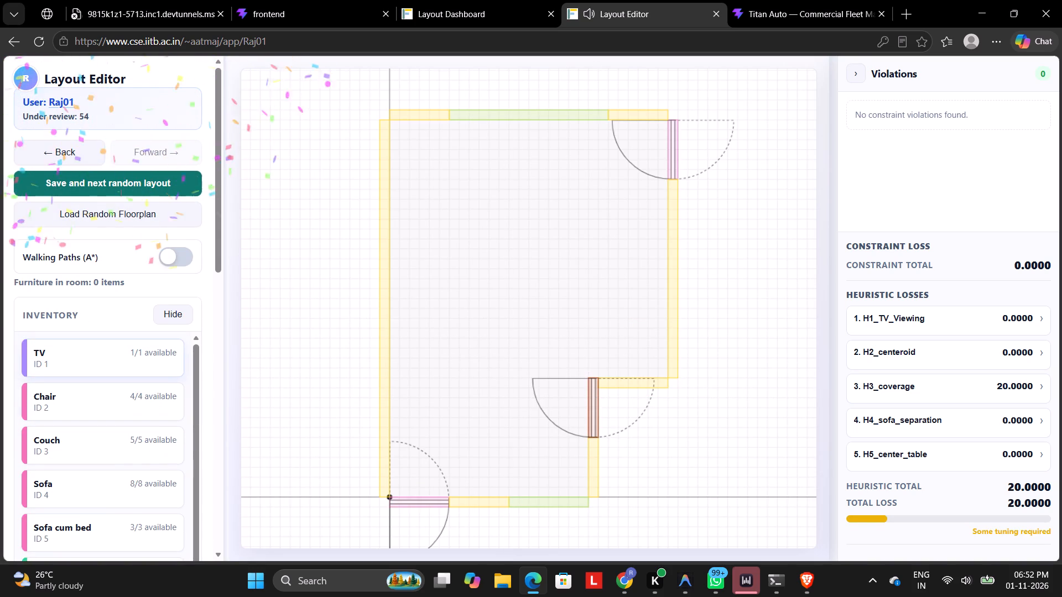
pyautogui.moveTo(50, 355); pyautogui.dragTo(529, 276)
pyautogui.rightClick(601, 353)
pyautogui.moveTo(601, 353); pyautogui.dragTo(651, 246)
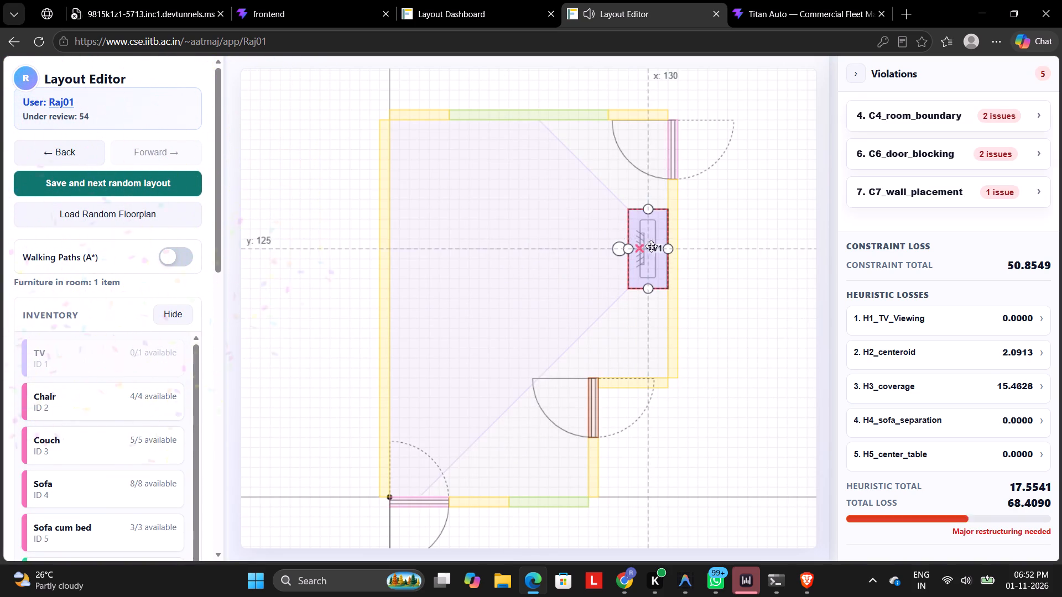
pyautogui.moveTo(651, 246); pyautogui.dragTo(654, 234)
# Place a vase table in the room's upper-left corner at about X 10, Y 180.
pyautogui.scroll(-4, 0, 307)
pyautogui.moveTo(93, 435); pyautogui.dragTo(455, 125)
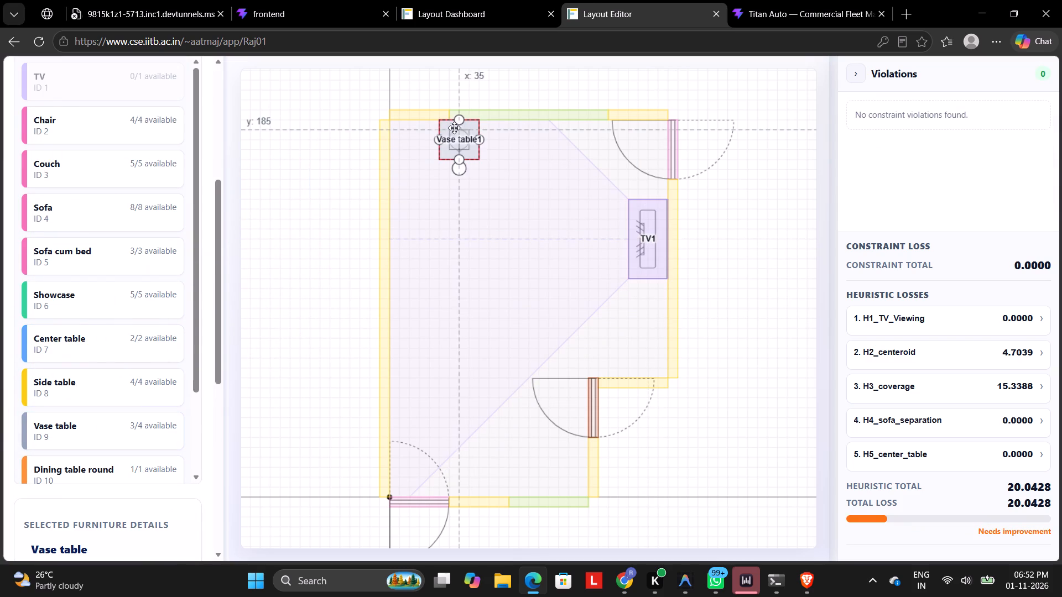
pyautogui.moveTo(451, 131); pyautogui.dragTo(402, 132)
# Place a lengthened sofa cum bed on the left wall below the vase table, aligned with the TV.
pyautogui.moveTo(60, 221); pyautogui.dragTo(382, 228)
pyautogui.press('e')
pyautogui.press('e')
pyautogui.press('e')
pyautogui.press('c')
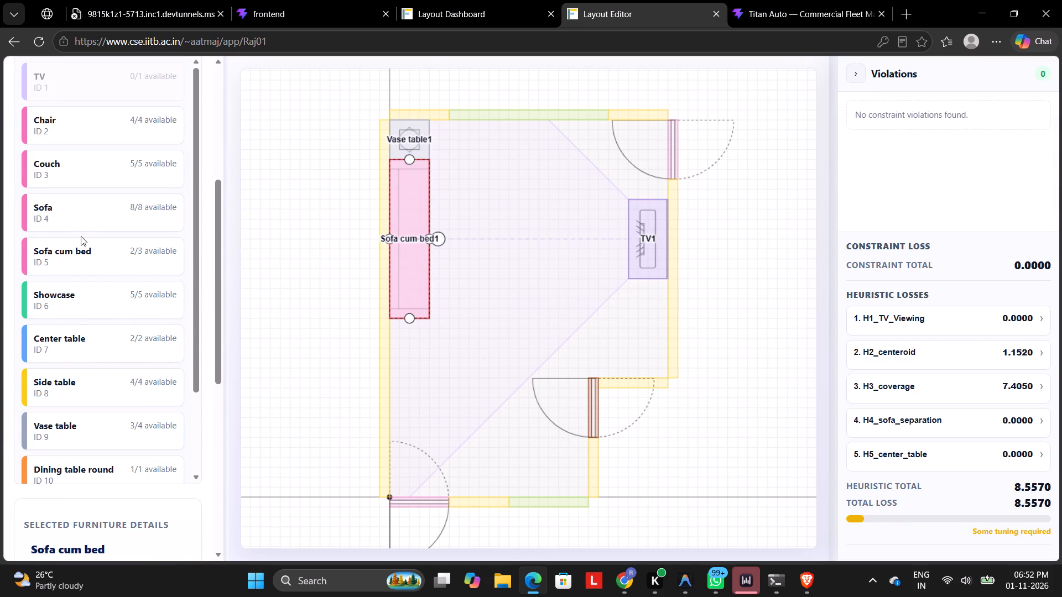
# Place a lengthened sofa along the top wall beside the vase table, ending short of the upper-right door's swing.
pyautogui.moveTo(60, 216); pyautogui.dragTo(464, 139)
pyautogui.write('ee')
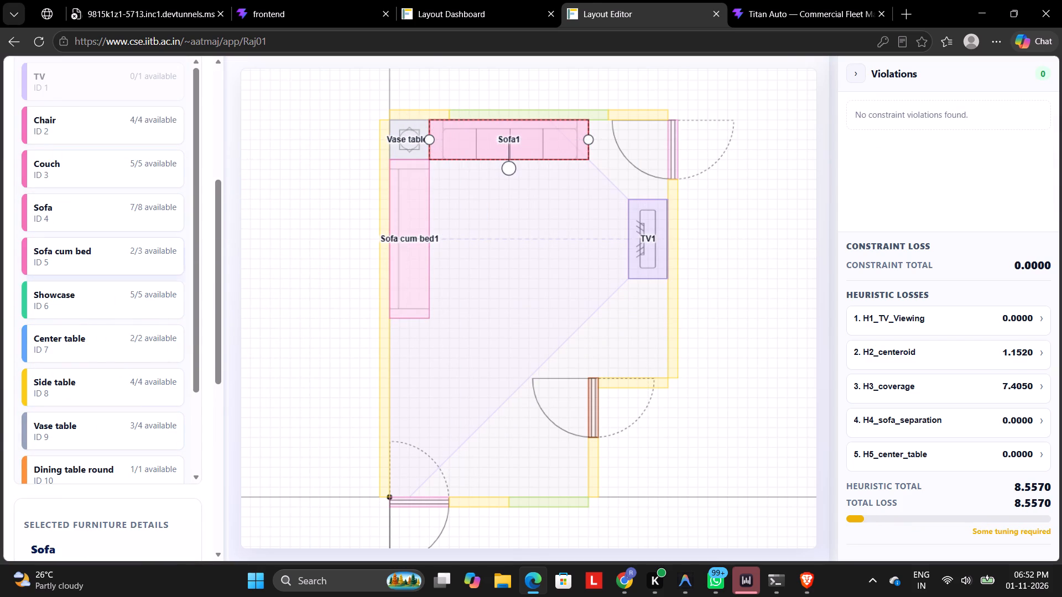
pyautogui.press('e')
# Place a center table between the sofa cum bed and the TV at about X 60, Y 130.
pyautogui.moveTo(78, 352); pyautogui.dragTo(163, 337)
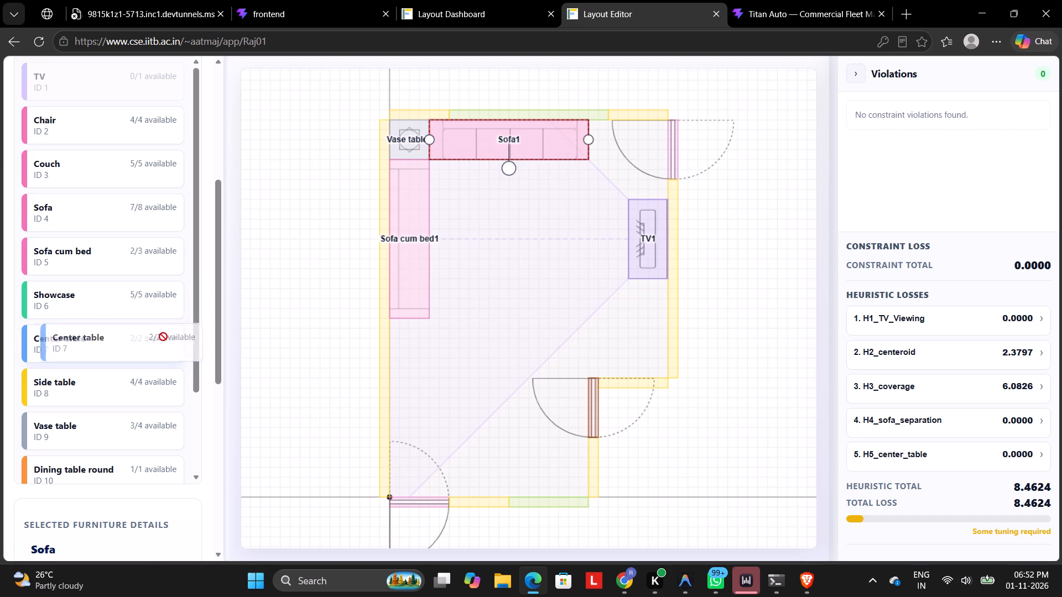
pyautogui.moveTo(163, 337); pyautogui.dragTo(528, 247)
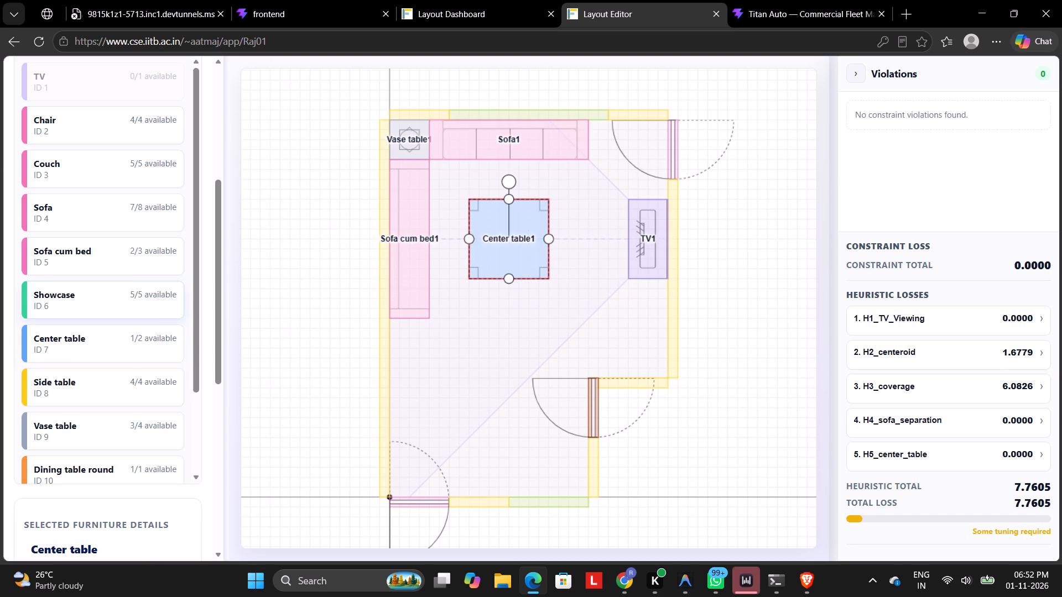
# Place a showcase upright against the right wall below the TV, in the corner at about X 130, Y 80.
pyautogui.moveTo(89, 297); pyautogui.dragTo(634, 369)
pyautogui.write('ee')
pyautogui.rightClick(637, 358)
pyautogui.moveTo(639, 357); pyautogui.dragTo(645, 341)
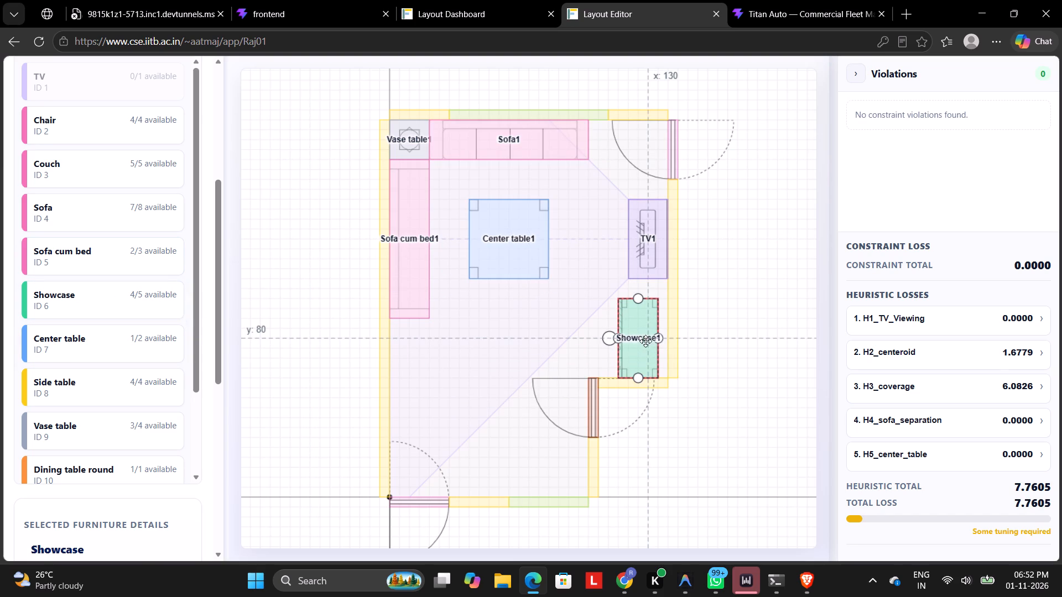
pyautogui.moveTo(645, 341); pyautogui.dragTo(655, 342)
# Lengthen the showcase and the TV, shifting the TV up so both fill the right wall below the upper-right door.
pyautogui.click(653, 258)
pyautogui.press('e')
pyautogui.moveTo(653, 258); pyautogui.dragTo(654, 266)
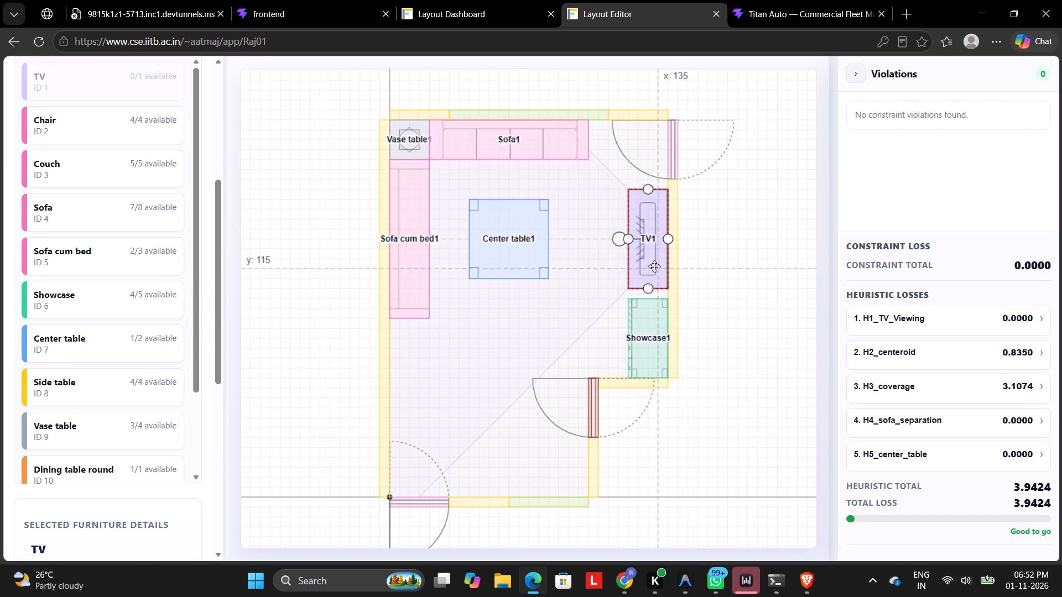
pyautogui.moveTo(654, 266); pyautogui.dragTo(654, 271)
pyautogui.click(654, 268)
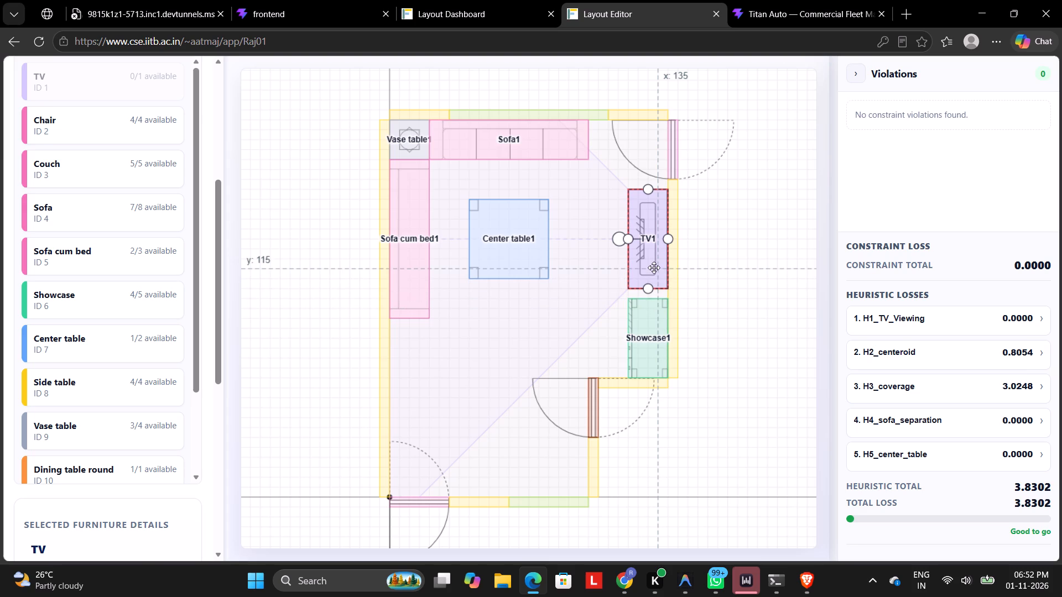
pyautogui.press('w')
pyautogui.click(658, 318)
pyautogui.press('e')
pyautogui.moveTo(658, 242); pyautogui.dragTo(658, 255)
pyautogui.press('e')
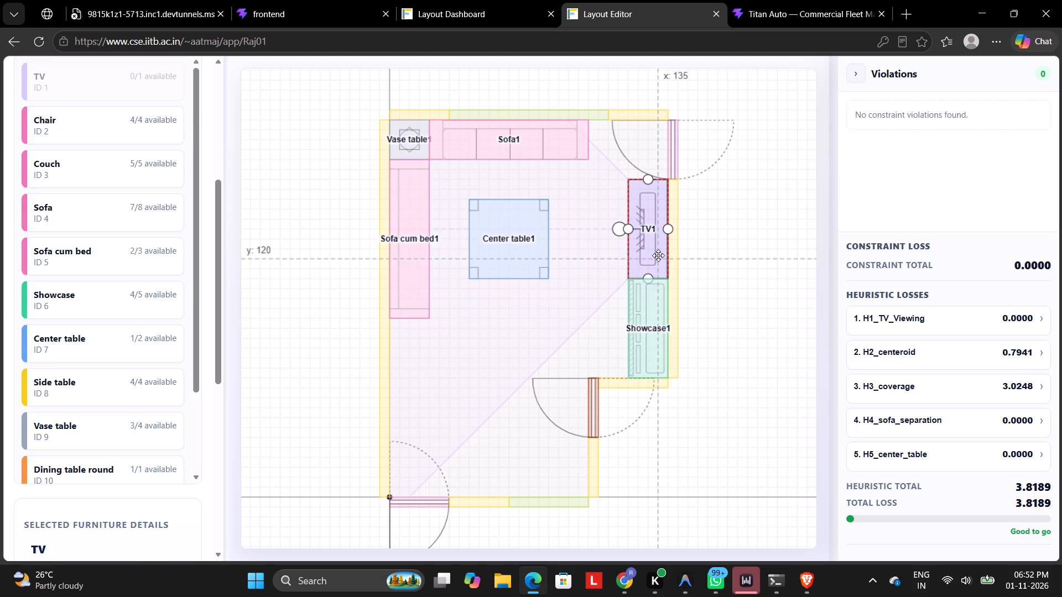
# Place a medium dining table horizontally in the room's lower part at about X 35, Y 50.
pyautogui.scroll(-1, 23, 359)
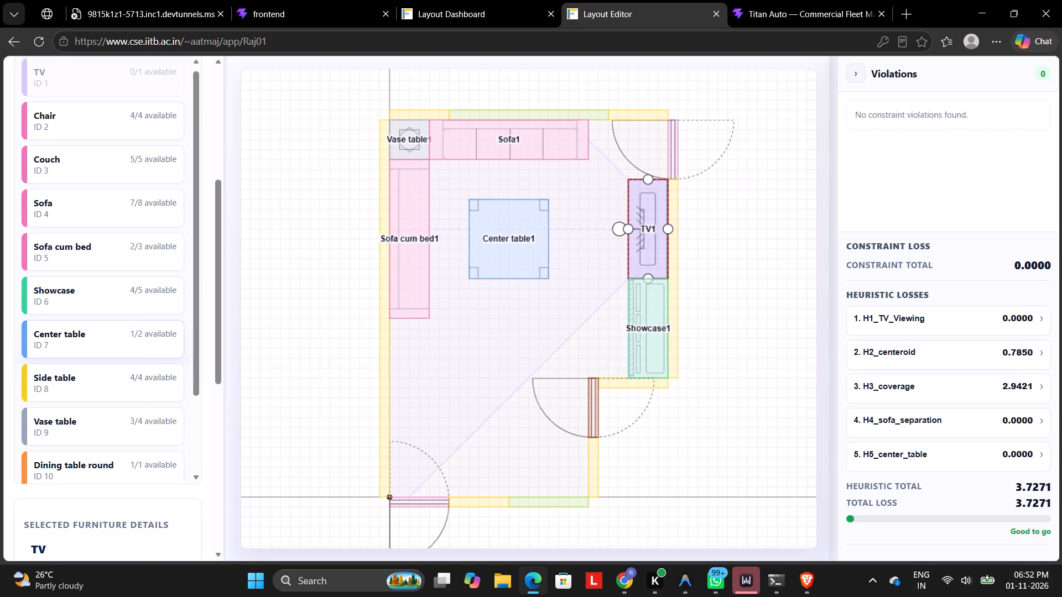
pyautogui.moveTo(67, 462); pyautogui.dragTo(459, 395)
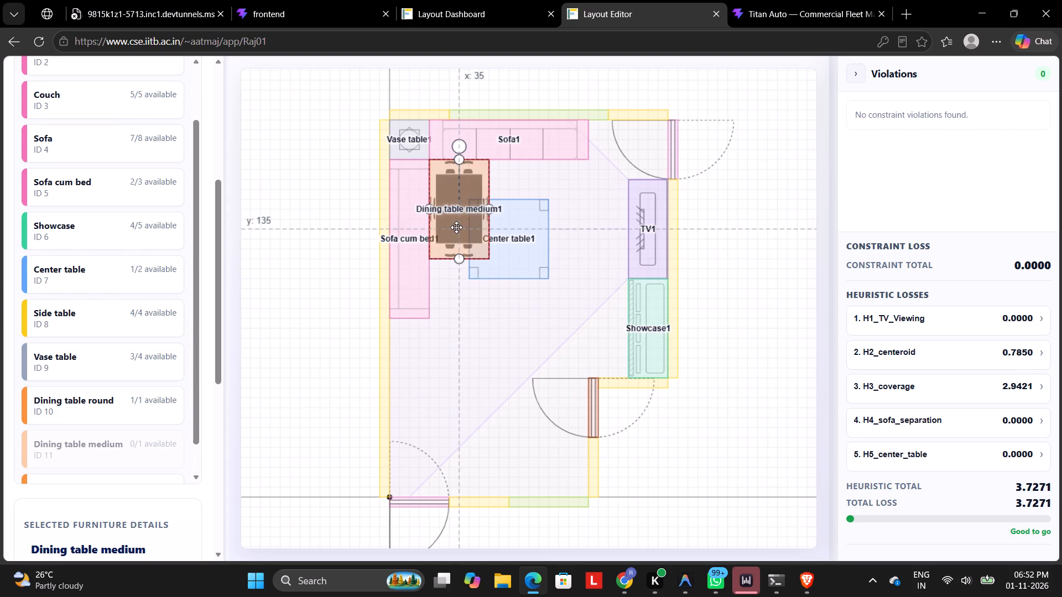
pyautogui.moveTo(456, 227); pyautogui.dragTo(444, 400)
pyautogui.rightClick(460, 378)
pyautogui.moveTo(460, 377); pyautogui.dragTo(475, 398)
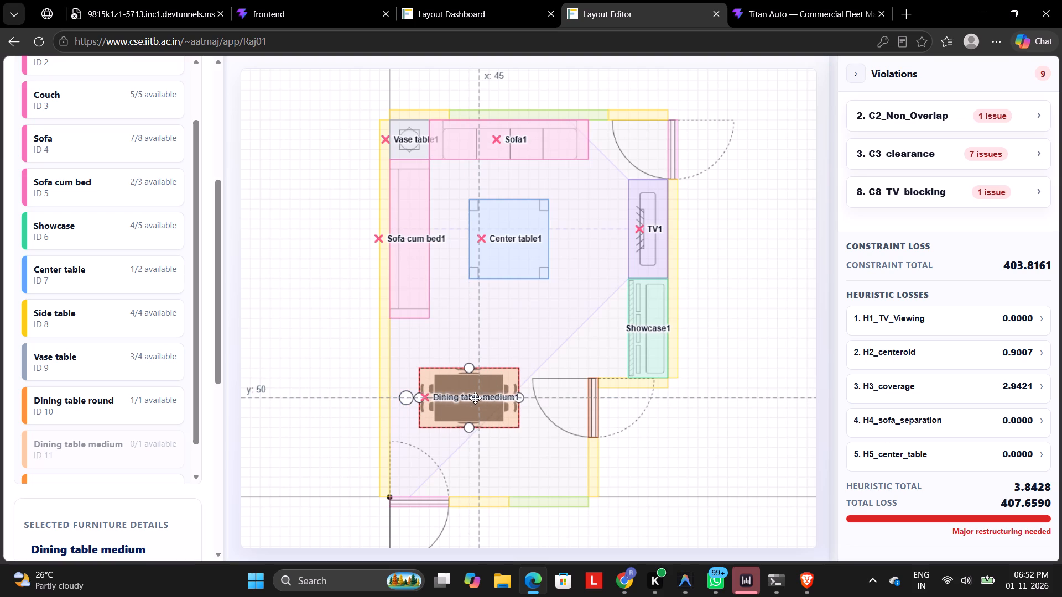
pyautogui.moveTo(475, 398); pyautogui.dragTo(472, 398)
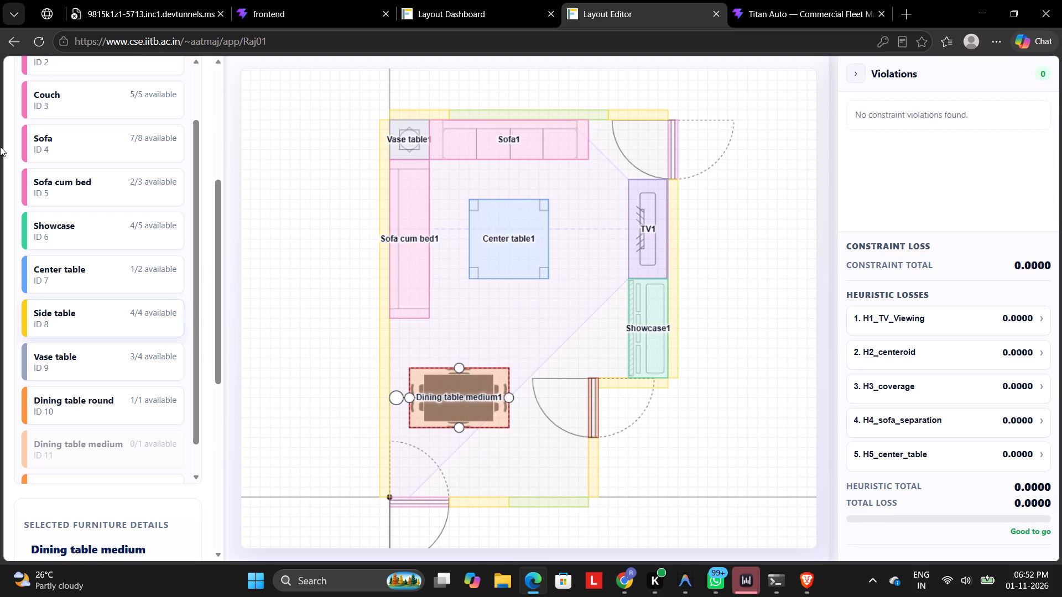
# Save the layout and load the next random one.
pyautogui.scroll(6, 0, 156)
pyautogui.moveTo(104, 186); pyautogui.dragTo(107, 194)
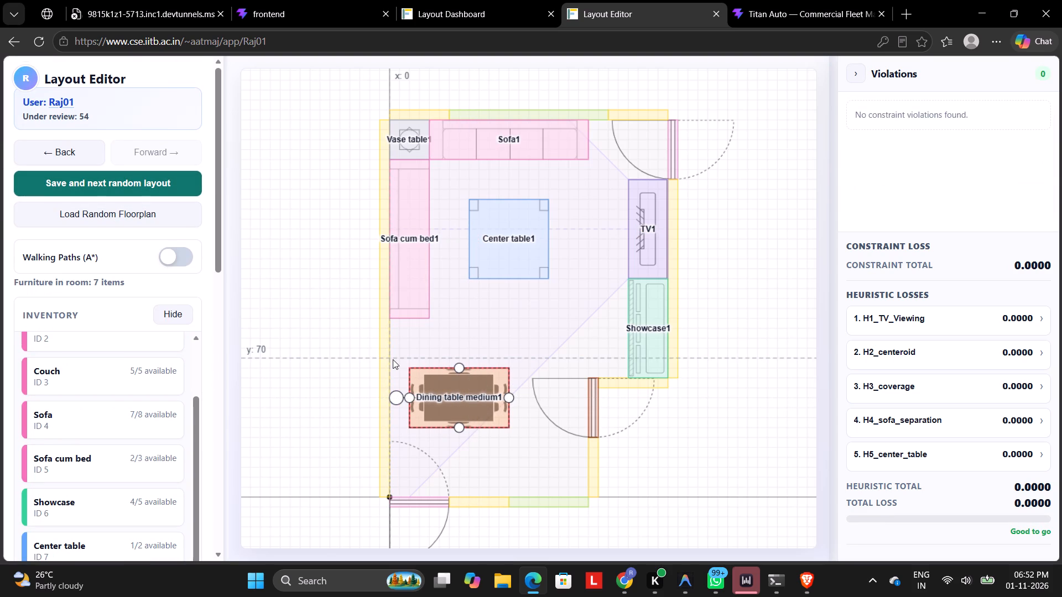
# Place the TV on the bottom wall at about X 45, Y 10, clear of the lower-left door's swing.
pyautogui.scroll(2, 64, 371)
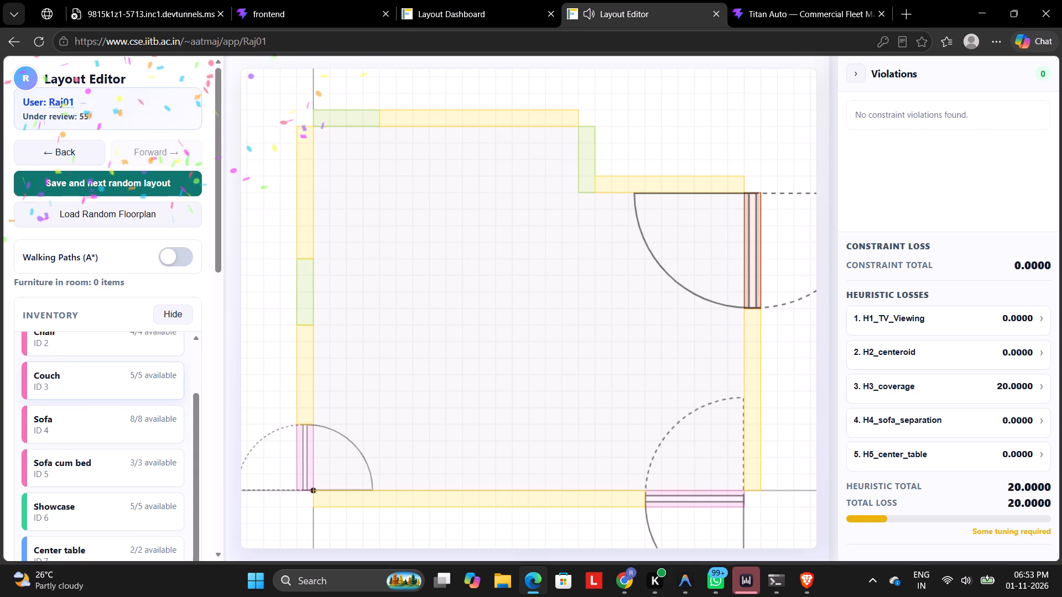
pyautogui.scroll(2, 64, 371)
pyautogui.moveTo(65, 369); pyautogui.dragTo(471, 467)
pyautogui.moveTo(455, 463); pyautogui.dragTo(426, 462)
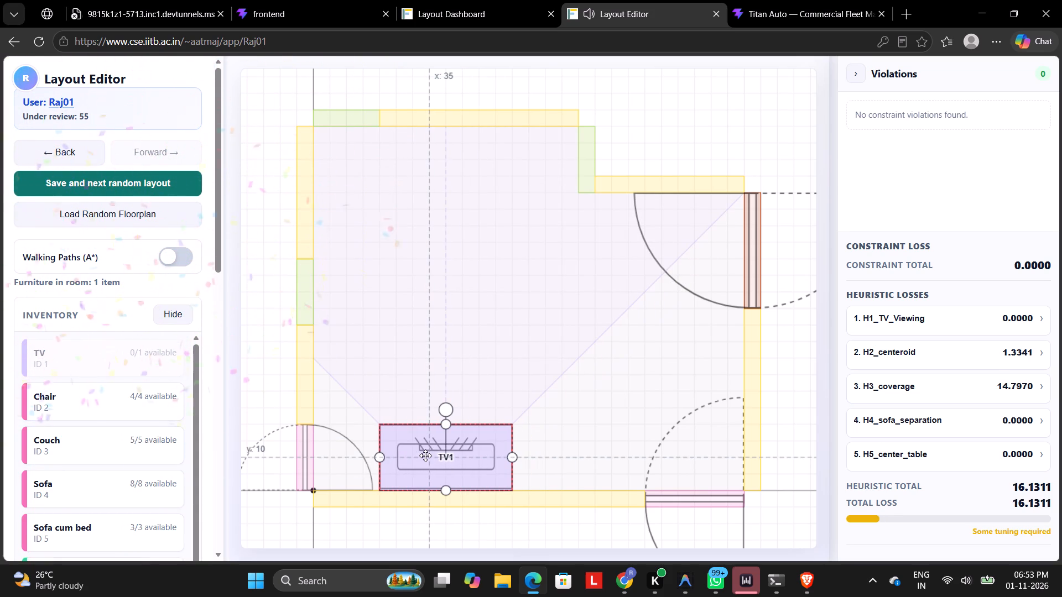
pyautogui.click(425, 455)
pyautogui.scroll(-3, 0, 324)
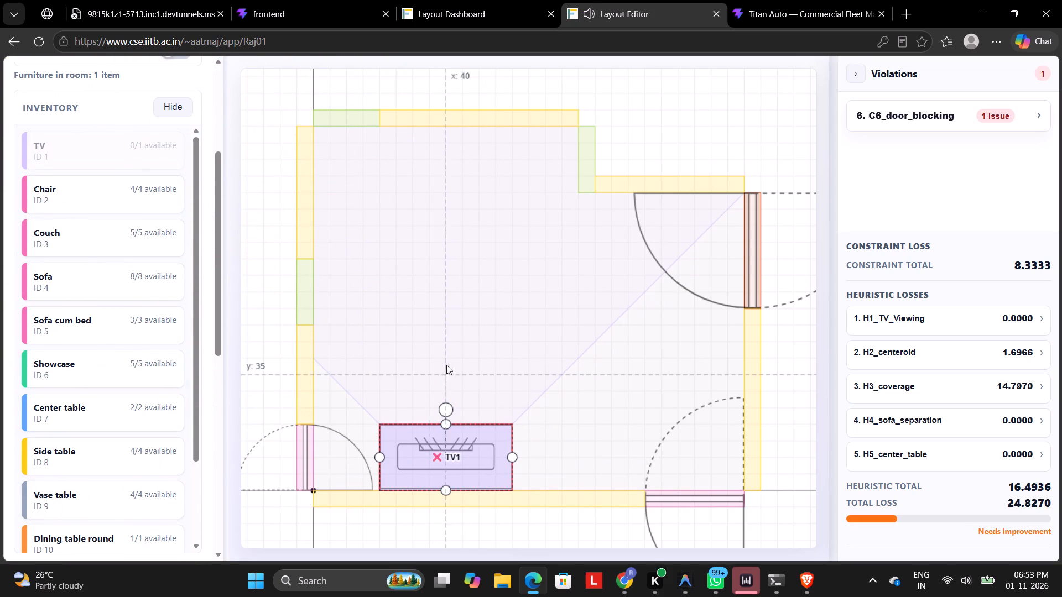
pyautogui.click(426, 481)
pyautogui.moveTo(433, 480); pyautogui.dragTo(439, 480)
pyautogui.moveTo(420, 472); pyautogui.dragTo(426, 470)
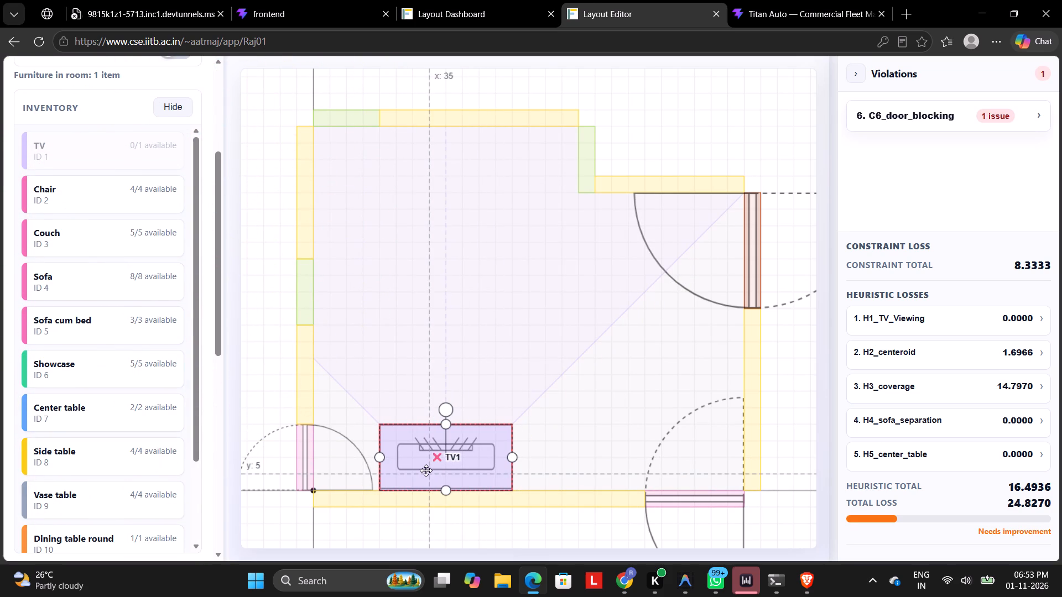
pyautogui.moveTo(426, 470); pyautogui.dragTo(442, 468)
# Place a vase table in the room's upper-left corner at about X 10, Y 100.
pyautogui.moveTo(112, 503); pyautogui.dragTo(300, 216)
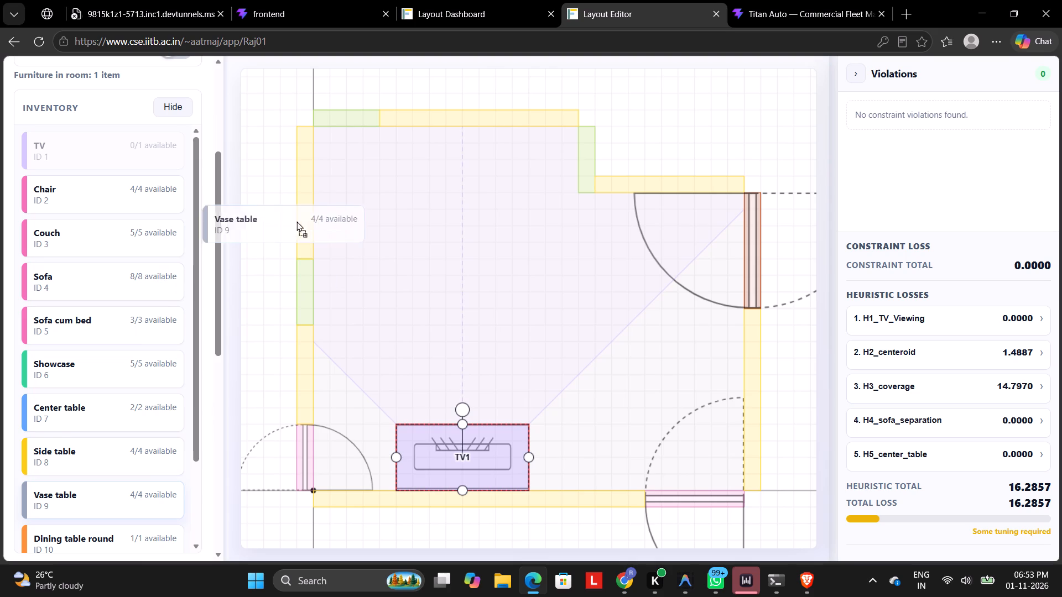
pyautogui.moveTo(300, 216); pyautogui.dragTo(323, 168)
pyautogui.moveTo(323, 168); pyautogui.dragTo(330, 145)
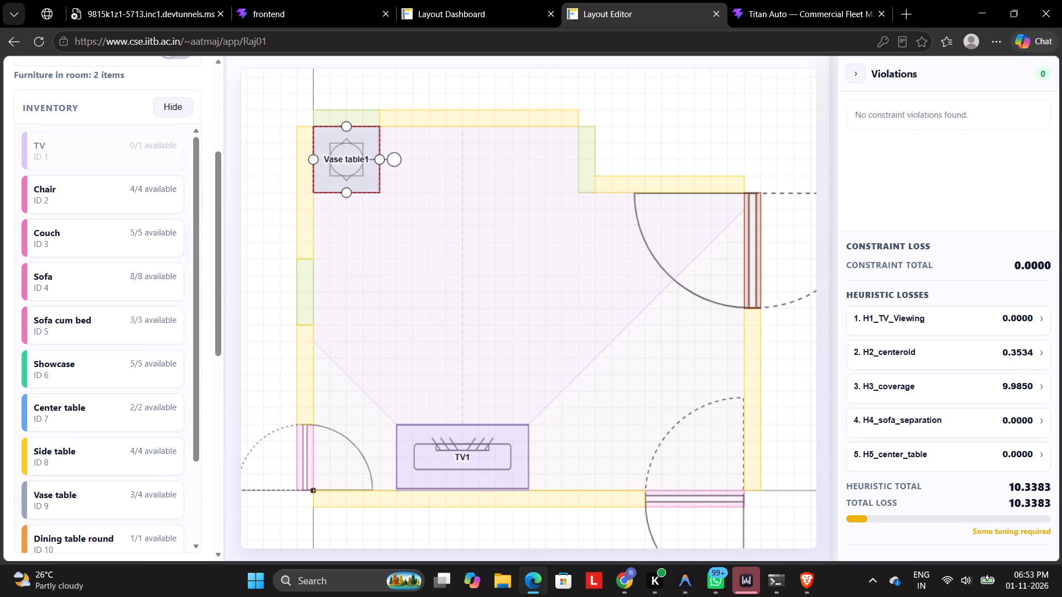
# Place one sofa along the top wall beside the vase table and another on the left wall below it.
pyautogui.moveTo(49, 291); pyautogui.dragTo(442, 178)
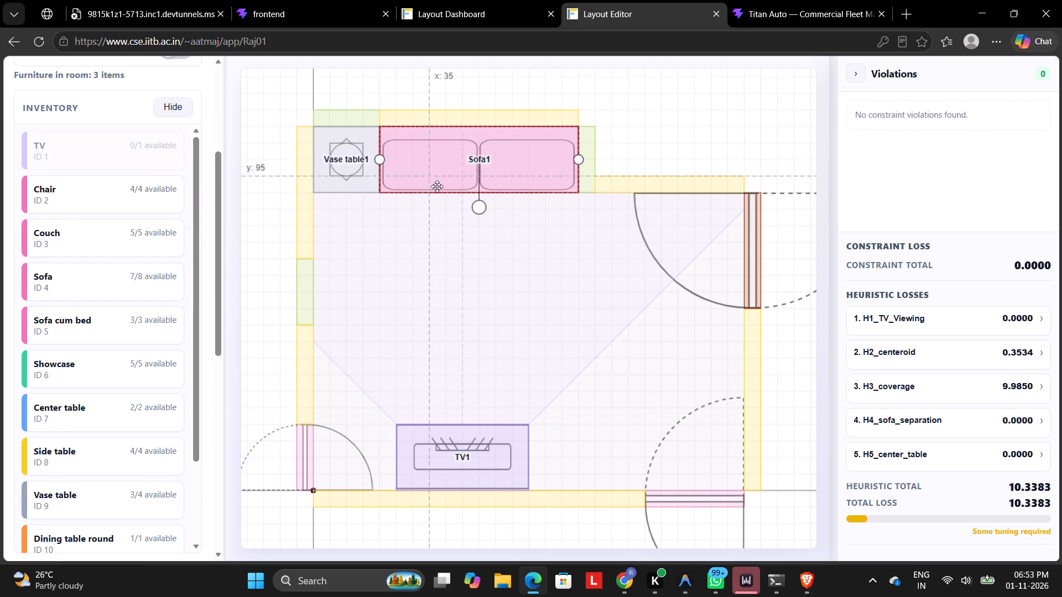
pyautogui.moveTo(70, 285); pyautogui.dragTo(301, 286)
pyautogui.write('ww')
pyautogui.press('e')
# Place a center table between the top-wall sofa and the TV at about X 55, Y 55.
pyautogui.moveTo(76, 412); pyautogui.dragTo(87, 408)
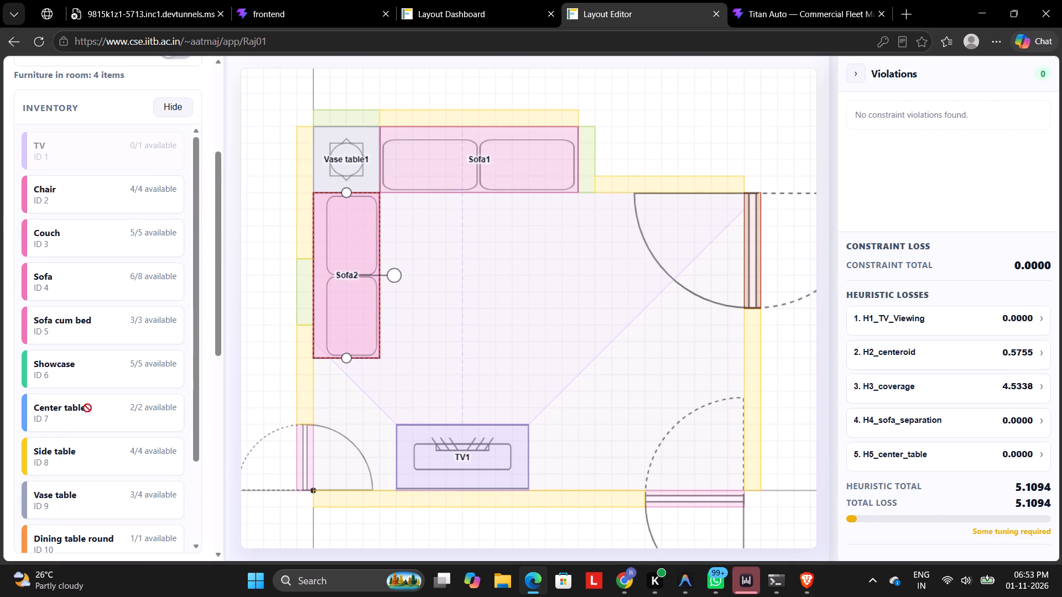
pyautogui.moveTo(87, 408); pyautogui.dragTo(442, 313)
# Shift the TV along the bottom wall to about X 50, aligned with the top-wall sofa.
pyautogui.moveTo(474, 457); pyautogui.dragTo(477, 457)
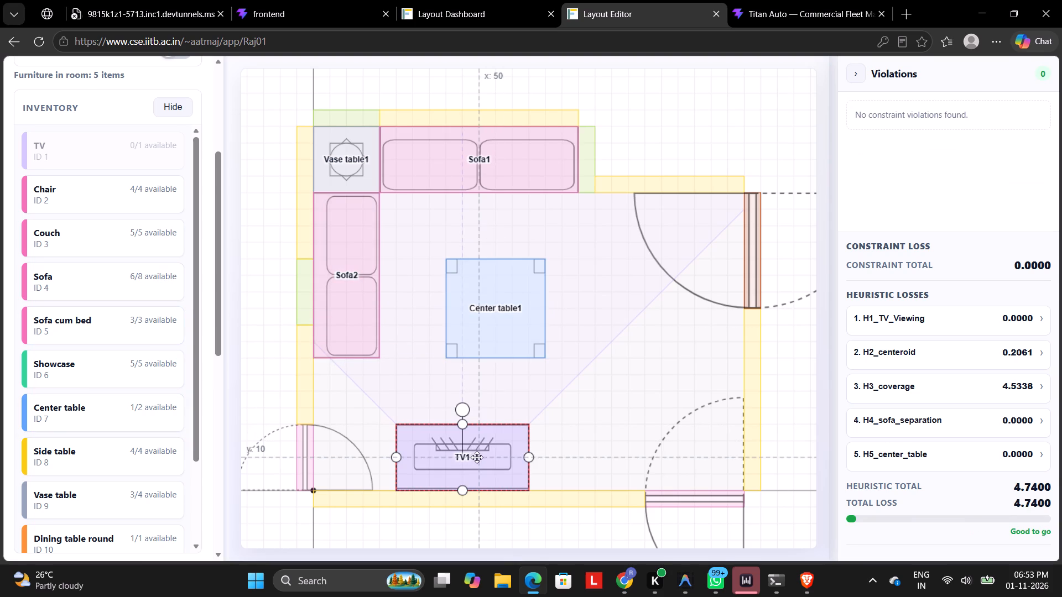
pyautogui.moveTo(477, 457); pyautogui.dragTo(494, 457)
# Place a widened side table on the bottom wall between the TV and the lower-right door's swing.
pyautogui.moveTo(98, 458); pyautogui.dragTo(484, 481)
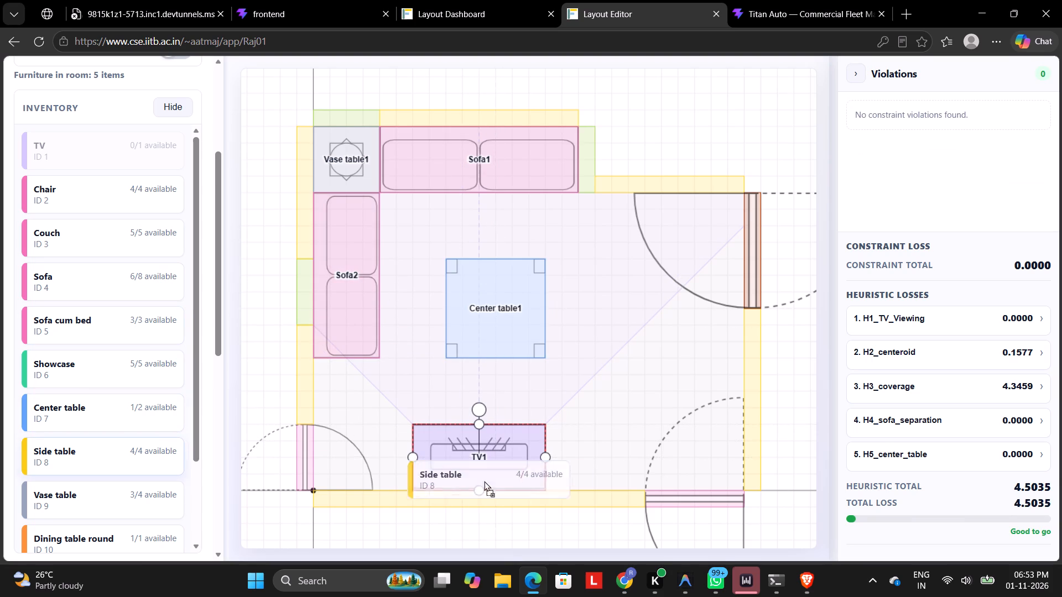
pyautogui.moveTo(484, 481); pyautogui.dragTo(606, 469)
pyautogui.press('e')
# Save the layout and load the next random one.
pyautogui.scroll(7, 0, 349)
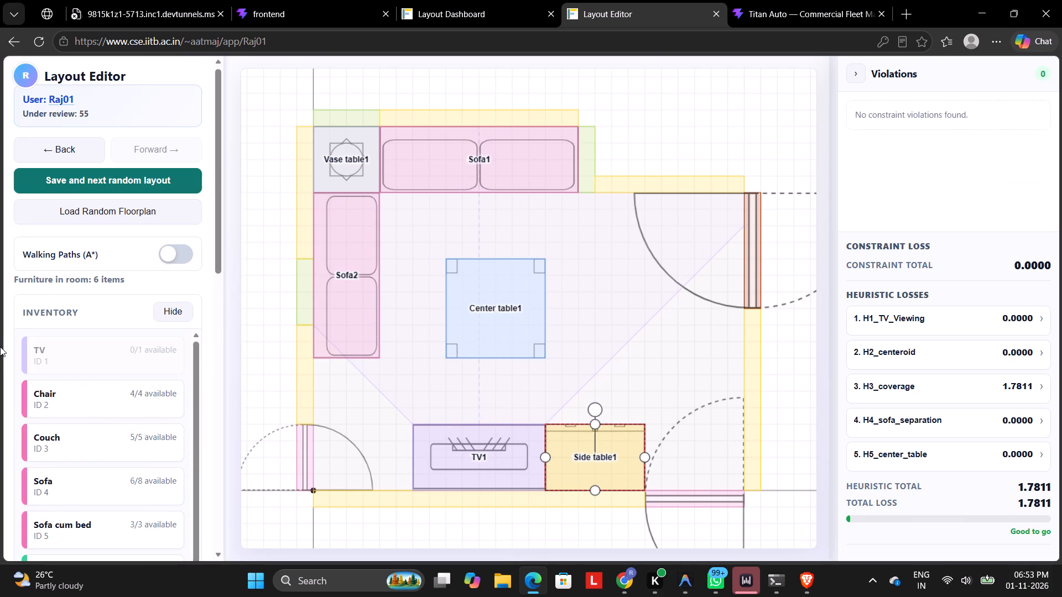
pyautogui.click(55, 187)
pyautogui.click(602, 362)
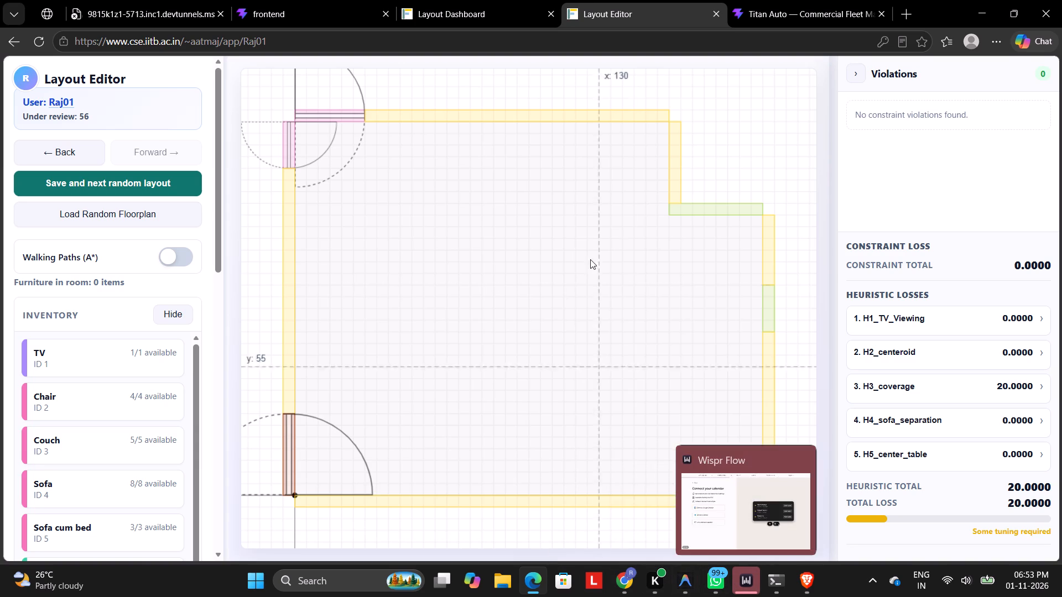
# Examine the daily reviewer leaderboard on the Layout Dashboard and return to the Layout Editor.
pyautogui.click(492, 0)
pyautogui.scroll(-11, 447, 380)
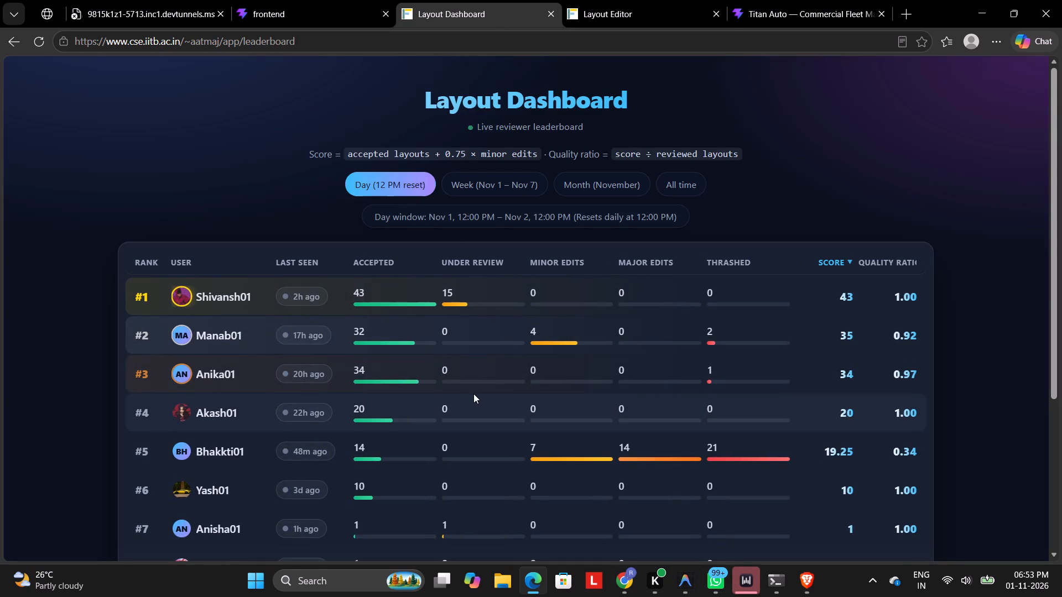
pyautogui.scroll(-7, 473, 394)
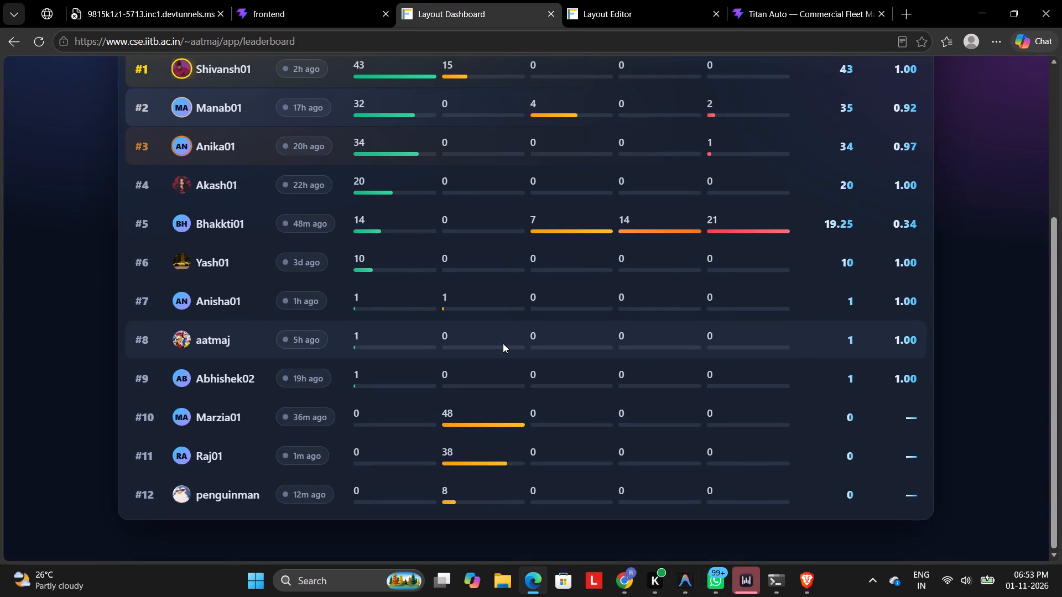
pyautogui.scroll(-2, 503, 343)
pyautogui.click(594, 0)
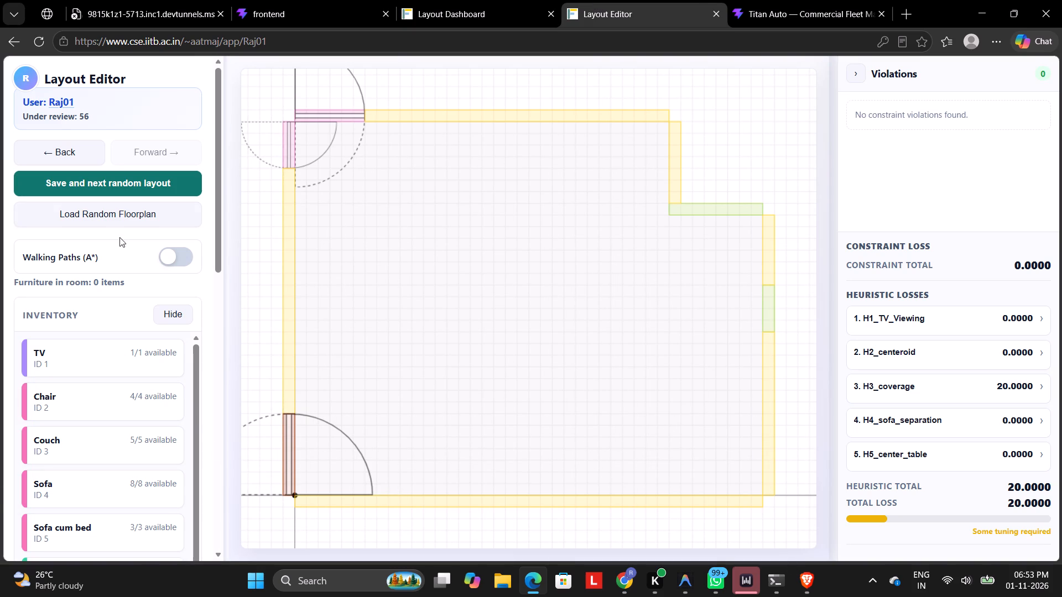
# Load a different random floorplan in place of the empty one.
pyautogui.click(109, 211)
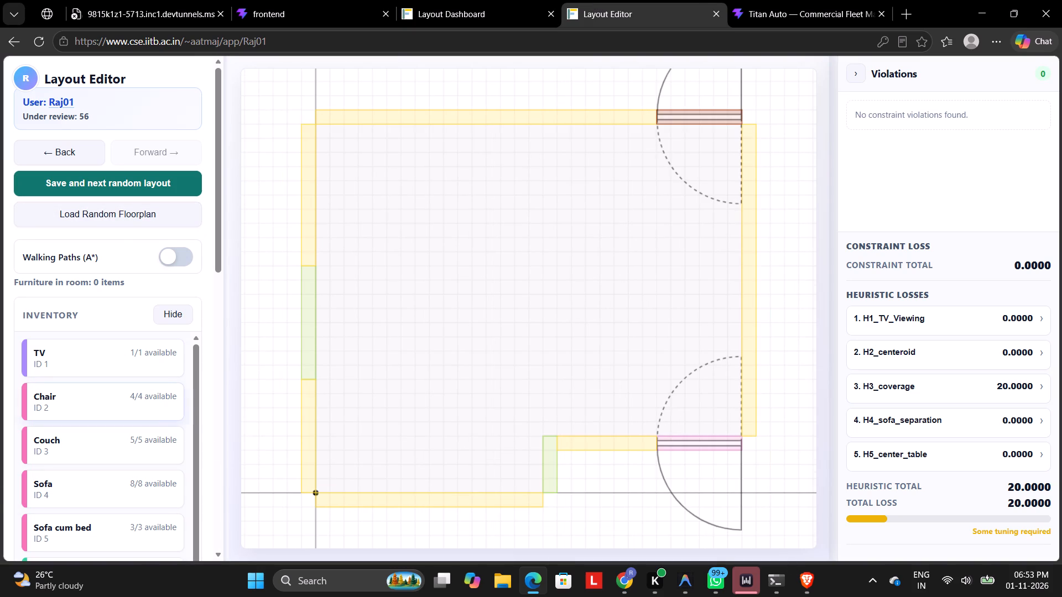
# Place the TV on the right wall between the two doors at about X 140, Y 75.
pyautogui.moveTo(63, 368); pyautogui.dragTo(751, 279)
# Place a vase table in the room's upper-left corner at about X 10, Y 120.
pyautogui.scroll(-5, 0, 331)
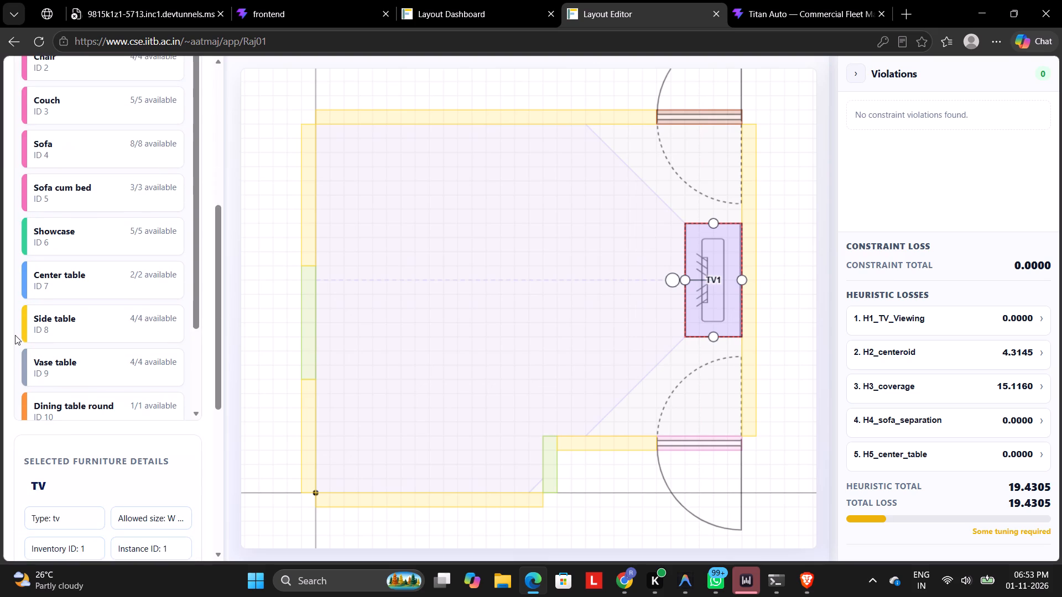
pyautogui.moveTo(34, 355); pyautogui.dragTo(310, 150)
# Place a lengthened sofa on the left wall below the vase table and another along the top wall beside it.
pyautogui.moveTo(79, 153); pyautogui.dragTo(132, 163)
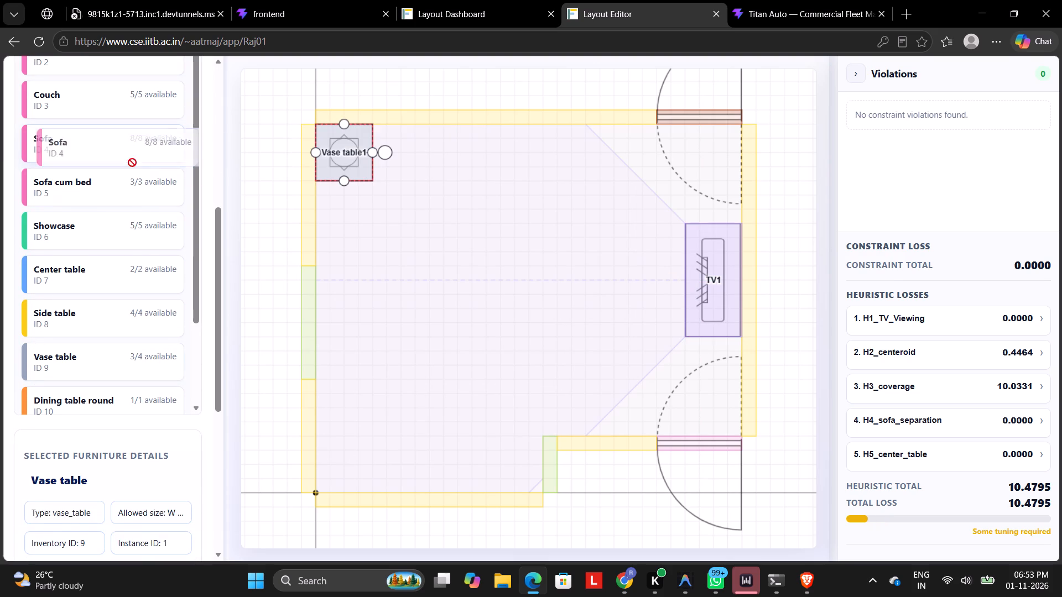
pyautogui.moveTo(132, 163); pyautogui.dragTo(329, 271)
pyautogui.press('e')
pyautogui.moveTo(78, 130); pyautogui.dragTo(408, 163)
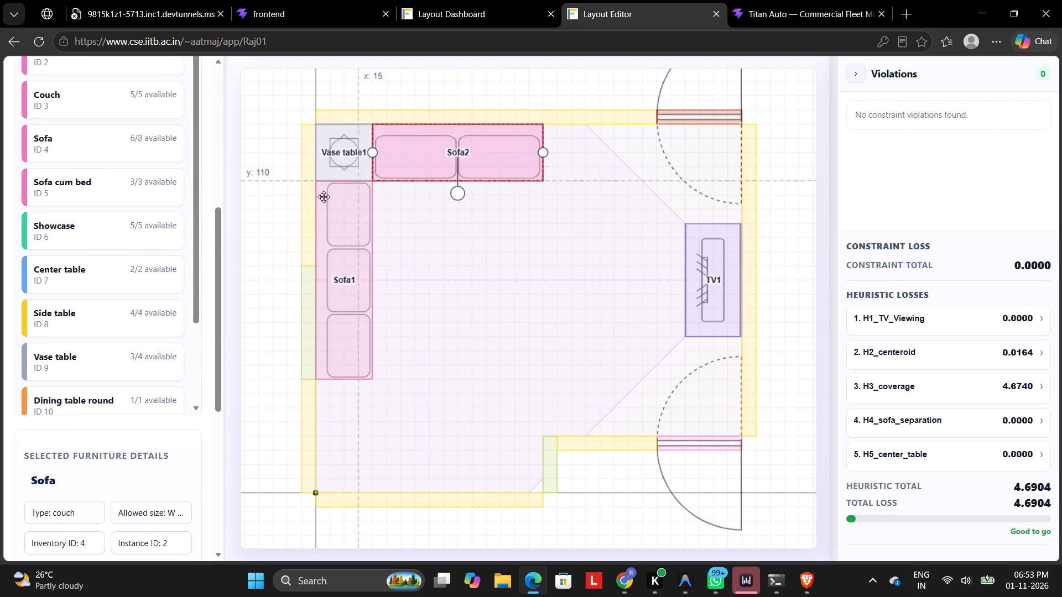
# Shorten the left-wall sofa and move the TV up to about Y 80, aligned with it.
pyautogui.click(335, 282)
pyautogui.press('w')
pyautogui.moveTo(712, 290); pyautogui.dragTo(715, 282)
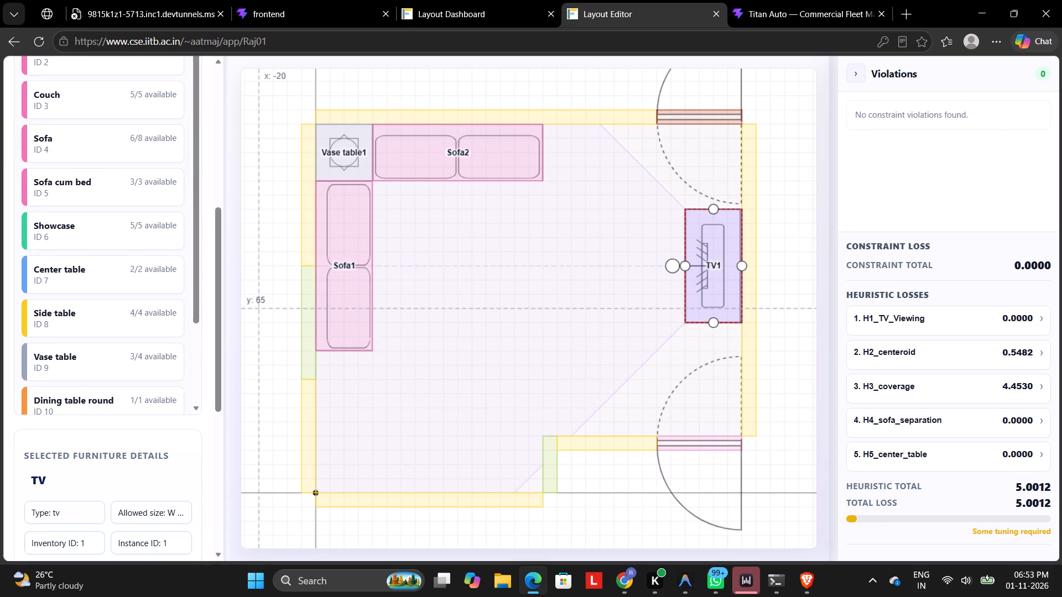
# Place a medium dining table in the room's lower-left area at about X 45, Y 25.
pyautogui.scroll(-3, 65, 382)
pyautogui.moveTo(58, 350); pyautogui.dragTo(494, 462)
pyautogui.moveTo(557, 321); pyautogui.dragTo(477, 415)
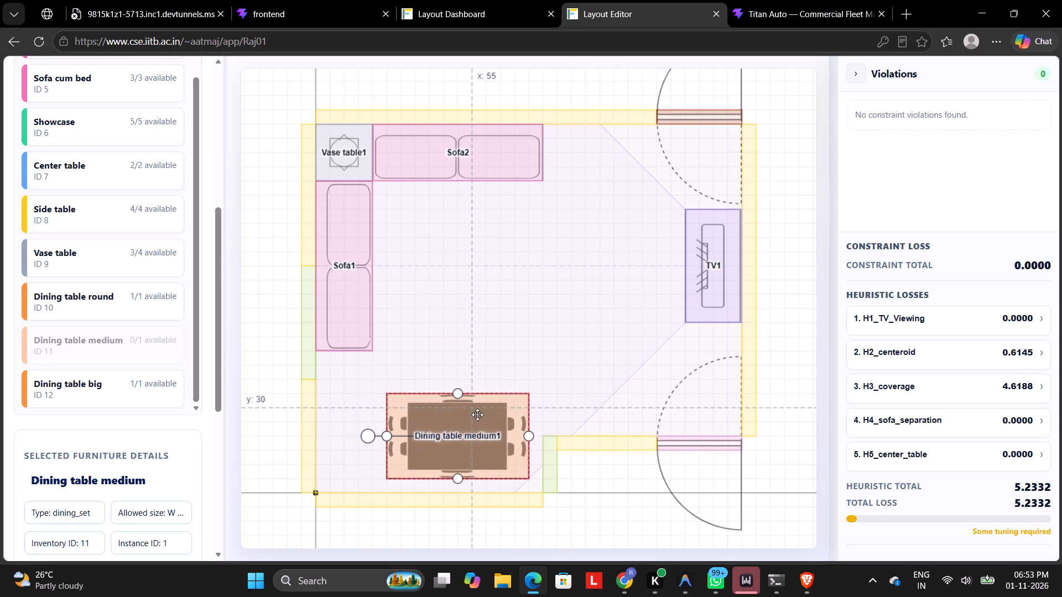
pyautogui.moveTo(477, 415); pyautogui.dragTo(457, 411)
# Place a narrowed center table between the left-wall sofa and the TV at about X 50, Y 75.
pyautogui.moveTo(84, 172); pyautogui.dragTo(489, 244)
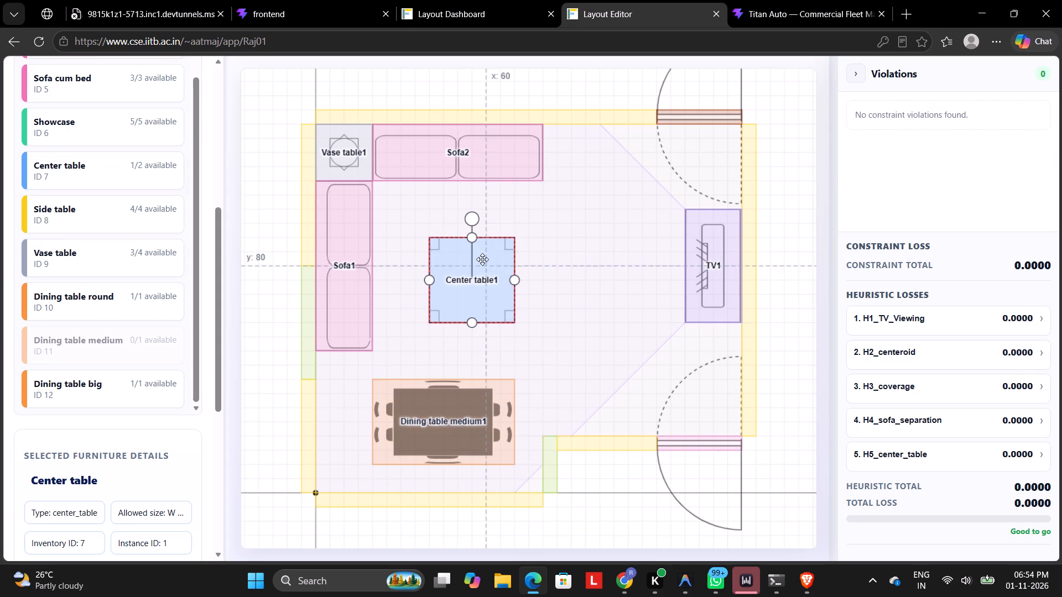
pyautogui.press('w')
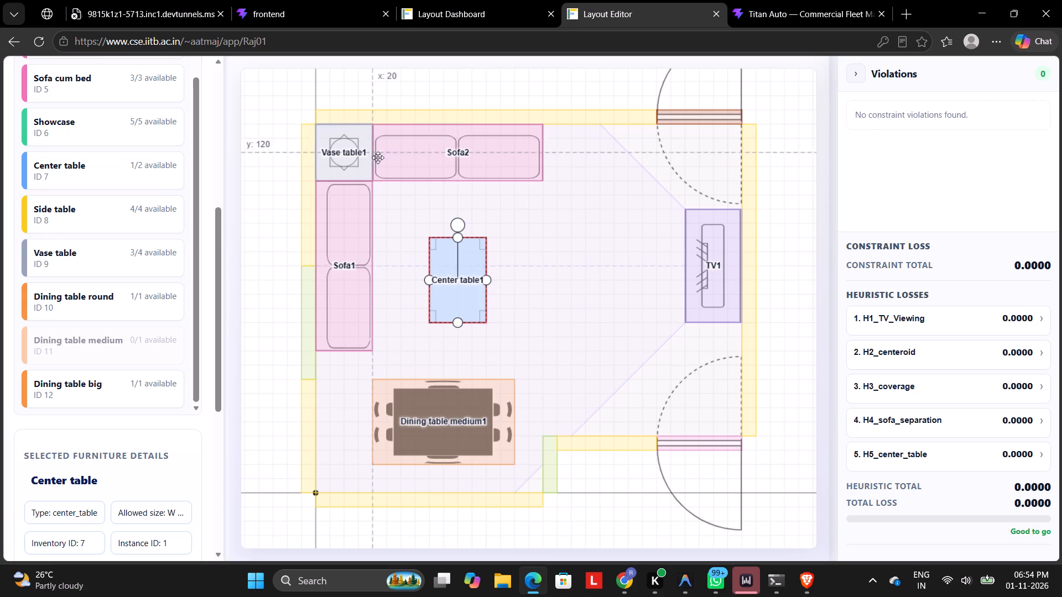
# Lengthen the top-wall sofa and place a side table directly beside its right end at about X 100, Y 120.
pyautogui.click(404, 161)
pyautogui.press('e')
pyautogui.moveTo(39, 218); pyautogui.dragTo(560, 163)
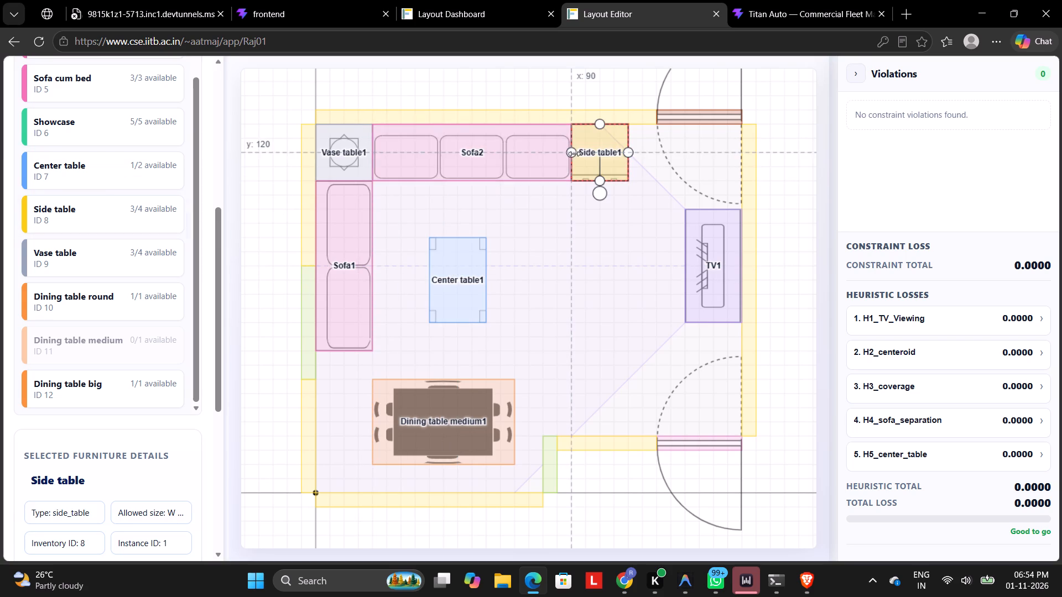
# Save the layout and load the next random one.
pyautogui.scroll(6, 2, 107)
pyautogui.click(126, 185)
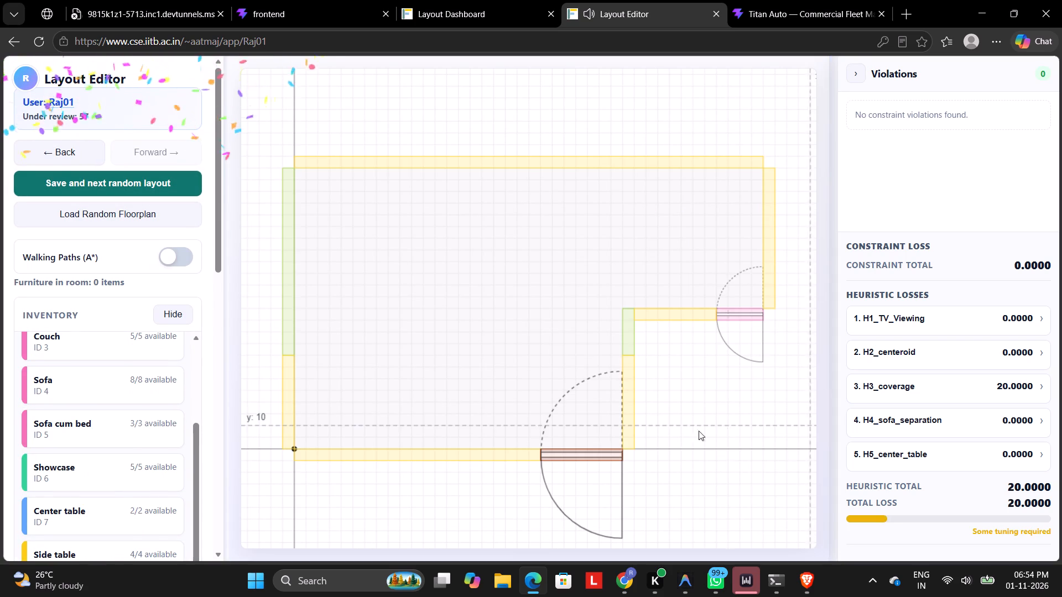
# Place the TV on the bottom wall at about X 40, Y 10.
pyautogui.scroll(4, 32, 405)
pyautogui.moveTo(58, 357); pyautogui.dragTo(387, 421)
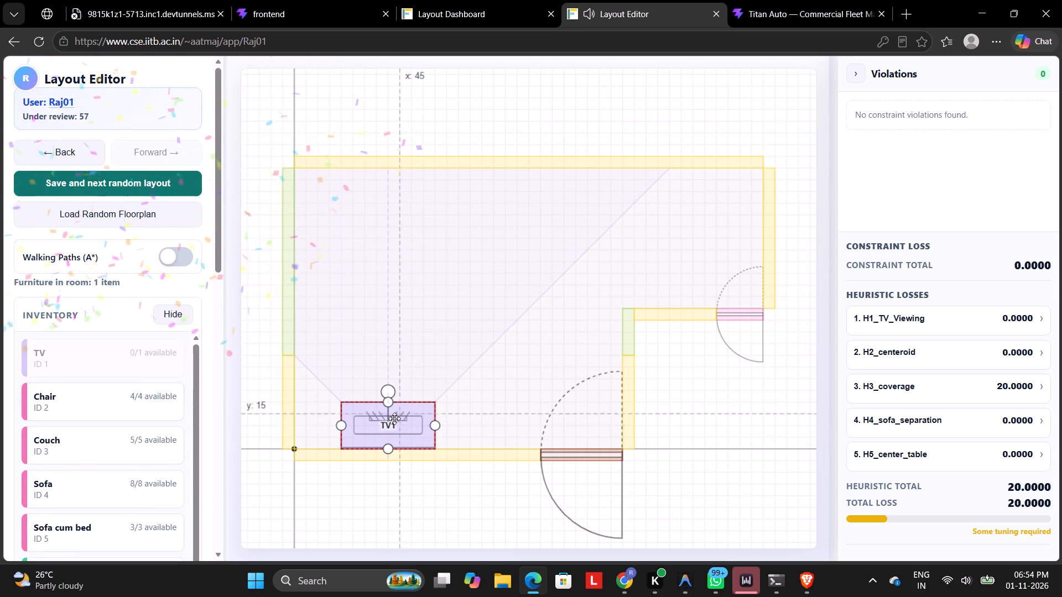
# Place a vase table in the room's top-left corner at about X 10, Y 110.
pyautogui.scroll(-4, 0, 436)
pyautogui.moveTo(79, 414); pyautogui.dragTo(288, 179)
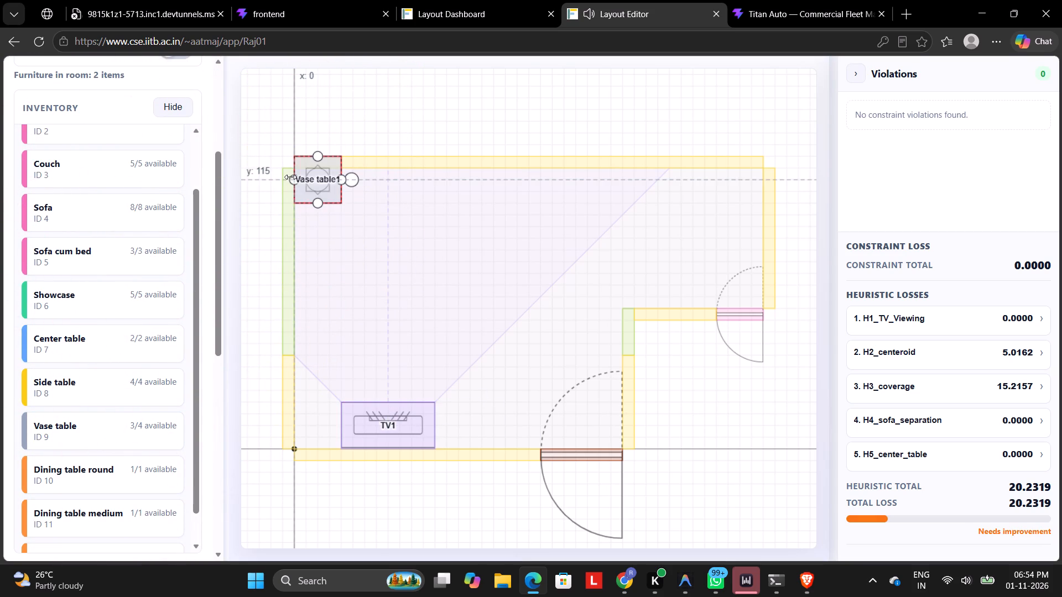
pyautogui.moveTo(311, 176); pyautogui.dragTo(314, 186)
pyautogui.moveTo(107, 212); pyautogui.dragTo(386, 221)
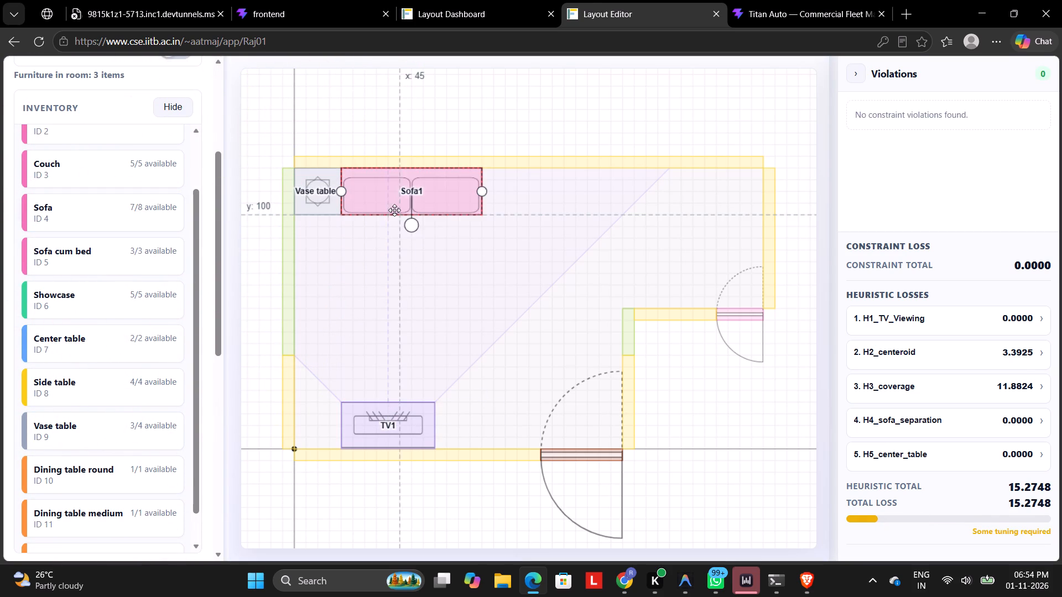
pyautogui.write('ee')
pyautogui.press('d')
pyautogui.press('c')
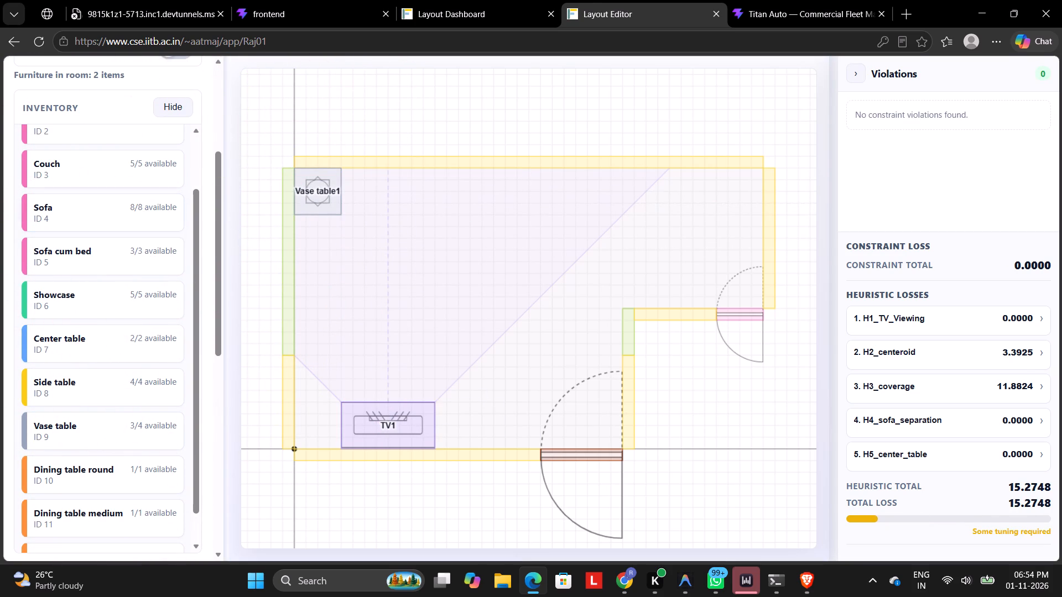
# Place a lengthened sofa cum bed beside the vase table on the top wall and a sofa below the vase table on the left wall.
pyautogui.moveTo(60, 256); pyautogui.dragTo(393, 213)
pyautogui.press('e')
pyautogui.press('e')
pyautogui.moveTo(69, 221); pyautogui.dragTo(212, 255)
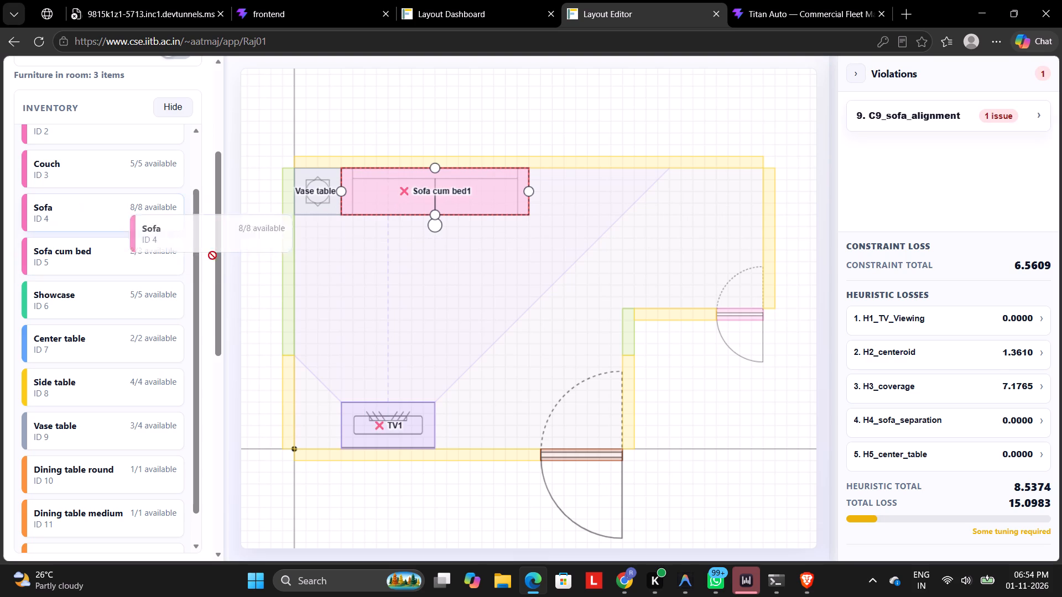
pyautogui.moveTo(212, 255); pyautogui.dragTo(319, 287)
# Move the TV to about X 60, Y 10, centred opposite the sofa cum bed, and widen it to about 50.
pyautogui.moveTo(382, 423); pyautogui.dragTo(431, 426)
pyautogui.press('e')
pyautogui.moveTo(418, 432); pyautogui.dragTo(412, 432)
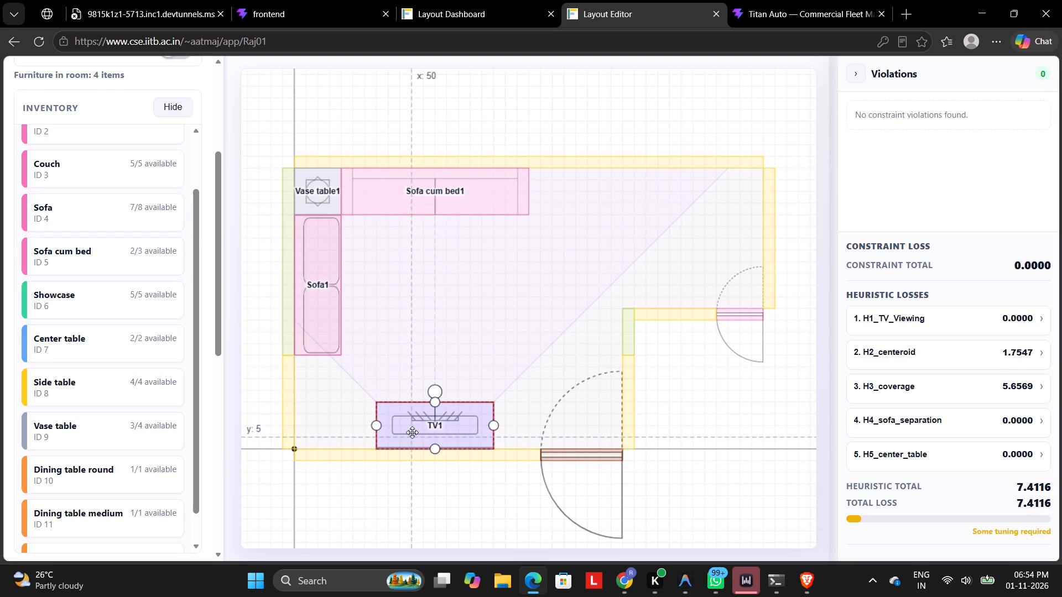
pyautogui.click(412, 432)
# Place a side table on each side of the TV along the bottom wall, at about X 25 and X 95, Y 10.
pyautogui.moveTo(87, 381); pyautogui.dragTo(381, 412)
pyautogui.rightClick(326, 389)
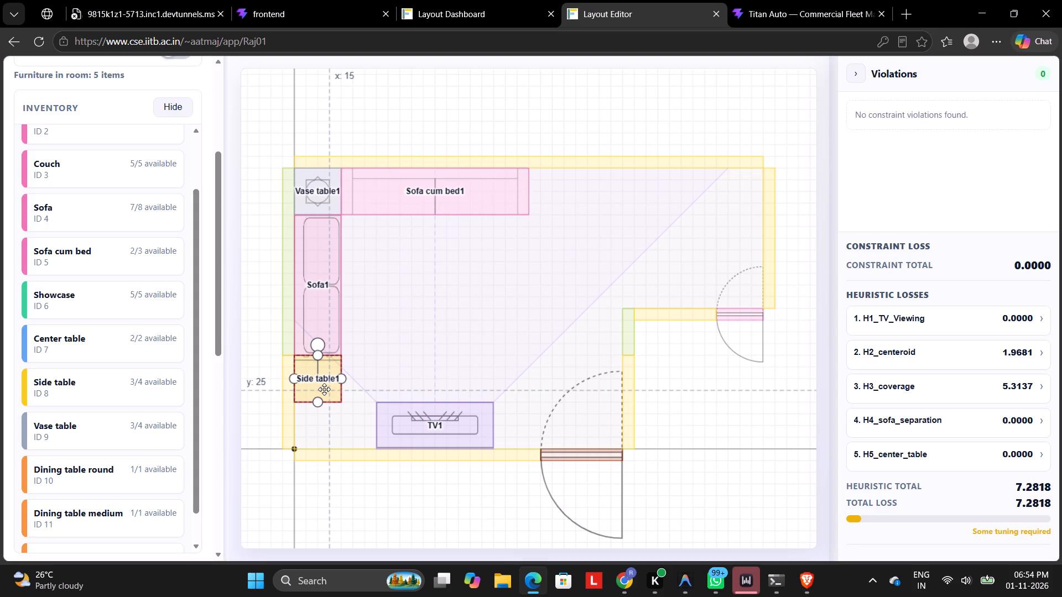
pyautogui.rightClick(324, 389)
pyautogui.rightClick(324, 389)
pyautogui.rightClick(324, 389)
pyautogui.rightClick(324, 389)
pyautogui.moveTo(324, 389); pyautogui.dragTo(356, 441)
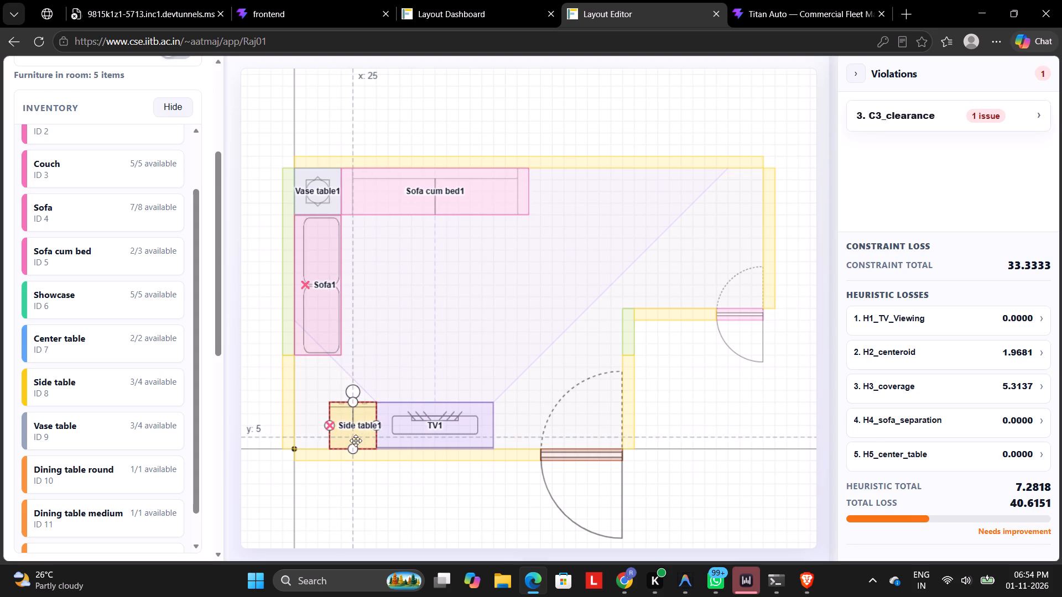
pyautogui.moveTo(107, 397); pyautogui.dragTo(554, 434)
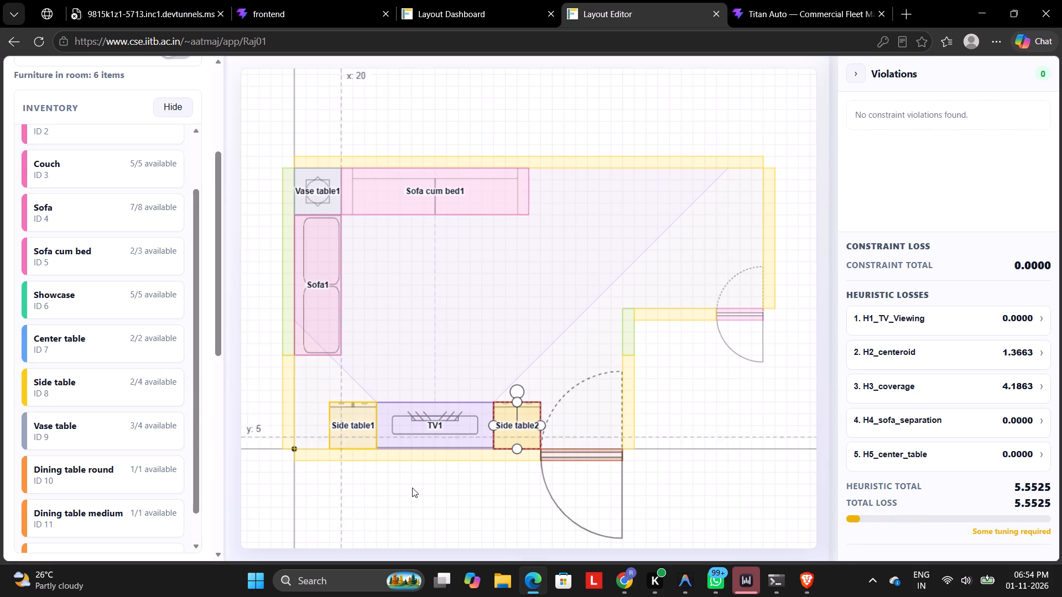
# Place the medium dining table in the upper right of the room at about X 145, Y 95.
pyautogui.scroll(-1, 45, 551)
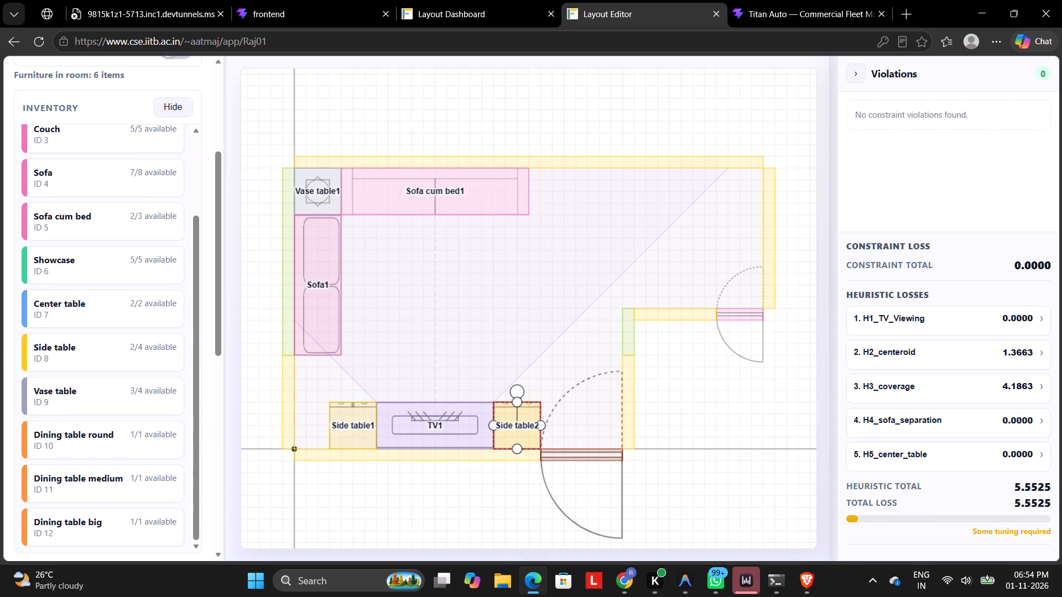
pyautogui.moveTo(59, 490); pyautogui.dragTo(531, 263)
pyautogui.moveTo(524, 244); pyautogui.dragTo(658, 219)
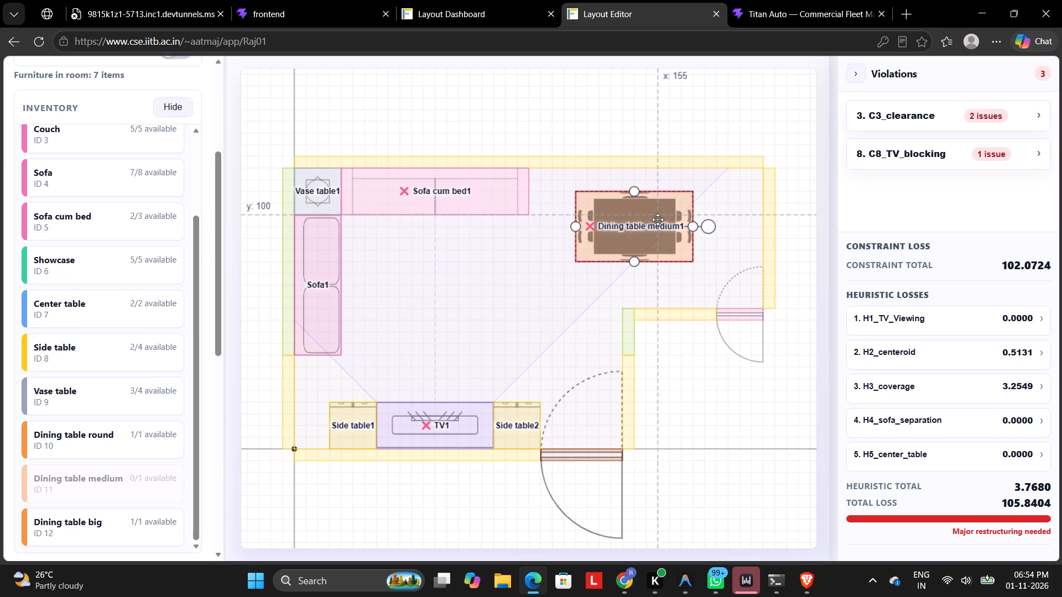
pyautogui.moveTo(658, 219); pyautogui.dragTo(655, 219)
# Place a center table in the open area between the sofa cum bed and the TV.
pyautogui.moveTo(47, 311); pyautogui.dragTo(194, 307)
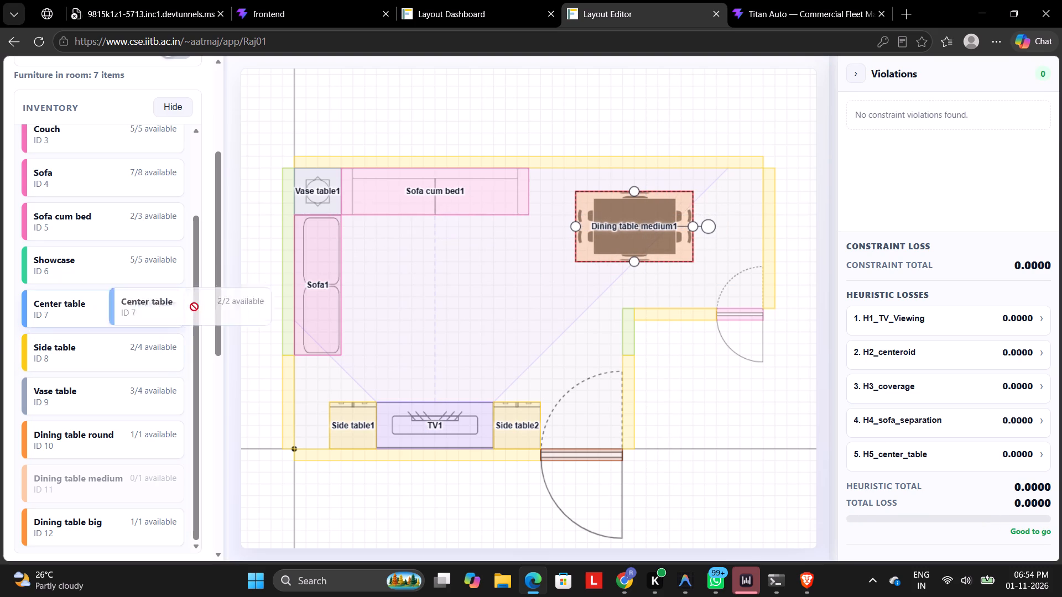
pyautogui.moveTo(194, 307); pyautogui.dragTo(428, 300)
# Save the layout and load the next random one.
pyautogui.scroll(6, 0, 248)
pyautogui.moveTo(130, 171); pyautogui.dragTo(134, 179)
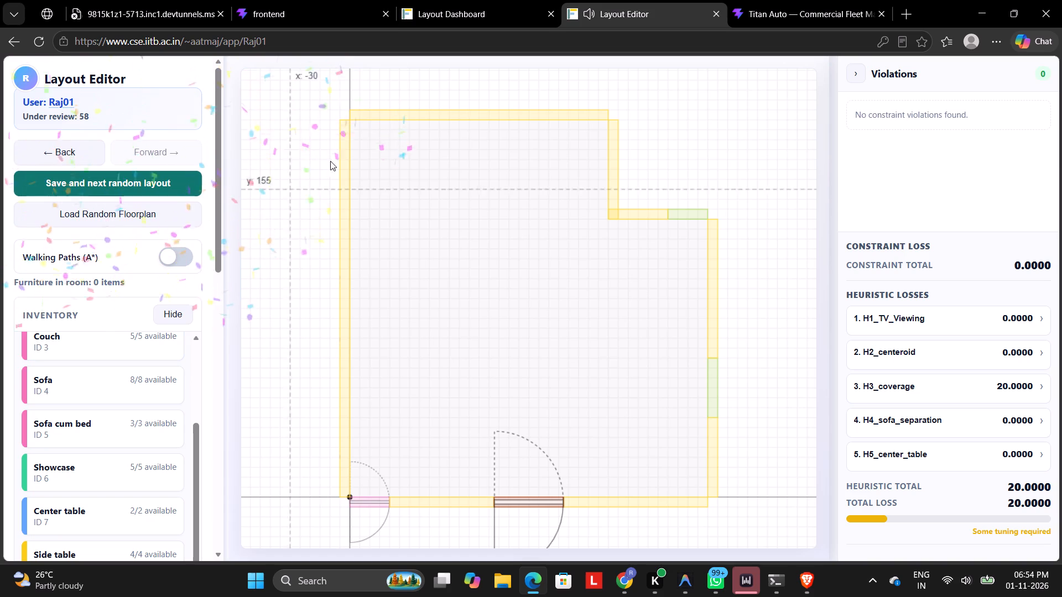
# Check the leaderboard on the Layout Dashboard, then return to the Layout Editor.
pyautogui.click(498, 0)
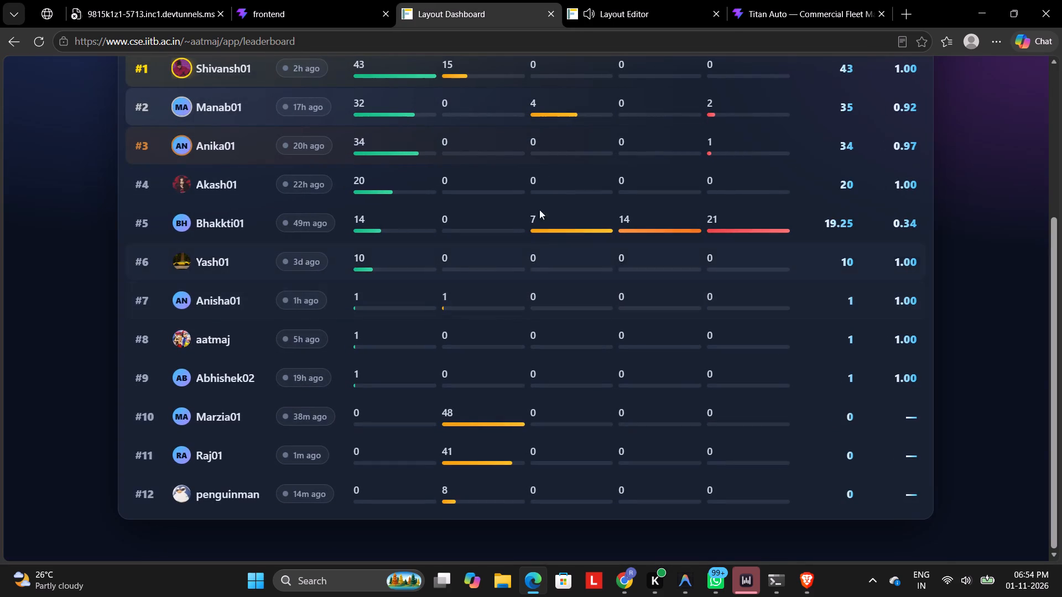
pyautogui.click(630, 0)
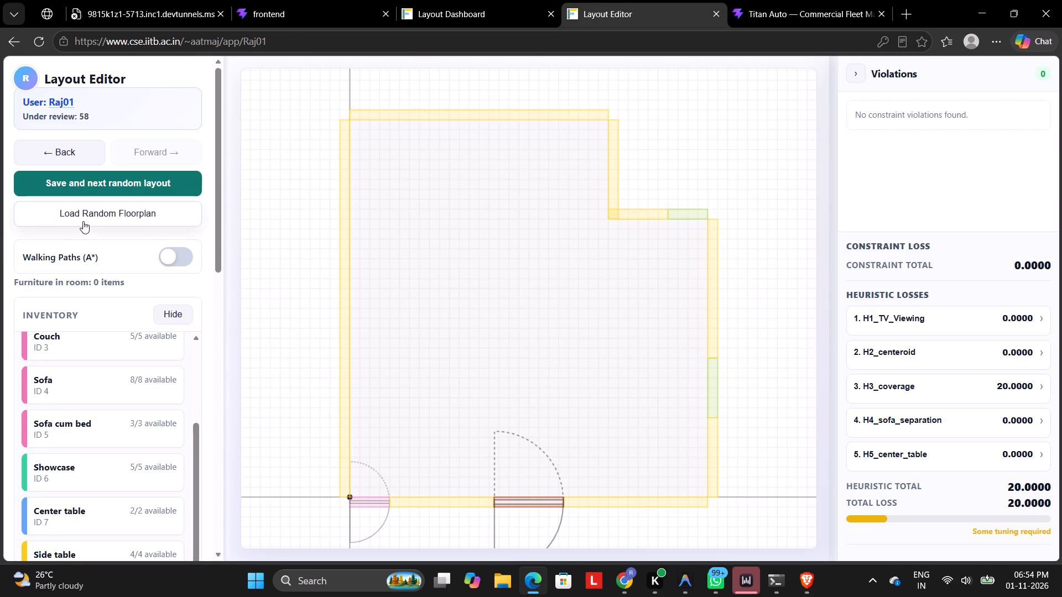
# Load four new random floorplans in a row, keeping the fourth one.
pyautogui.click(83, 221)
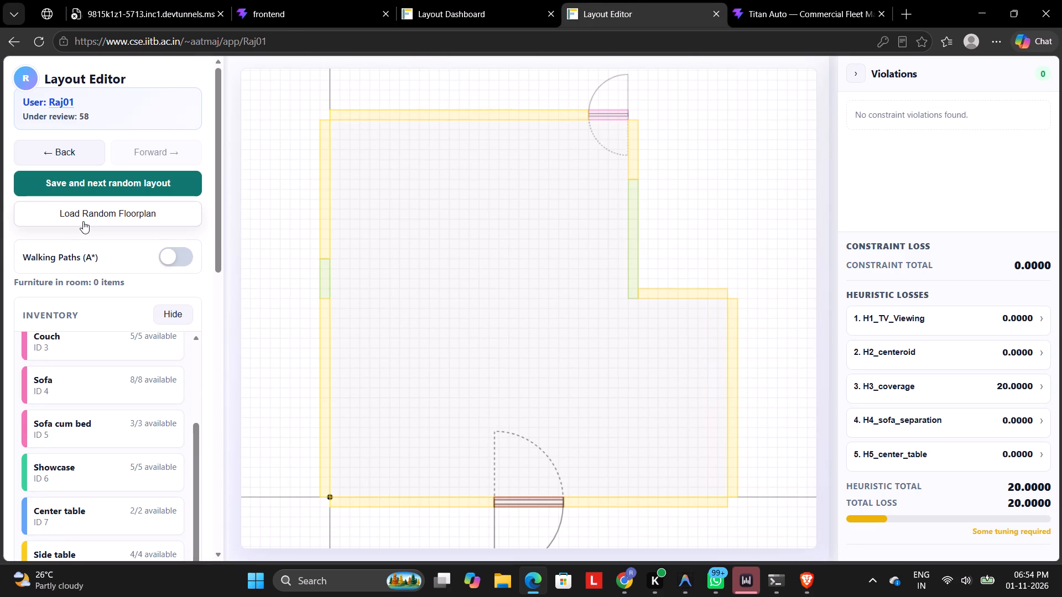
pyautogui.click(83, 221)
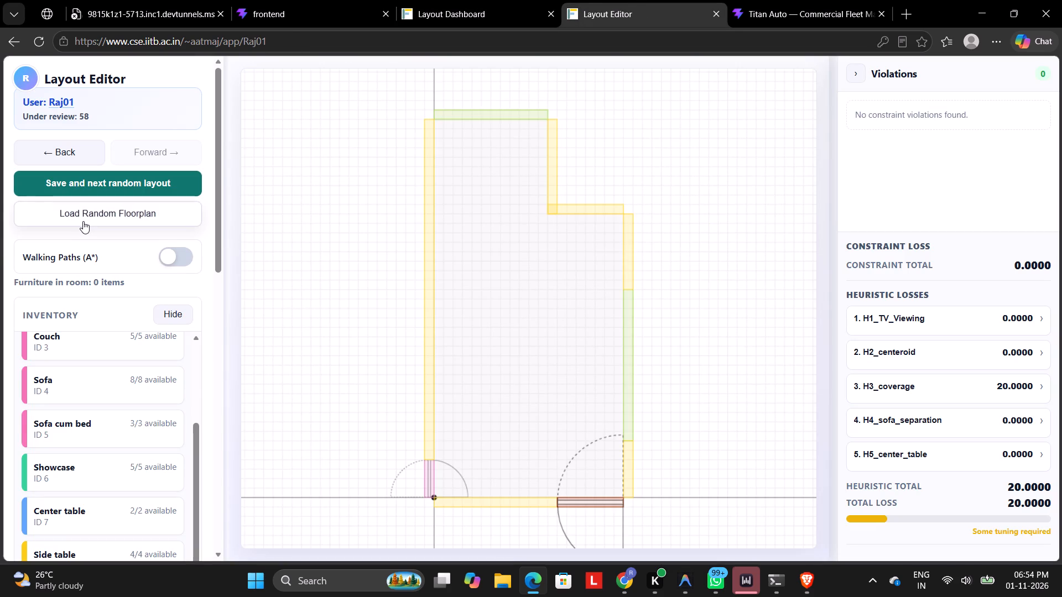
pyautogui.click(83, 221)
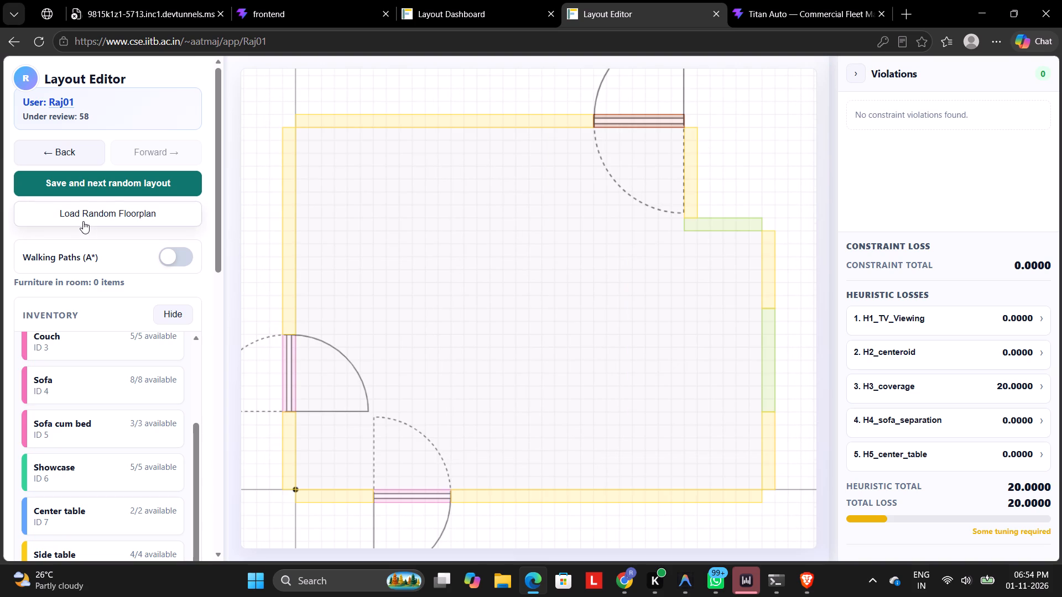
pyautogui.click(83, 221)
# Place the TV on the top wall at about X 50, Y 110.
pyautogui.scroll(4, 61, 371)
pyautogui.moveTo(75, 348); pyautogui.dragTo(432, 143)
# Place a vase table in the bottom-left corner and a sofa cum bed beside it on the bottom wall at X 50, Y 10.
pyautogui.scroll(-6, 118, 296)
pyautogui.moveTo(113, 300); pyautogui.dragTo(320, 443)
pyautogui.moveTo(87, 117); pyautogui.dragTo(407, 467)
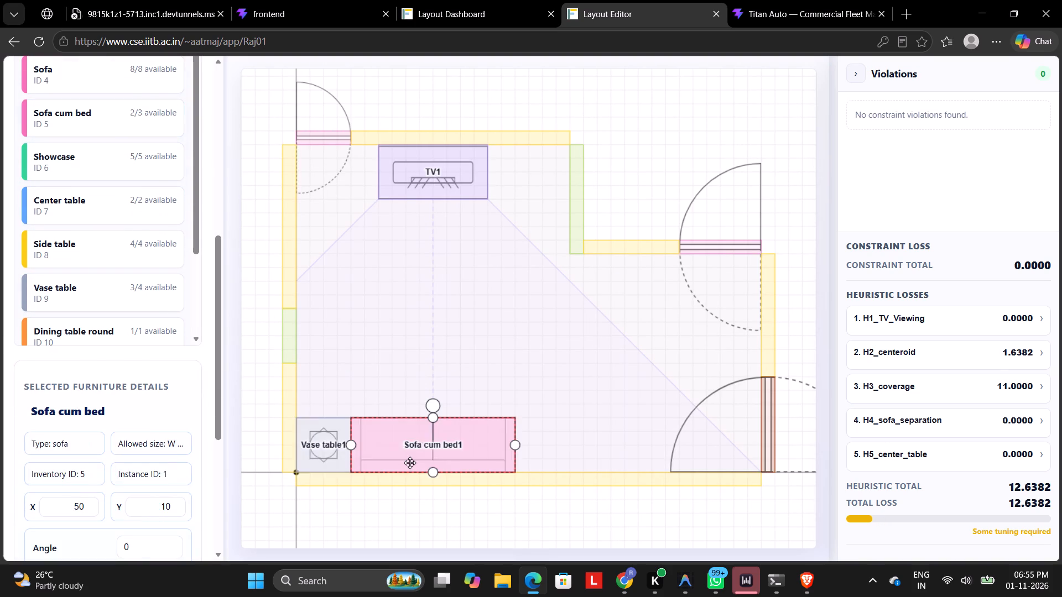
pyautogui.press('e')
pyautogui.press('w')
# Move the TV to X 60, Y 110 and place a side table directly beside its right end at X 90, Y 110.
pyautogui.moveTo(436, 170); pyautogui.dragTo(460, 177)
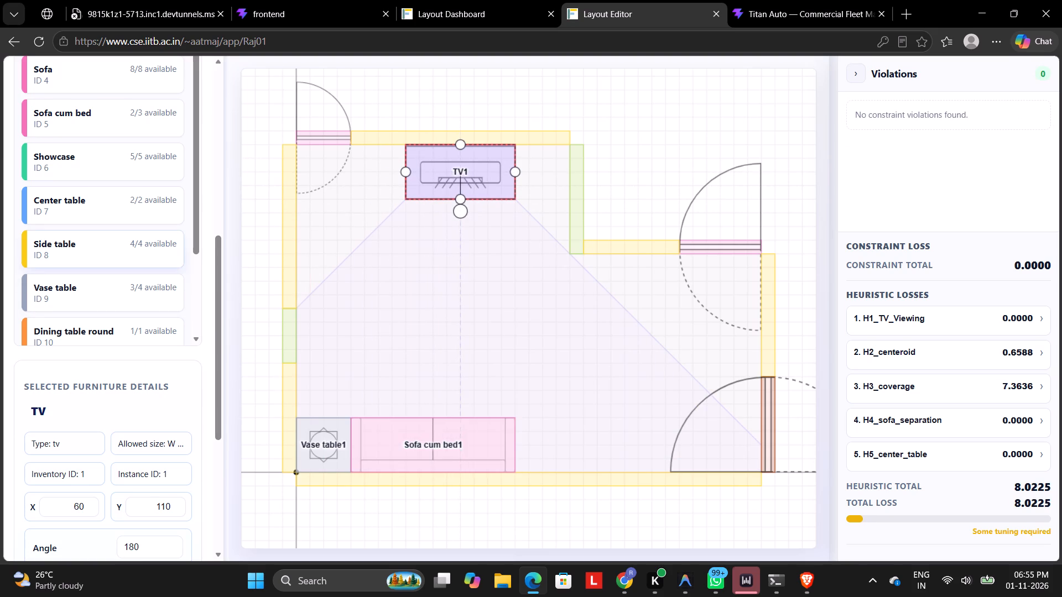
pyautogui.scroll(-2, 110, 260)
pyautogui.moveTo(84, 144); pyautogui.dragTo(570, 172)
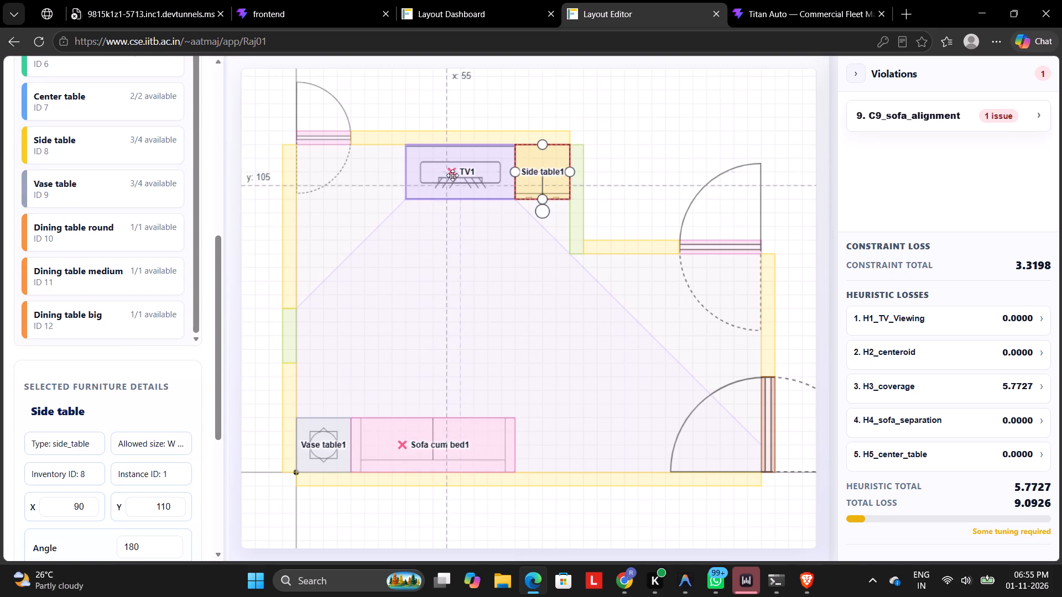
# Widen the sofa cum bed to about 70 and the TV to about 50, and align the TV with it at X 55, Y 110.
pyautogui.click(454, 174)
pyautogui.click(444, 455)
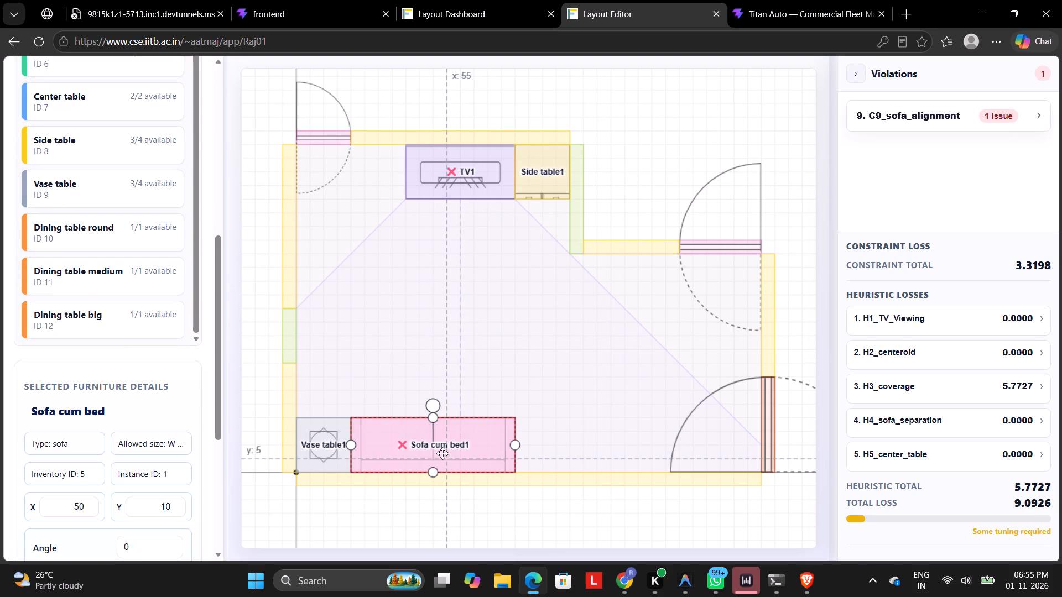
pyautogui.press('e')
pyautogui.click(458, 175)
pyautogui.press('e')
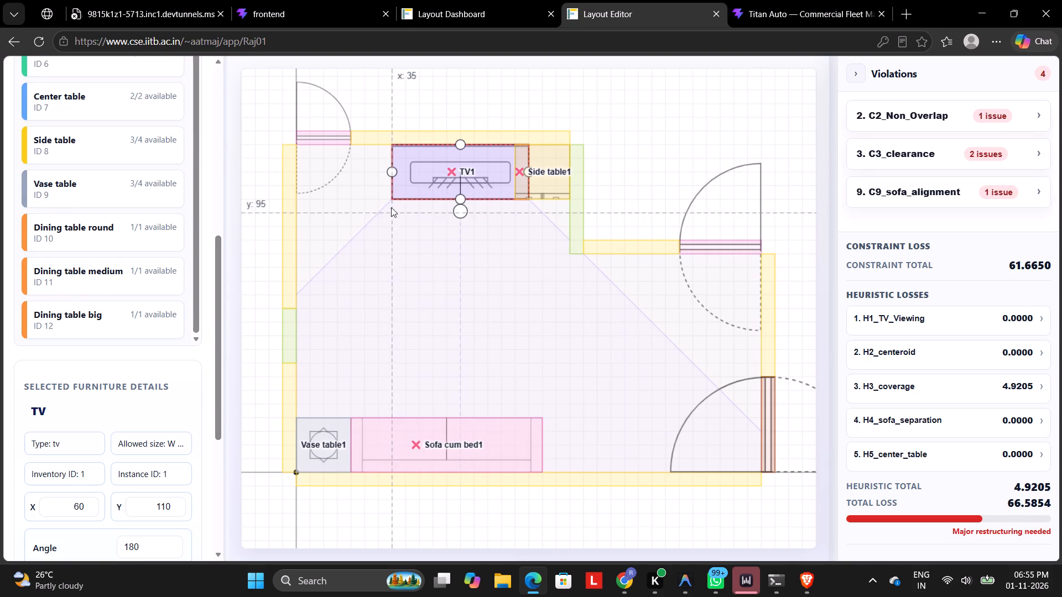
pyautogui.moveTo(435, 165); pyautogui.dragTo(428, 165)
# Place a sofa on the left wall directly above the vase table at about X 10, Y 50.
pyautogui.scroll(2, 79, 169)
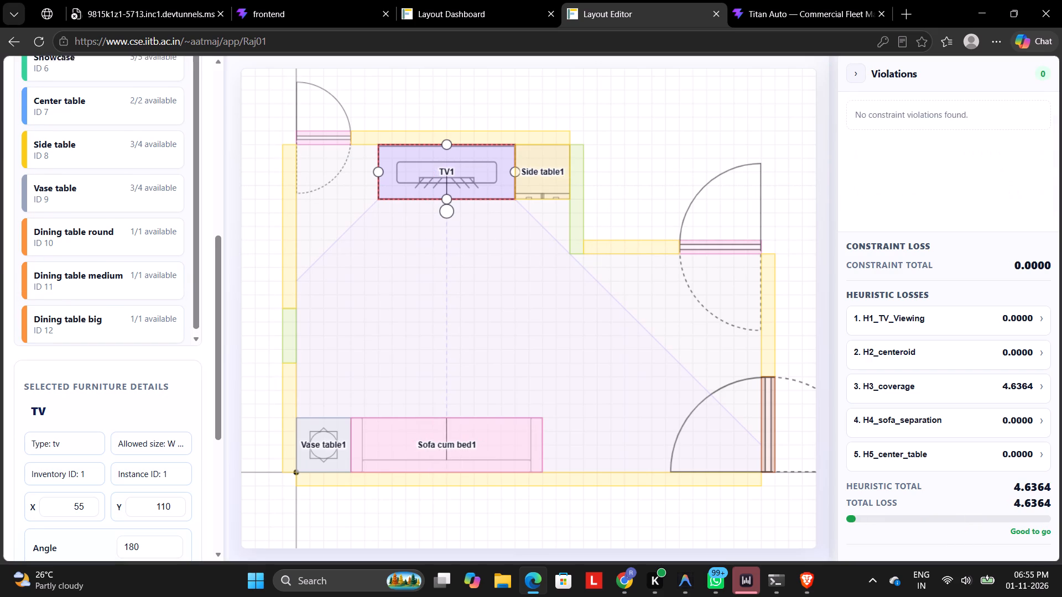
pyautogui.scroll(1, 74, 171)
pyautogui.moveTo(82, 123); pyautogui.dragTo(86, 227)
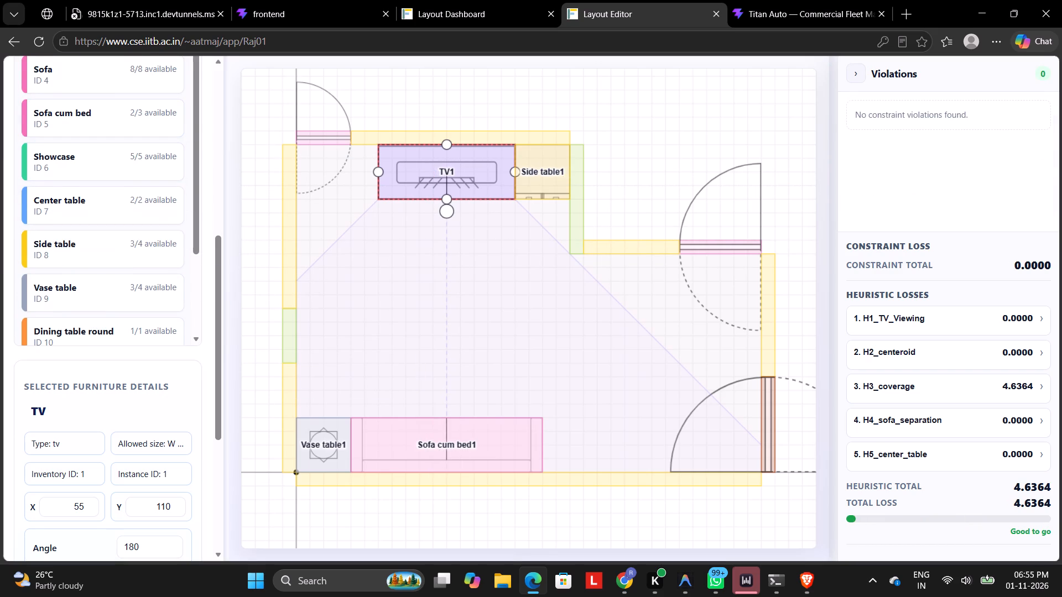
pyautogui.scroll(1, 67, 138)
pyautogui.moveTo(65, 158); pyautogui.dragTo(293, 389)
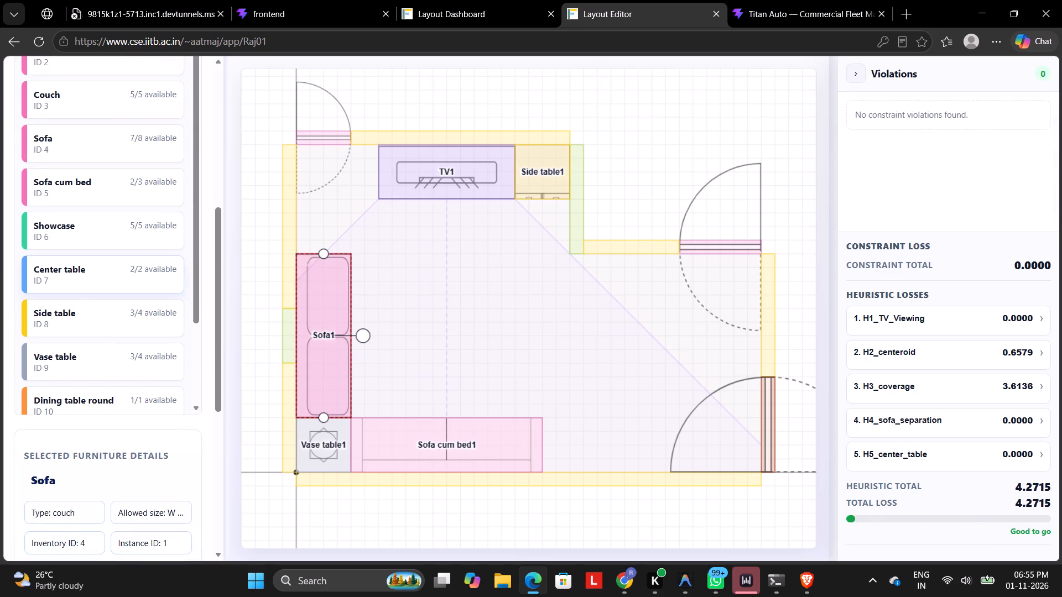
# Place a center table between the TV and the sofa cum bed at about X 60, Y 55.
pyautogui.moveTo(96, 274); pyautogui.dragTo(410, 398)
# Place a side table against the sofa cum bed's right end, turned to face the room and widened to about 30.
pyautogui.moveTo(58, 335); pyautogui.dragTo(395, 444)
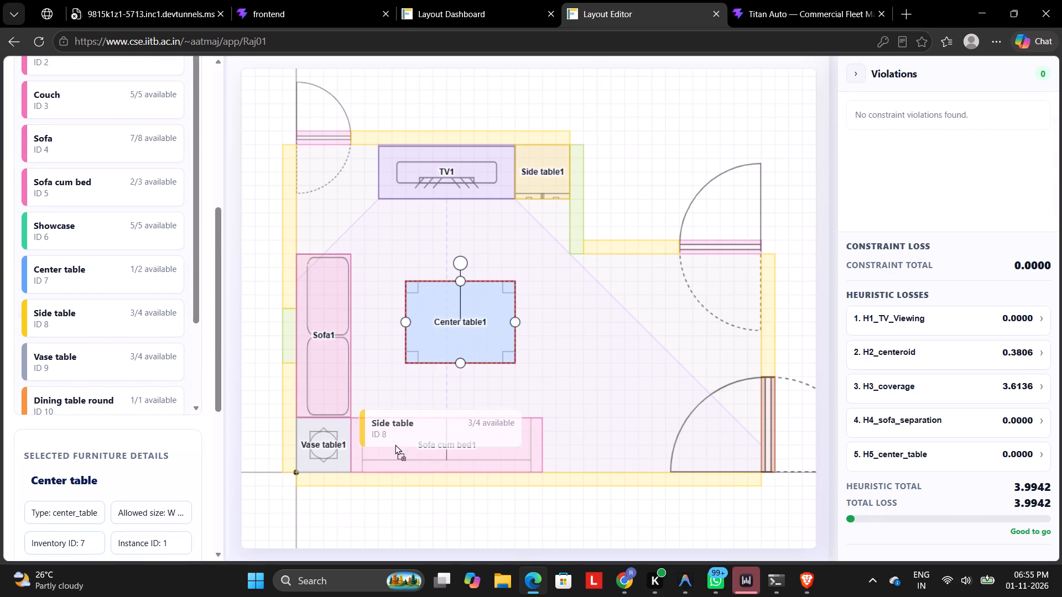
pyautogui.moveTo(395, 444); pyautogui.dragTo(582, 457)
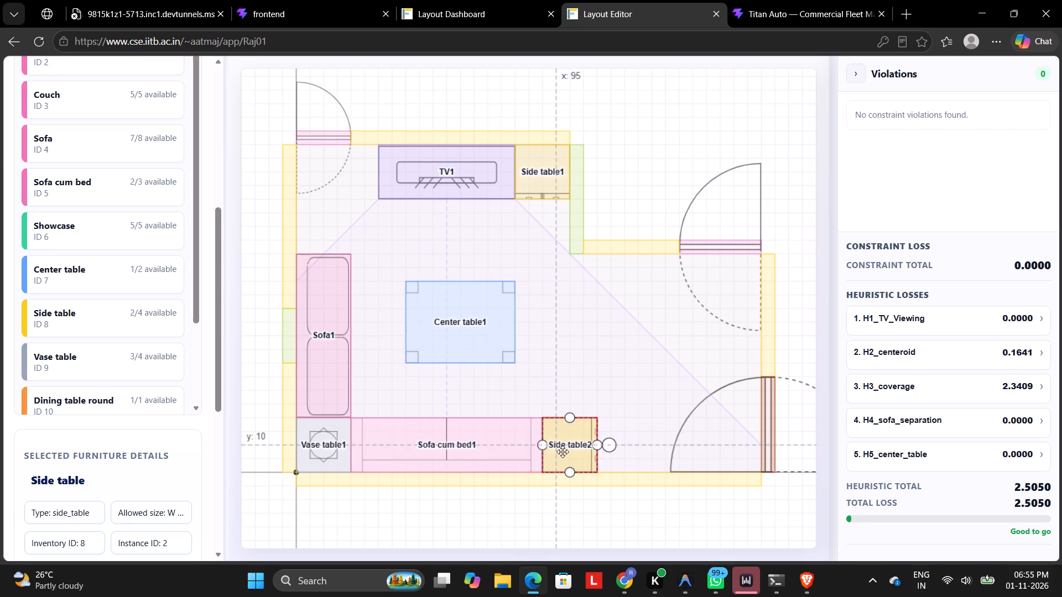
pyautogui.rightClick(563, 452)
pyautogui.press('e')
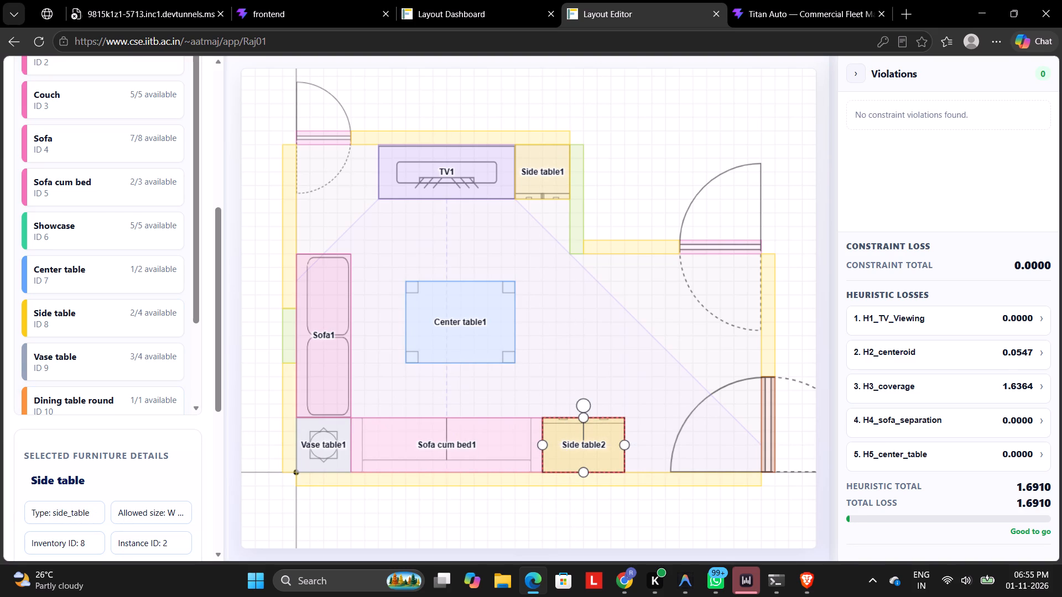
# Place a showcase against the short inner wall left of the upper-right door at about X 120, Y 70, widened to about 40.
pyautogui.moveTo(53, 238); pyautogui.dragTo(579, 279)
pyautogui.moveTo(594, 286); pyautogui.dragTo(641, 290)
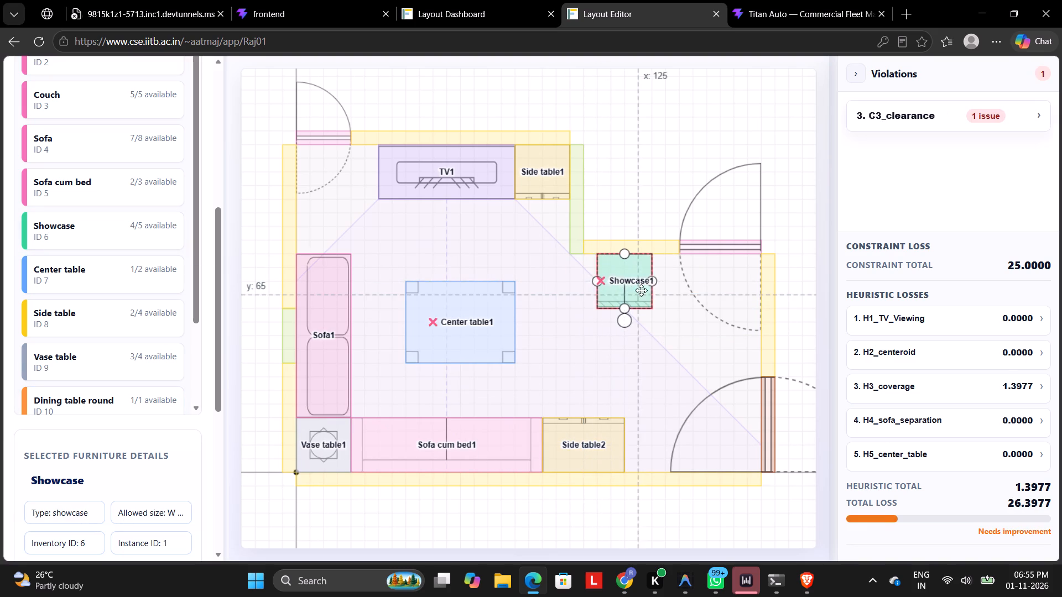
pyautogui.moveTo(641, 290); pyautogui.dragTo(651, 291)
pyautogui.press('e')
pyautogui.moveTo(643, 295); pyautogui.dragTo(621, 295)
pyautogui.press('e')
pyautogui.moveTo(621, 295); pyautogui.dragTo(620, 295)
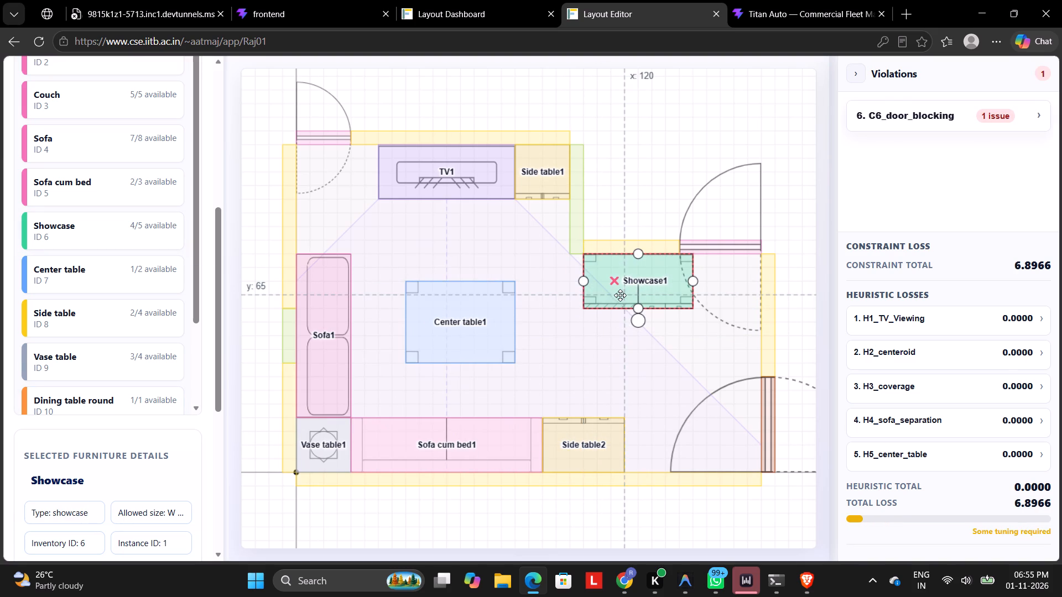
pyautogui.moveTo(620, 295); pyautogui.dragTo(609, 292)
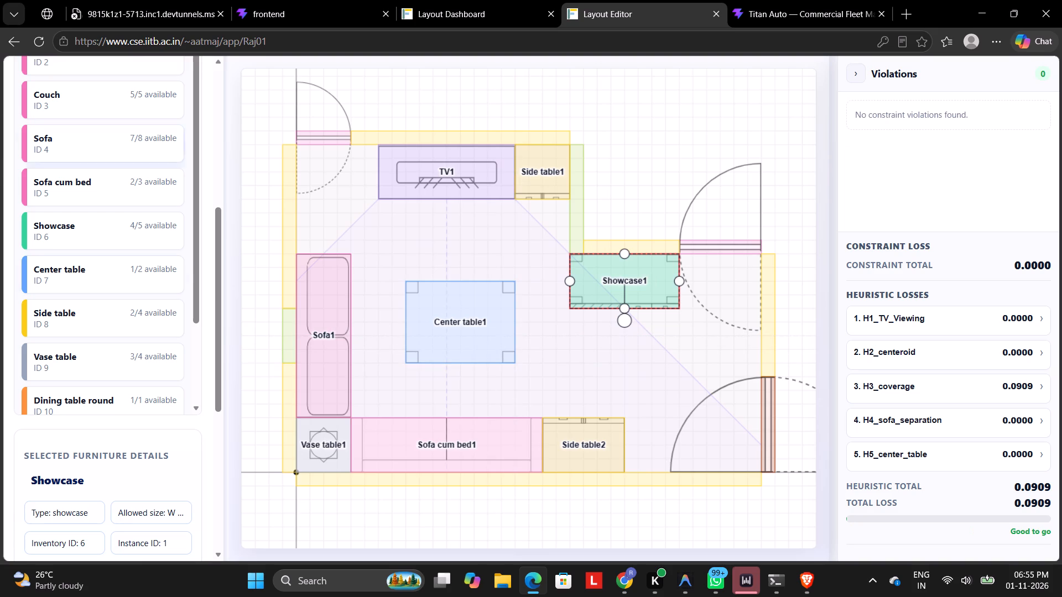
# Save the layout, then swap the next floorplan for another random one.
pyautogui.scroll(6, 0, 174)
pyautogui.click(117, 174)
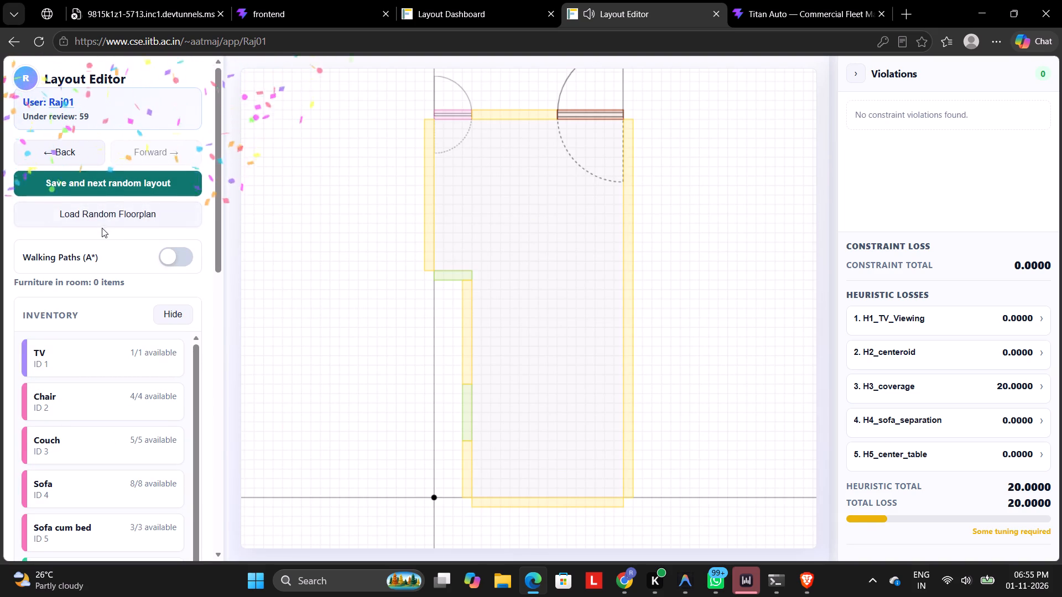
pyautogui.click(102, 222)
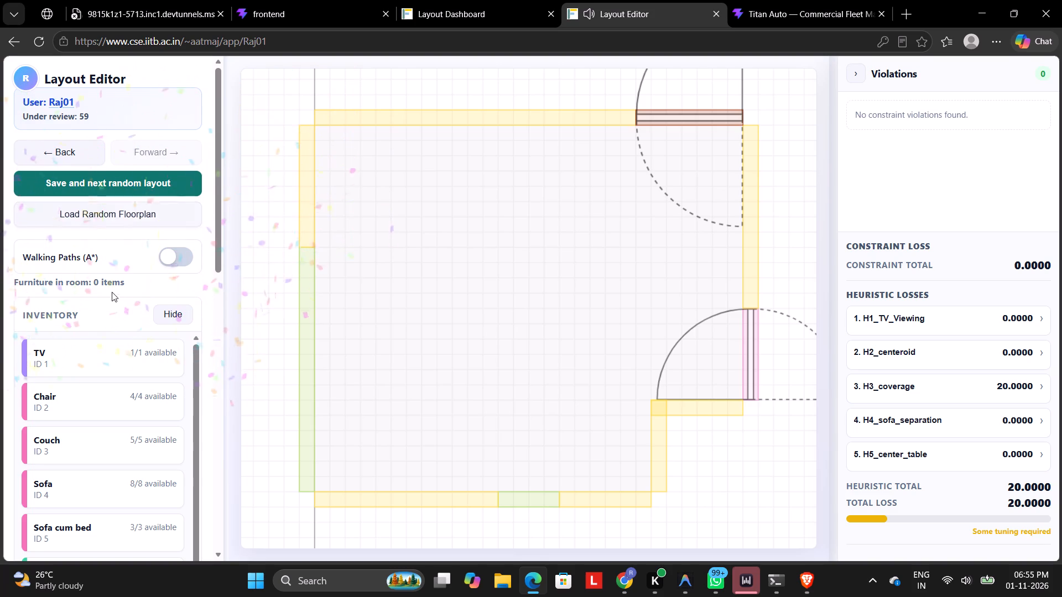
# Place the TV on the top wall at about X 50.
pyautogui.scroll(3, 72, 439)
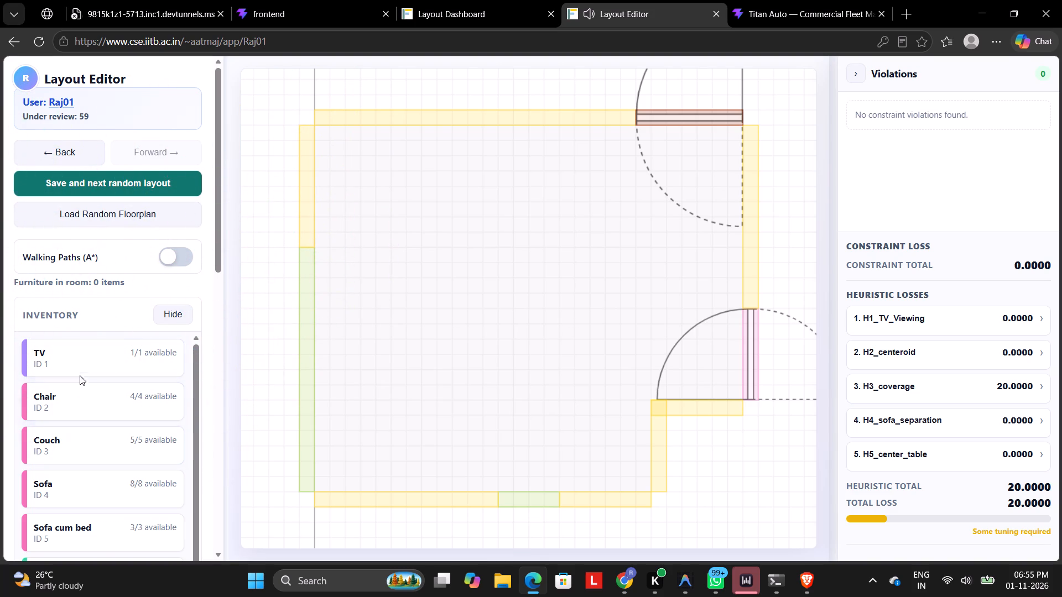
pyautogui.moveTo(77, 368); pyautogui.dragTo(468, 157)
pyautogui.scroll(-3, 0, 338)
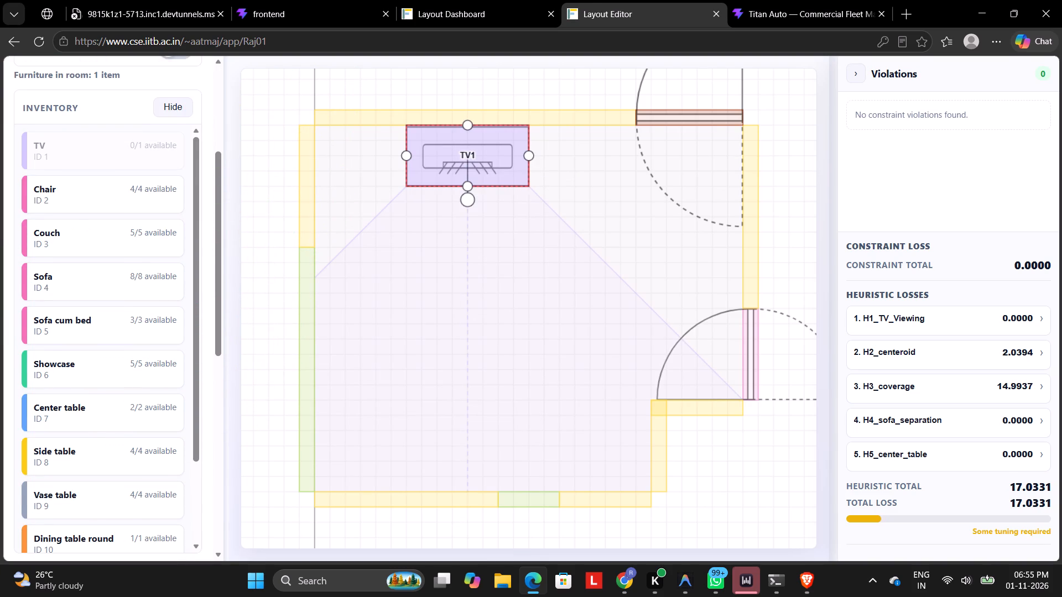
# Place a vase table in the room's lower-left corner, flush against both walls.
pyautogui.moveTo(40, 514); pyautogui.dragTo(307, 476)
pyautogui.moveTo(352, 474); pyautogui.dragTo(352, 449)
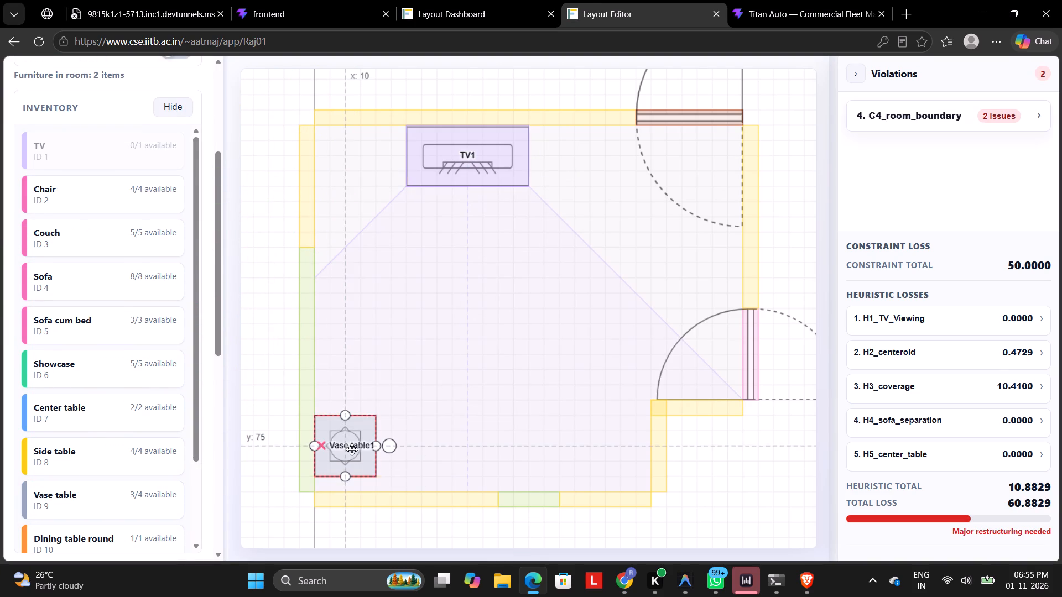
pyautogui.moveTo(352, 449); pyautogui.dragTo(352, 460)
# Place a sofa along the bottom wall beside the vase table, widen it to about 70, and swap it for a sofa cum bed.
pyautogui.moveTo(46, 288); pyautogui.dragTo(404, 452)
pyautogui.press('e')
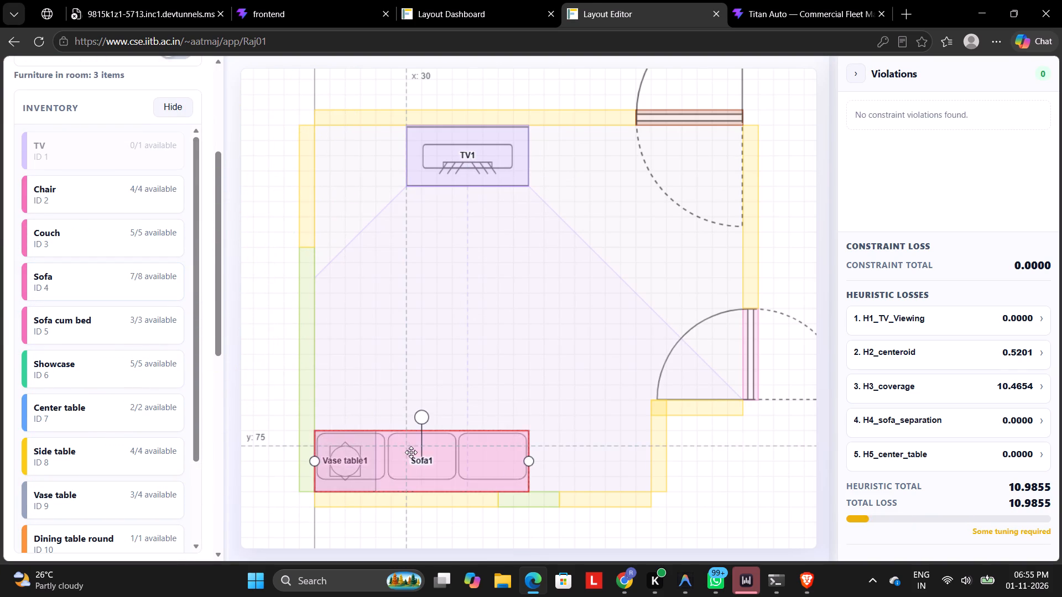
pyautogui.press('e')
pyautogui.moveTo(412, 452); pyautogui.dragTo(483, 455)
pyautogui.press('e')
pyautogui.moveTo(471, 458); pyautogui.dragTo(460, 460)
pyautogui.press('w')
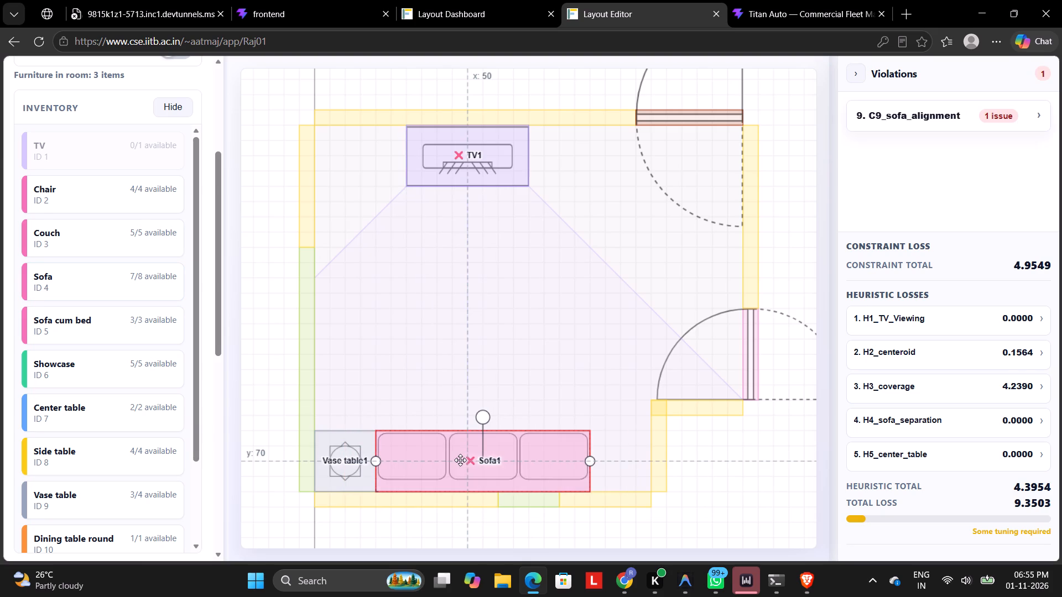
pyautogui.press('c')
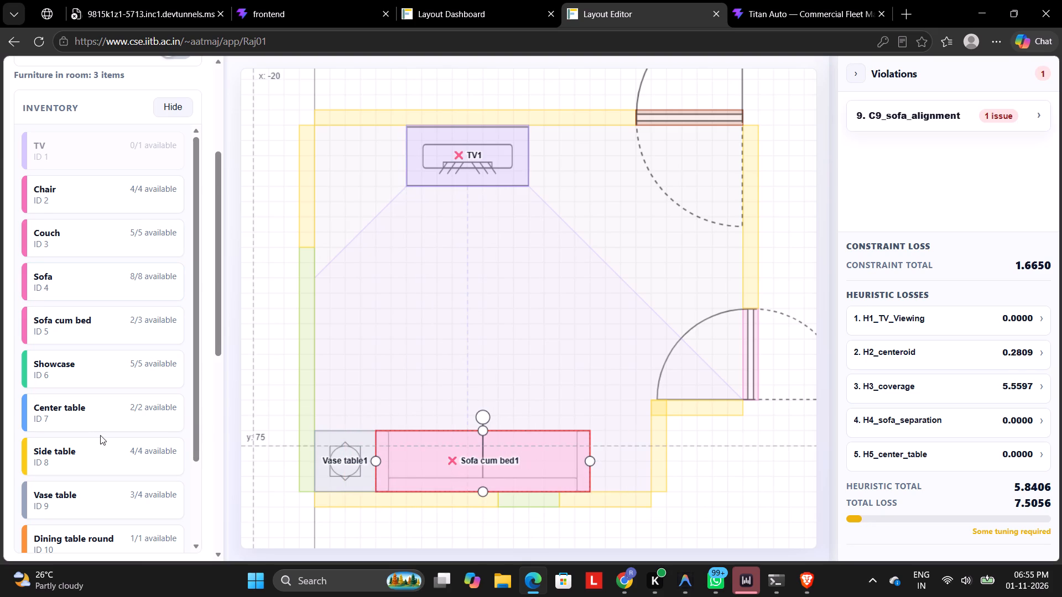
# Place a side table between the sofa cum bed's right end and the short right wall, discarding the vase table tried there first.
pyautogui.moveTo(51, 500); pyautogui.dragTo(583, 466)
pyautogui.press('d')
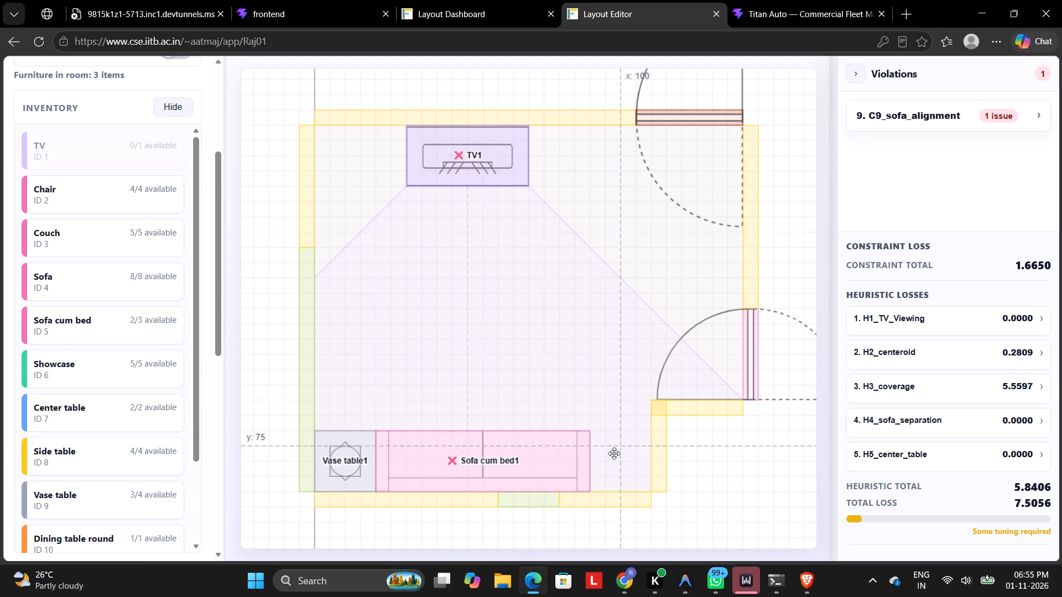
pyautogui.moveTo(49, 464); pyautogui.dragTo(584, 468)
# Shift the TV right along the top wall to about X 55, in line with the sofa cum bed's centre.
pyautogui.moveTo(322, 406); pyautogui.dragTo(394, 253)
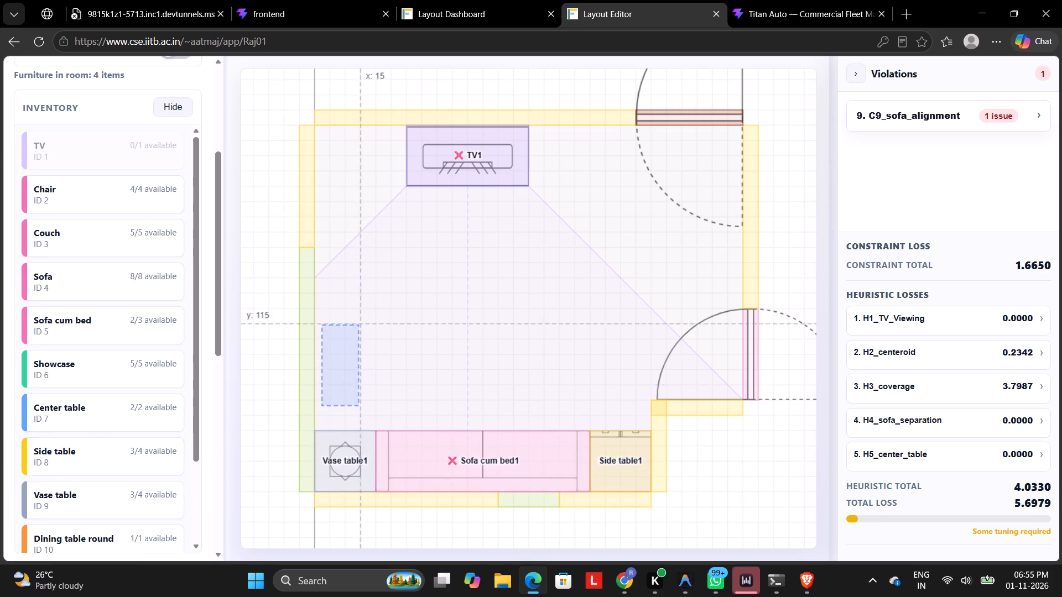
pyautogui.moveTo(394, 253); pyautogui.dragTo(416, 191)
pyautogui.moveTo(460, 166); pyautogui.dragTo(472, 169)
# Place a sofa against the left window wall, directly above the corner vase table.
pyautogui.moveTo(0, 285); pyautogui.dragTo(65, 300)
pyautogui.moveTo(66, 285); pyautogui.dragTo(214, 359)
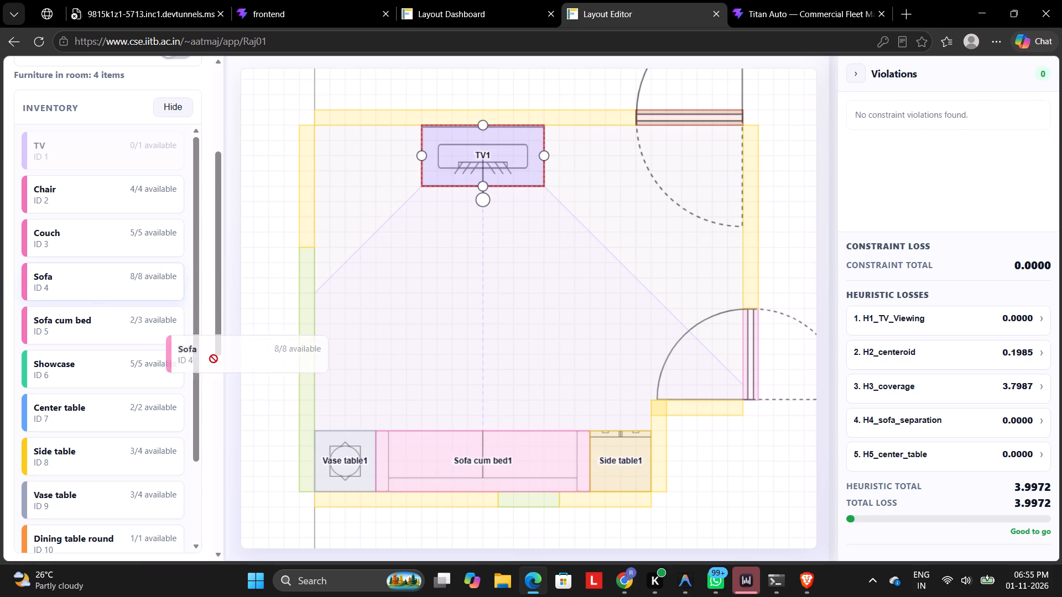
pyautogui.moveTo(214, 359); pyautogui.dragTo(276, 375)
# Place a center table between the TV and the sofa cum bed at about X 60, Y 115.
pyautogui.moveTo(66, 422); pyautogui.dragTo(477, 347)
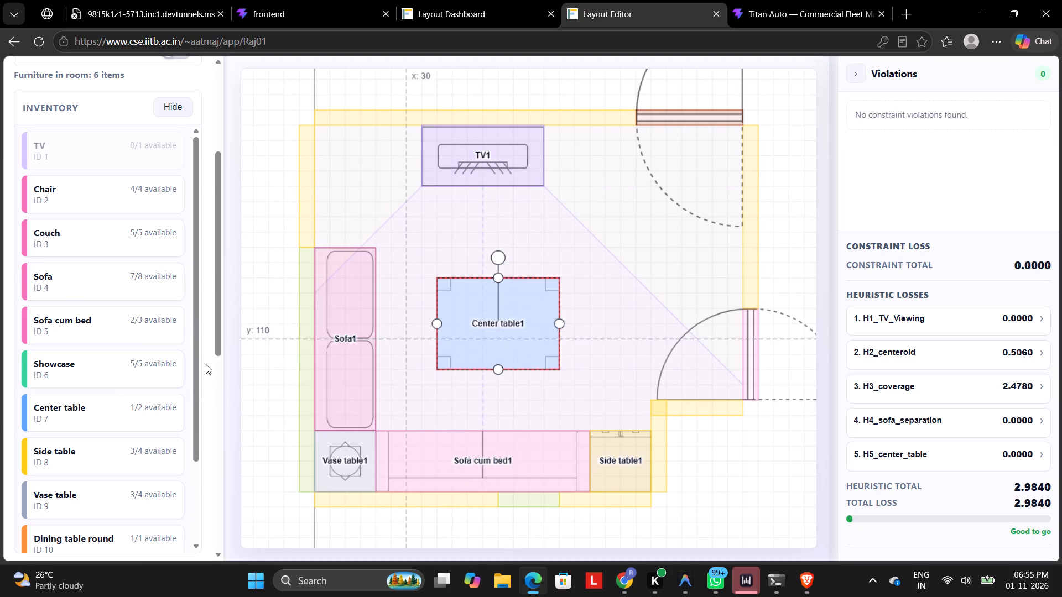
# Place a side table flush against the TV's left side on the top wall, turned to face the room.
pyautogui.moveTo(28, 458); pyautogui.dragTo(323, 217)
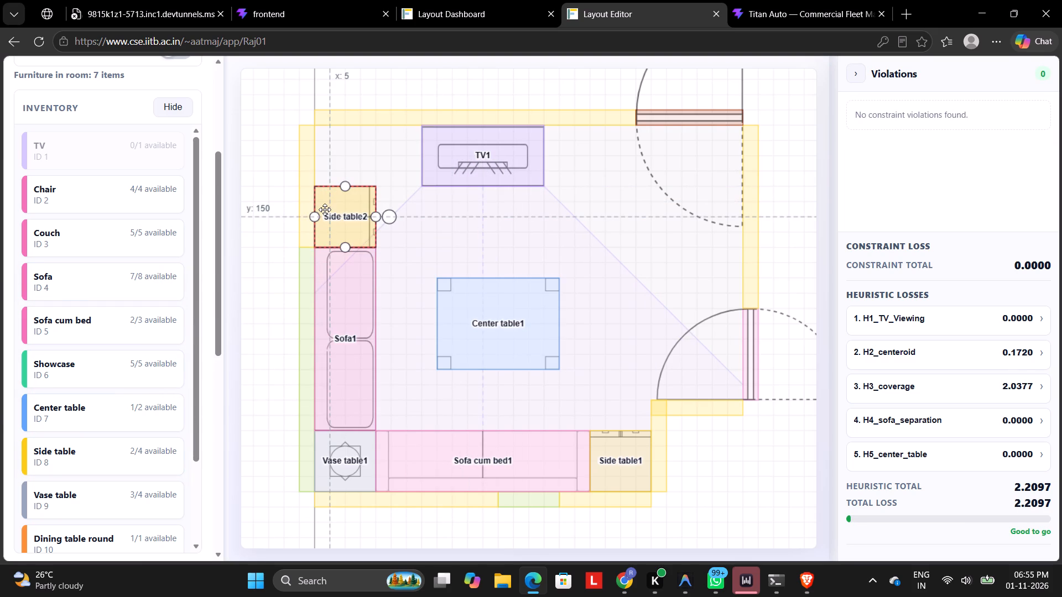
pyautogui.rightClick(325, 210)
pyautogui.rightClick(325, 210)
pyautogui.rightClick(325, 210)
pyautogui.moveTo(325, 210); pyautogui.dragTo(373, 163)
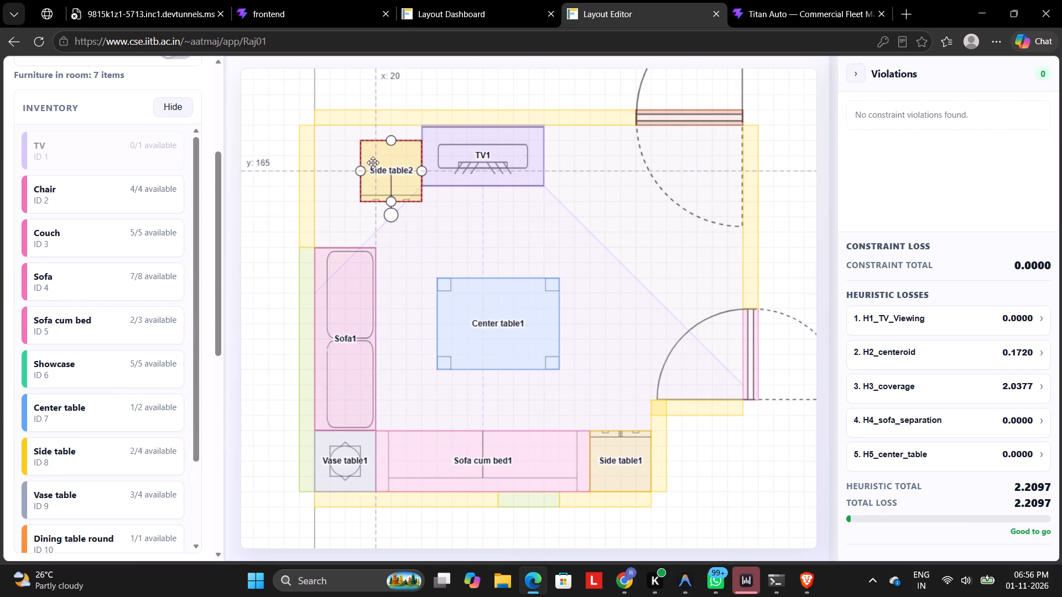
pyautogui.moveTo(373, 163); pyautogui.dragTo(373, 151)
# Place a side table between the TV's right side and the top door, facing the room and widened to about 30.
pyautogui.moveTo(83, 441); pyautogui.dragTo(536, 187)
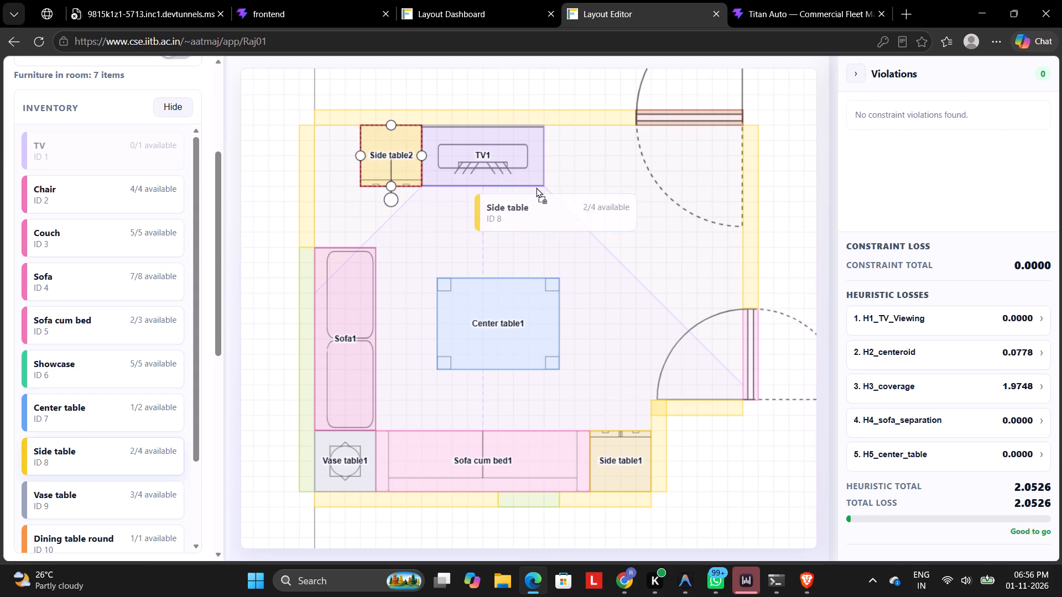
pyautogui.moveTo(536, 187); pyautogui.dragTo(540, 163)
pyautogui.press('e')
pyautogui.rightClick(574, 156)
pyautogui.rightClick(574, 156)
pyautogui.rightClick(574, 156)
pyautogui.moveTo(574, 156); pyautogui.dragTo(579, 138)
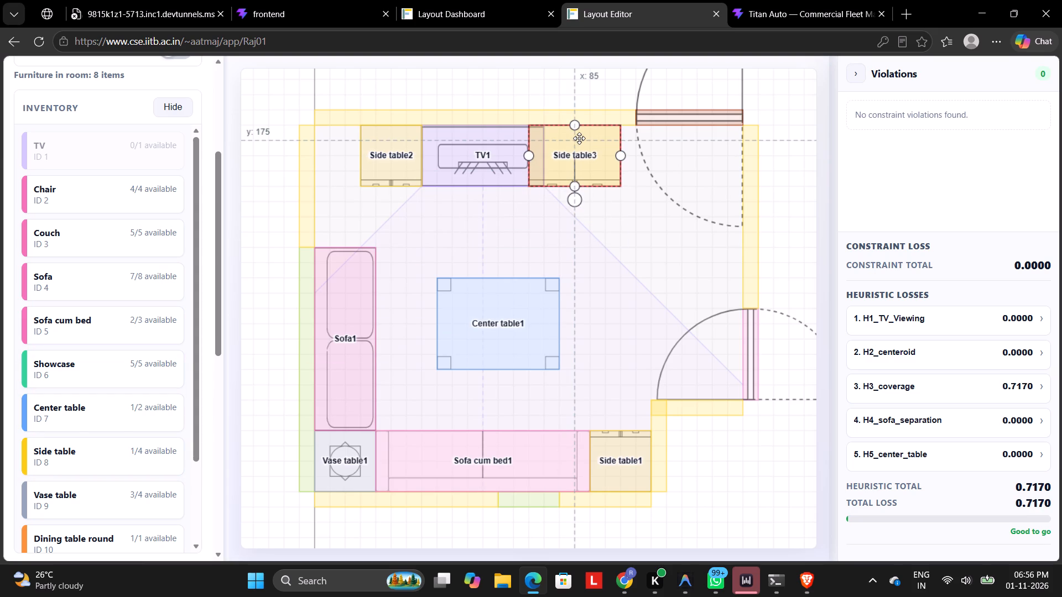
pyautogui.moveTo(579, 138); pyautogui.dragTo(583, 138)
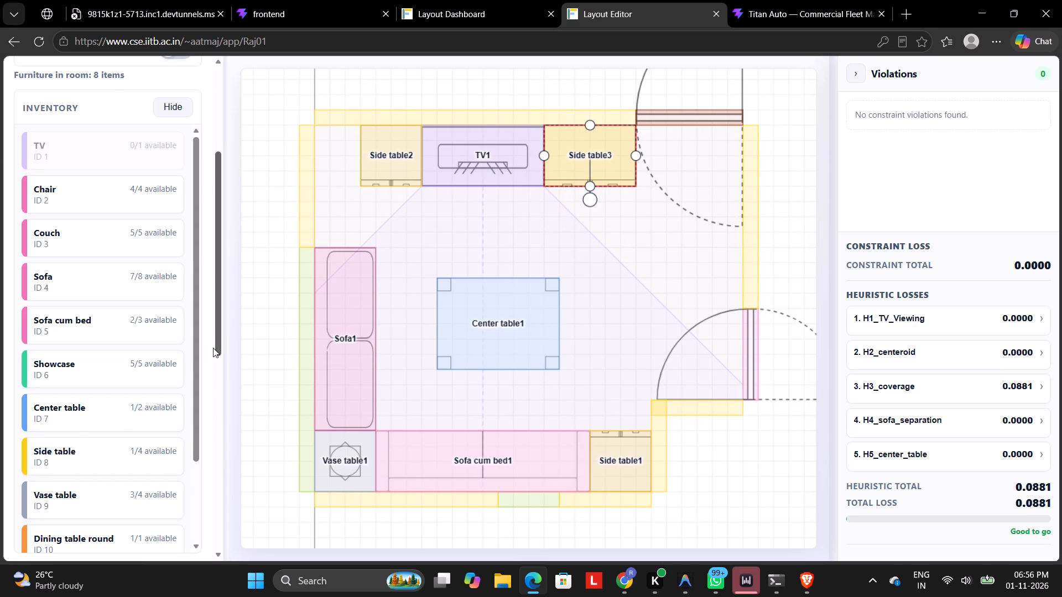
# Save the layout anyway, accepting the small gap beside the lower-right side table.
pyautogui.scroll(6, 2, 292)
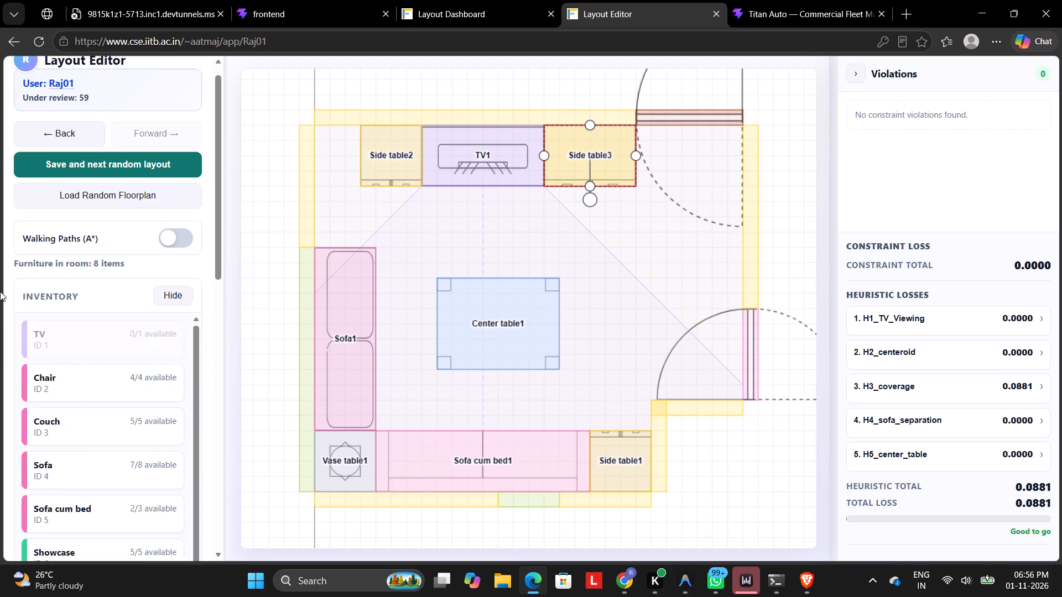
pyautogui.click(122, 175)
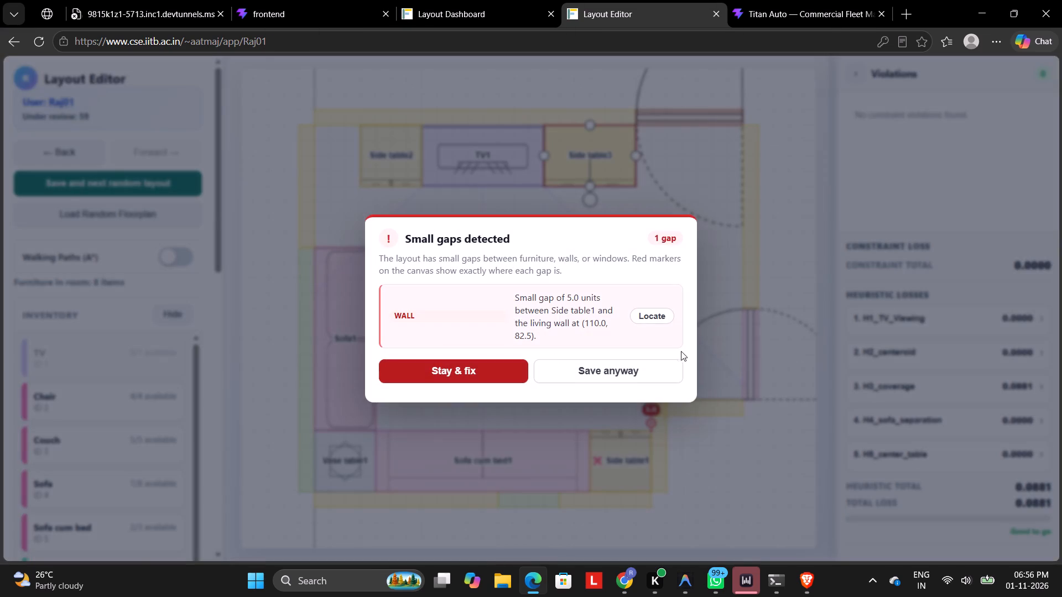
pyautogui.click(641, 376)
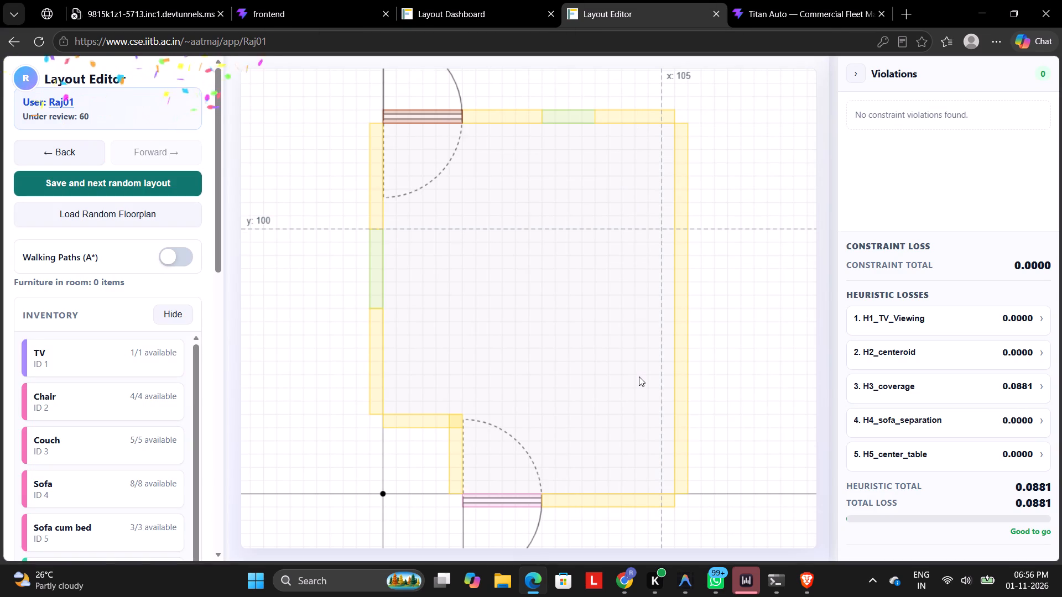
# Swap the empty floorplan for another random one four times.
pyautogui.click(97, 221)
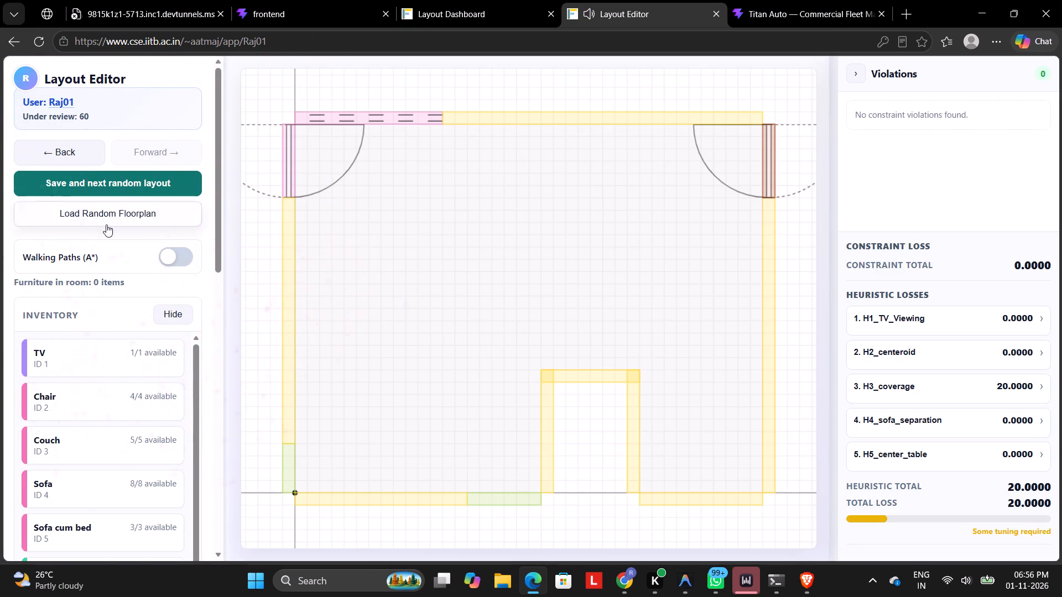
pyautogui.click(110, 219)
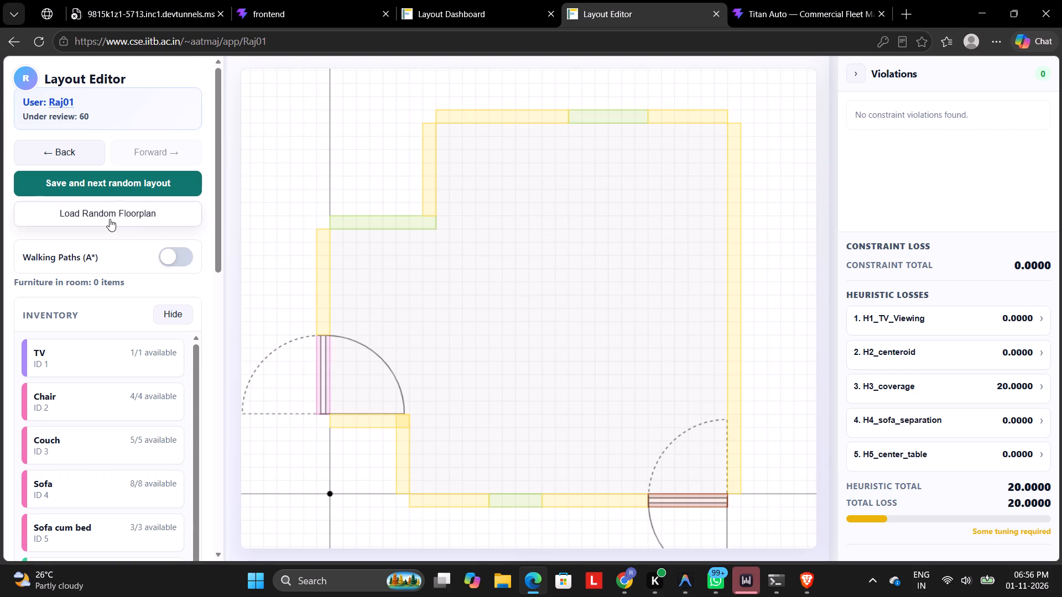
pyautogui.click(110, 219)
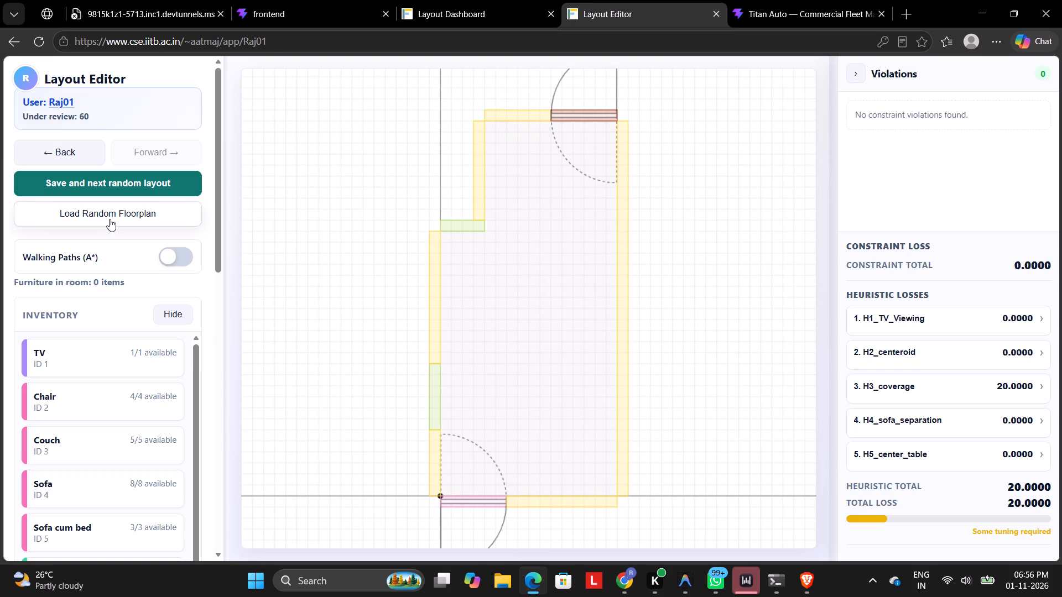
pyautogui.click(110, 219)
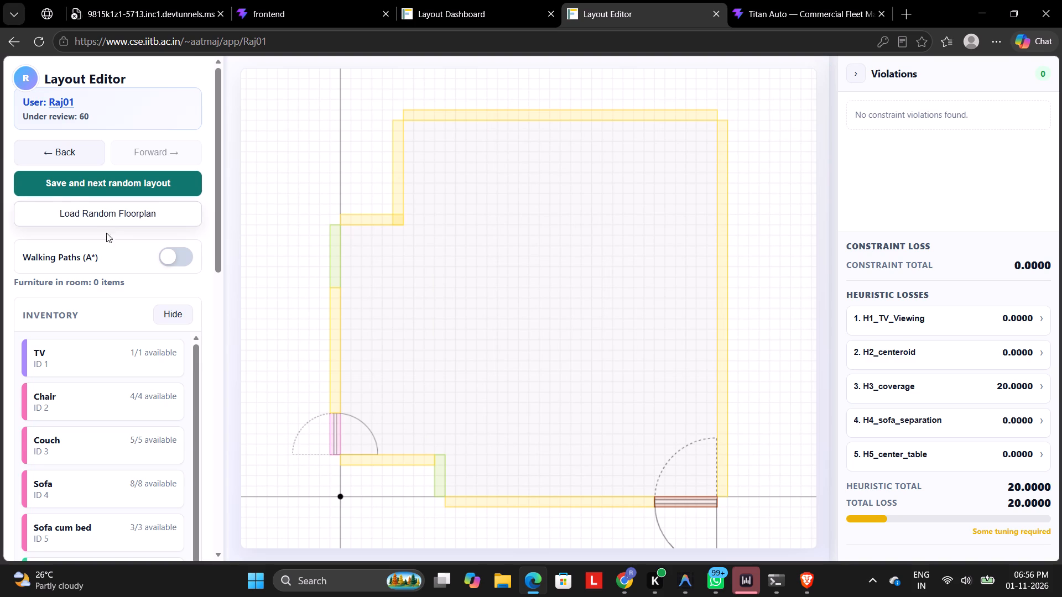
# Check the daily standings on the dashboard leaderboard and return to the Layout Editor.
pyautogui.click(501, 0)
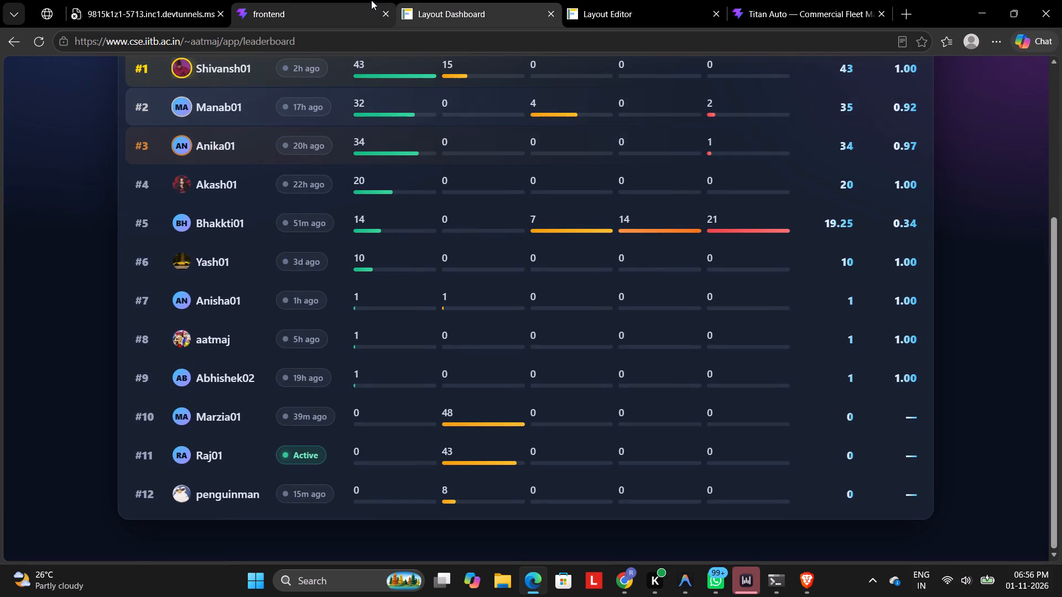
pyautogui.scroll(2, 496, 392)
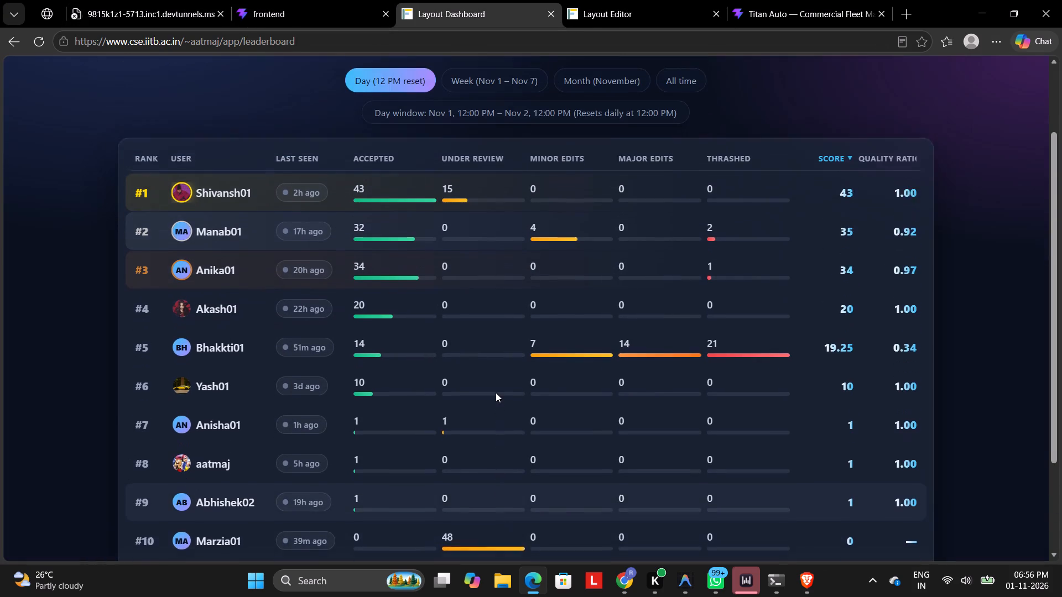
pyautogui.scroll(-2, 496, 392)
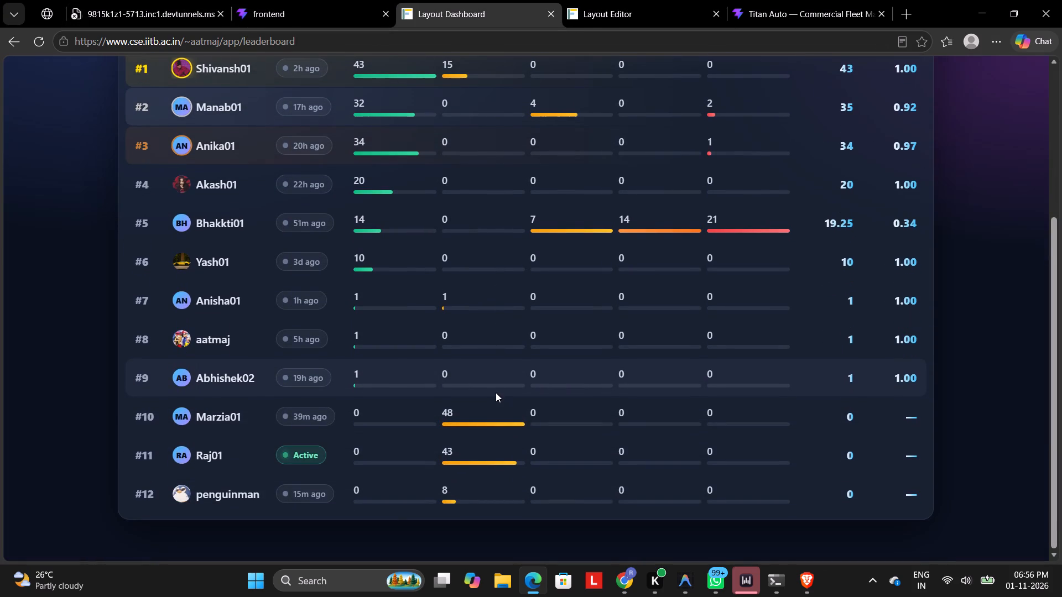
pyautogui.hotkey('alt', 'Tab')
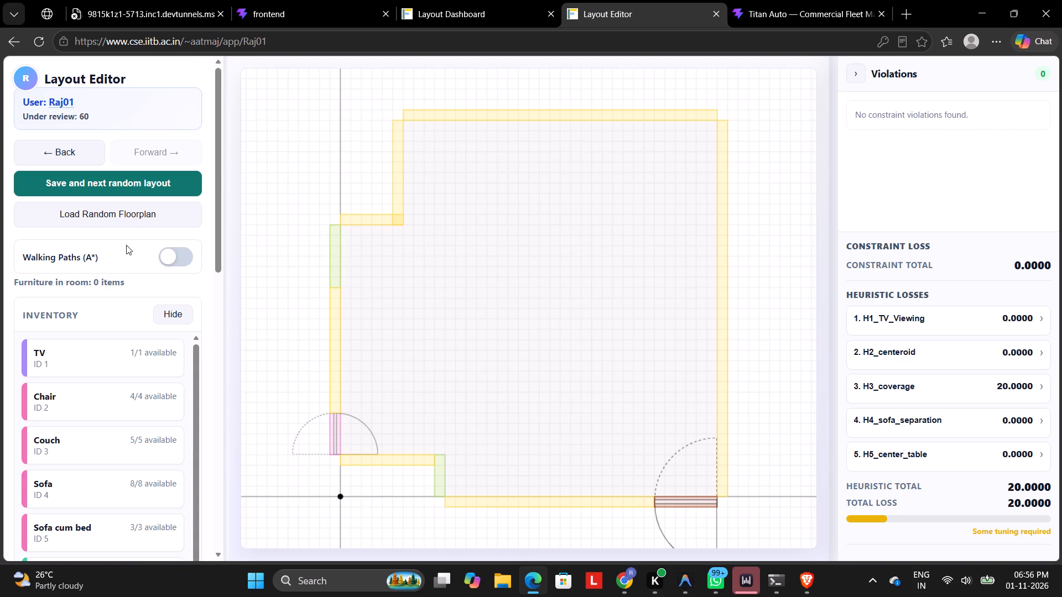
# Load another random floorplan and place the TV on the right wall, just above the lower-right door.
pyautogui.click(125, 211)
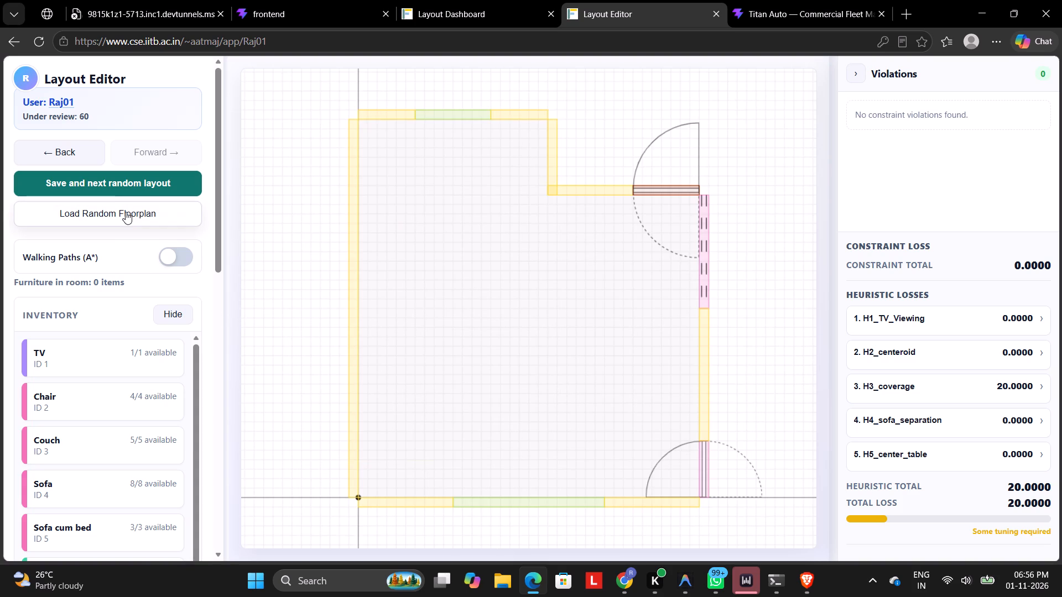
pyautogui.moveTo(81, 369); pyautogui.dragTo(716, 376)
# Place a vase table in the room's lower-left corner, flush against the left and bottom walls.
pyautogui.scroll(-3, 48, 365)
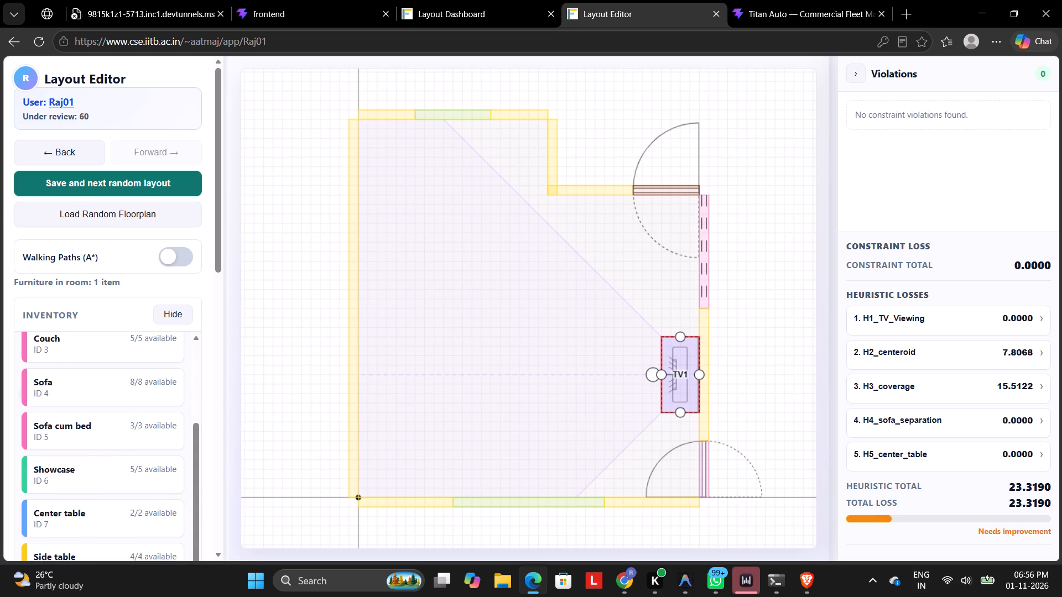
pyautogui.scroll(-2, 65, 422)
pyautogui.click(146, 463)
pyautogui.moveTo(67, 465); pyautogui.dragTo(403, 469)
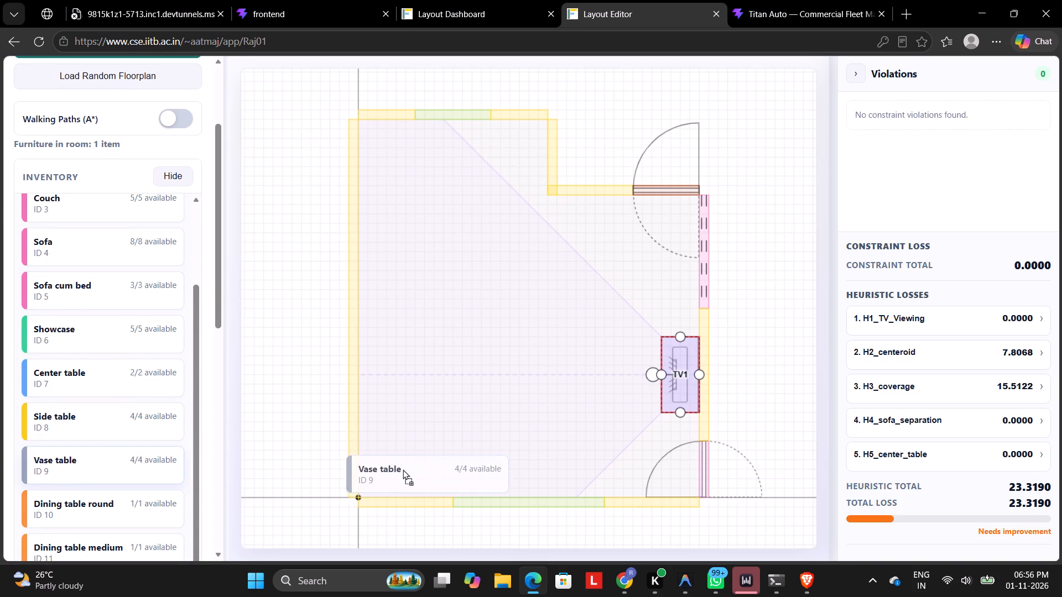
pyautogui.moveTo(403, 469); pyautogui.dragTo(404, 469)
pyautogui.moveTo(404, 468); pyautogui.dragTo(378, 471)
# Place a sofa on the left wall directly above the vase table, facing the TV and lengthened to about 80.
pyautogui.moveTo(54, 250); pyautogui.dragTo(269, 405)
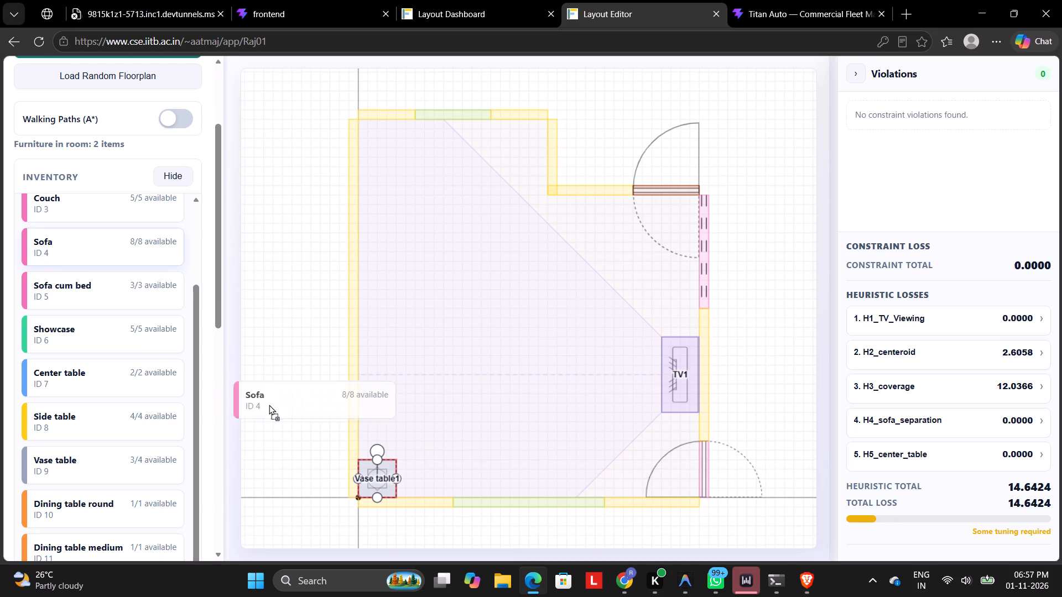
pyautogui.moveTo(269, 405); pyautogui.dragTo(357, 427)
pyautogui.press('e')
pyautogui.press('e')
# Place a second sofa along the bottom window wall beside the vase table, lengthened to about 80.
pyautogui.moveTo(57, 252); pyautogui.dragTo(336, 459)
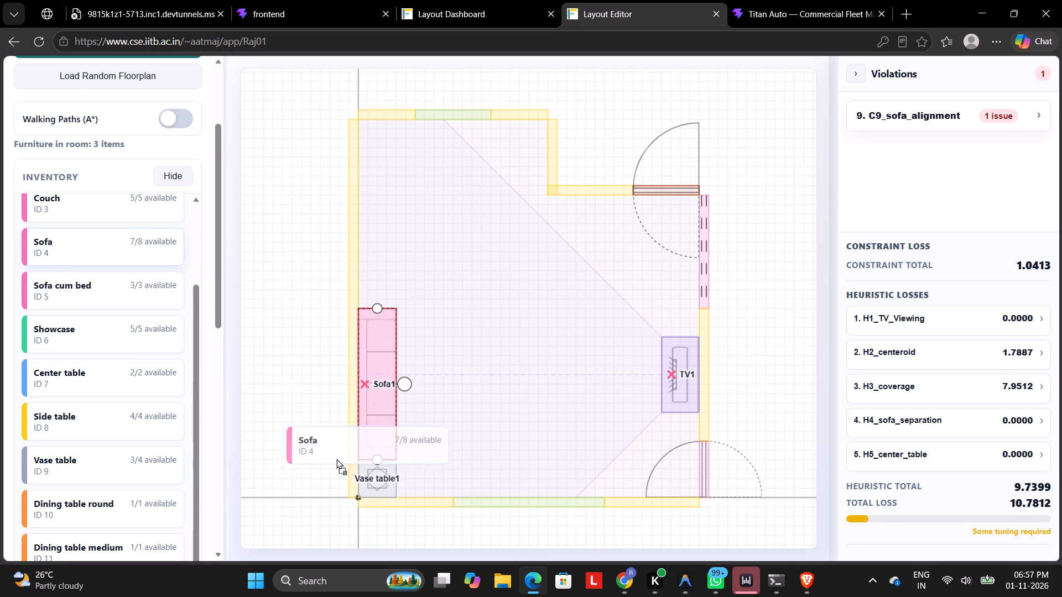
pyautogui.moveTo(336, 459); pyautogui.dragTo(419, 480)
pyautogui.press('e')
pyautogui.press('e')
pyautogui.press('e')
# Place a center table in front of the two sofas at about X 60, Y 60.
pyautogui.moveTo(103, 382); pyautogui.dragTo(496, 418)
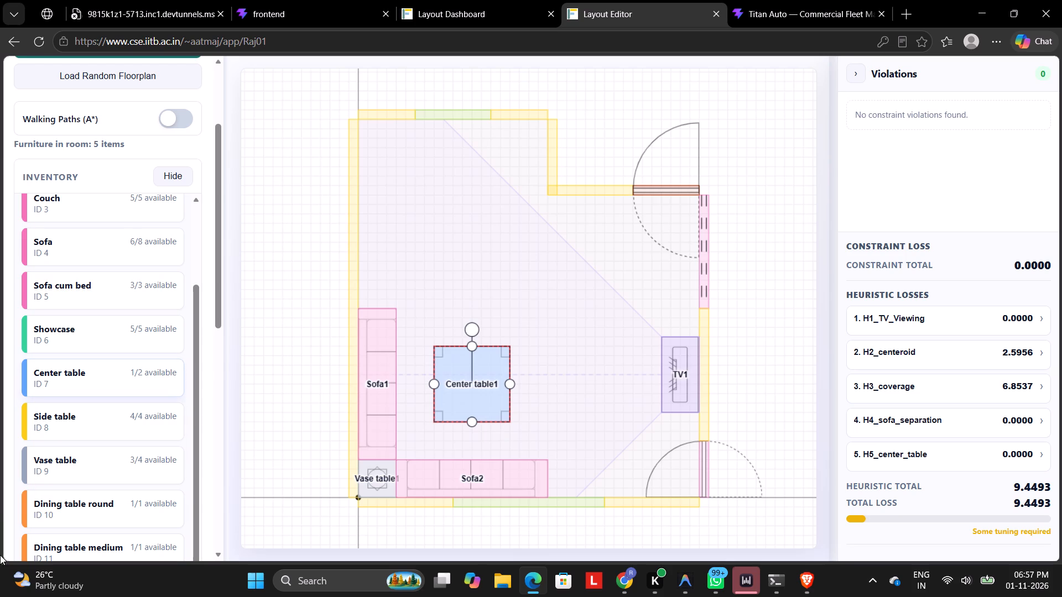
# Place a side table on the bottom wall, flush against the right end of the lower sofa.
pyautogui.moveTo(94, 428); pyautogui.dragTo(633, 472)
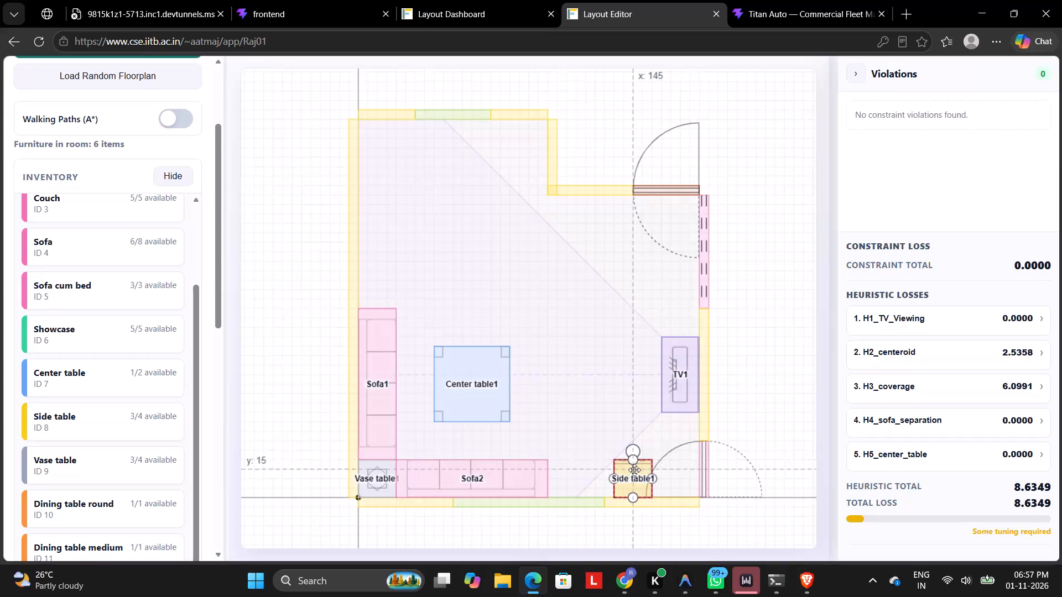
pyautogui.moveTo(633, 470); pyautogui.dragTo(560, 469)
pyautogui.moveTo(565, 473); pyautogui.dragTo(584, 474)
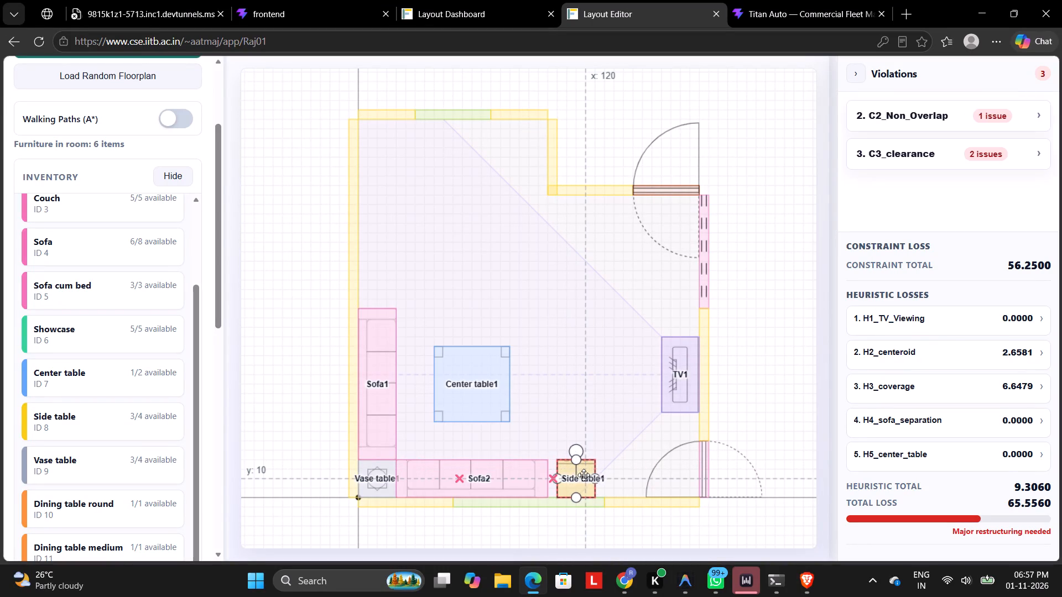
pyautogui.moveTo(584, 475); pyautogui.dragTo(571, 477)
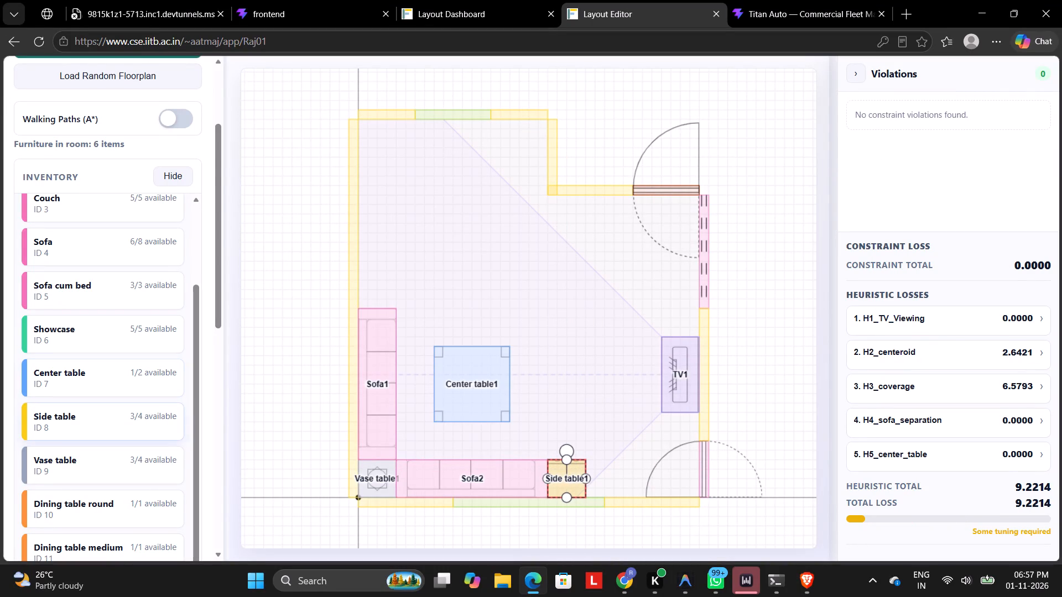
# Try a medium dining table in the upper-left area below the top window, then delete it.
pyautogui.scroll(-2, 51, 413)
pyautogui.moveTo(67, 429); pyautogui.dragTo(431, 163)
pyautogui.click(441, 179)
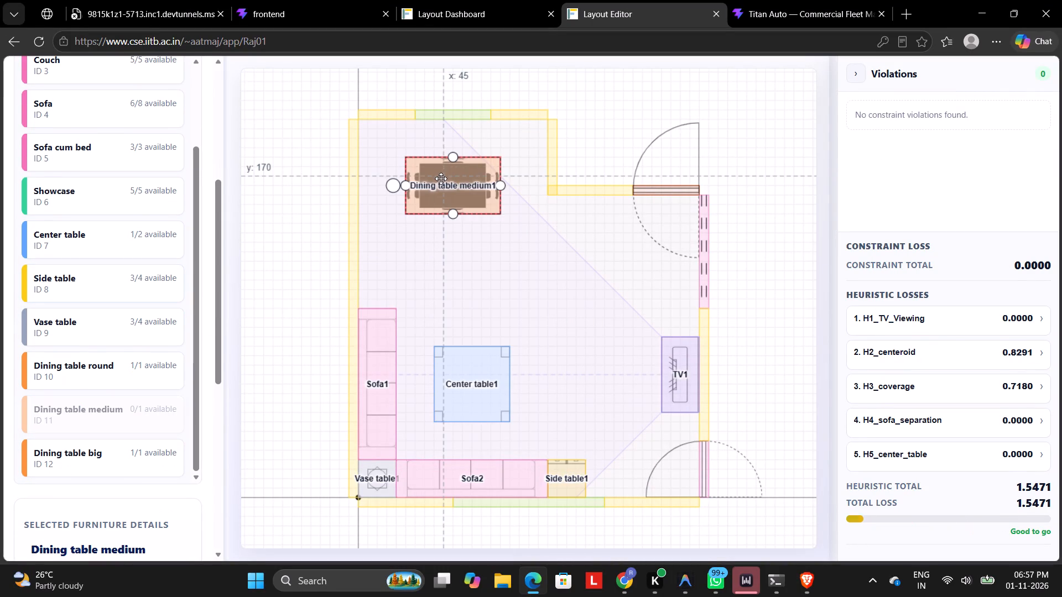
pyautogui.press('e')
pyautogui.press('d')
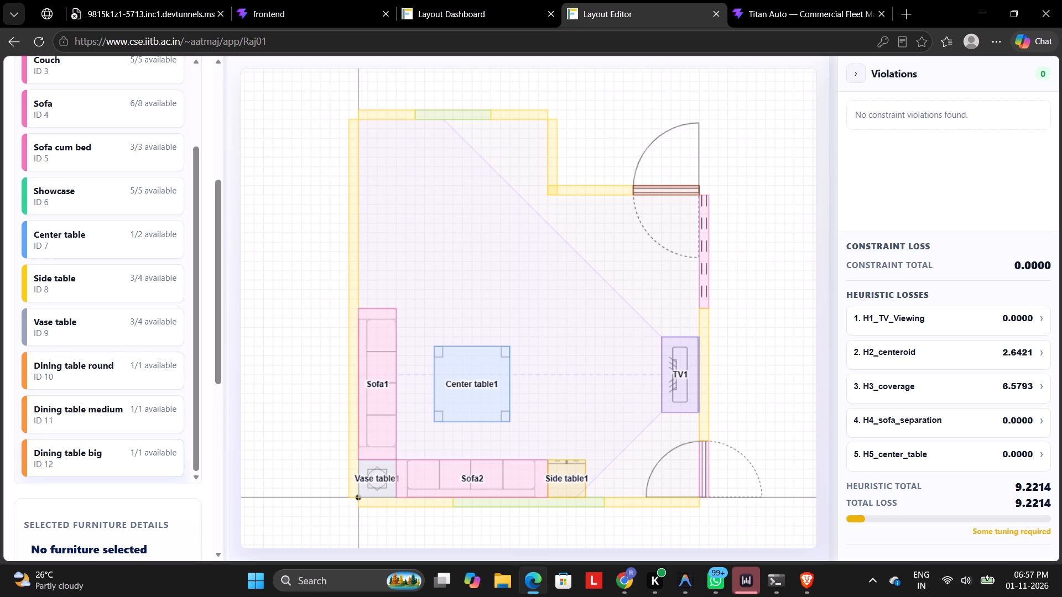
# Place a big dining table in the upper-left area below the top window, at about X 50, Y 165, sized about 60 by 40.
pyautogui.moveTo(123, 454); pyautogui.dragTo(480, 153)
pyautogui.click(473, 177)
pyautogui.press('e')
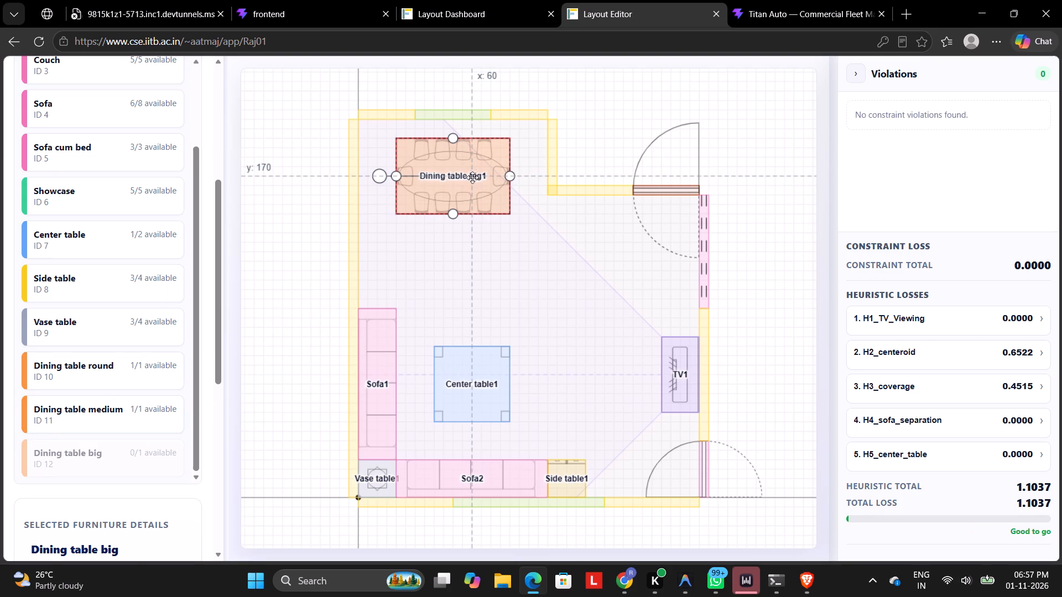
pyautogui.click(472, 178)
pyautogui.moveTo(471, 182); pyautogui.dragTo(471, 187)
pyautogui.moveTo(454, 226); pyautogui.dragTo(456, 214)
# Place a second vase table at the upper end of the left-wall sofa, and a third sofa beside it above the center table.
pyautogui.moveTo(94, 323); pyautogui.dragTo(345, 290)
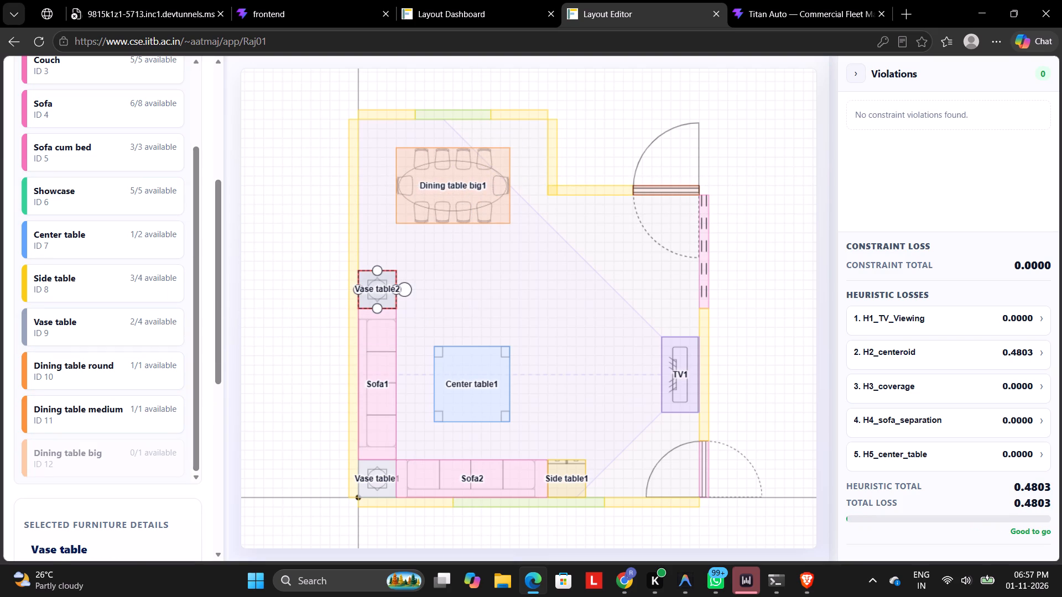
pyautogui.moveTo(74, 112); pyautogui.dragTo(414, 304)
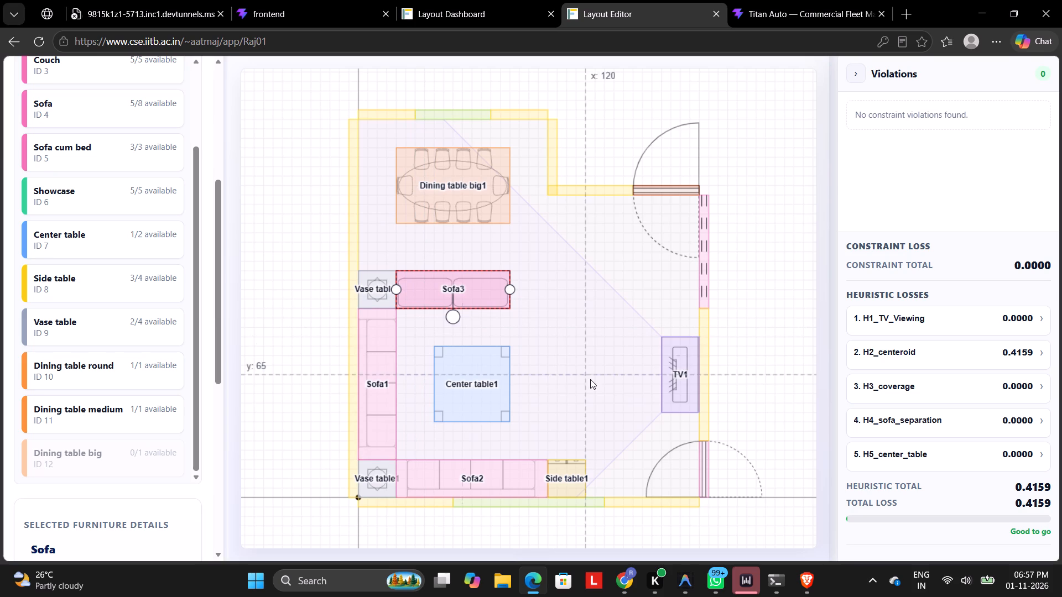
# Lengthen the TV on the right wall to about 50.
pyautogui.click(671, 389)
pyautogui.press('e')
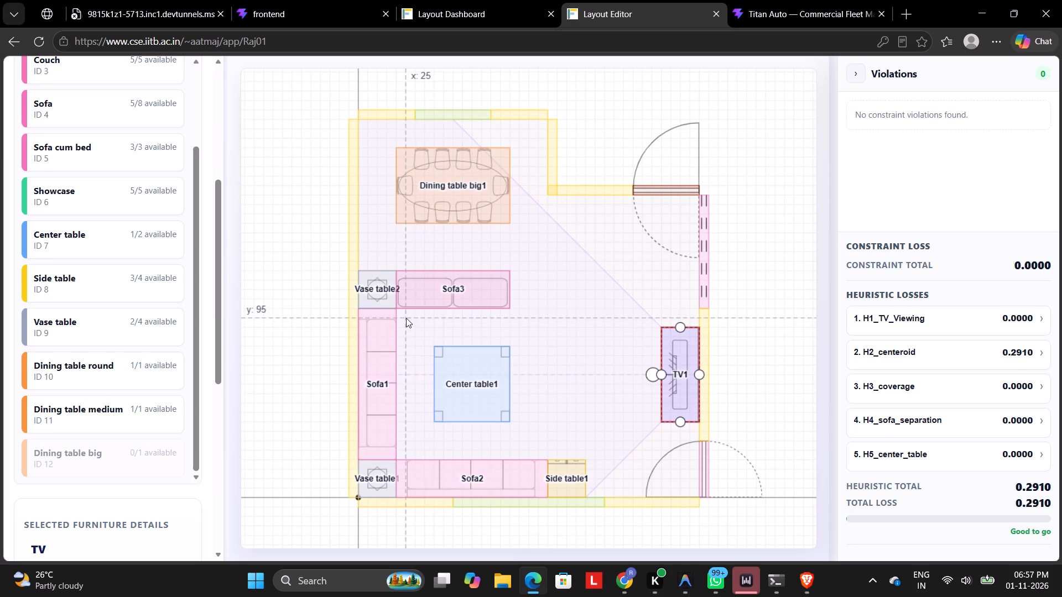
pyautogui.click(431, 191)
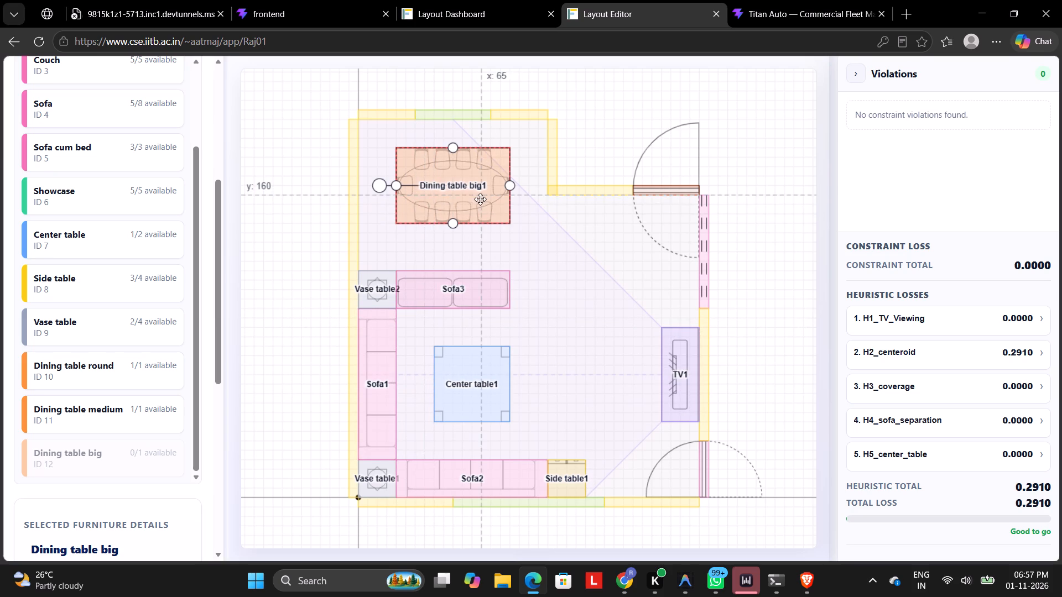
# Place a showcase against the upper wall between the wall corner and the top door, widened to about 40.
pyautogui.moveTo(135, 197); pyautogui.dragTo(594, 208)
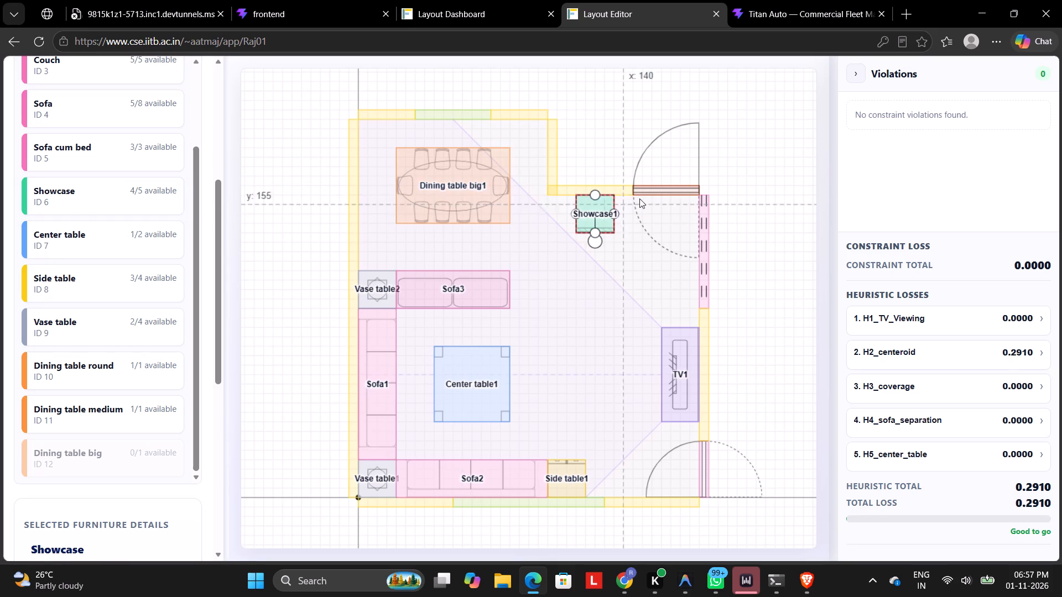
pyautogui.press('e')
pyautogui.moveTo(601, 205); pyautogui.dragTo(583, 211)
pyautogui.press('e')
pyautogui.moveTo(583, 211); pyautogui.dragTo(578, 195)
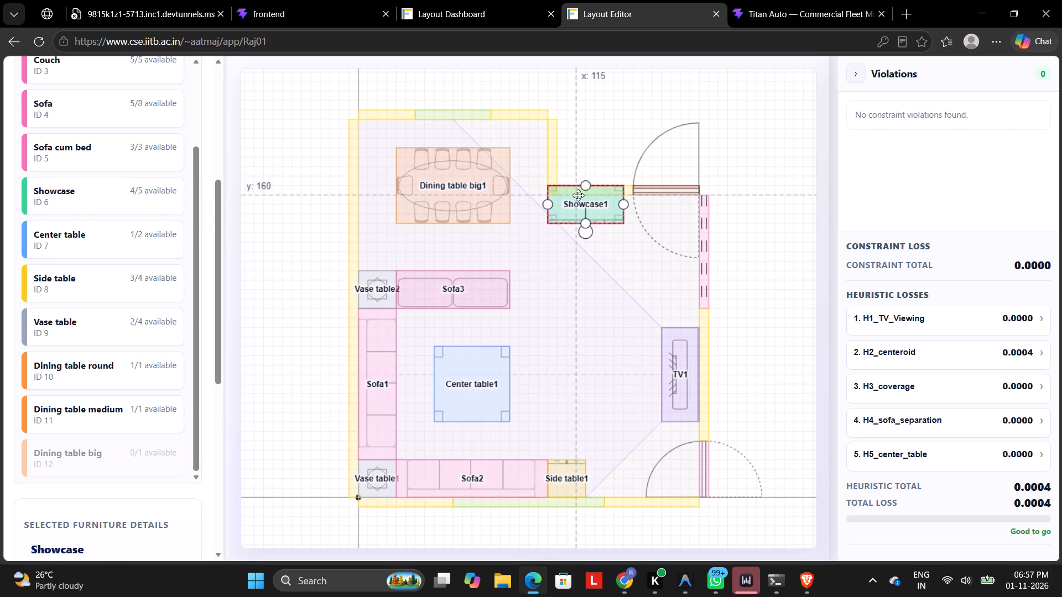
pyautogui.moveTo(578, 195); pyautogui.dragTo(579, 201)
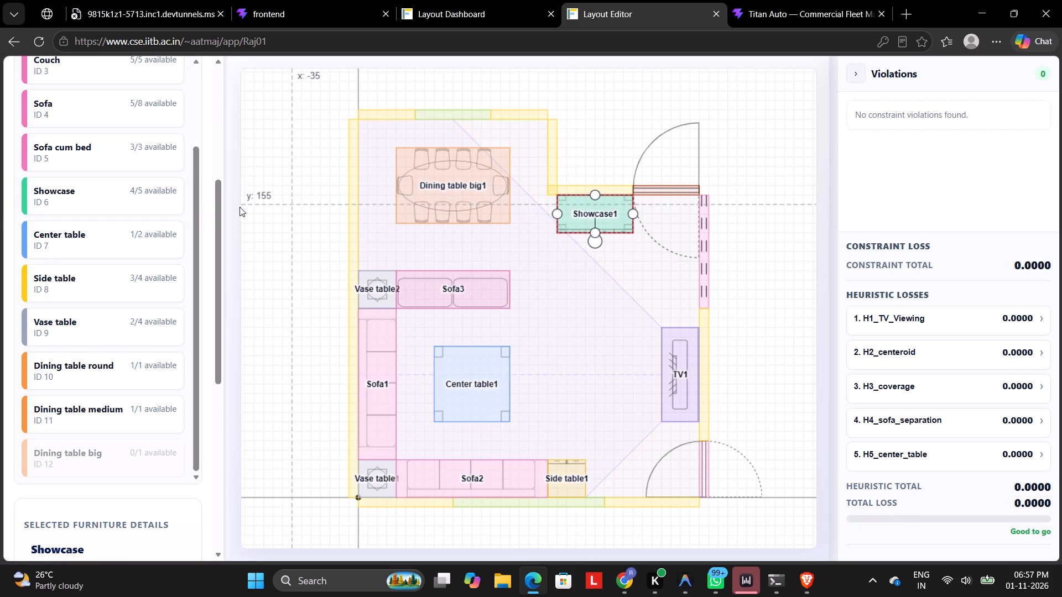
# Save the layout anyway without fixing the small gap, and go on to the next random floorplan.
pyautogui.scroll(6, 0, 211)
pyautogui.click(76, 187)
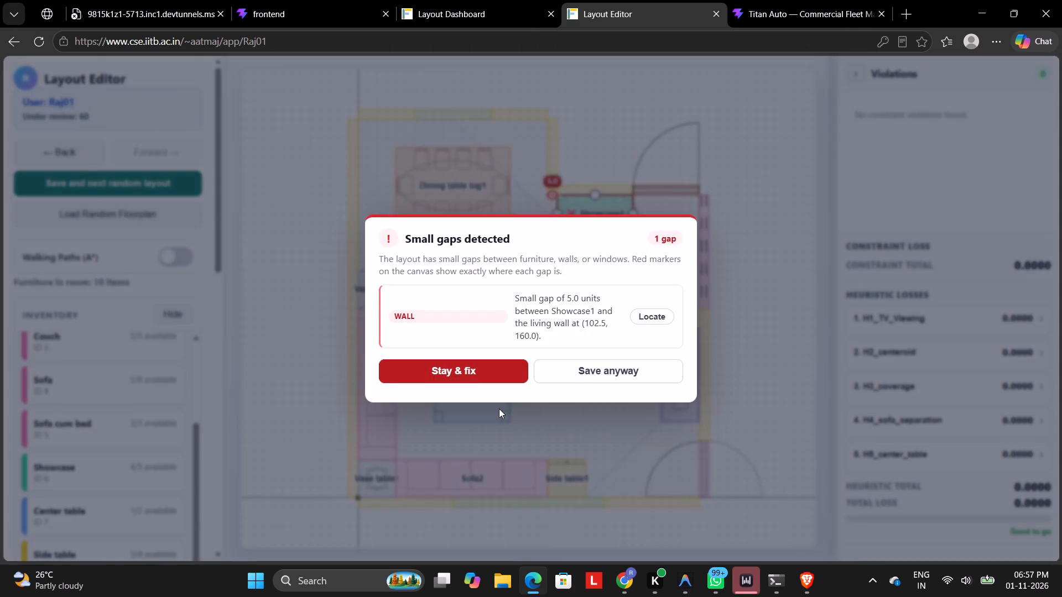
pyautogui.click(590, 373)
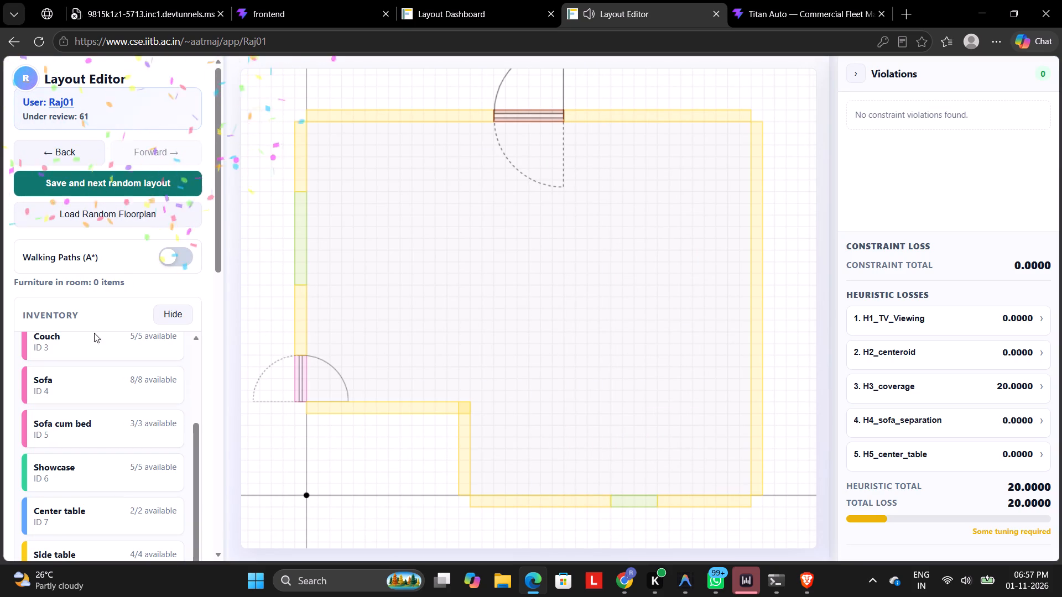
# Place the TV against the right wall of the new floorplan, facing into the room, at about X 180, Y 85.
pyautogui.scroll(4, 94, 396)
pyautogui.moveTo(71, 356); pyautogui.dragTo(554, 305)
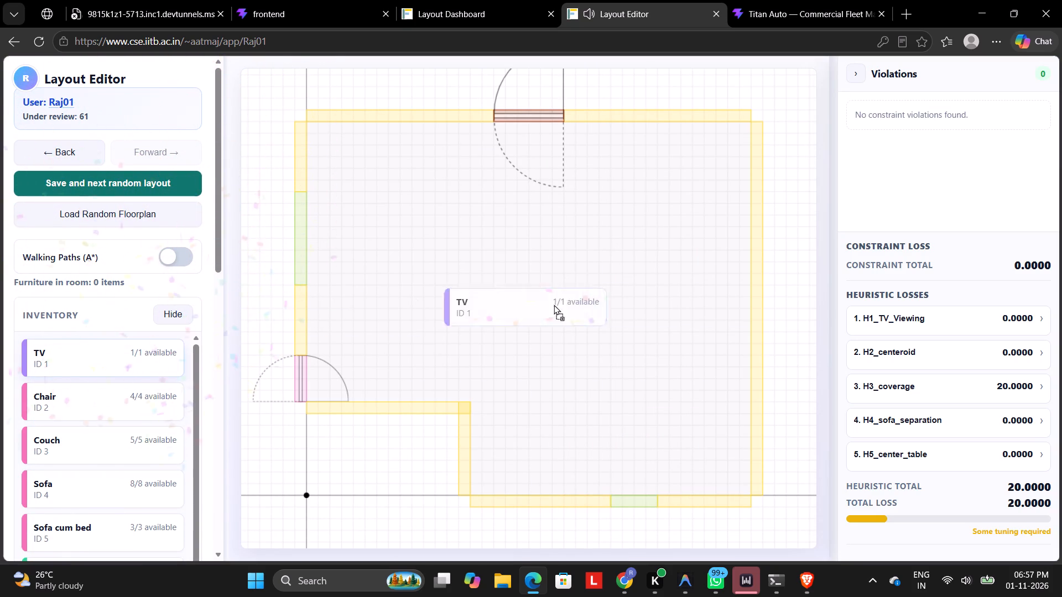
pyautogui.moveTo(554, 305); pyautogui.dragTo(690, 291)
# Place a vase table flush in the room's top-left corner.
pyautogui.scroll(-4, 0, 323)
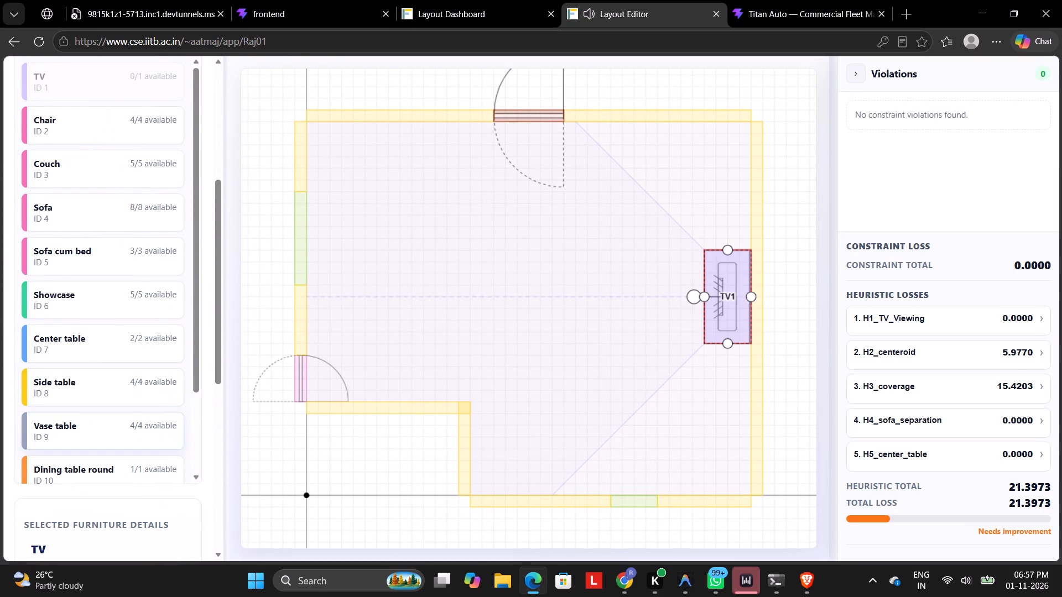
pyautogui.moveTo(86, 428); pyautogui.dragTo(322, 138)
pyautogui.moveTo(320, 138); pyautogui.dragTo(320, 149)
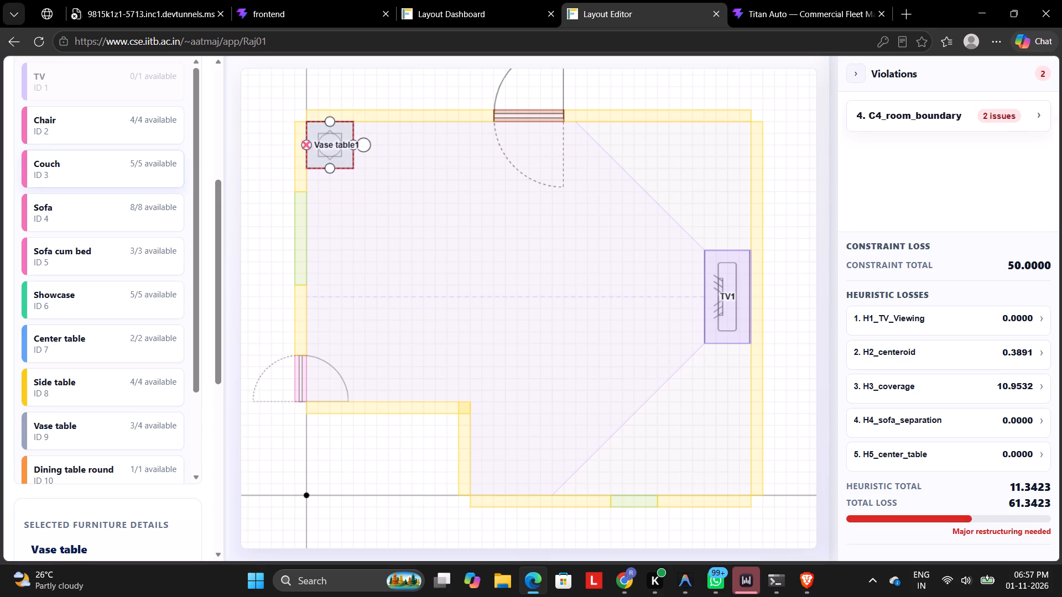
# Place a sofa along the left window wall directly below the vase table, lengthened to about 80.
pyautogui.moveTo(59, 219); pyautogui.dragTo(326, 240)
pyautogui.press('e')
pyautogui.press('e')
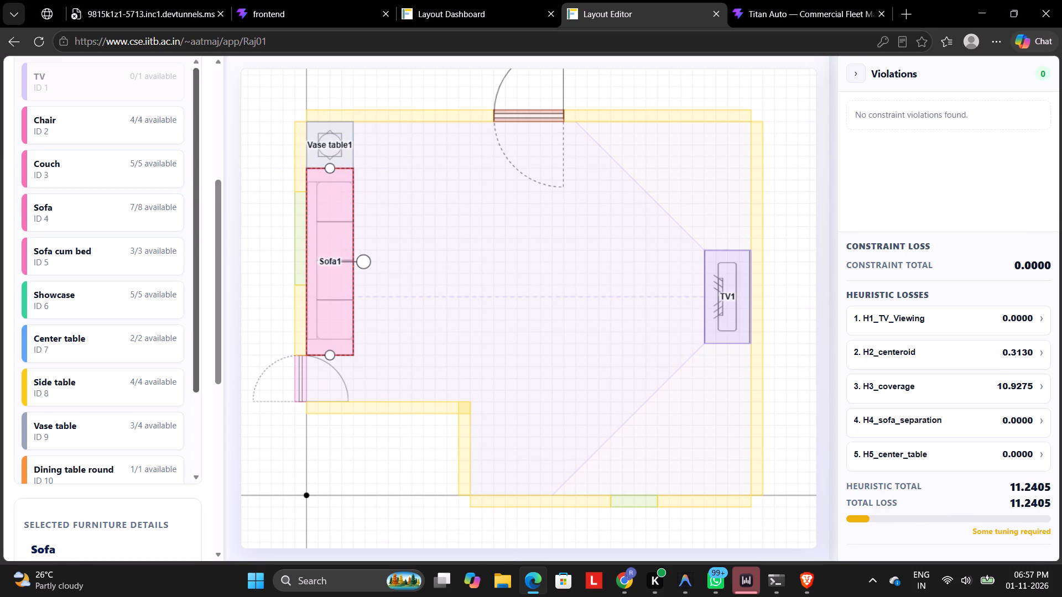
# Place a second sofa along the top wall between the vase table and the door, about 60 long.
pyautogui.moveTo(98, 213); pyautogui.dragTo(460, 133)
pyautogui.press('w')
pyautogui.press('e')
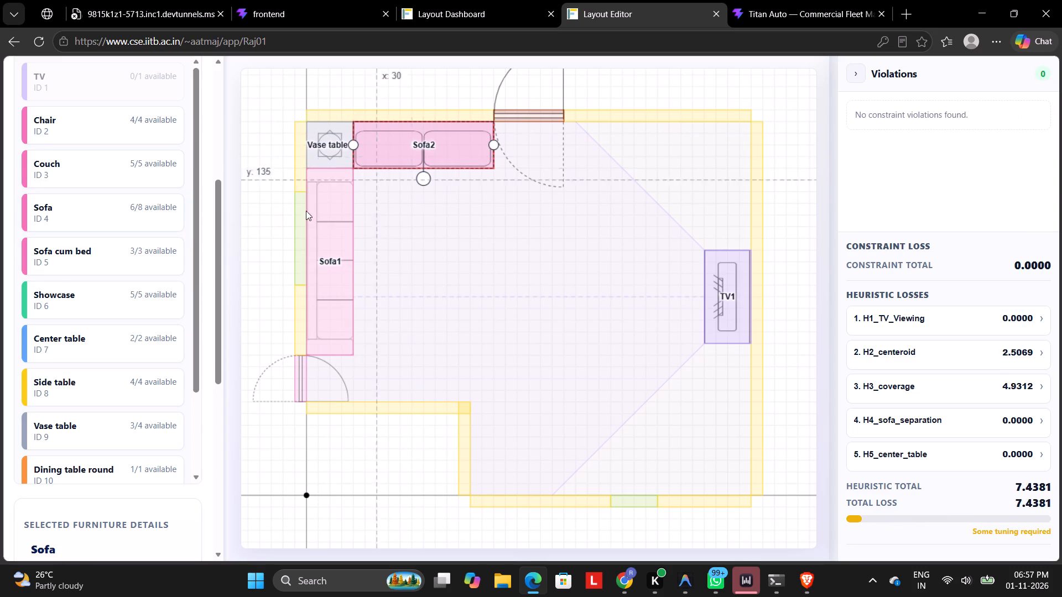
# Place a center table in front of the left-wall sofa at about X 55, Y 100.
pyautogui.moveTo(49, 335); pyautogui.dragTo(470, 257)
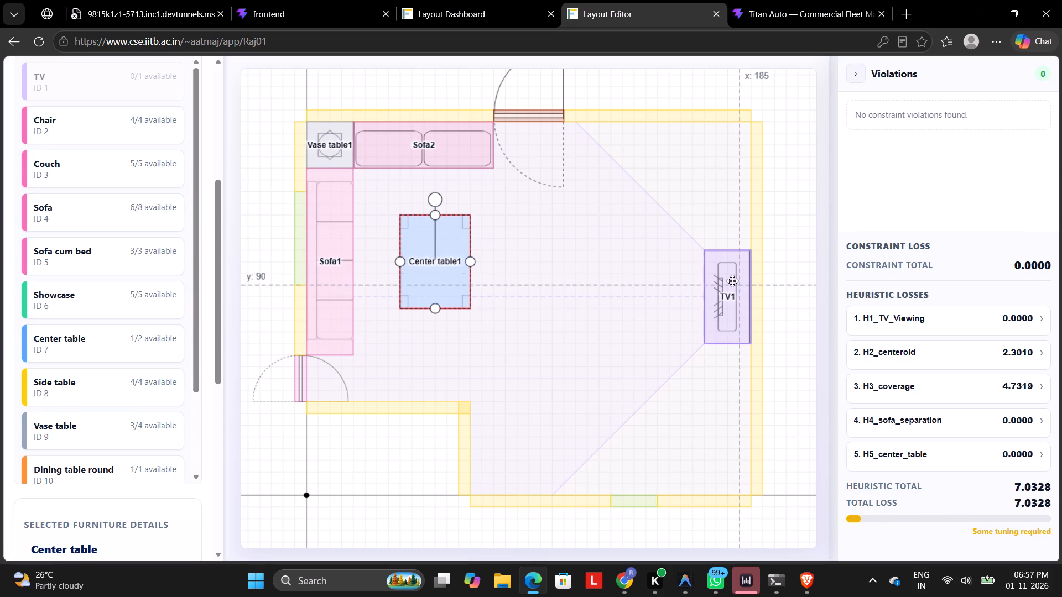
# Move the TV up along the right wall to X 180, Y 105.
pyautogui.moveTo(732, 281); pyautogui.dragTo(729, 238)
# Place a side table flush in the room's top-right corner, lengthened to about 30 along the right wall.
pyautogui.scroll(-2, 0, 361)
pyautogui.moveTo(85, 251); pyautogui.dragTo(643, 145)
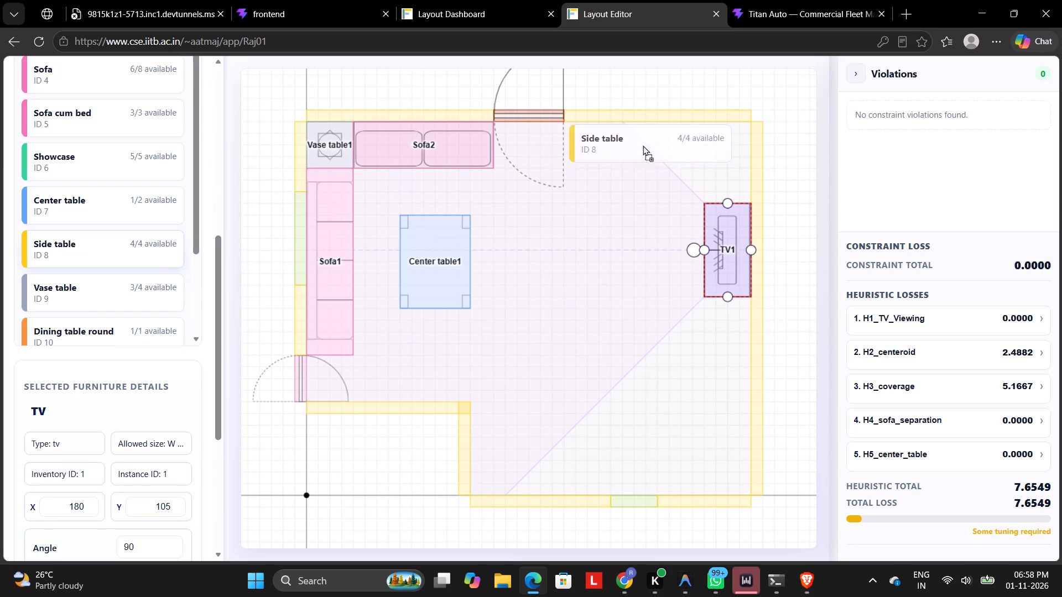
pyautogui.moveTo(643, 145); pyautogui.dragTo(706, 145)
pyautogui.press('e')
pyautogui.moveTo(711, 148); pyautogui.dragTo(732, 151)
# Position the TV directly below the side table on the right wall and lengthen it to about 50.
pyautogui.moveTo(718, 240); pyautogui.dragTo(723, 232)
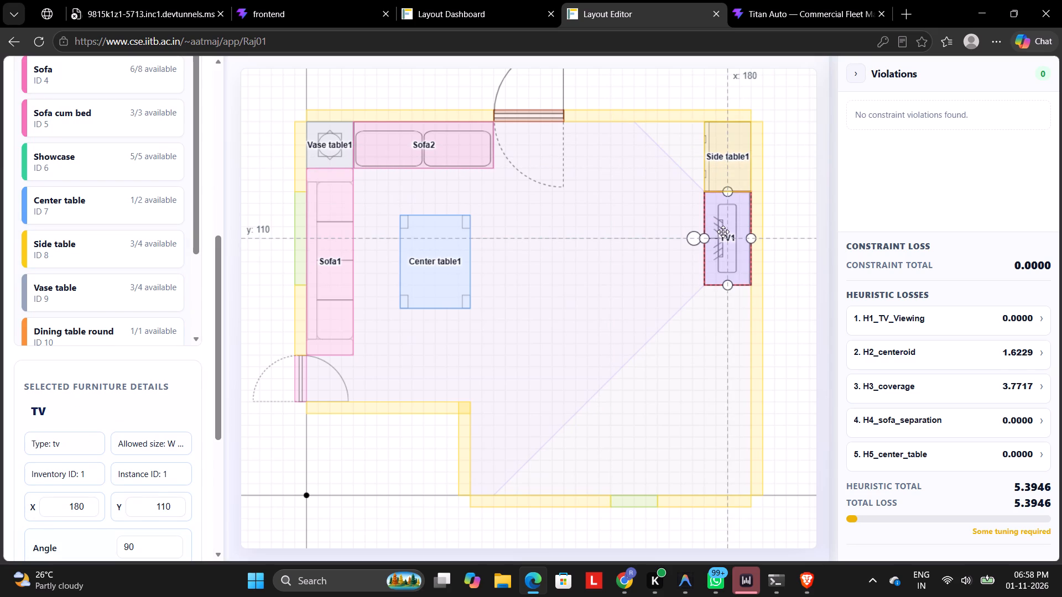
pyautogui.moveTo(723, 232); pyautogui.dragTo(723, 229)
pyautogui.press('e')
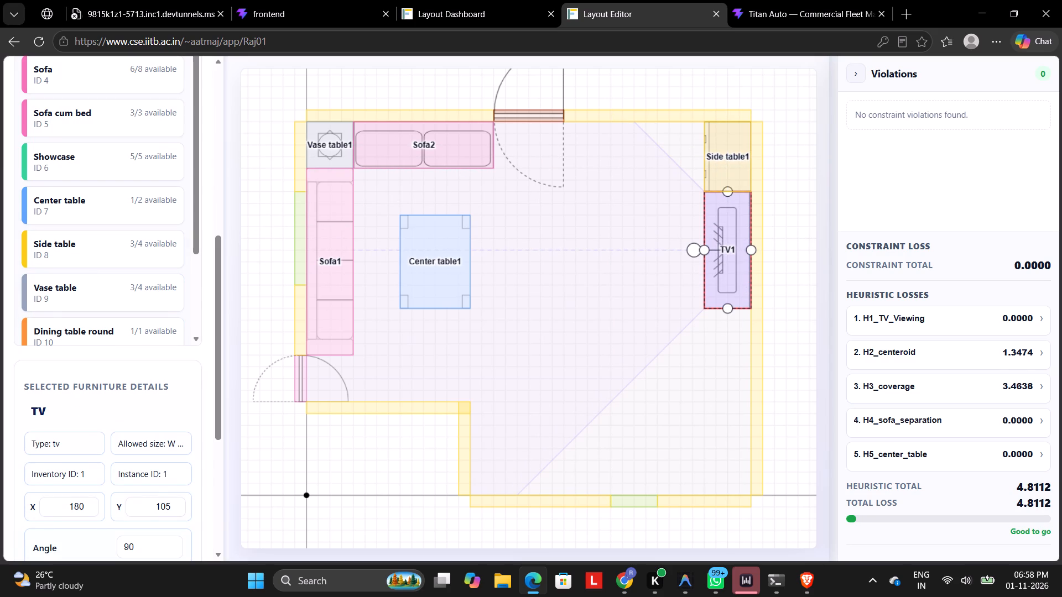
# Place a big dining table in the lower-right area above the bottom window, at about X 130, Y 40, enlarged to about 80 by 40.
pyautogui.scroll(-2, 51, 336)
pyautogui.moveTo(69, 322); pyautogui.dragTo(173, 346)
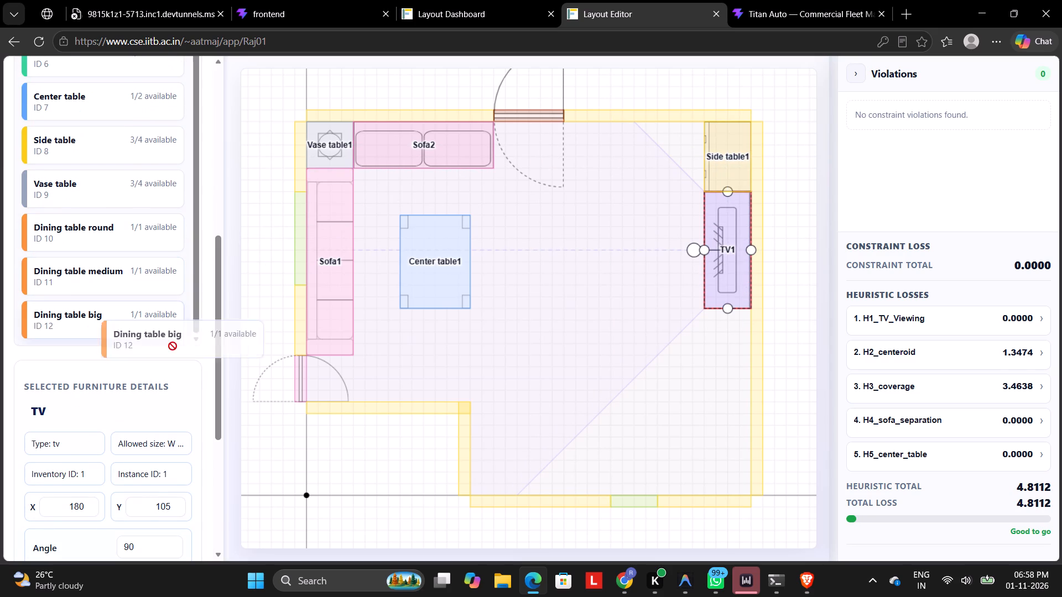
pyautogui.moveTo(173, 346); pyautogui.dragTo(716, 412)
pyautogui.press('e')
pyautogui.moveTo(673, 383); pyautogui.dragTo(648, 390)
pyautogui.rightClick(645, 380)
pyautogui.moveTo(644, 370); pyautogui.dragTo(593, 387)
pyautogui.moveTo(665, 406); pyautogui.dragTo(680, 404)
pyautogui.moveTo(658, 396); pyautogui.dragTo(653, 396)
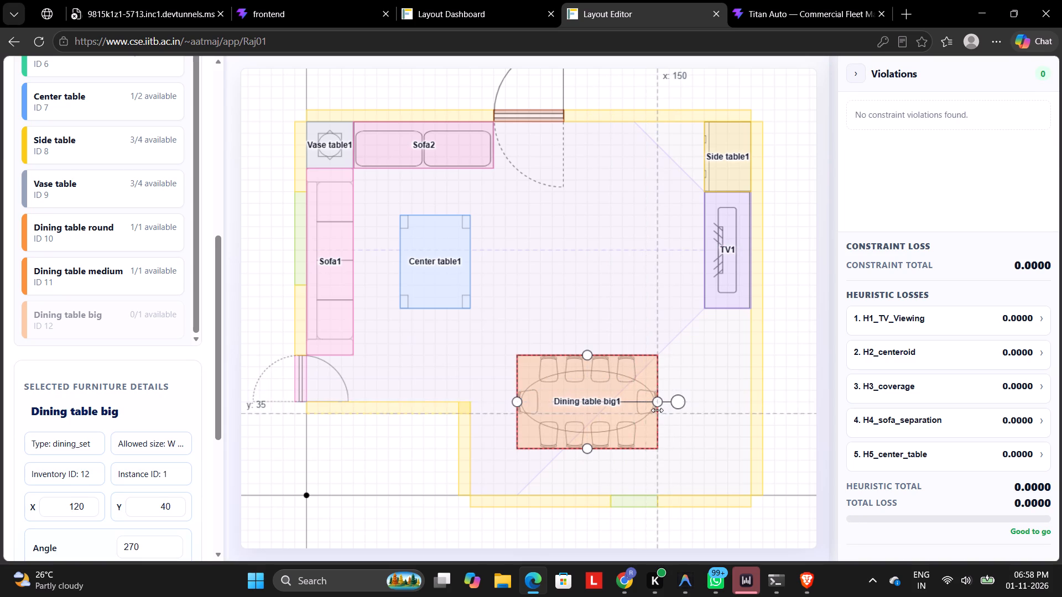
pyautogui.moveTo(653, 402); pyautogui.dragTo(697, 406)
pyautogui.click(619, 408)
# Save the finished layout and go on to the next random floorplan.
pyautogui.scroll(7, 0, 133)
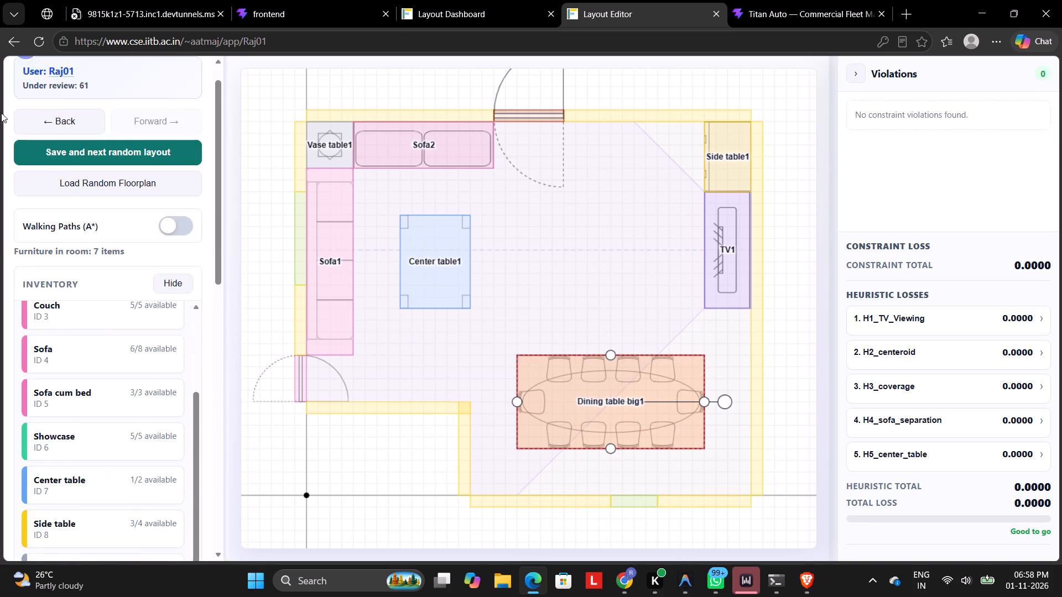
pyautogui.click(92, 175)
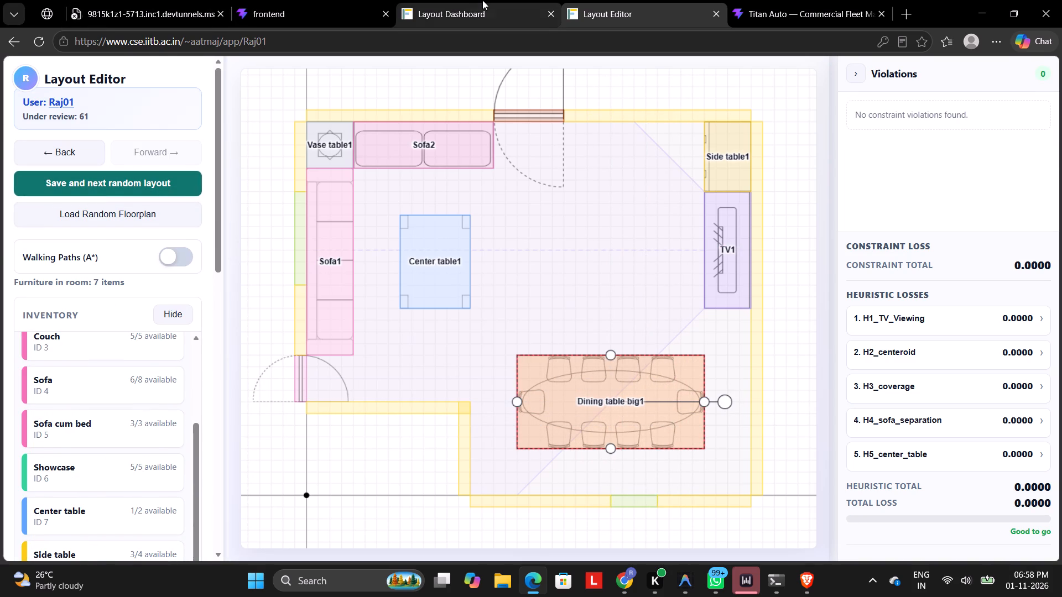
# Check the leaderboard standings on the Layout Dashboard.
pyautogui.click(482, 0)
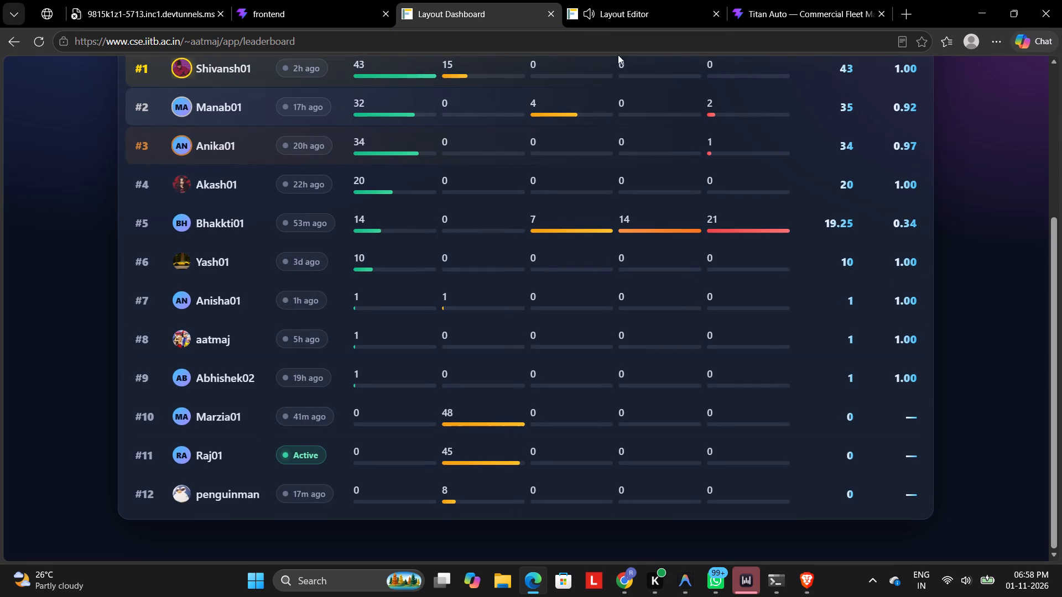
pyautogui.scroll(-1, 478, 349)
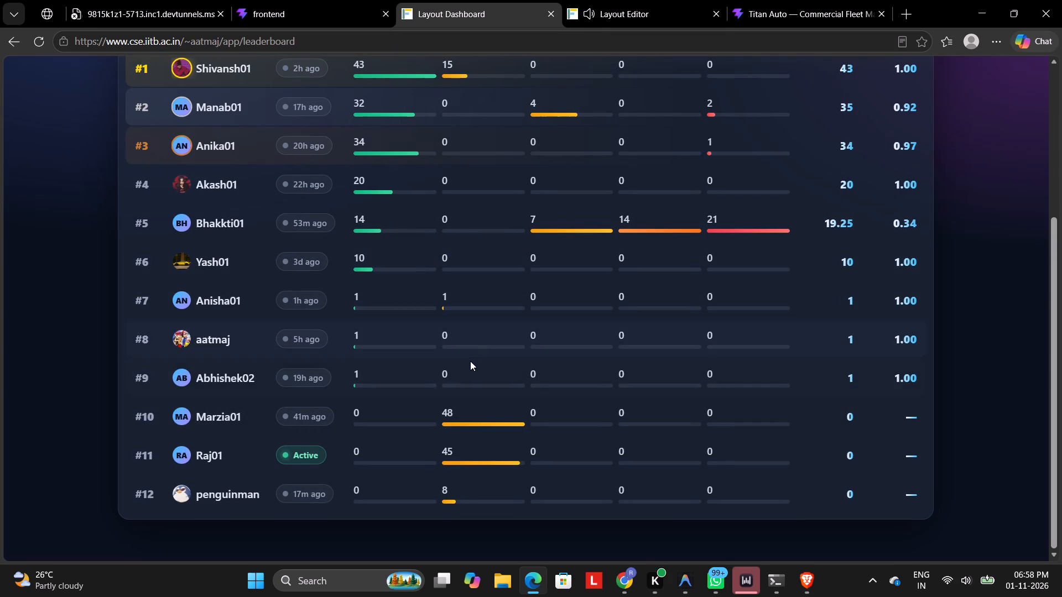